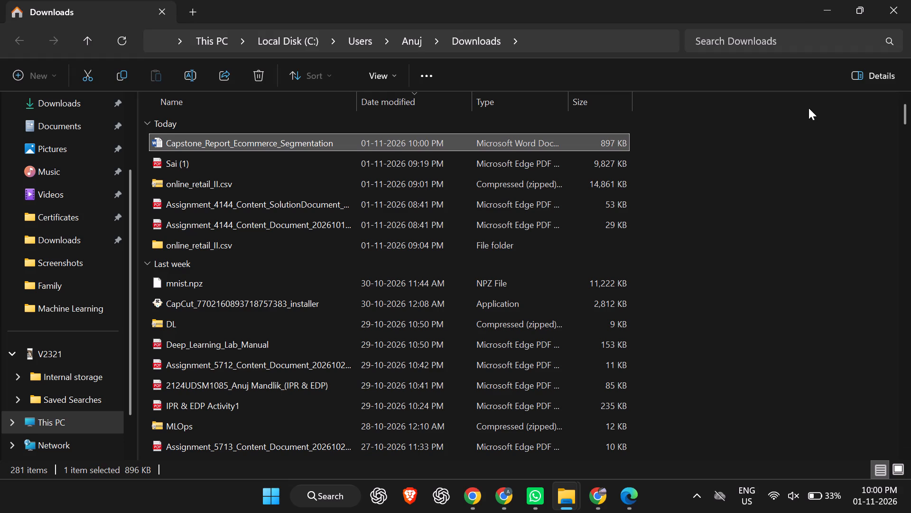
double_click(318, 141)
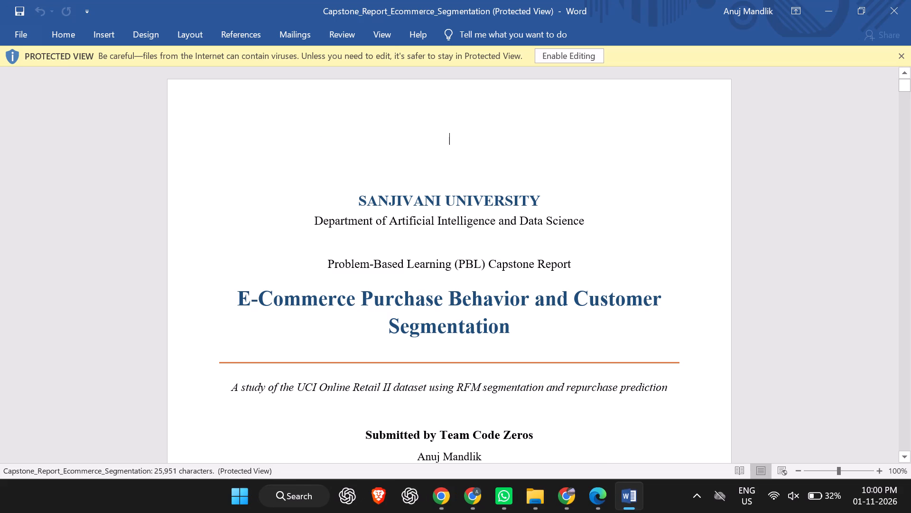
Review the report's front matter in Word: cover page, declaration, abstract and table of contents.
scroll(522, 206, "down", 2)
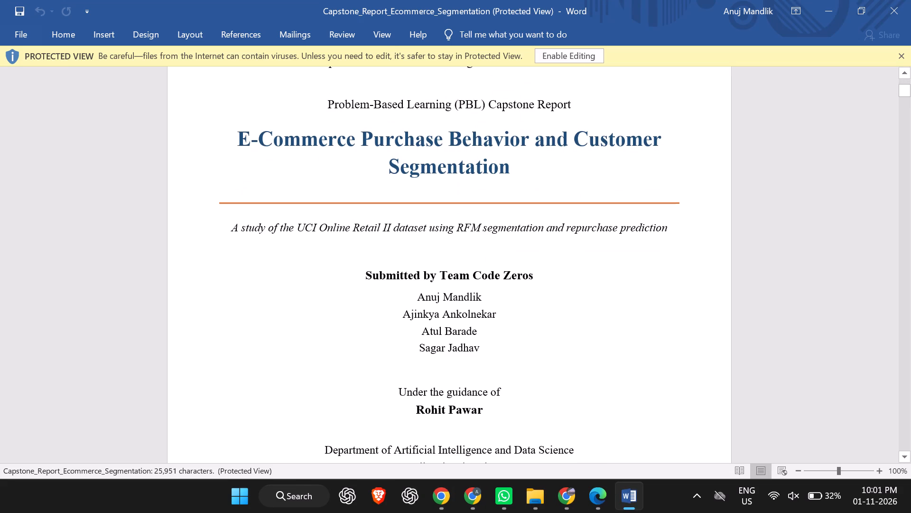
scroll(522, 206, "down", 3, "ctrl")
scroll(522, 206, "down", 2)
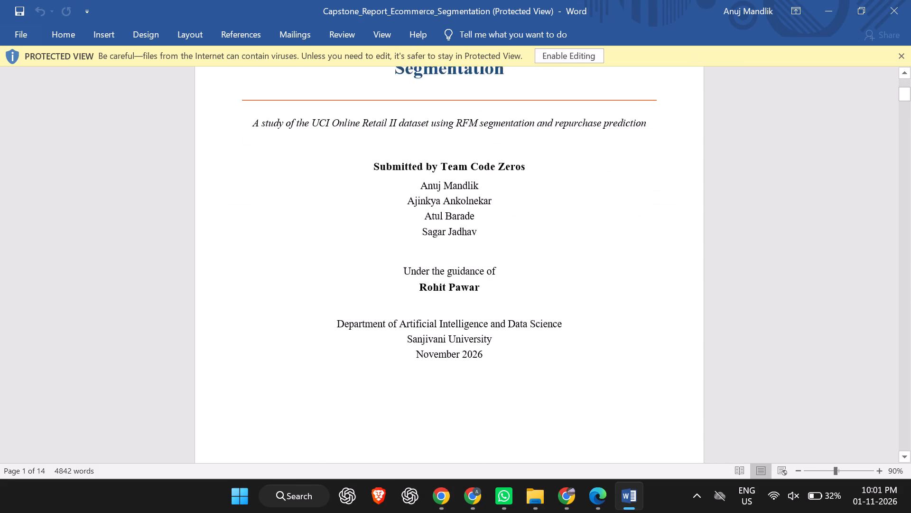
scroll(522, 206, "down", 4)
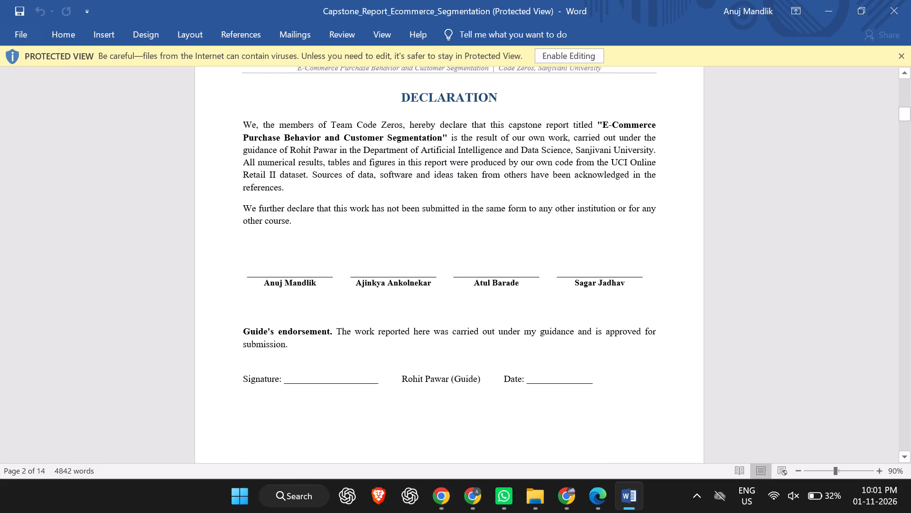
scroll(657, 315, "down", 1)
scroll(657, 315, "down", 2, "ctrl")
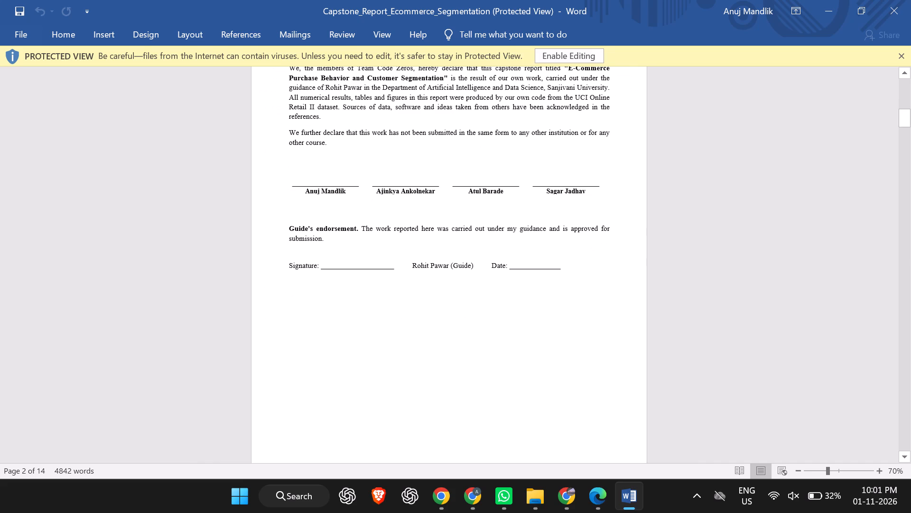
scroll(657, 315, "down", 4)
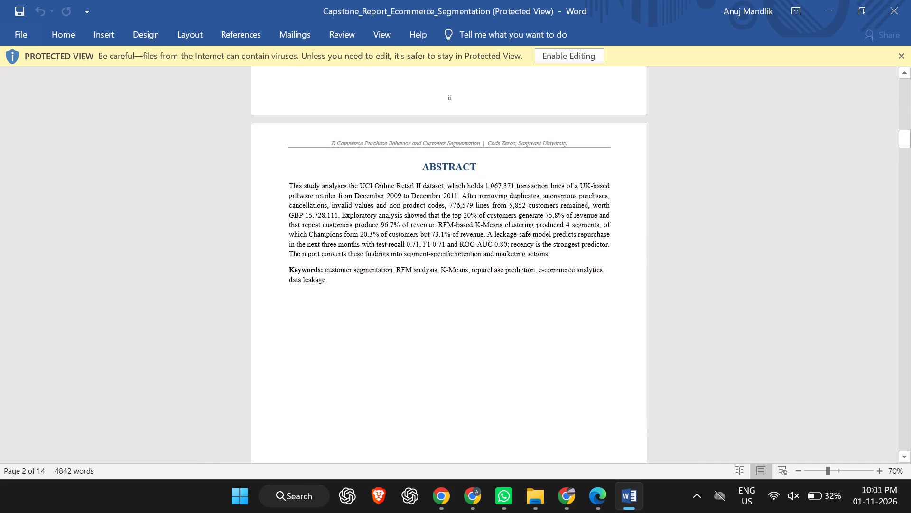
scroll(657, 315, "down", 6)
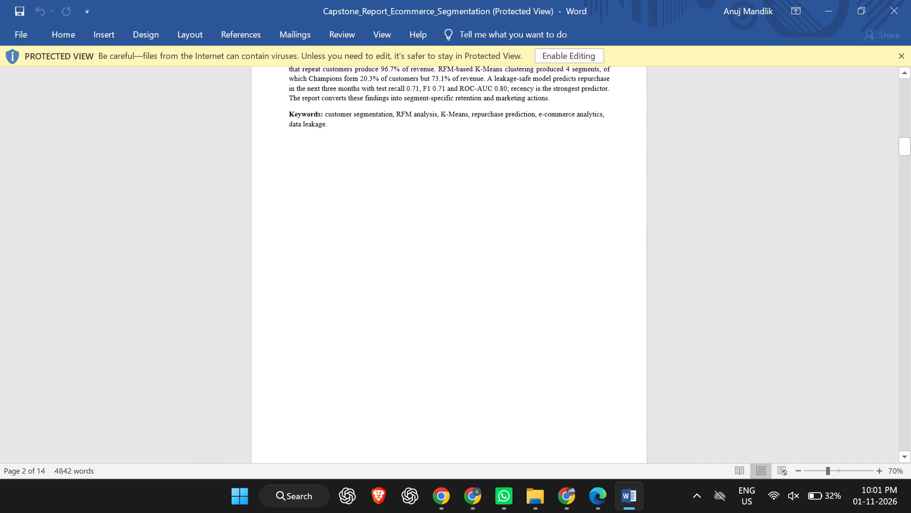
scroll(657, 315, "down", 4)
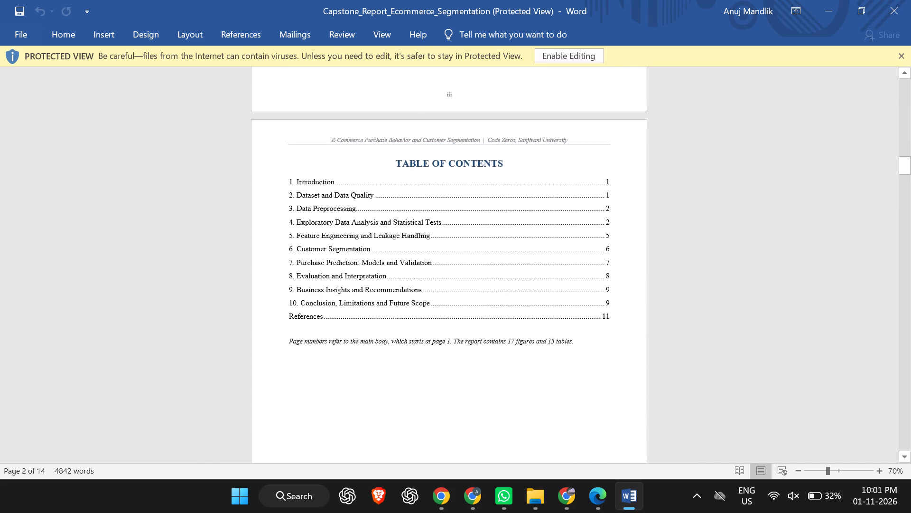
Read through the Introduction, Dataset and Data Quality, and Data Preprocessing sections, checking the layout of Tables 1 to 3.
scroll(657, 315, "down", 8)
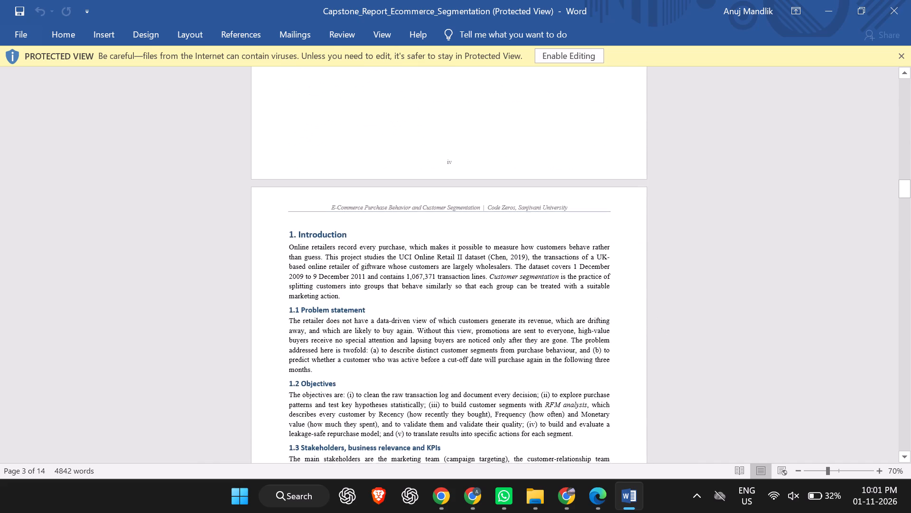
scroll(657, 315, "down", 4)
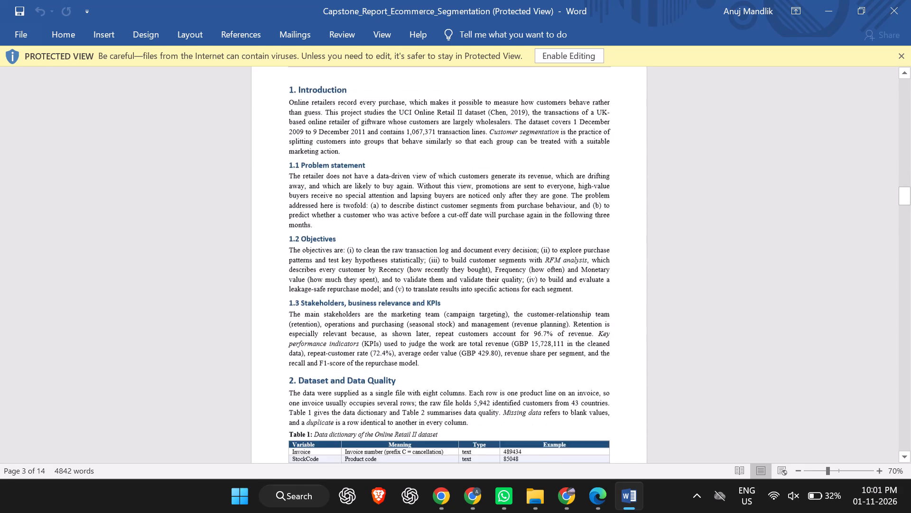
scroll(657, 315, "down", 4)
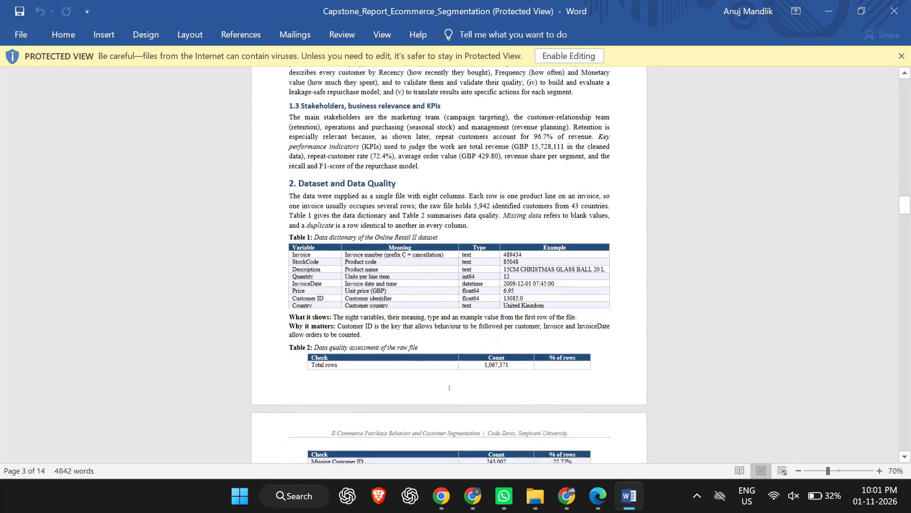
scroll(657, 315, "down", 3)
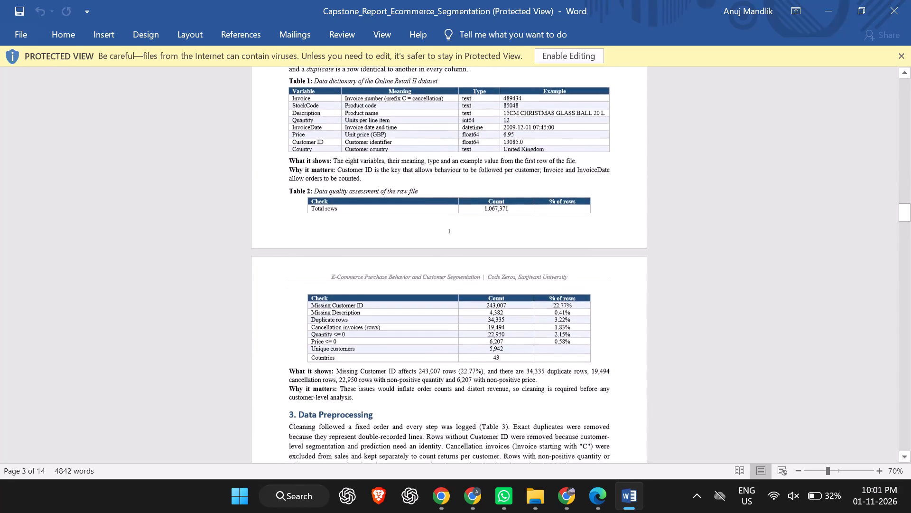
scroll(657, 315, "down", 3)
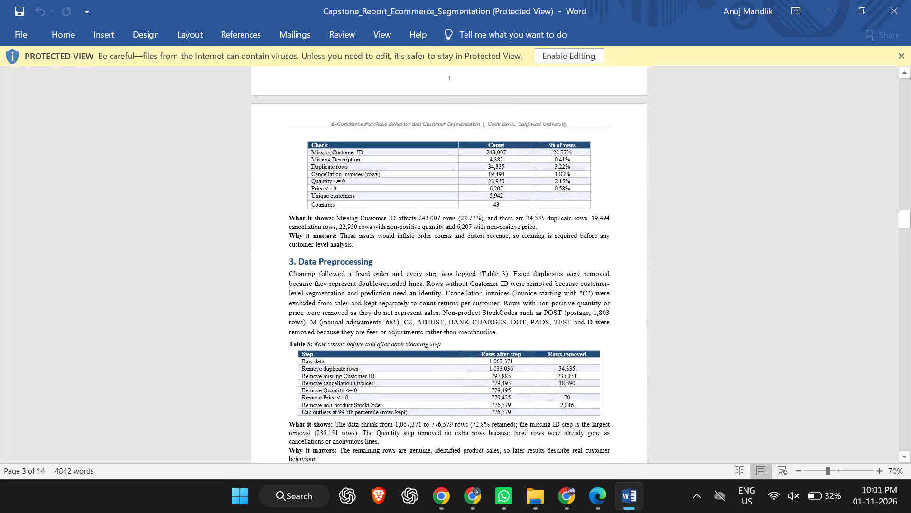
scroll(657, 315, "down", 2)
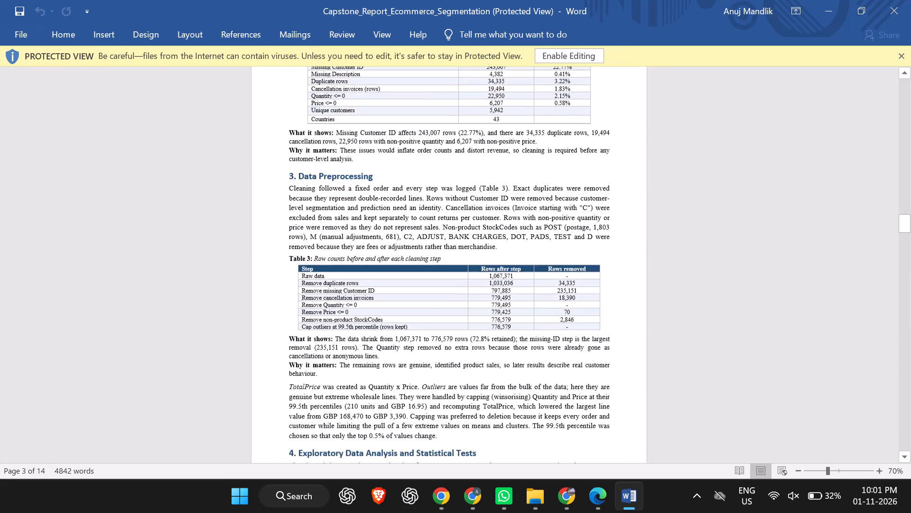
scroll(657, 315, "down", 5)
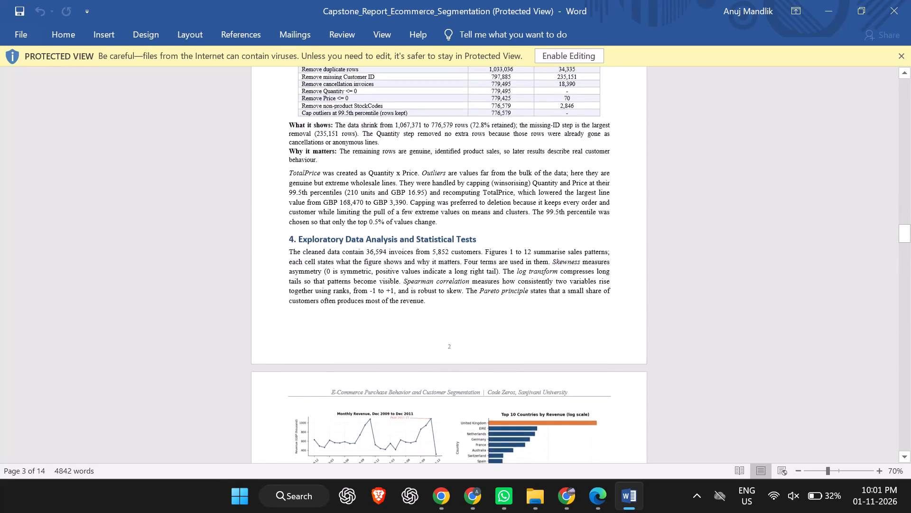
Examine the Exploratory Data Analysis and Statistical Tests section, including Figures 1 to 12, the descriptive statistics and the hypothesis tests.
scroll(657, 315, "down", 6)
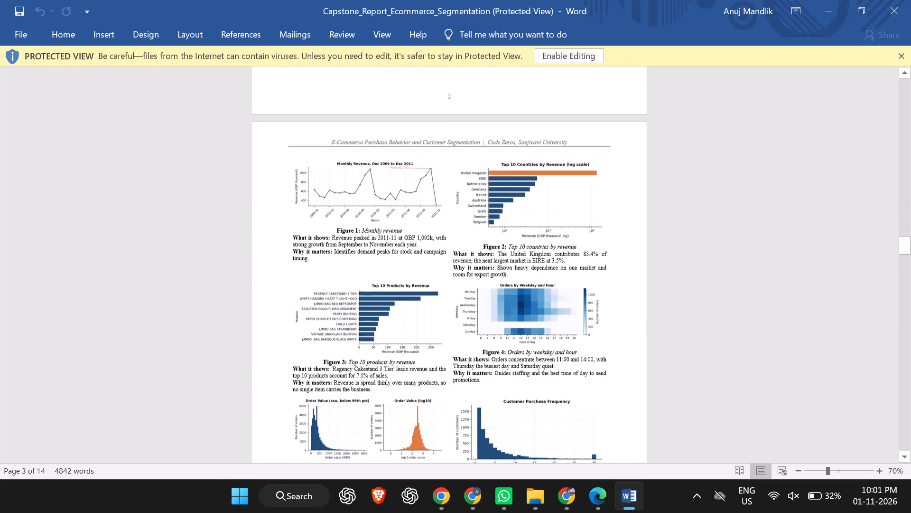
scroll(657, 315, "down", 1)
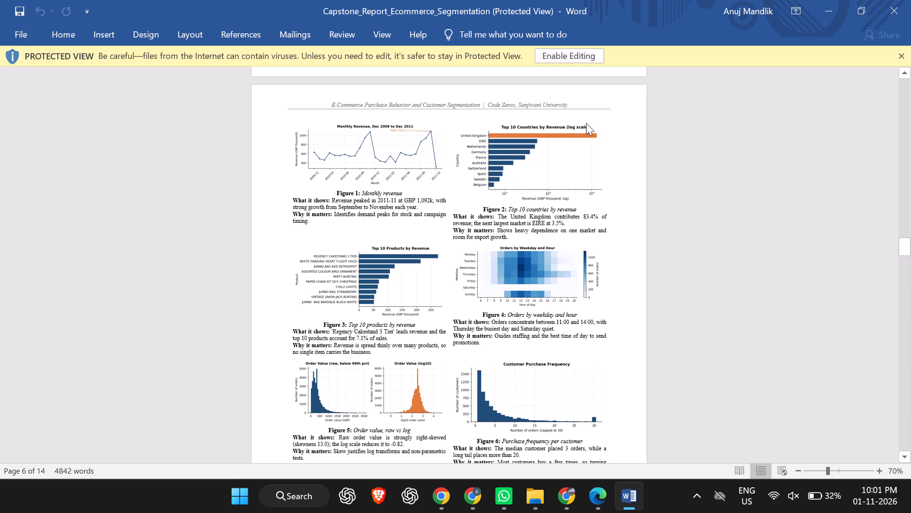
scroll(530, 305, "down", 1)
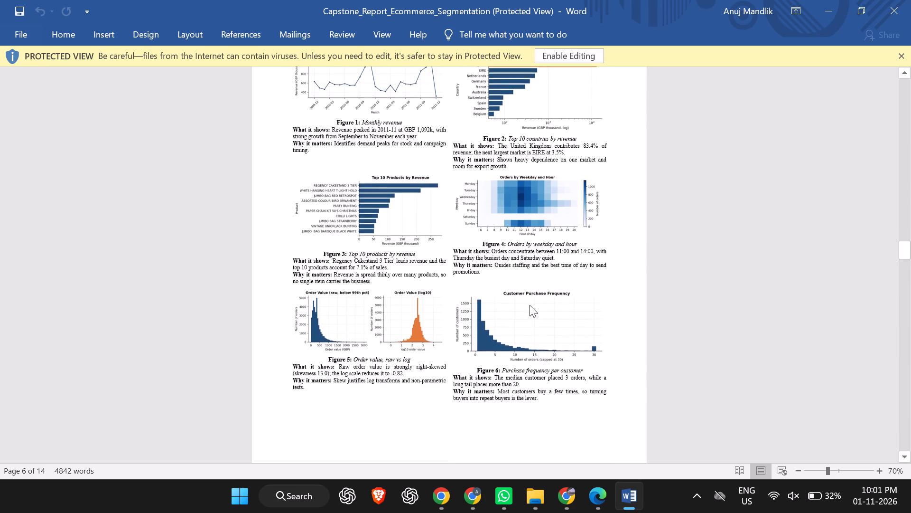
scroll(530, 305, "down", 4)
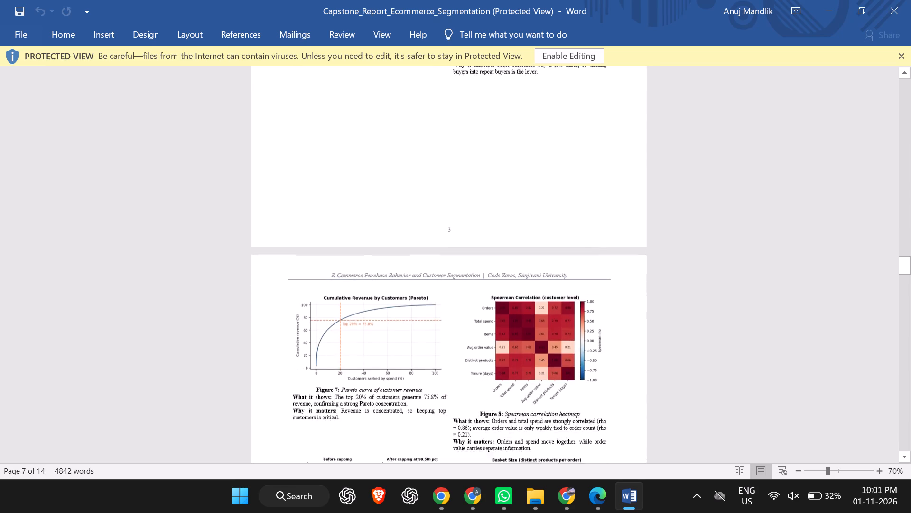
scroll(530, 305, "down", 2)
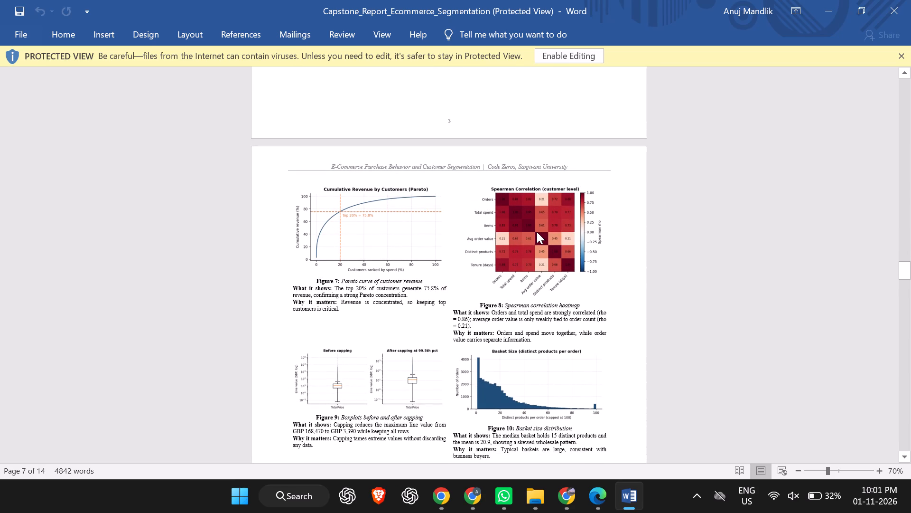
scroll(537, 232, "down", 8)
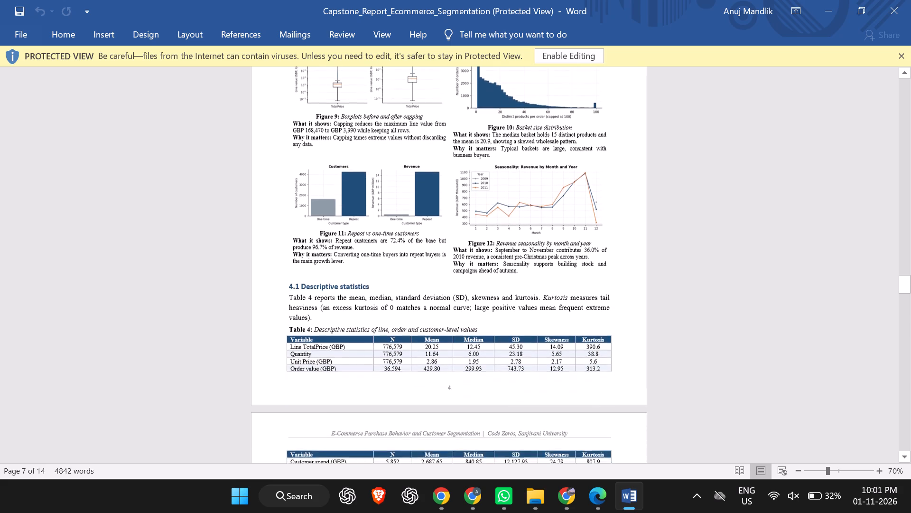
scroll(537, 232, "down", 5)
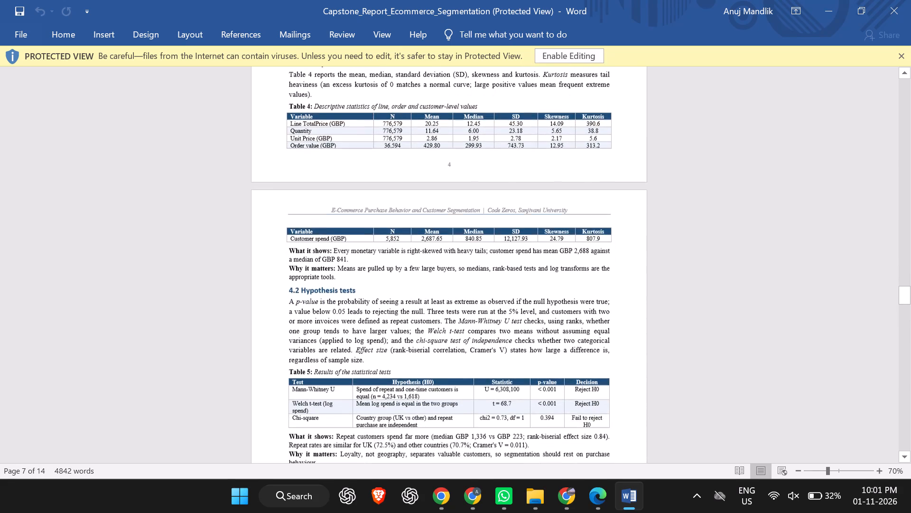
scroll(537, 232, "down", 5)
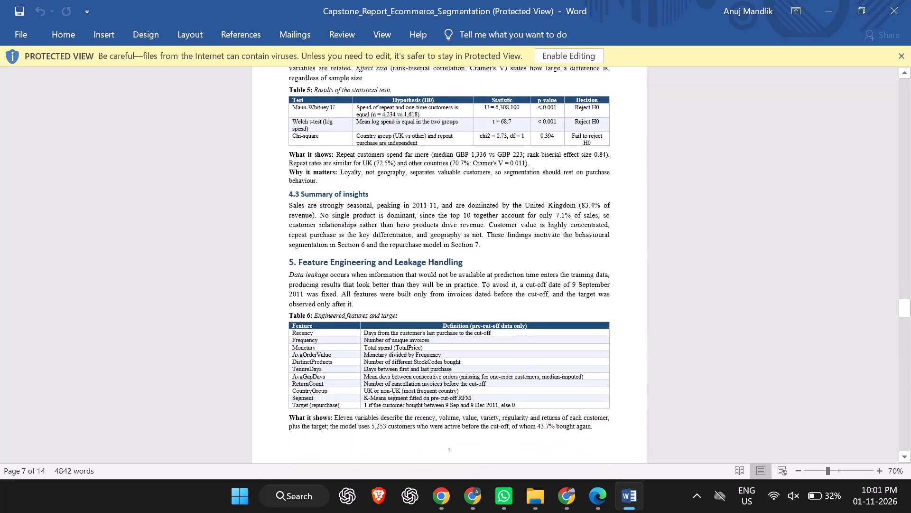
Examine the feature engineering, customer segmentation, purchase prediction and evaluation sections with their tables and figures.
scroll(537, 232, "down", 3)
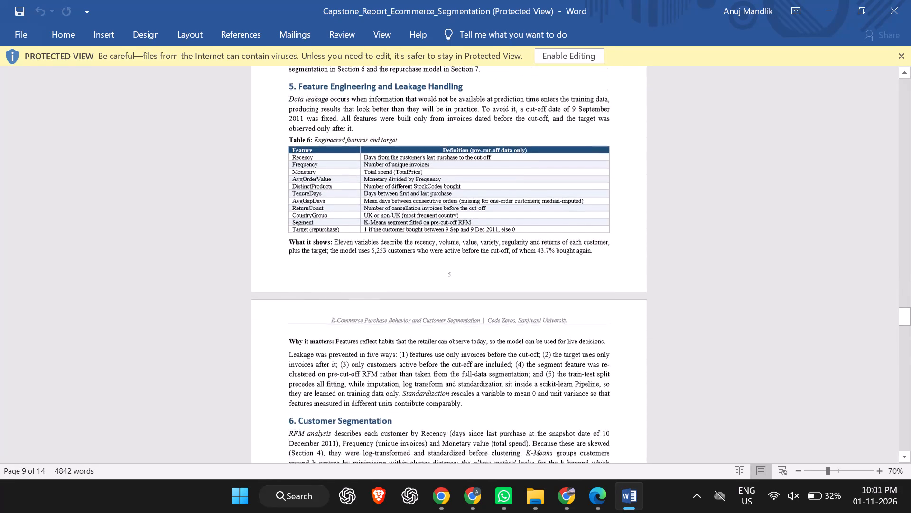
scroll(537, 232, "down", 5)
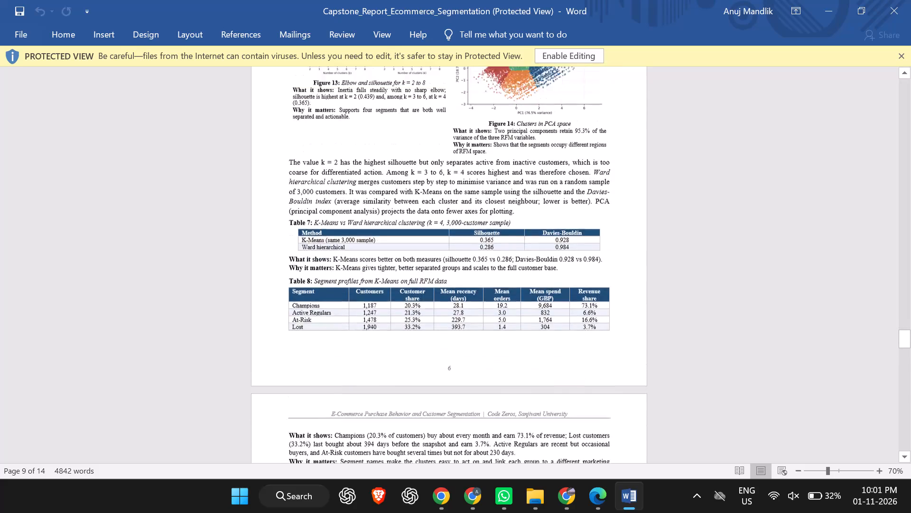
scroll(537, 232, "down", 2)
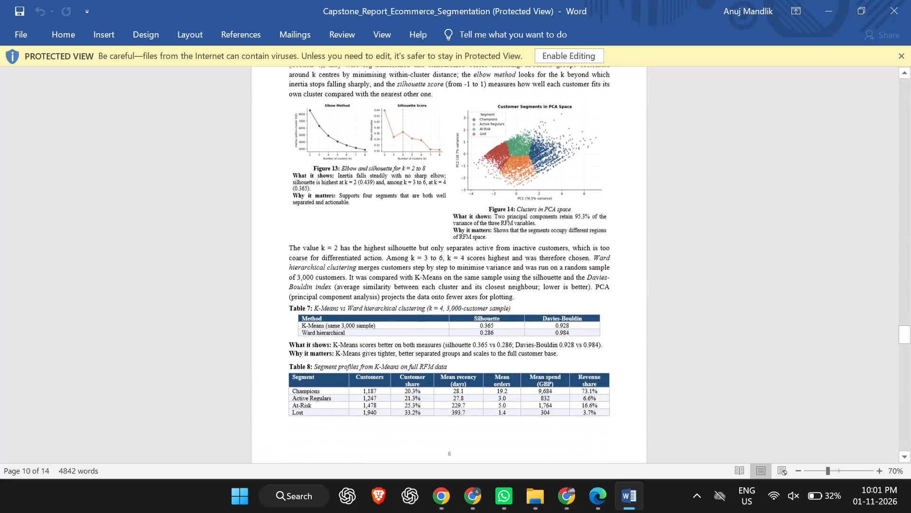
scroll(537, 232, "down", 4)
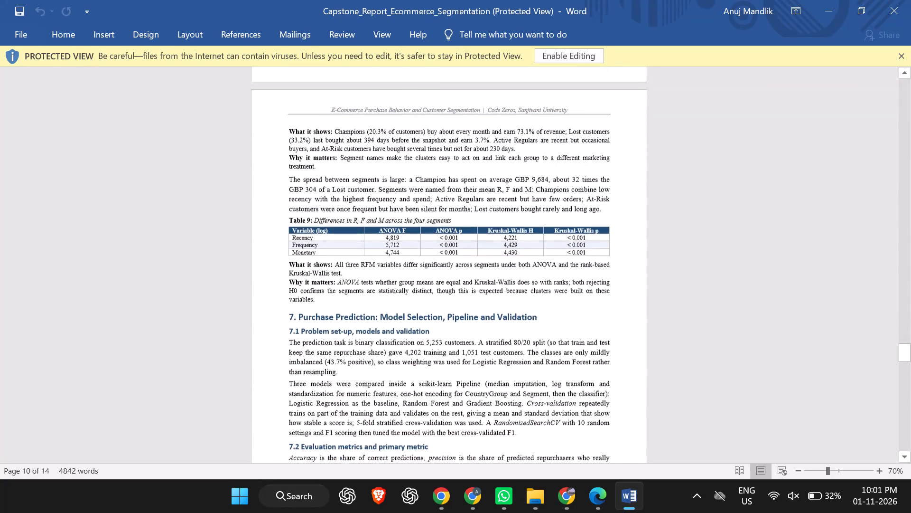
scroll(537, 232, "down", 4)
scroll(524, 174, "down", 4)
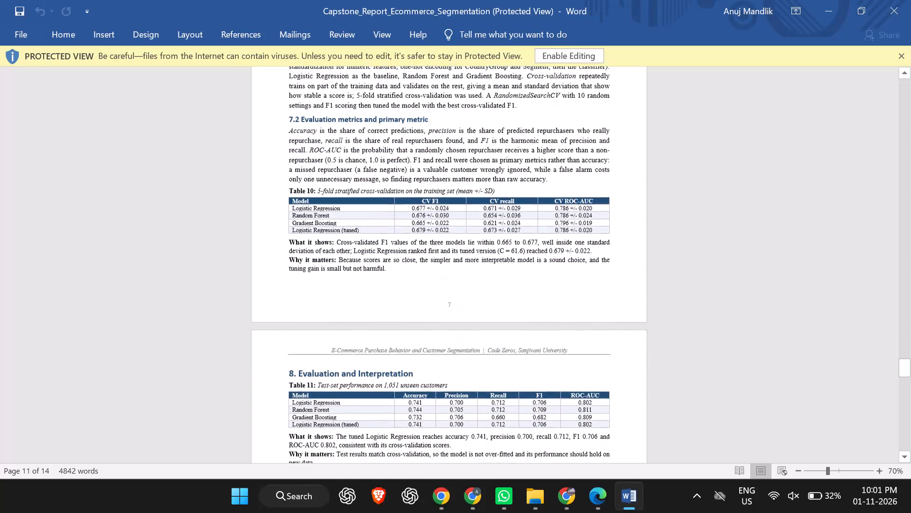
scroll(524, 174, "down", 2)
scroll(519, 119, "down", 6)
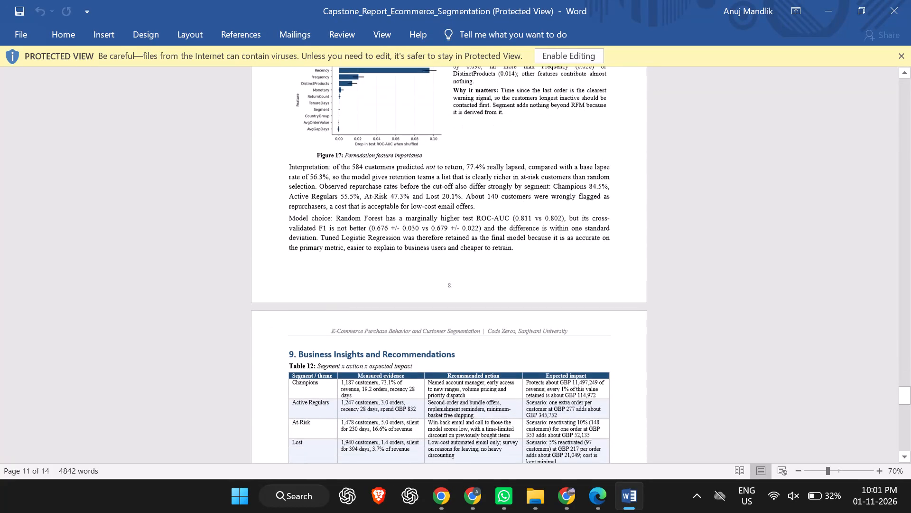
Check the business recommendations, conclusion, team contribution table and references through to the report's last page.
scroll(534, 291, "down", 7)
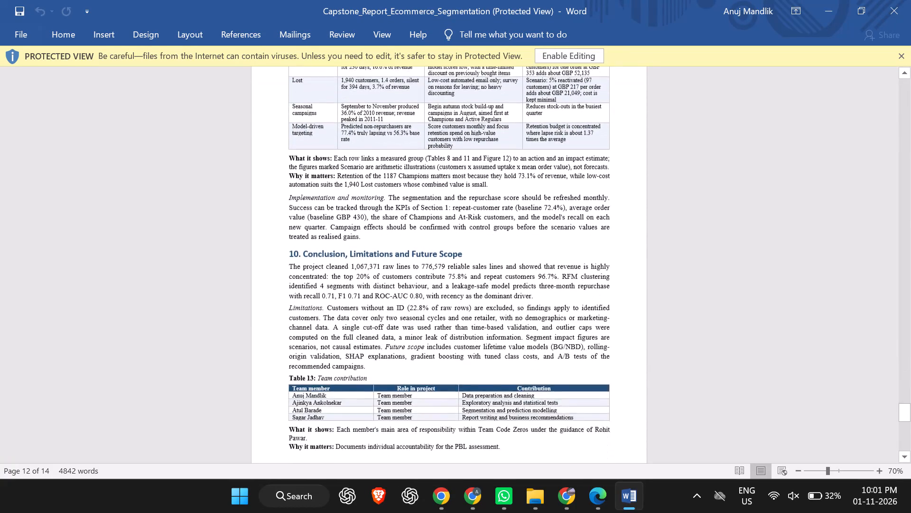
scroll(534, 291, "down", 3)
scroll(534, 291, "up", 2)
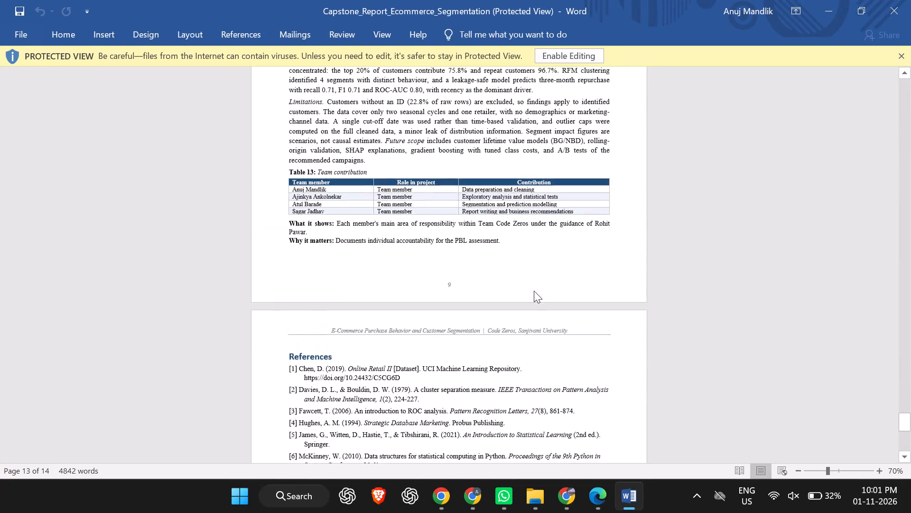
scroll(534, 291, "up", 1)
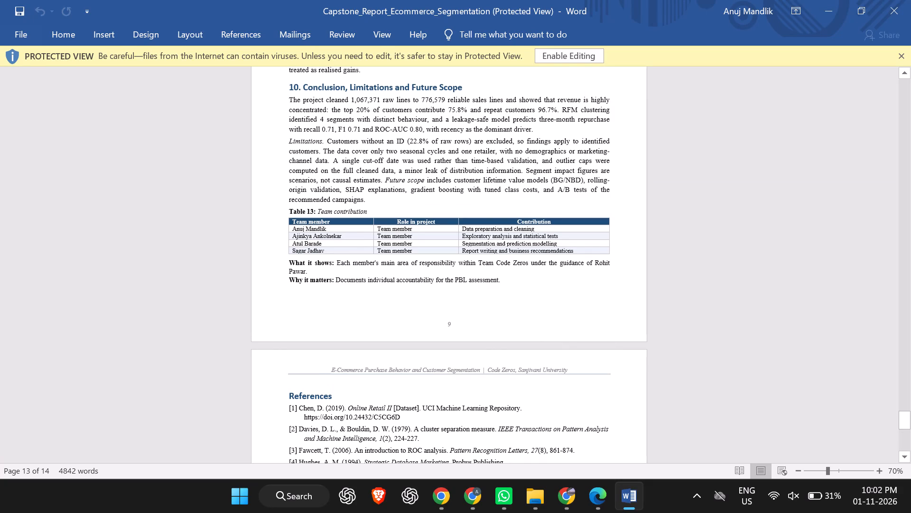
scroll(580, 256, "down", 1)
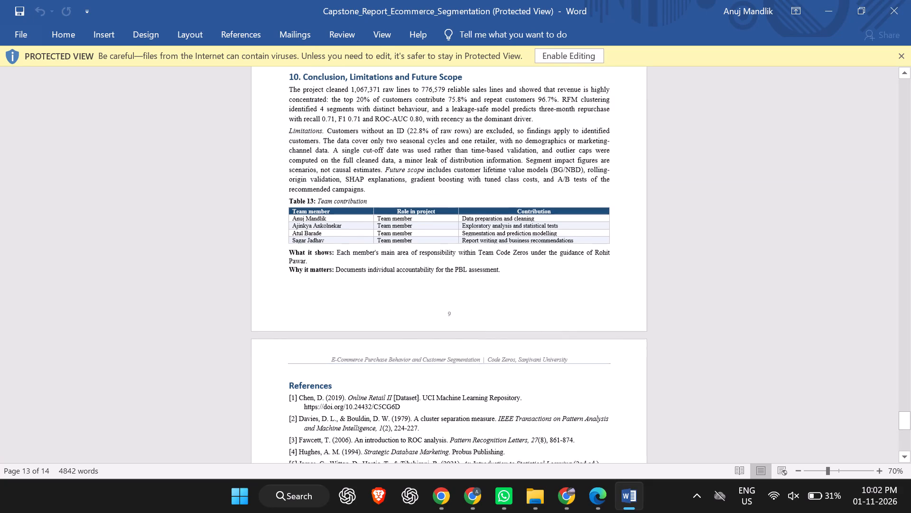
scroll(580, 256, "down", 6)
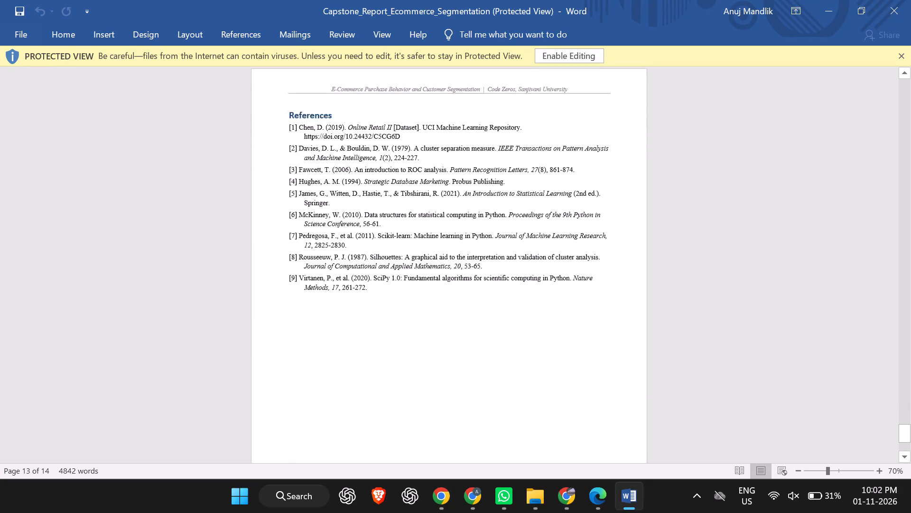
scroll(580, 256, "down", 6)
scroll(580, 256, "up", 1)
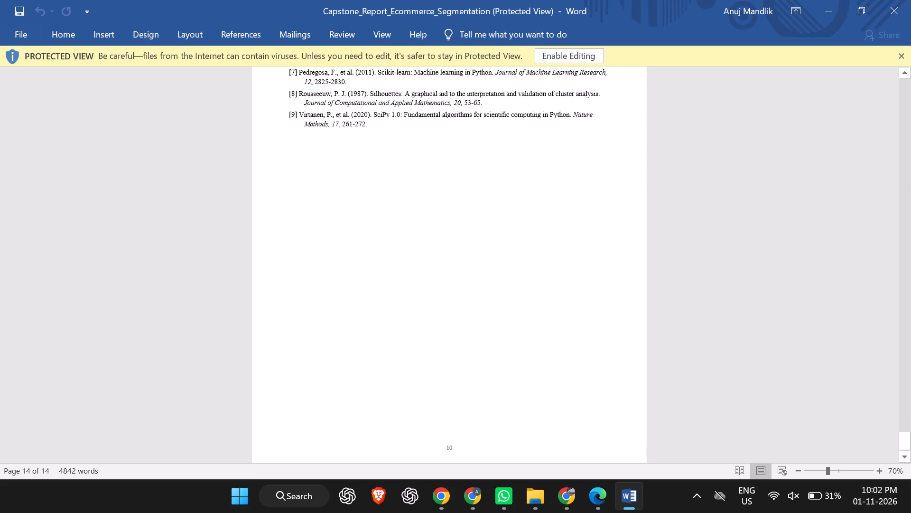
scroll(580, 256, "up", 1)
Enable editing of the protected capstone report.
left_click(569, 59)
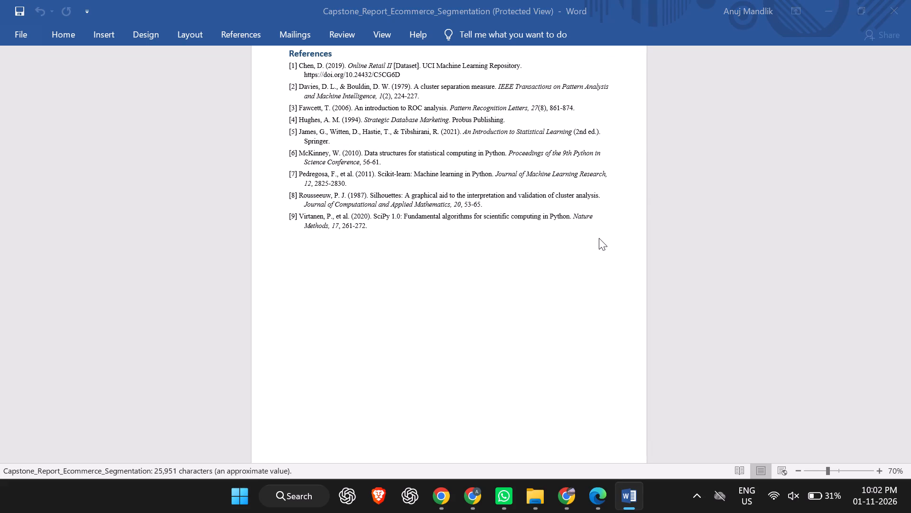
Remove the separator and "Code Zeros, Sanjivani University" from the page header, keeping only "E-Commerce Purchase Behavior and Customer Segmentation".
scroll(599, 238, "up", 3)
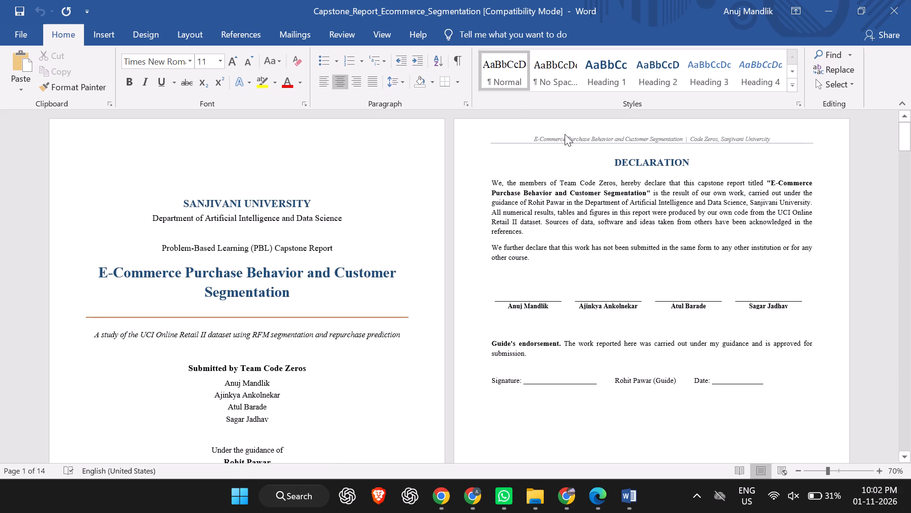
double_click(714, 139)
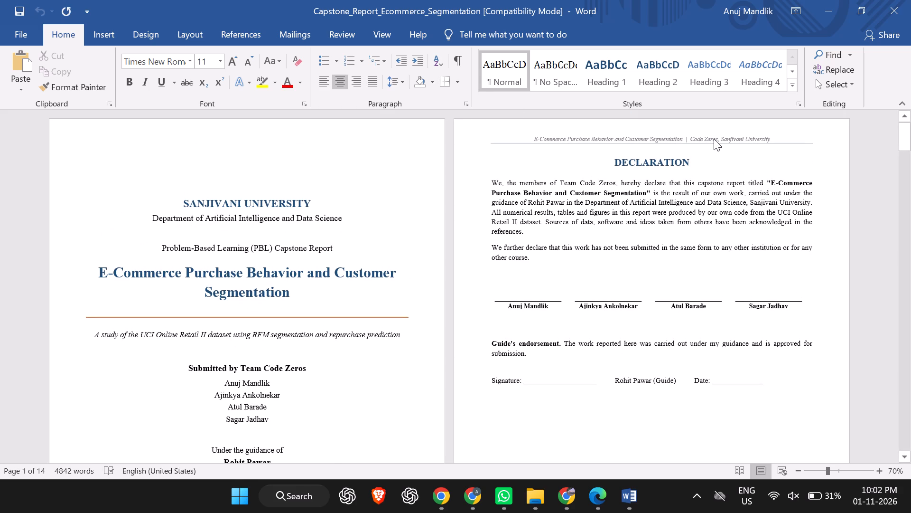
scroll(714, 139, "up", 1, "ctrl")
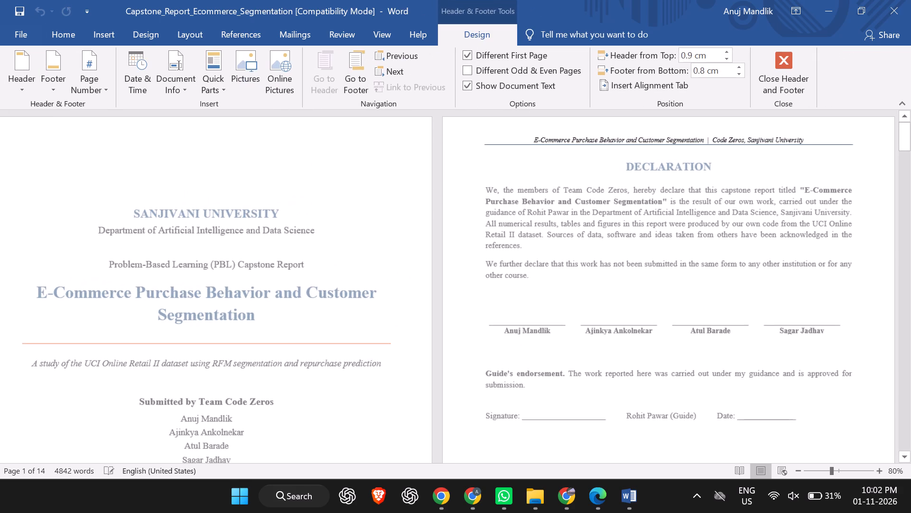
scroll(714, 139, "up", 2, "ctrl")
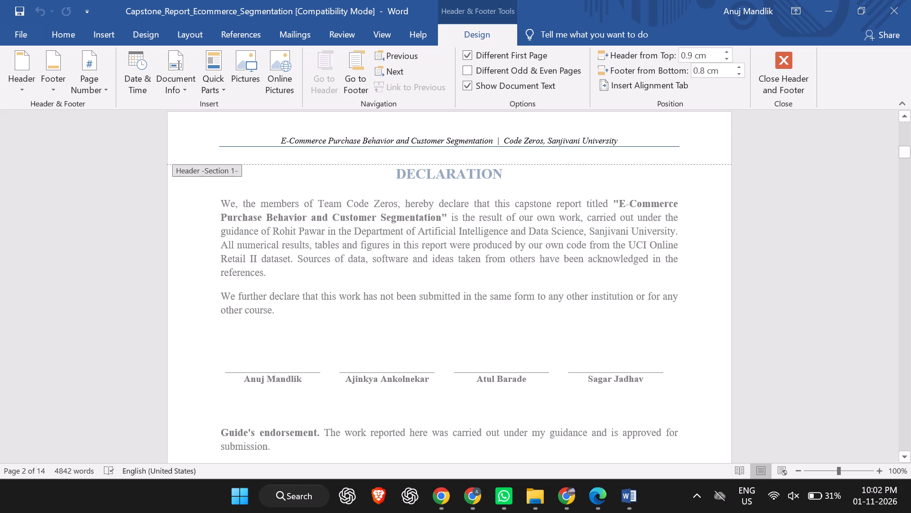
left_click(619, 138)
left_click_drag(619, 138, 514, 147)
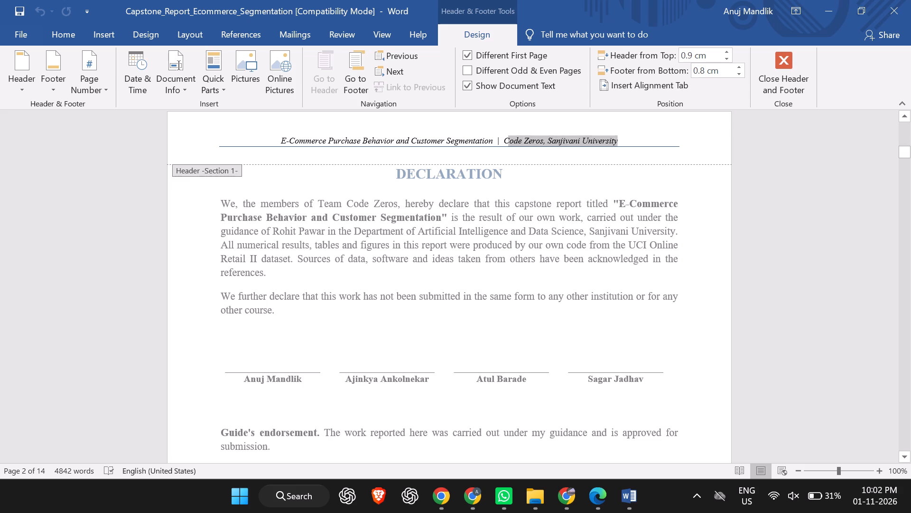
left_click_drag(514, 147, 509, 146)
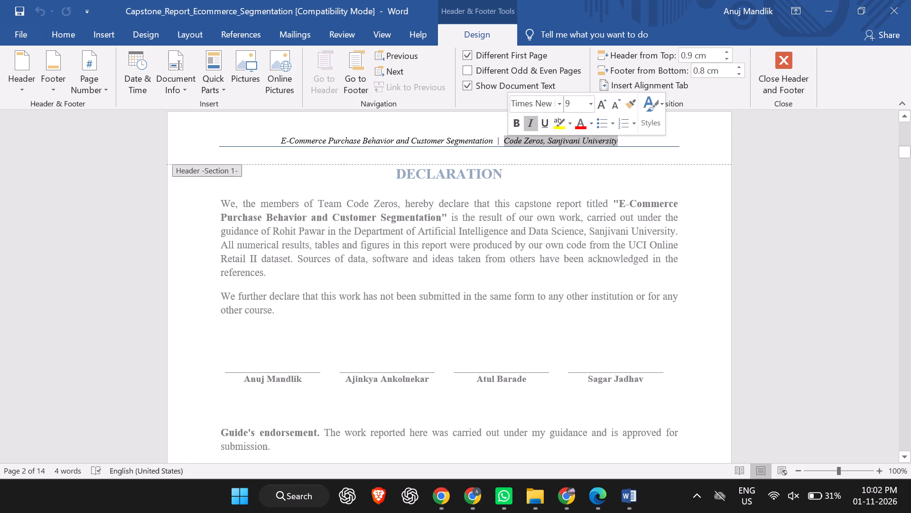
key("BackSpace")
key("BackSpace")
key("BackSpace")
key("BackSpace")
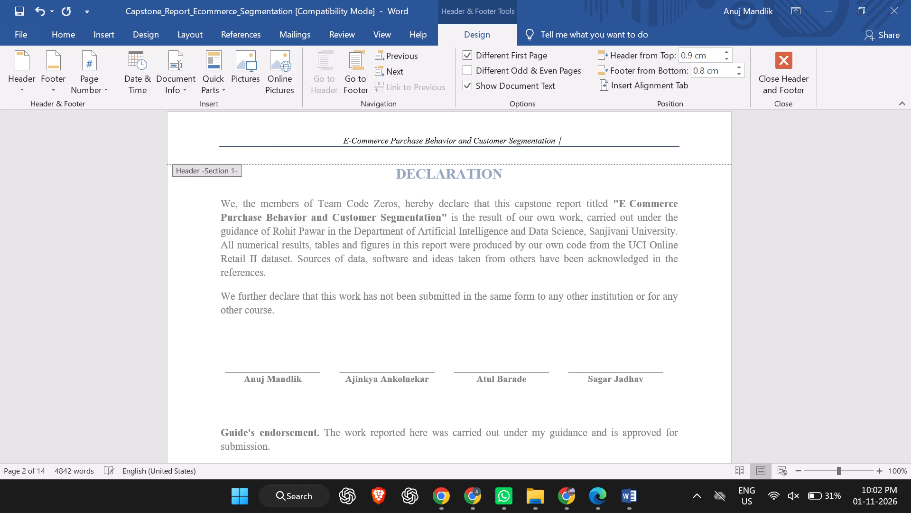
key("BackSpace")
double_click(545, 246)
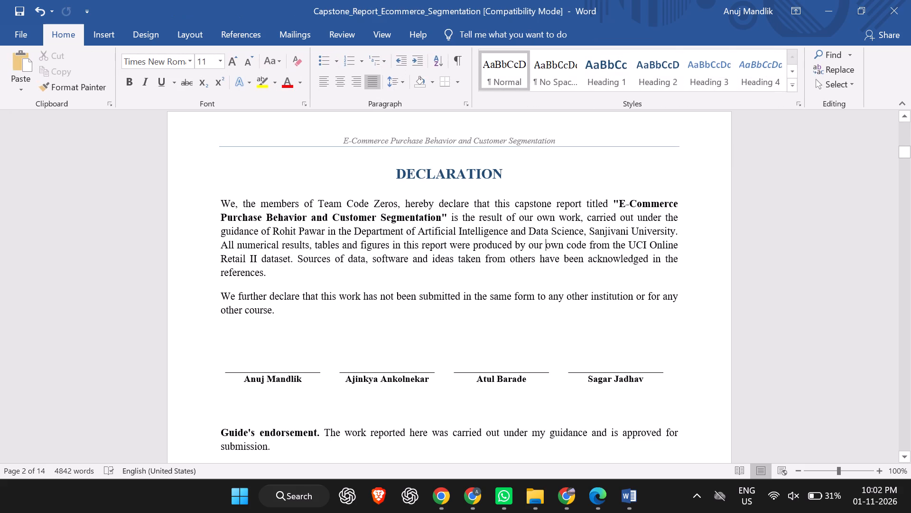
Add three spaces before "Date:" in the guide's signature line on the Declaration page.
scroll(413, 326, "down", 1)
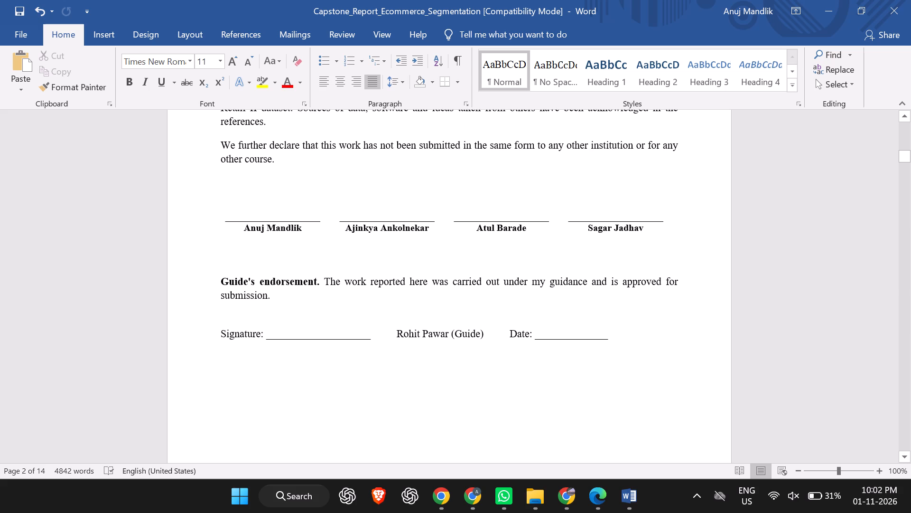
left_click(508, 336)
key("space")
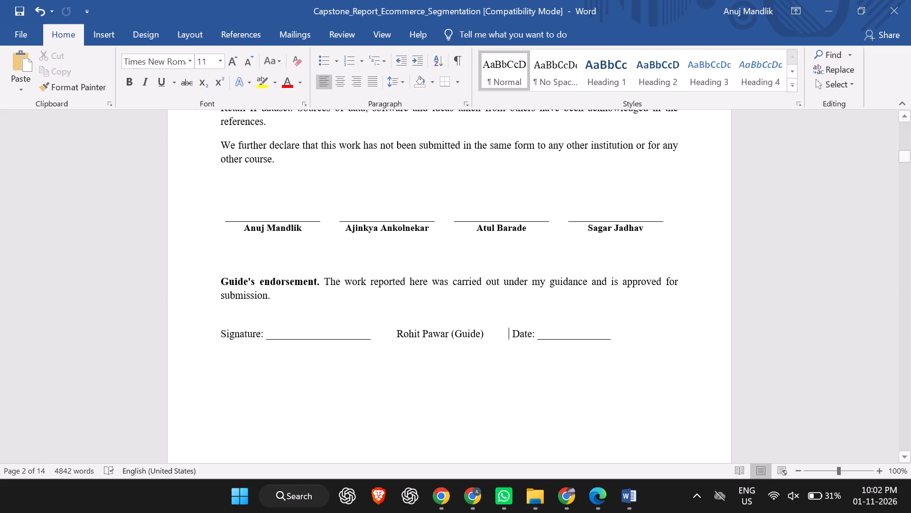
key("space")
key("space")
Delete the table with the four team members' signature lines from the Declaration page.
left_click_drag(230, 228, 685, 207)
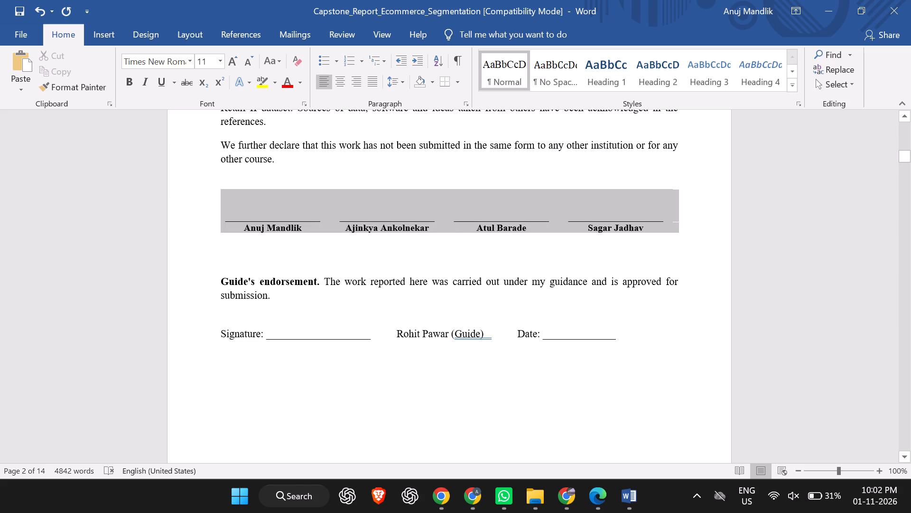
left_click_drag(685, 207, 682, 207)
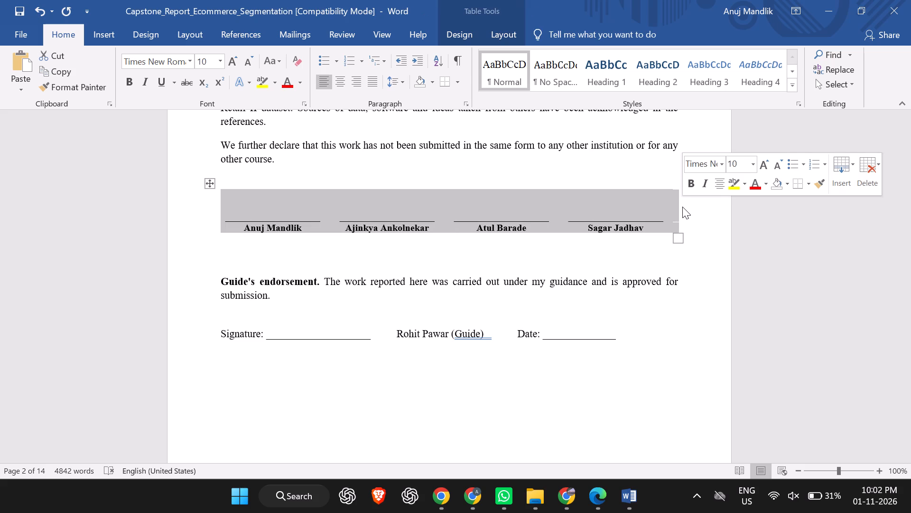
key("BackSpace")
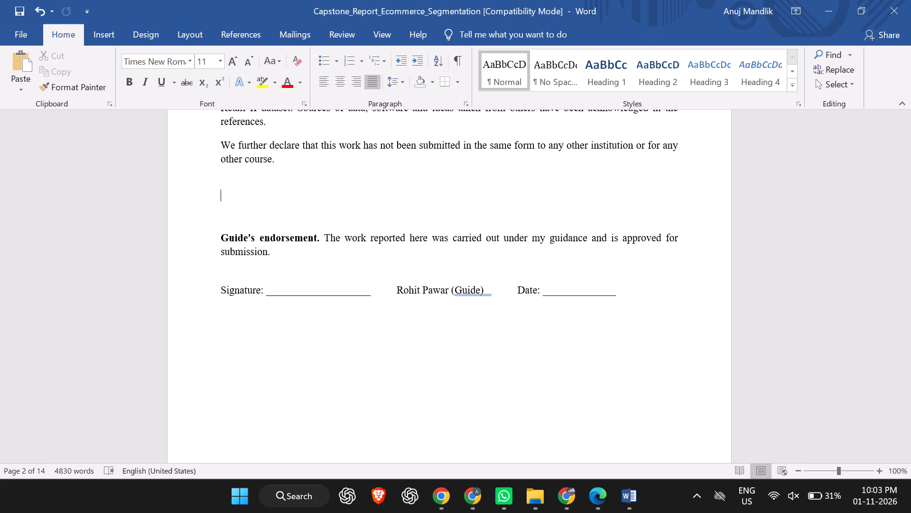
Start inserting a picture from file on the empty line above "SANJIVANI UNIVERSITY" on the cover page.
scroll(682, 207, "up", 1)
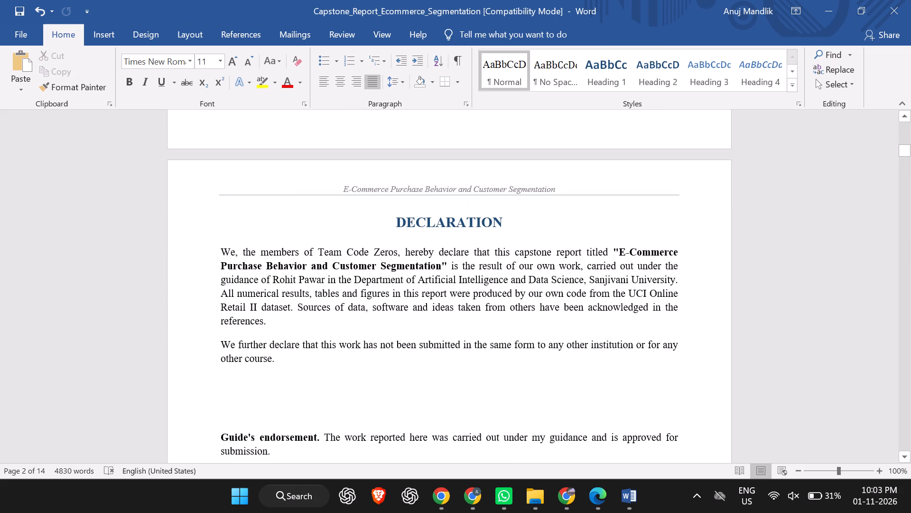
scroll(553, 274, "down", 6, "ctrl")
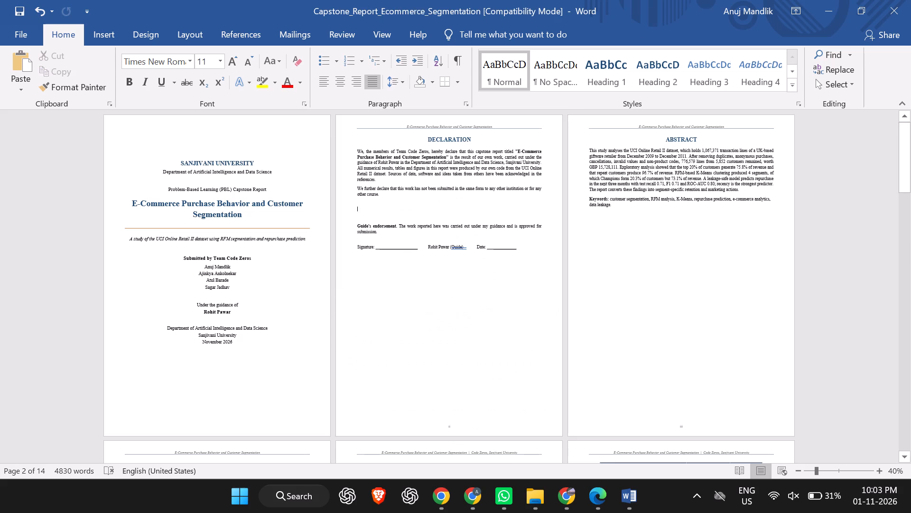
left_click(409, 188)
scroll(253, 290, "up", 2, "ctrl")
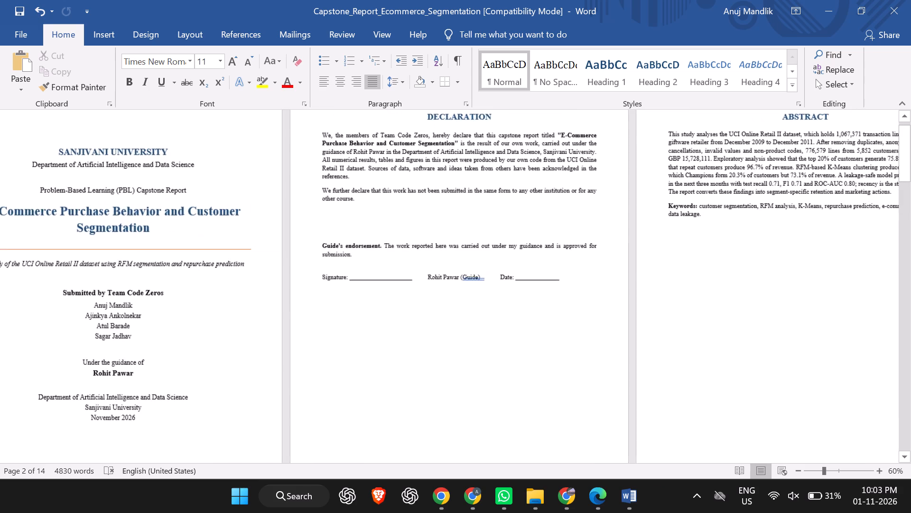
scroll(176, 206, "up", 1)
left_click(272, 126)
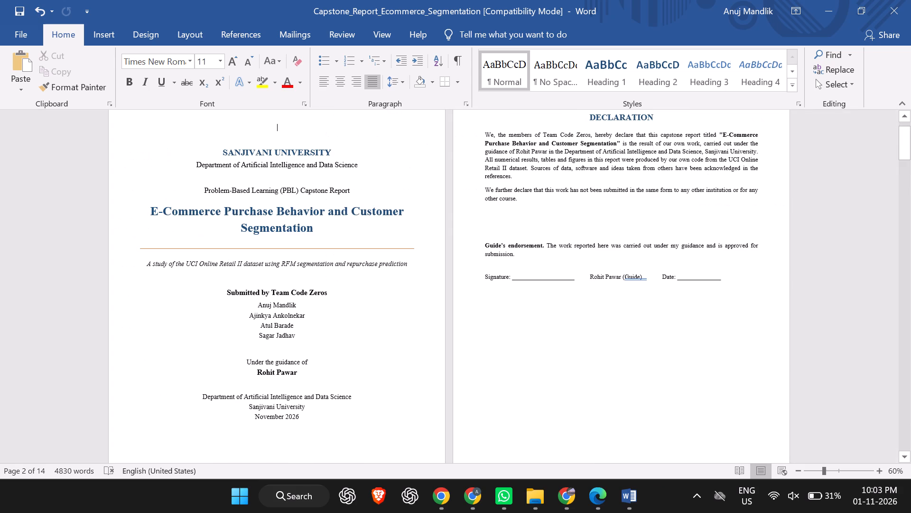
left_click(112, 32)
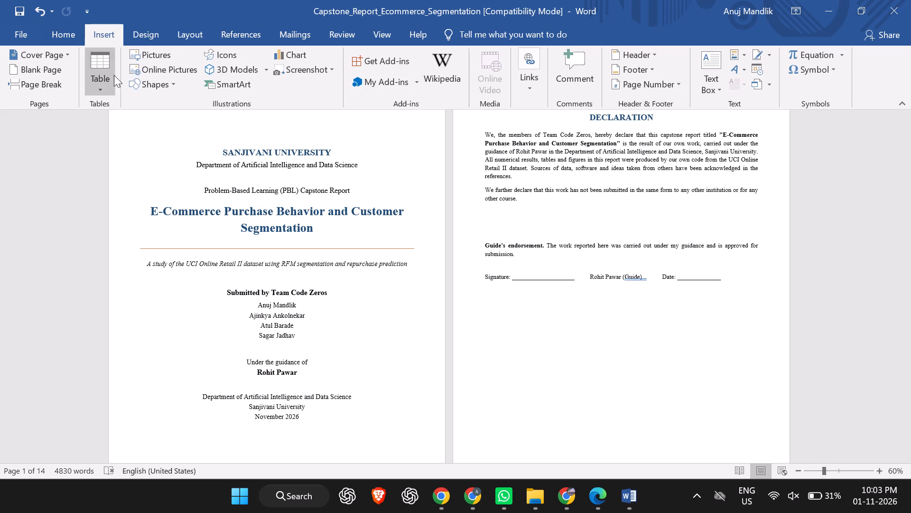
left_click(155, 57)
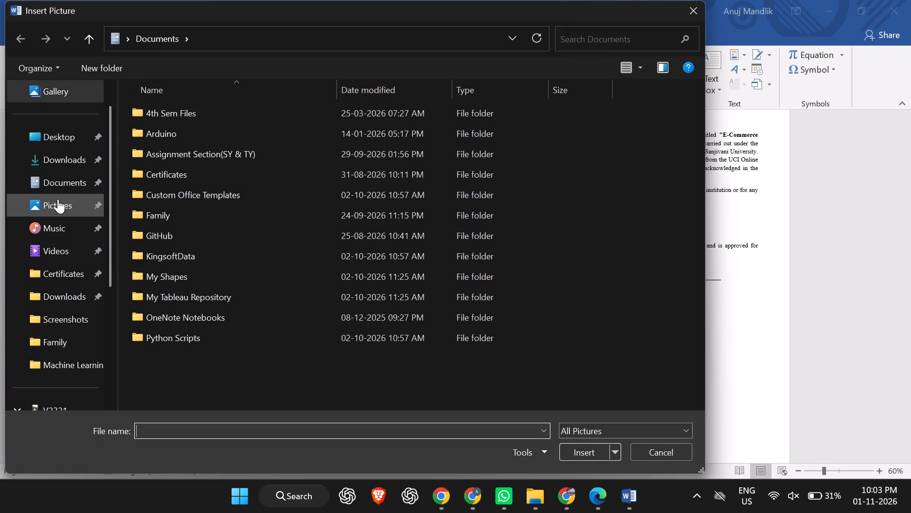
Look through the Pictures folder and the whole Gallery for a picture to insert on the cover page.
left_click(66, 209)
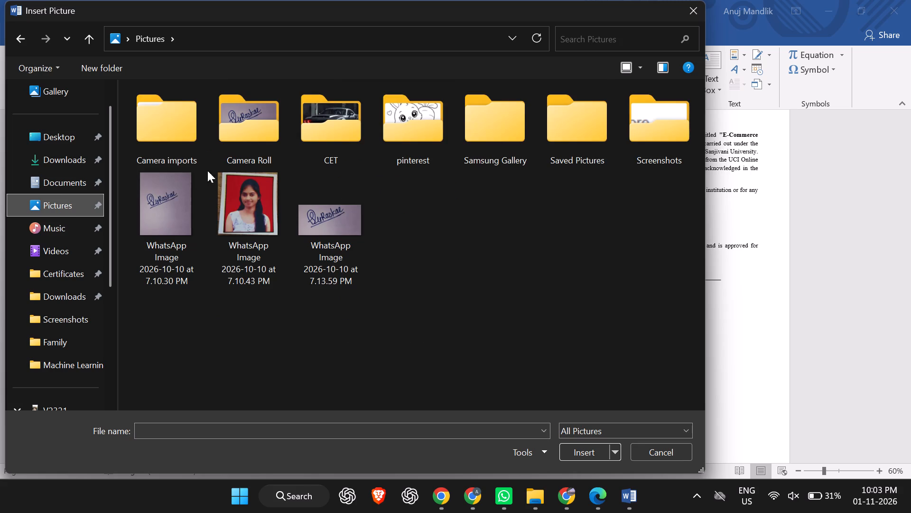
scroll(328, 279, "down", 1)
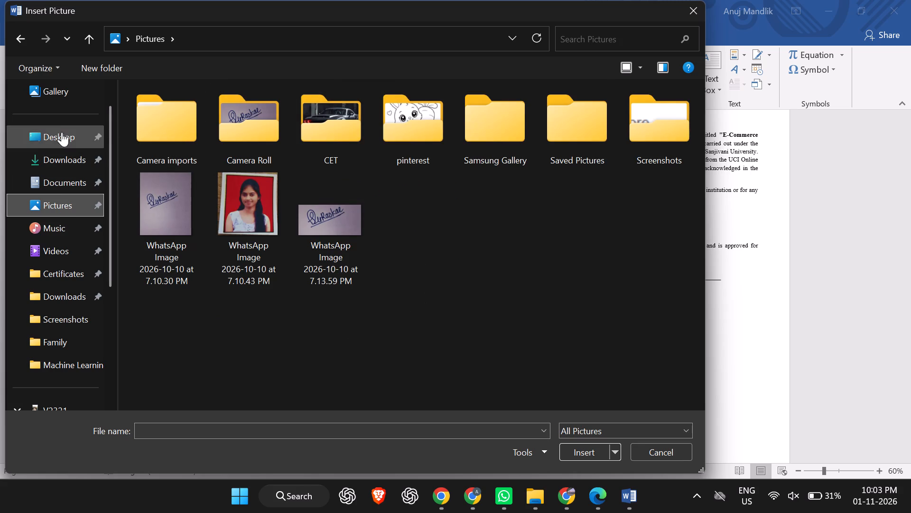
left_click(69, 98)
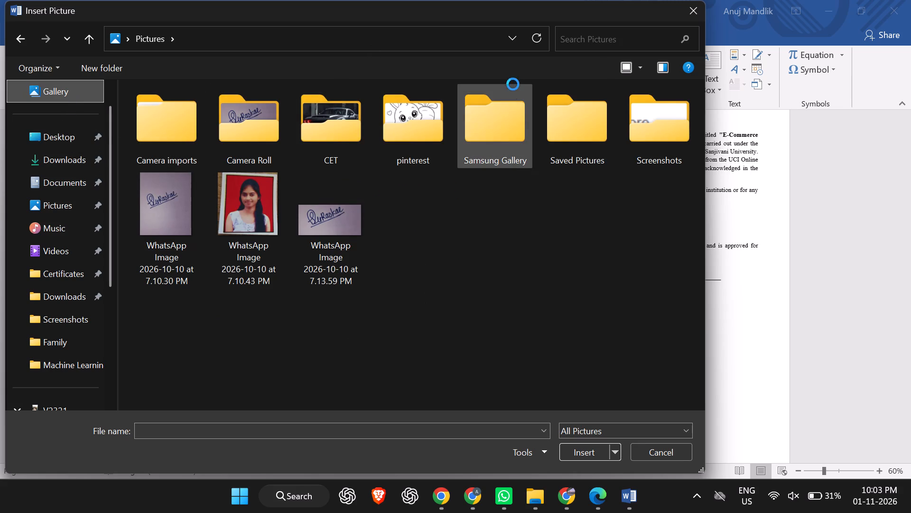
left_click_drag(698, 100, 699, 115)
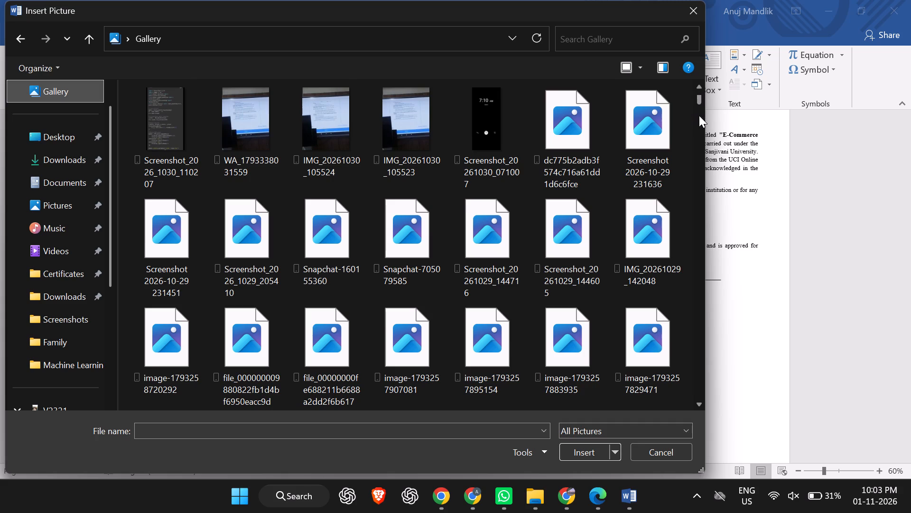
left_click_drag(699, 115, 682, 414)
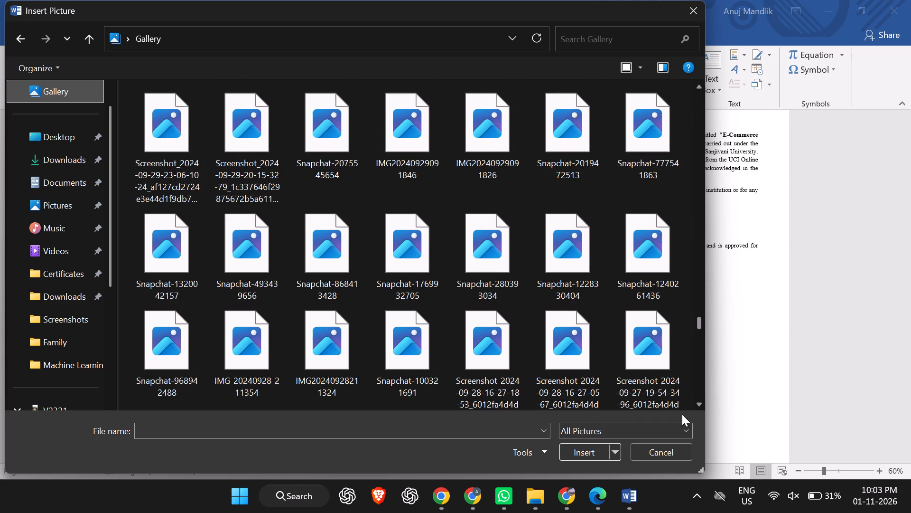
left_click_drag(682, 414, 673, 392)
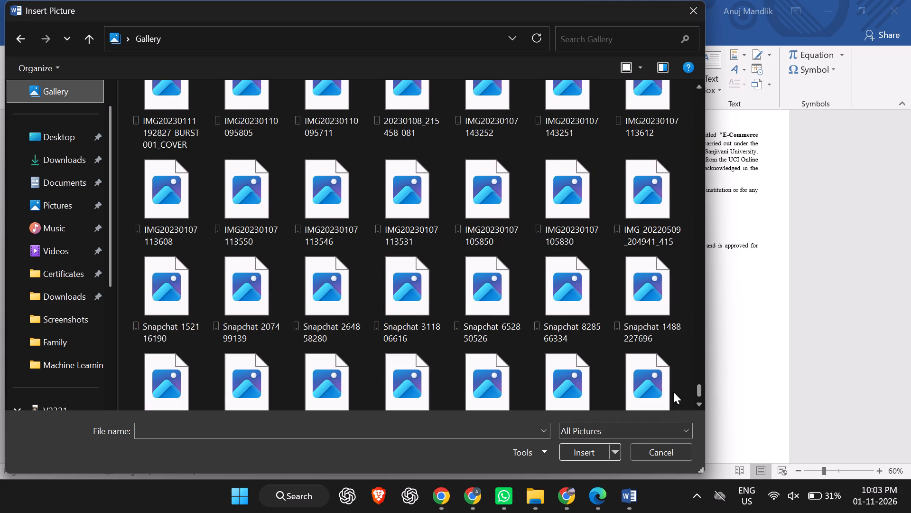
left_click_drag(673, 392, 673, 228)
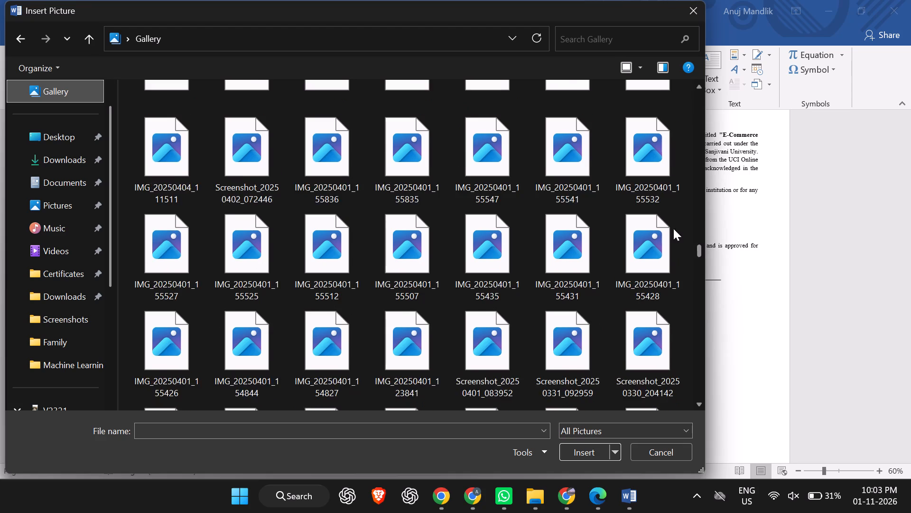
left_click_drag(673, 228, 679, 43)
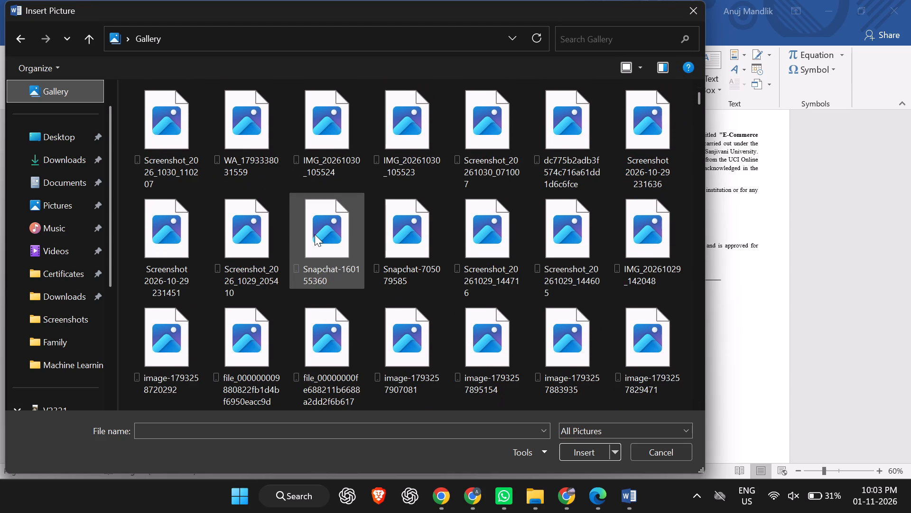
Check the Camera imports, Samsung Gallery and Saved Pictures subfolders of Pictures for the cover page picture.
left_click(77, 198)
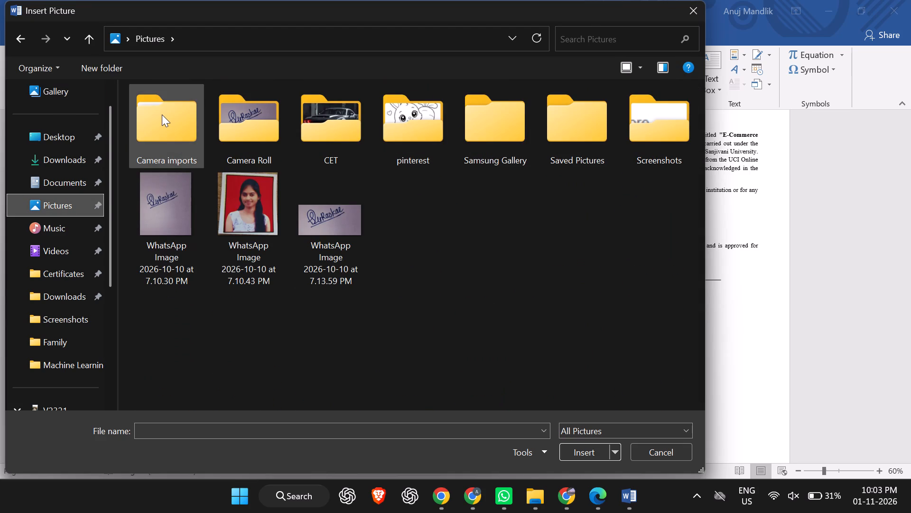
double_click(162, 114)
left_click(20, 35)
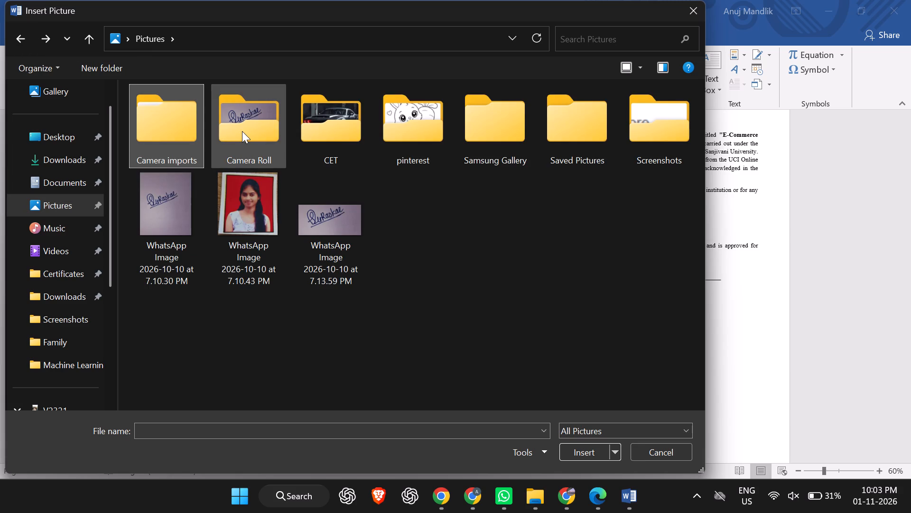
double_click(504, 143)
left_click(23, 28)
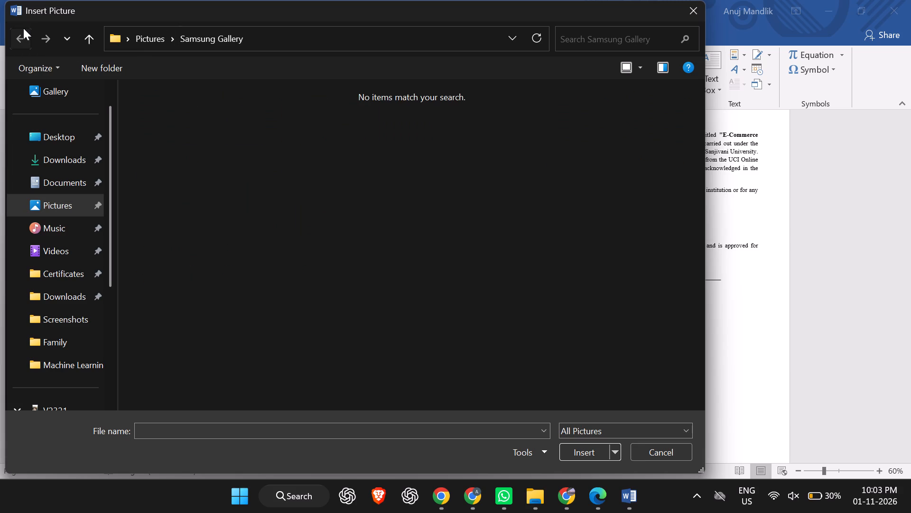
double_click(573, 116)
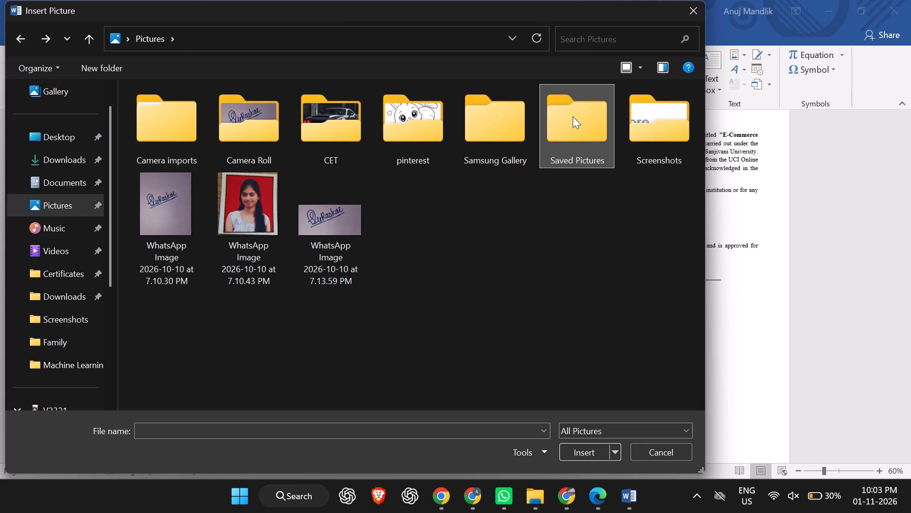
left_click(27, 48)
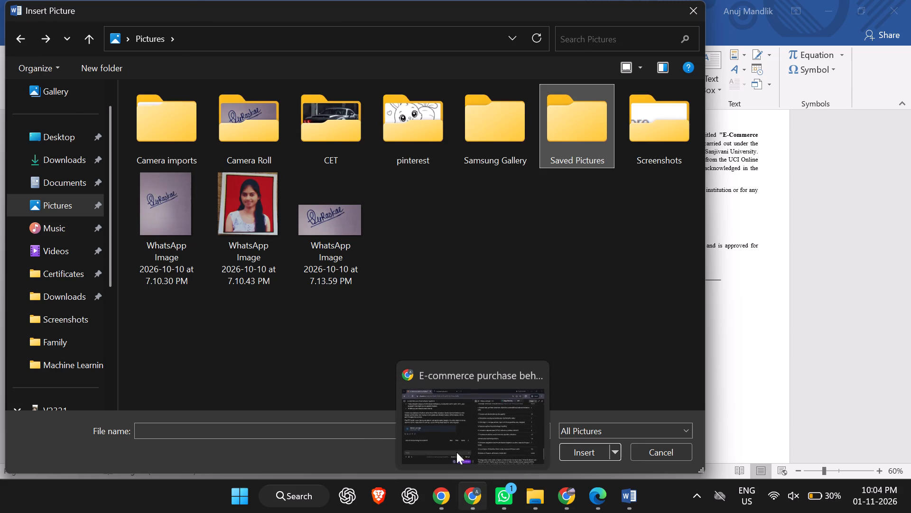
Switch to Chrome and search Google for Sanjivani University in a new tab.
left_click(456, 424)
left_click(373, 17)
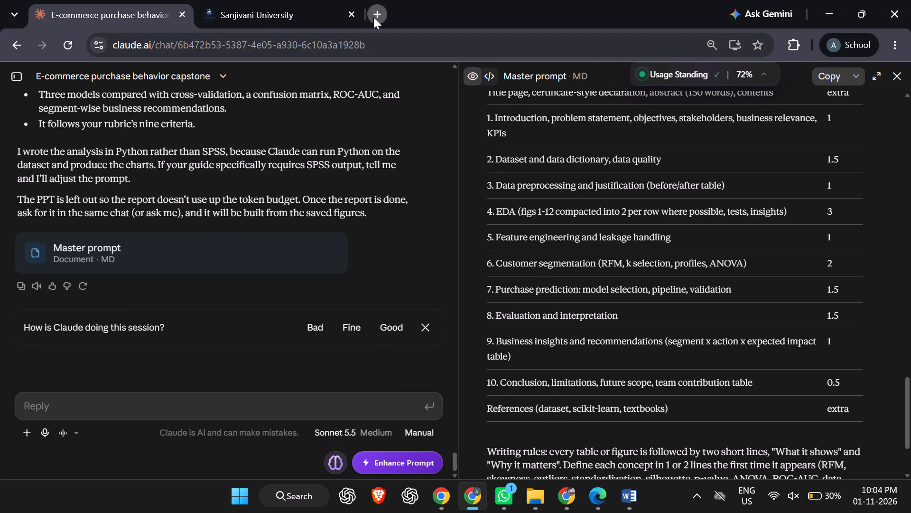
left_click(329, 271)
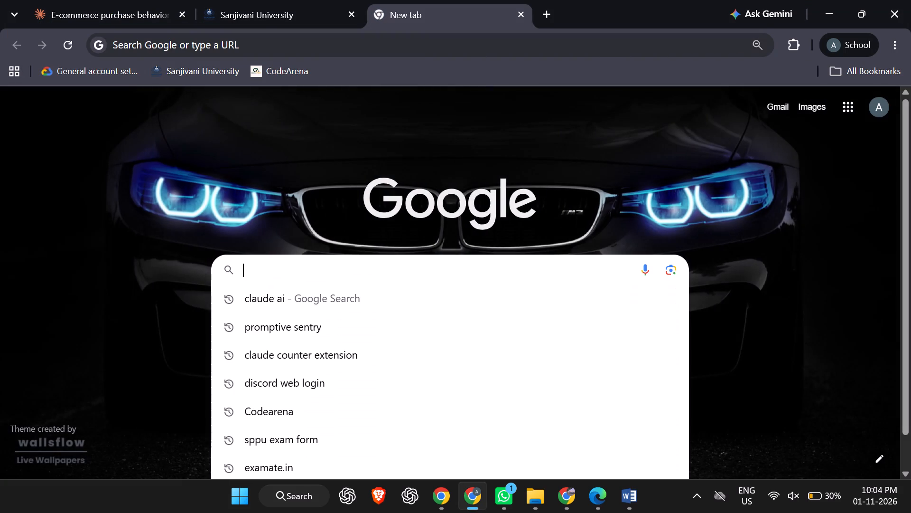
type("sa")
type("nji")
type("va")
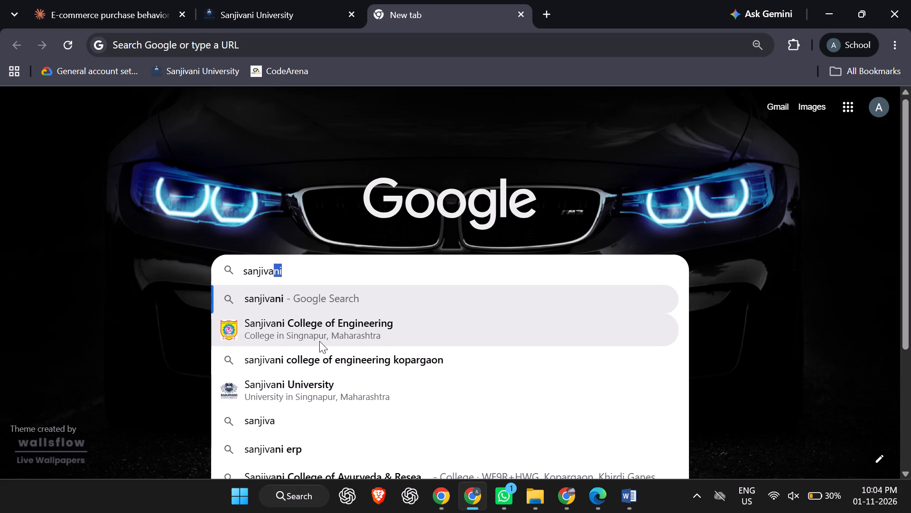
Find Sanjivani University in Google's image results and preview the blue university logo from LinkedIn.
left_click(292, 387)
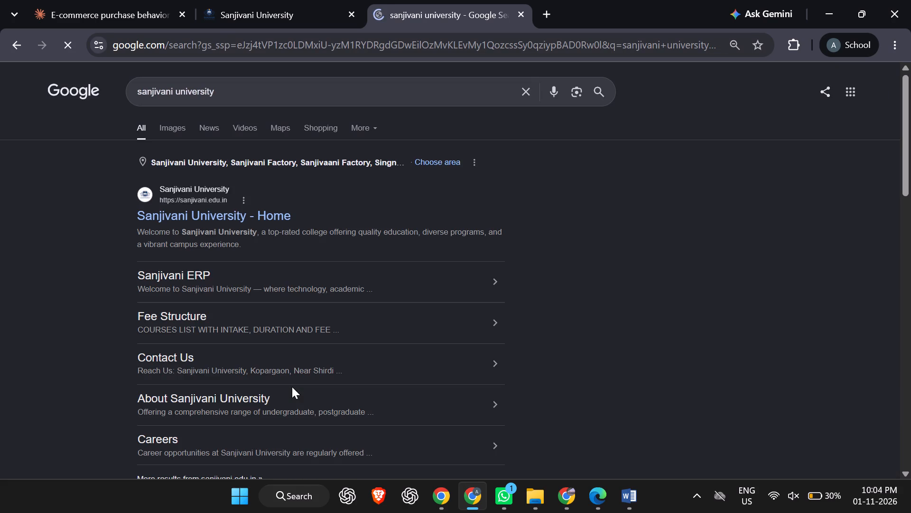
left_click(182, 128)
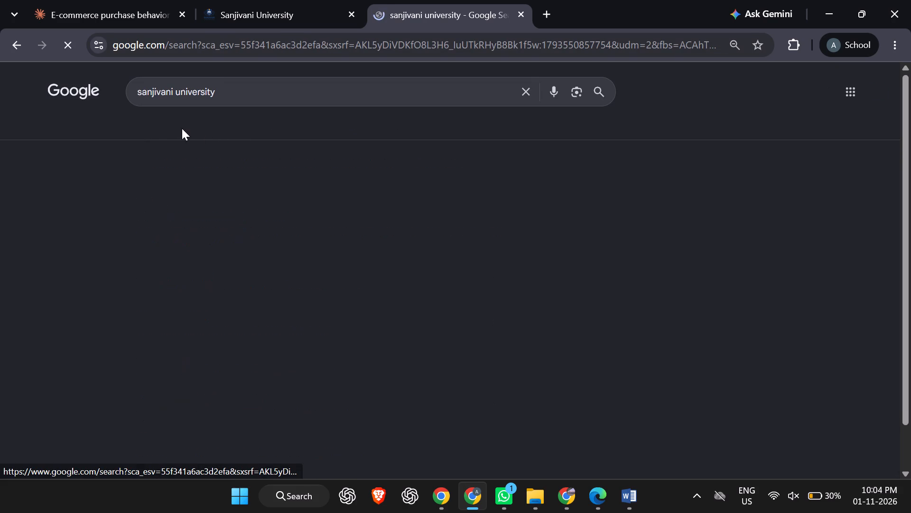
scroll(399, 444, "down", 1)
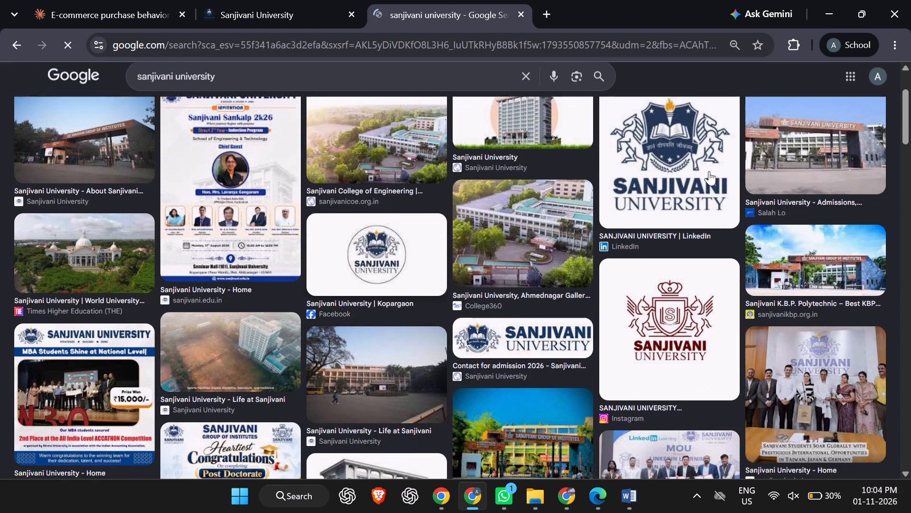
left_click(679, 174)
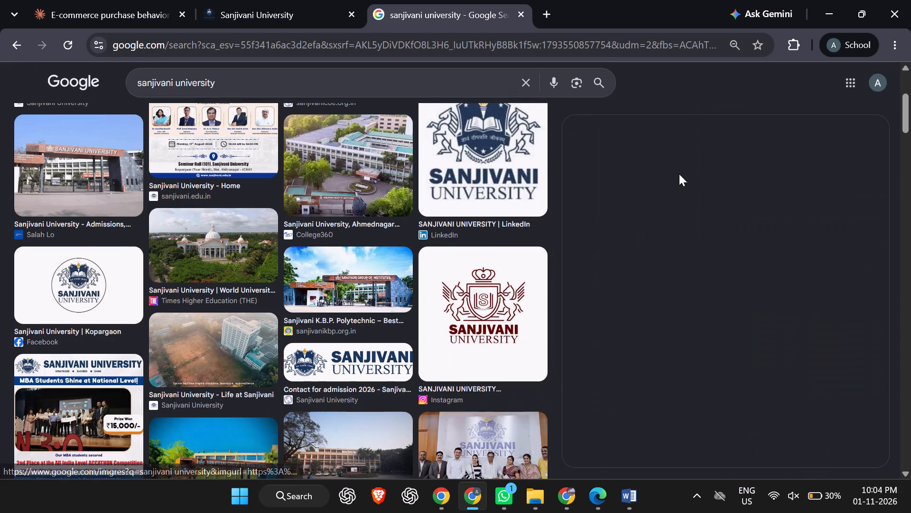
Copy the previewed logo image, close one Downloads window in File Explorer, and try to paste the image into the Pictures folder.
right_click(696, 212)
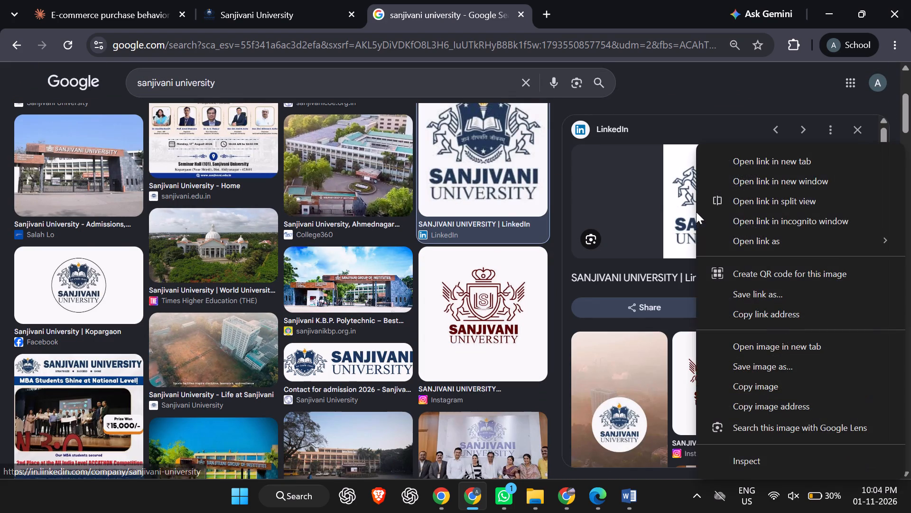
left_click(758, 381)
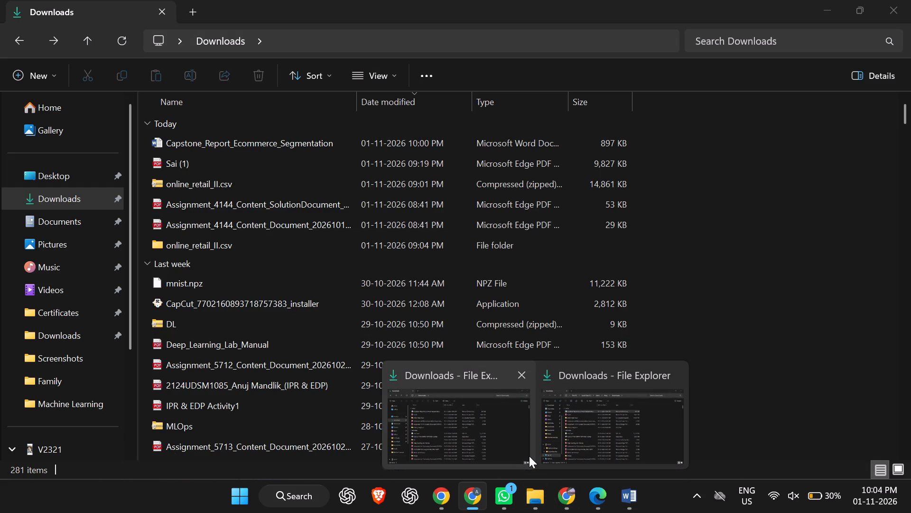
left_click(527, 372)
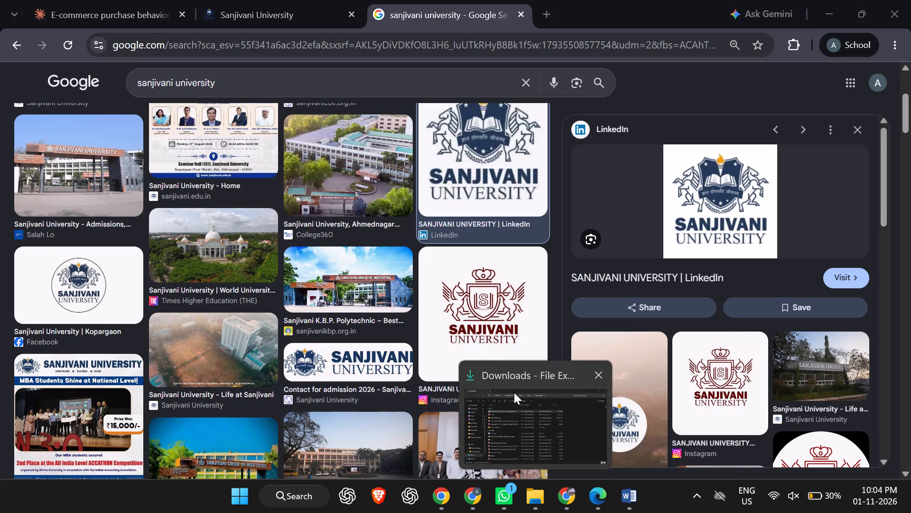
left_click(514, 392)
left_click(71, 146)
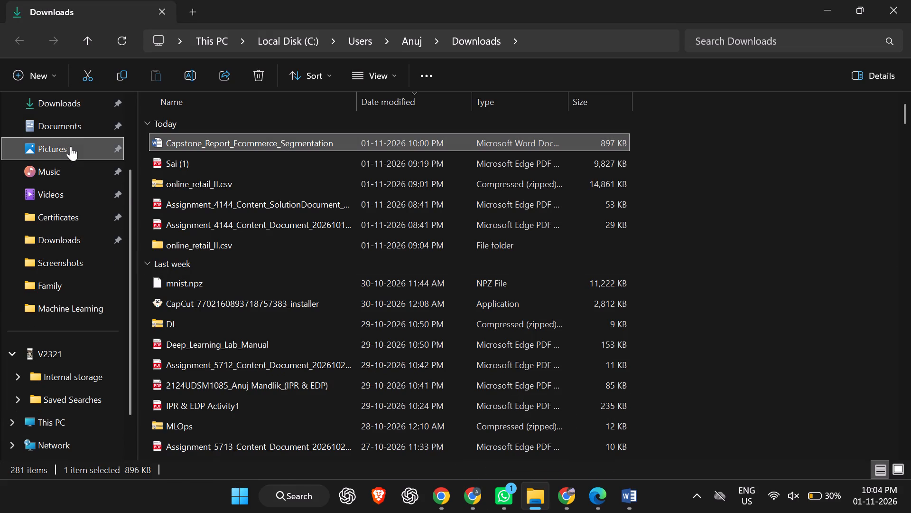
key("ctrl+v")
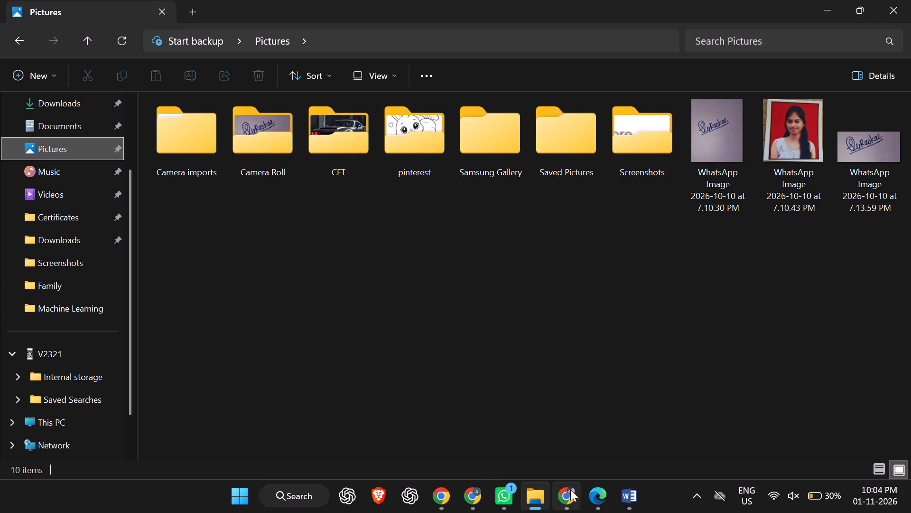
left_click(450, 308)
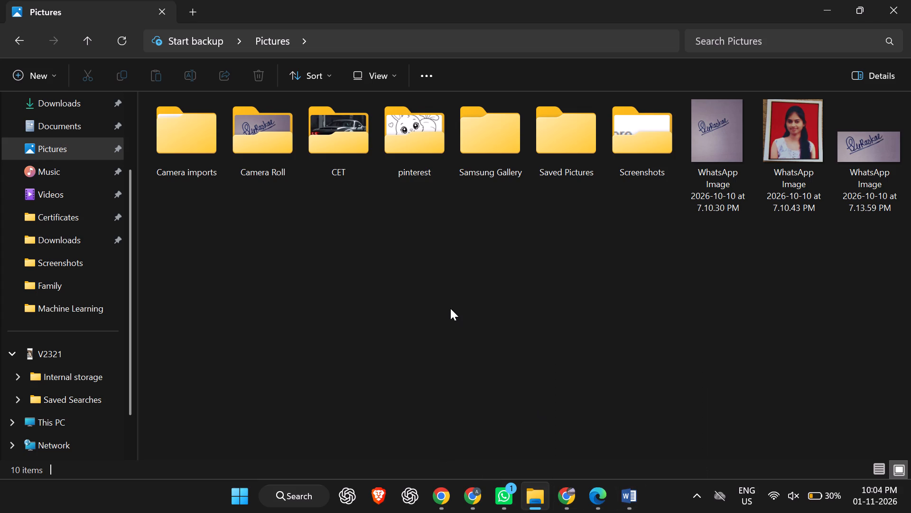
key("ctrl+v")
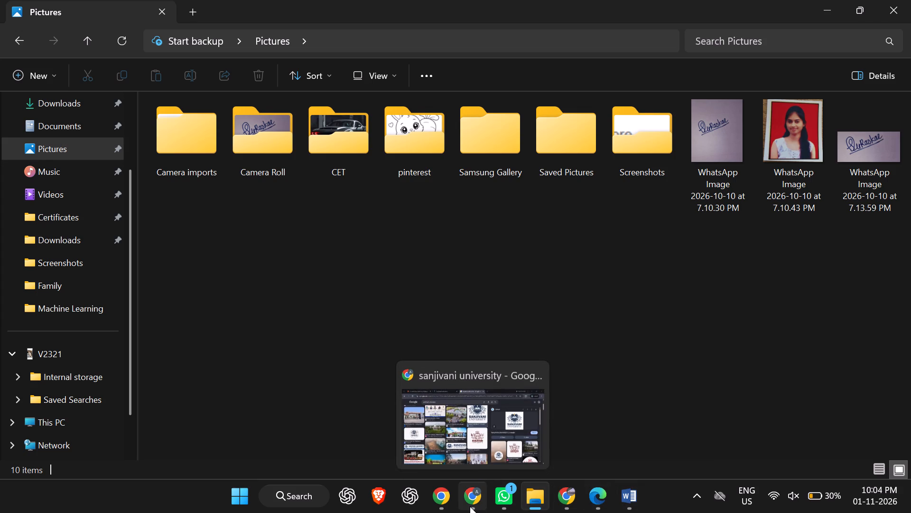
Switch back to Chrome and save the previewed Sanjivani University logo as an image file.
left_click(470, 444)
right_click(734, 227)
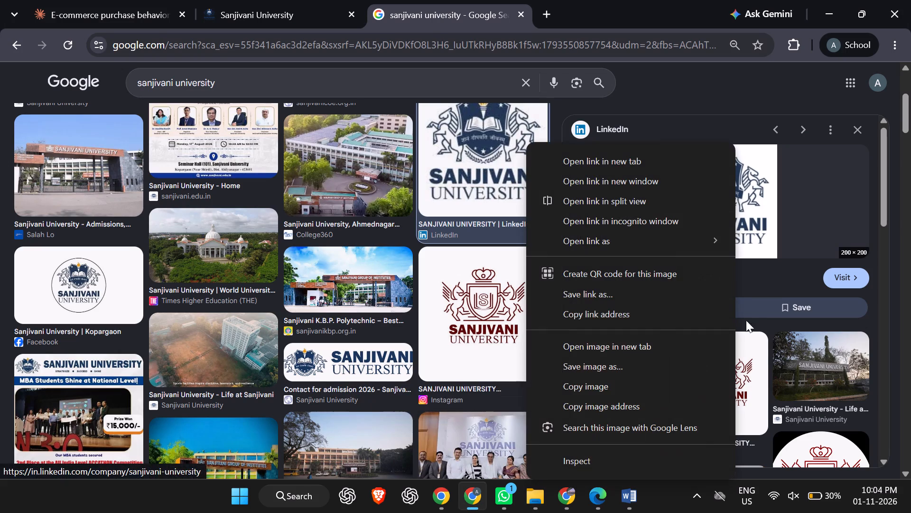
left_click(612, 368)
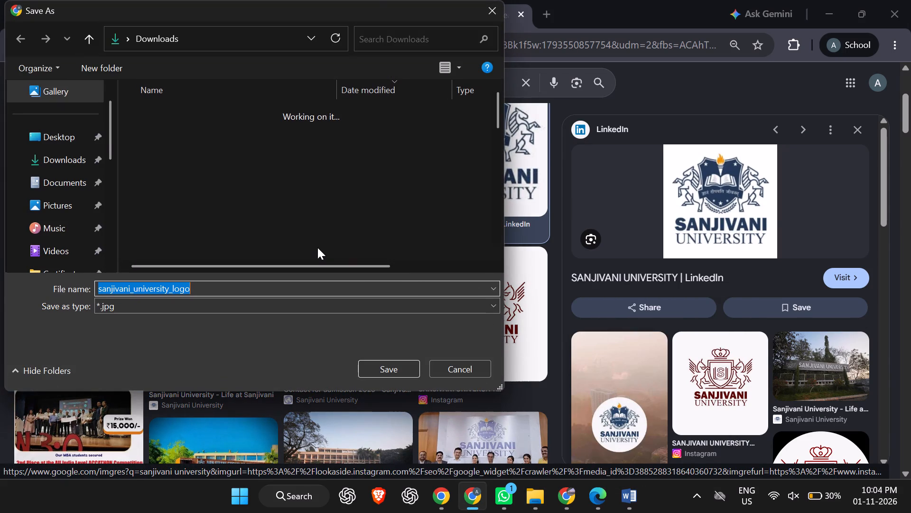
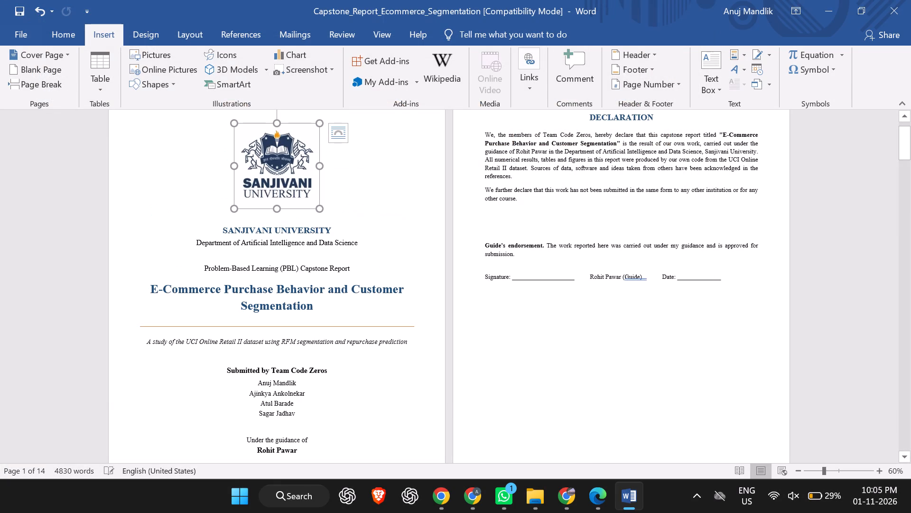
Append " -27" to the November 2026 date line at the bottom of the title page.
scroll(344, 378, "down", 2)
scroll(537, 303, "up", 1)
scroll(434, 340, "down", 2)
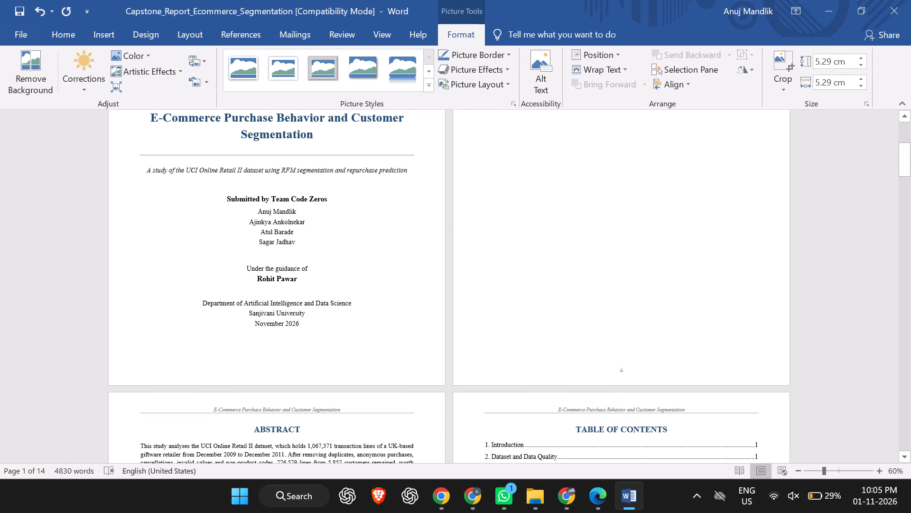
left_click(310, 329)
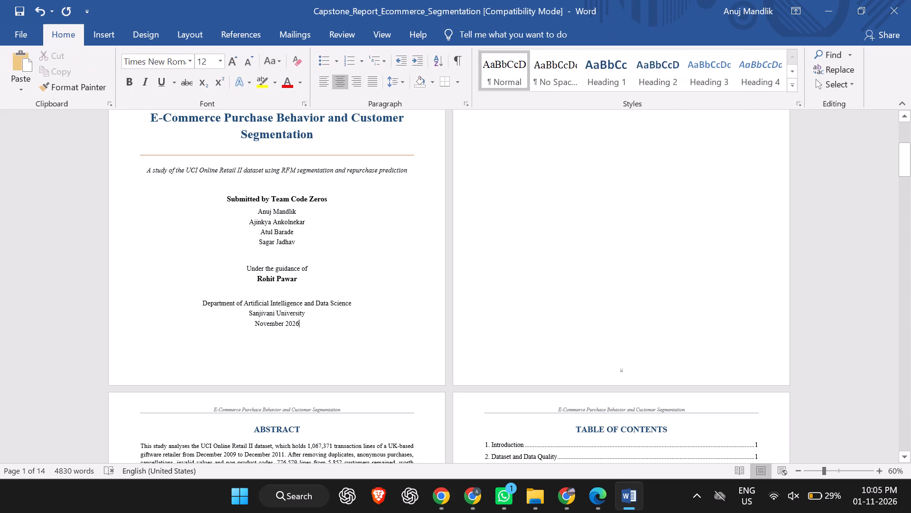
left_click_drag(299, 323, 267, 322)
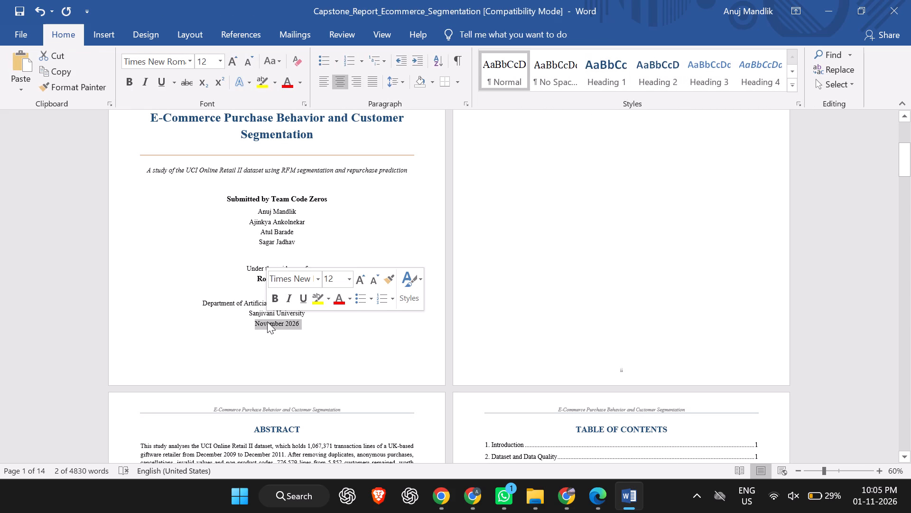
left_click(267, 322)
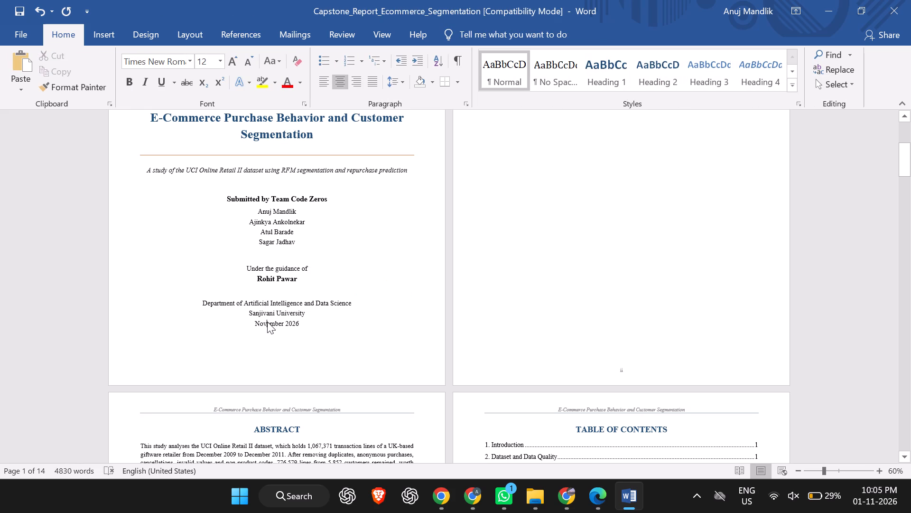
key("Right")
key("Right")
key("Right")
key("Right")
key("Right")
key("Right")
key("Right")
key("Right")
key("Right")
key("Right")
key("Right")
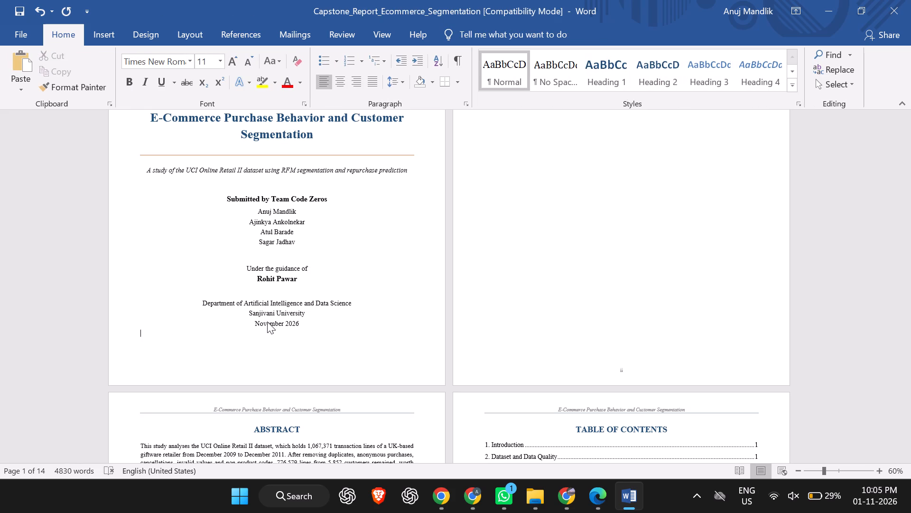
key("Left")
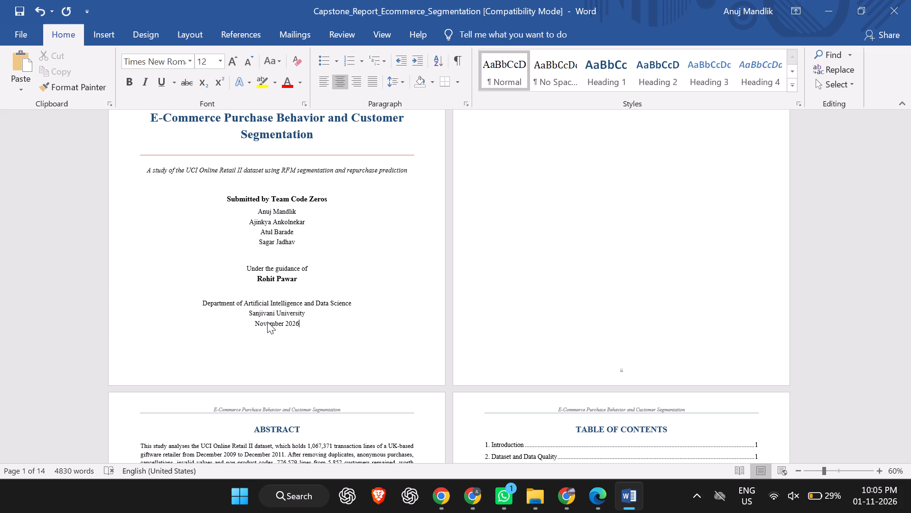
key("space")
key("minus")
type("27")
Remove the word November from the title page's date line so it reads "2026 -27".
key("Left")
key("Left")
key("Left")
key("Left")
key("Left")
key("Left")
key("Left")
key("Left")
key("BackSpace")
key("BackSpace")
key("BackSpace")
key("BackSpace")
key("BackSpace")
key("BackSpace")
key("BackSpace")
key("BackSpace")
key("BackSpace")
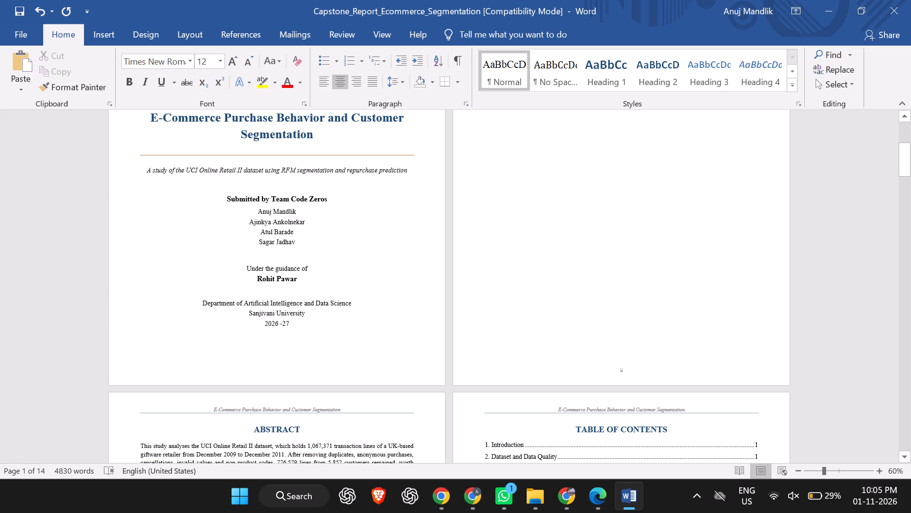
Delete the italic note about page numbers, figures and tables below the Table of Contents.
scroll(304, 237, "down", 1)
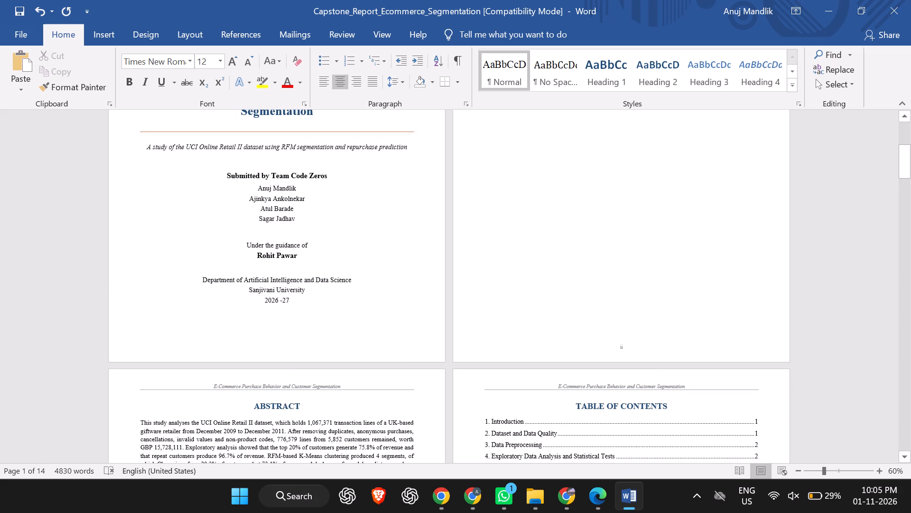
scroll(319, 219, "down", 2)
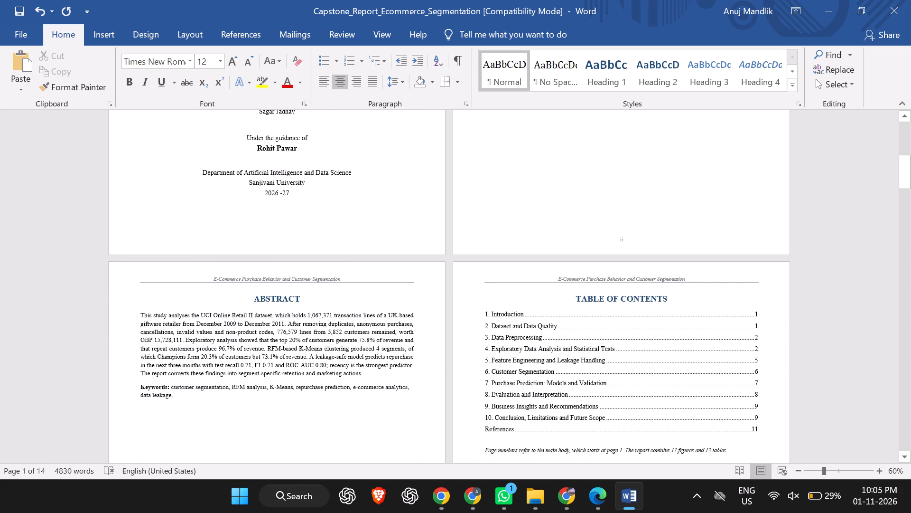
scroll(327, 206, "down", 1)
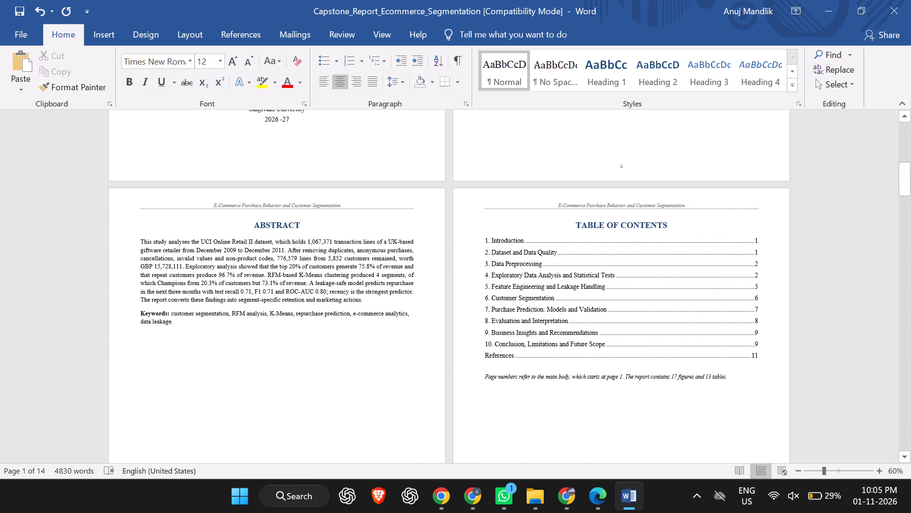
scroll(572, 342, "down", 1)
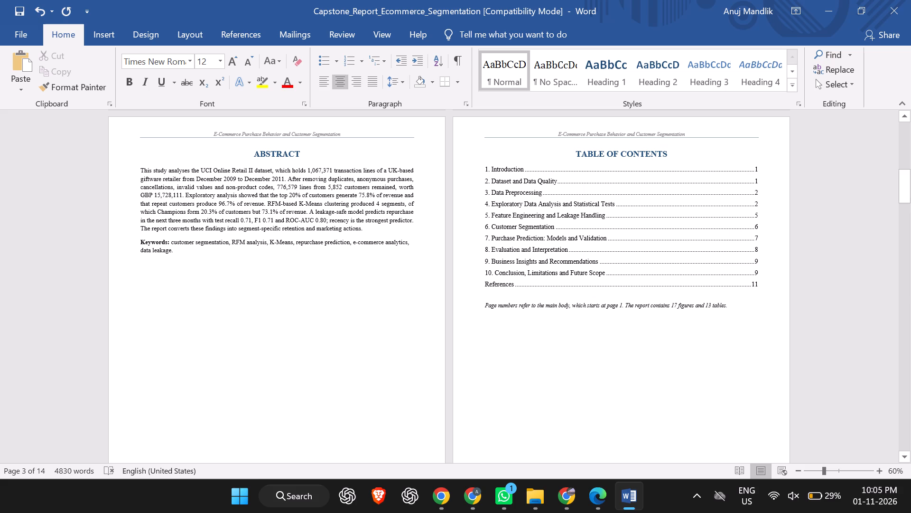
left_click_drag(733, 309, 487, 314)
key("BackSpace")
Set the font of the entire document body to Times New Roman.
scroll(487, 314, "down", 3)
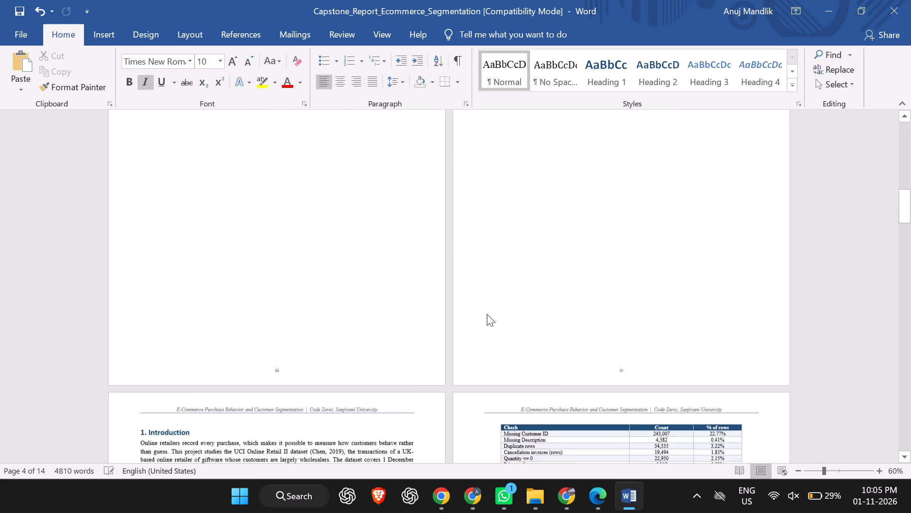
scroll(487, 314, "down", 4)
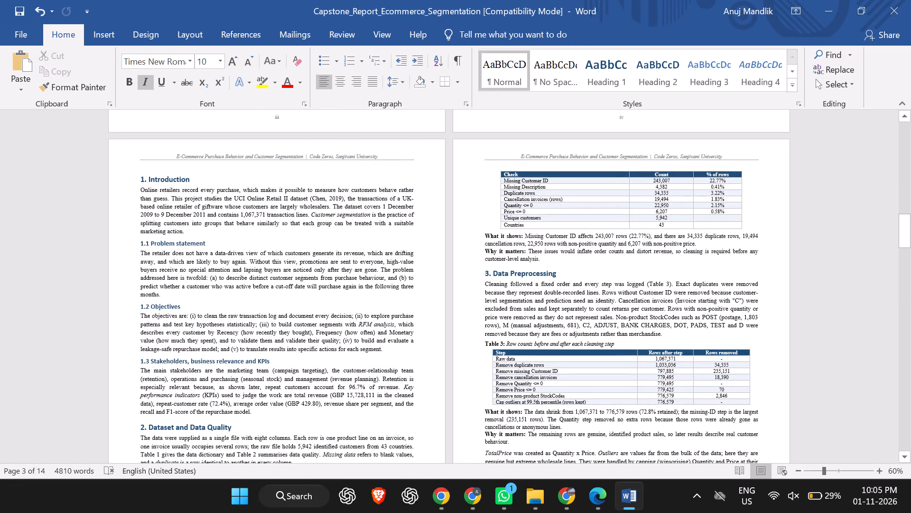
key("ctrl+a")
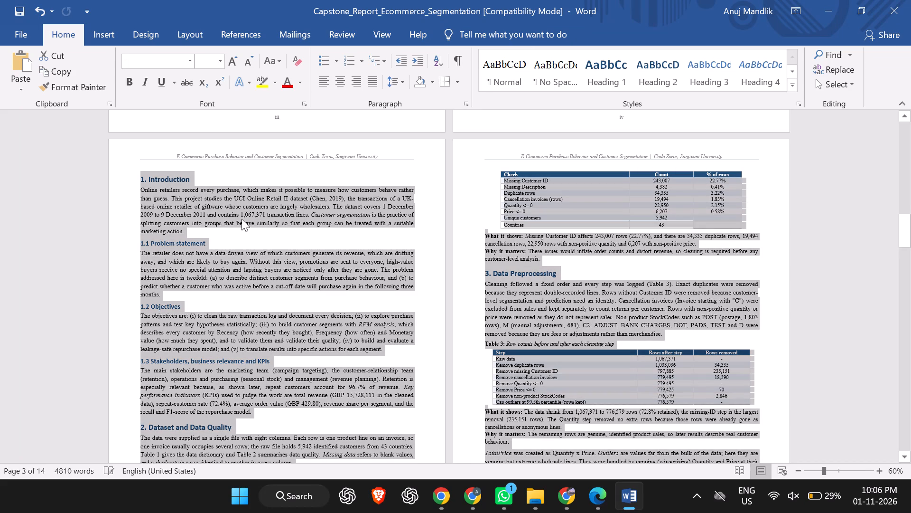
left_click(188, 63)
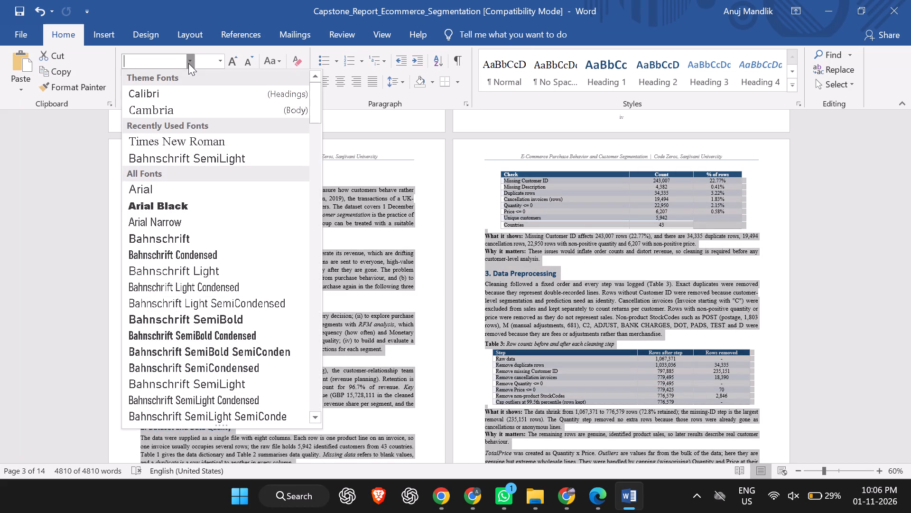
left_click(190, 146)
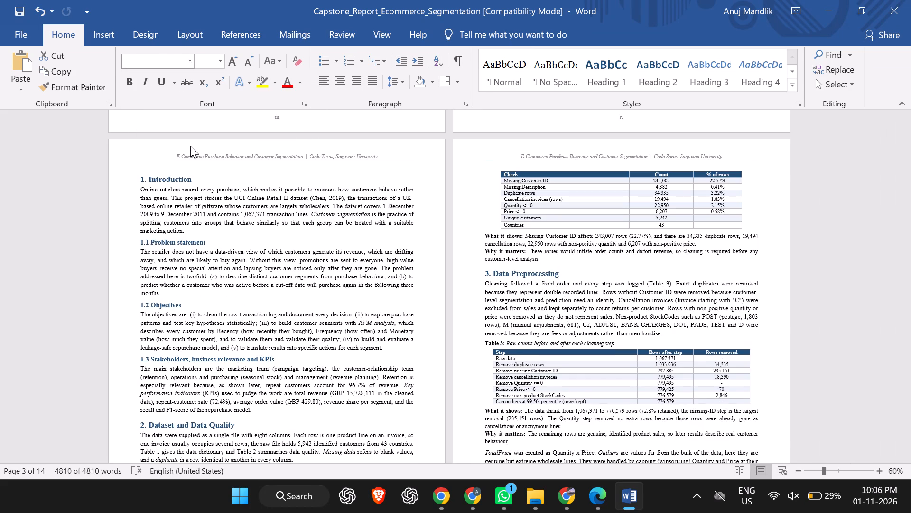
left_click(429, 301)
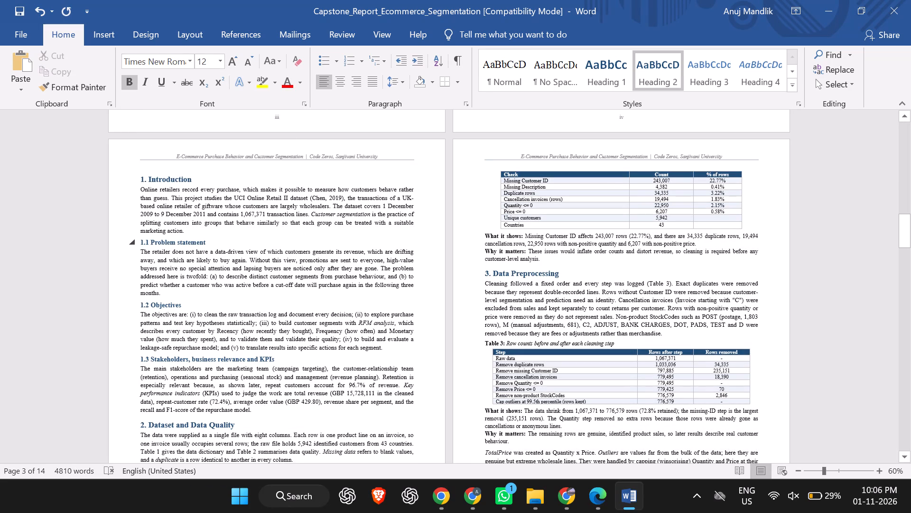
left_click(188, 227)
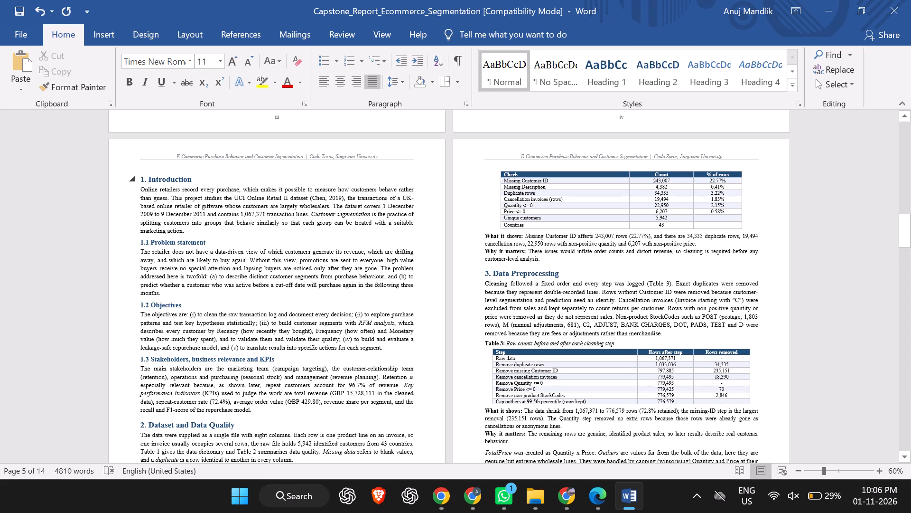
Insert one blank line above the Table 1 caption and one above the Table 2 caption in the Dataset and Data Quality section.
scroll(247, 330, "down", 3)
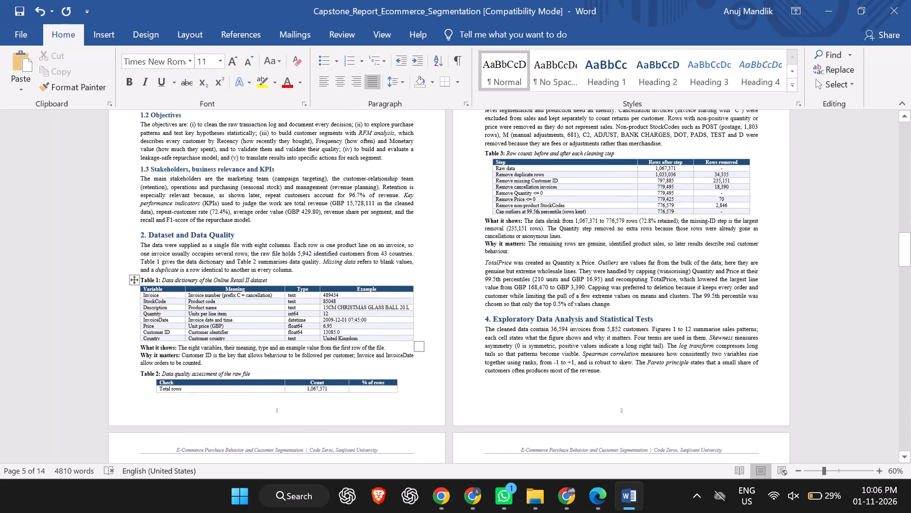
left_click(302, 271)
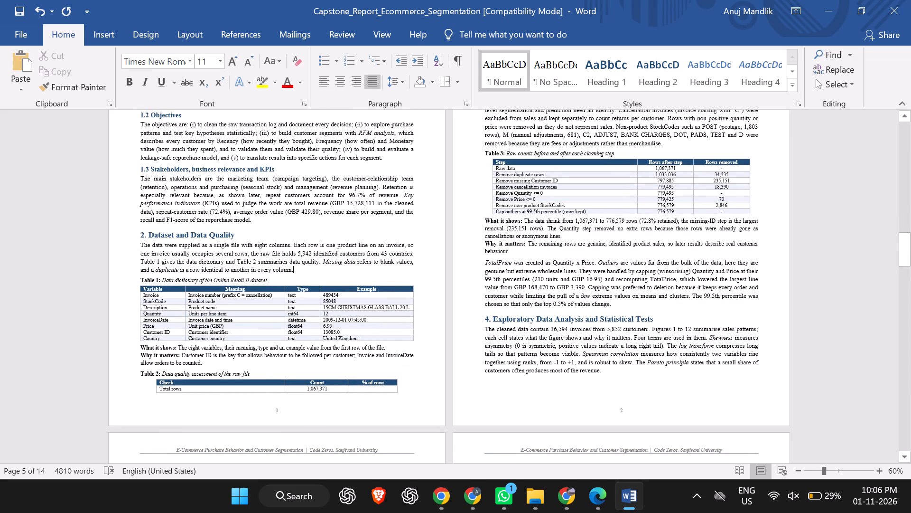
key("Return")
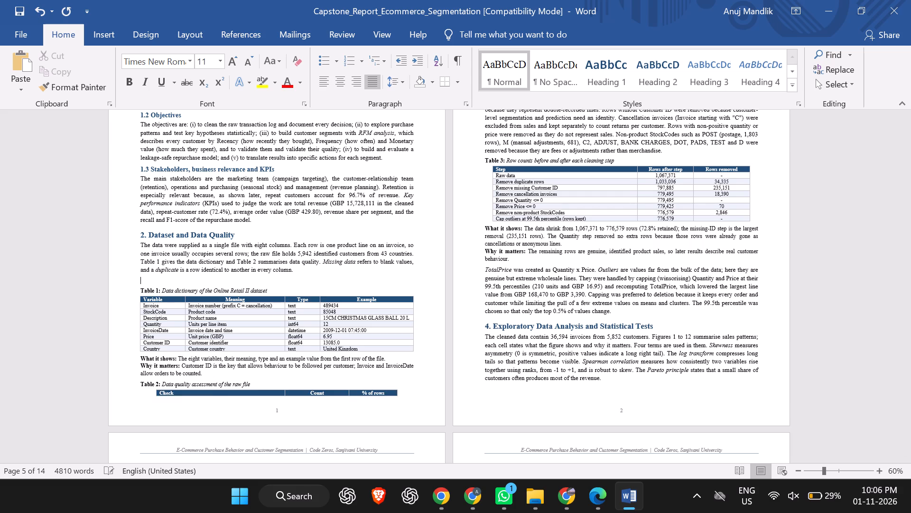
left_click(237, 371)
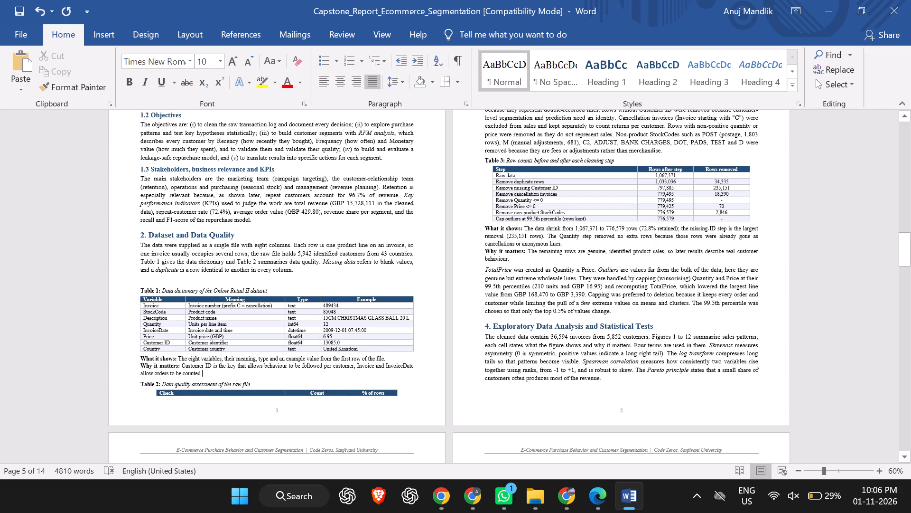
key("Return")
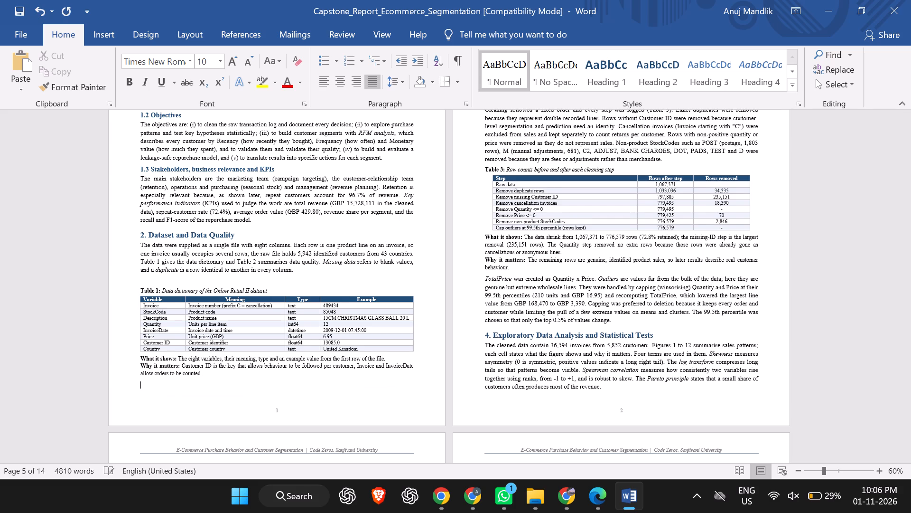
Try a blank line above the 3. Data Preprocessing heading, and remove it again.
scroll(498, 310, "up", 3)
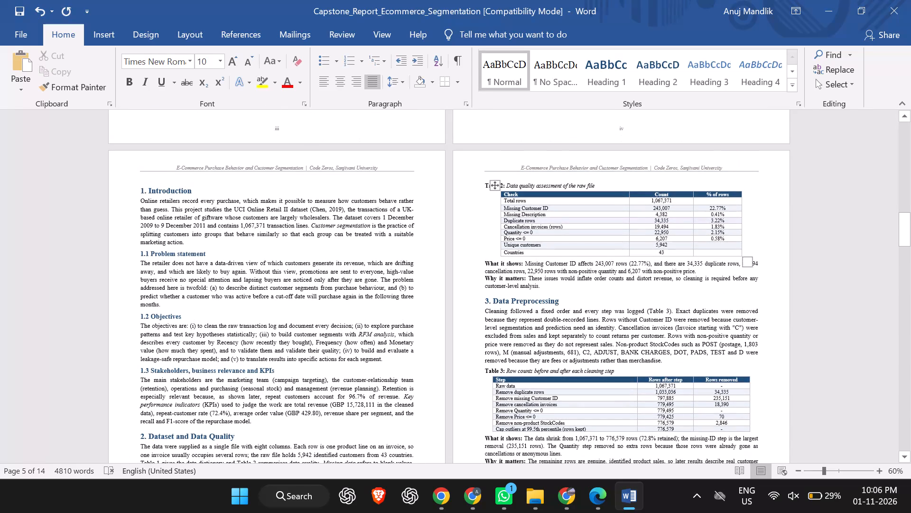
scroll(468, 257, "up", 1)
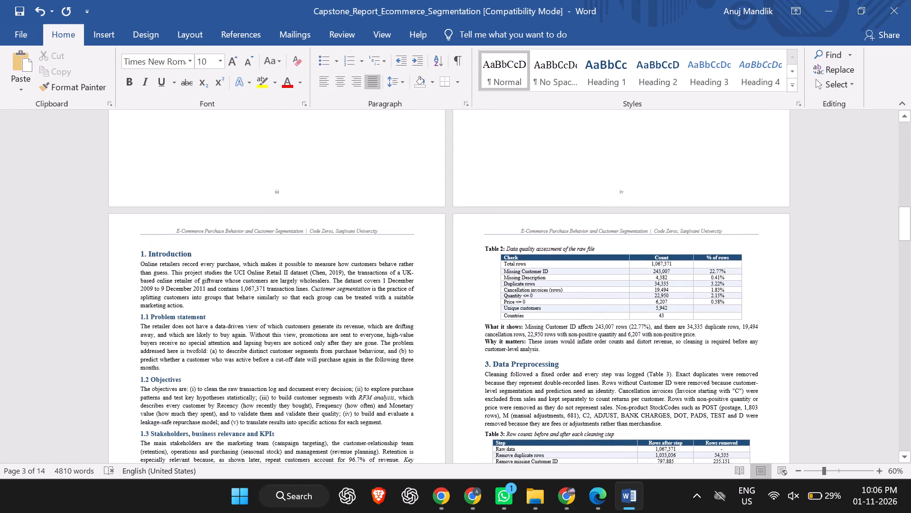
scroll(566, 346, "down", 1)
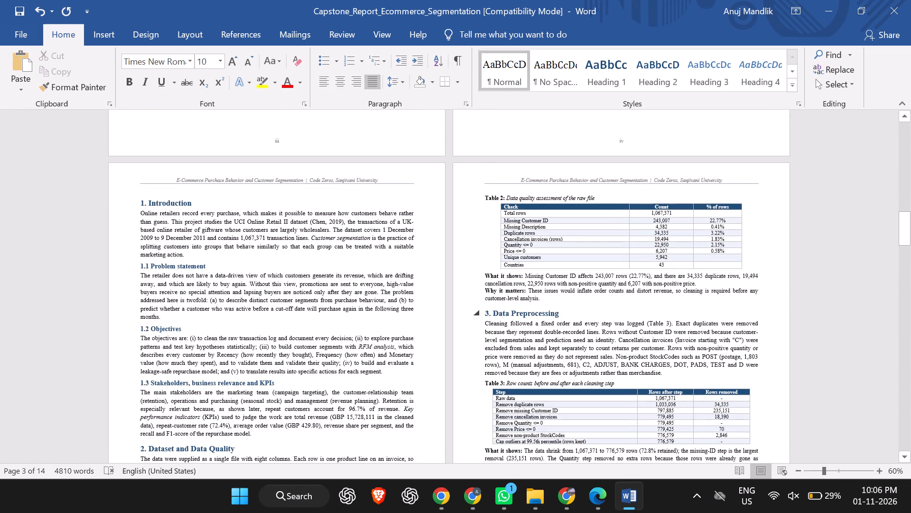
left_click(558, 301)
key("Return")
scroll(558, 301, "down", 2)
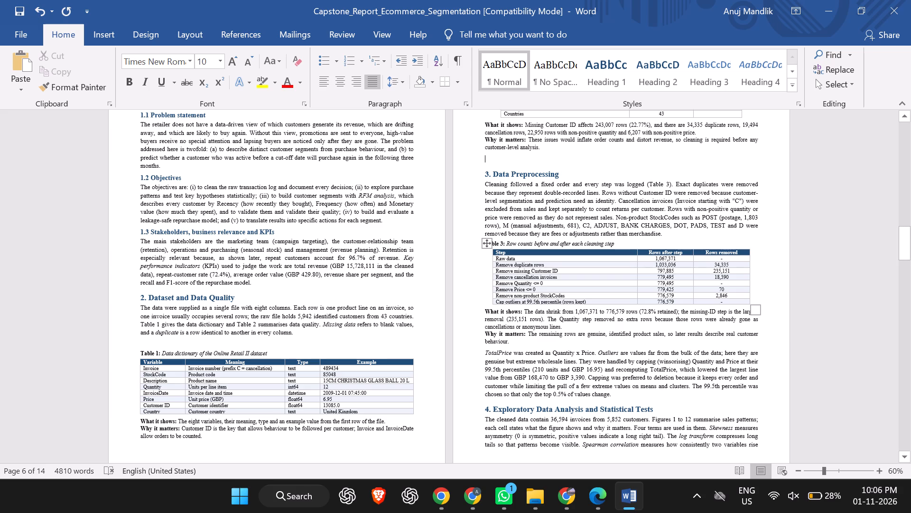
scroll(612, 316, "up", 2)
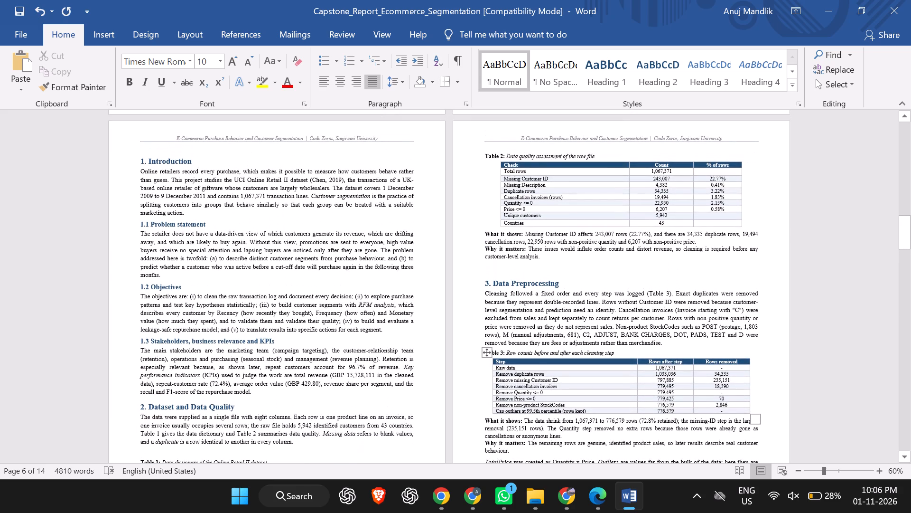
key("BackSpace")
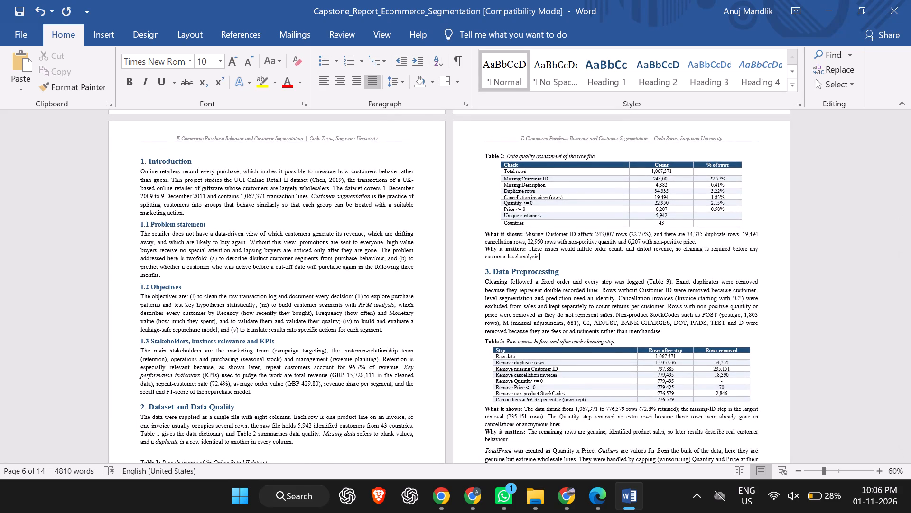
Insert one blank line above the Table 3 caption in the Data Preprocessing section.
scroll(612, 316, "down", 1)
left_click(669, 289)
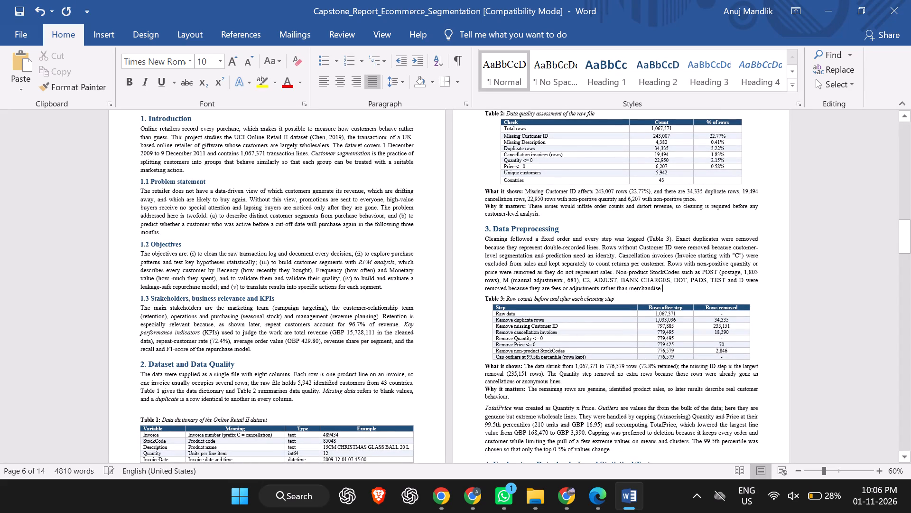
key("Return")
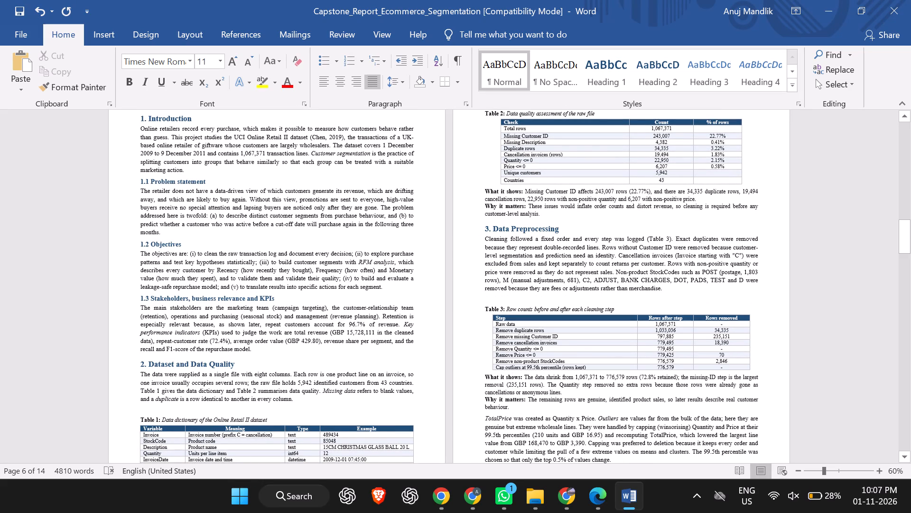
Increase the font size of the entire document body by one increment.
scroll(650, 291, "up", 1)
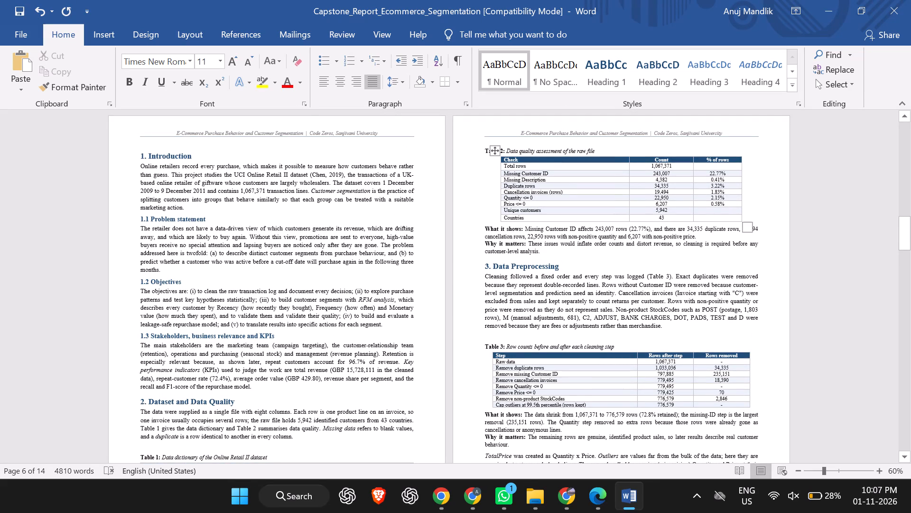
scroll(598, 242, "down", 1)
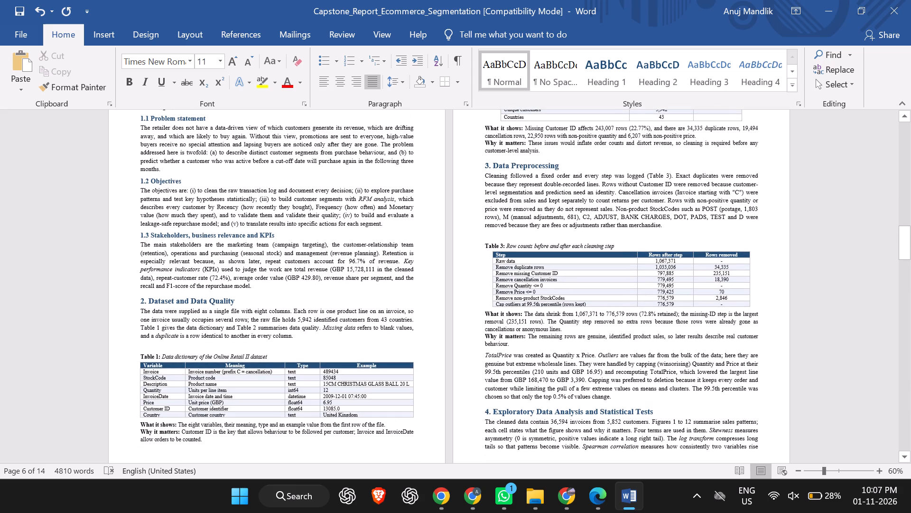
left_click(550, 154)
scroll(550, 154, "up", 2)
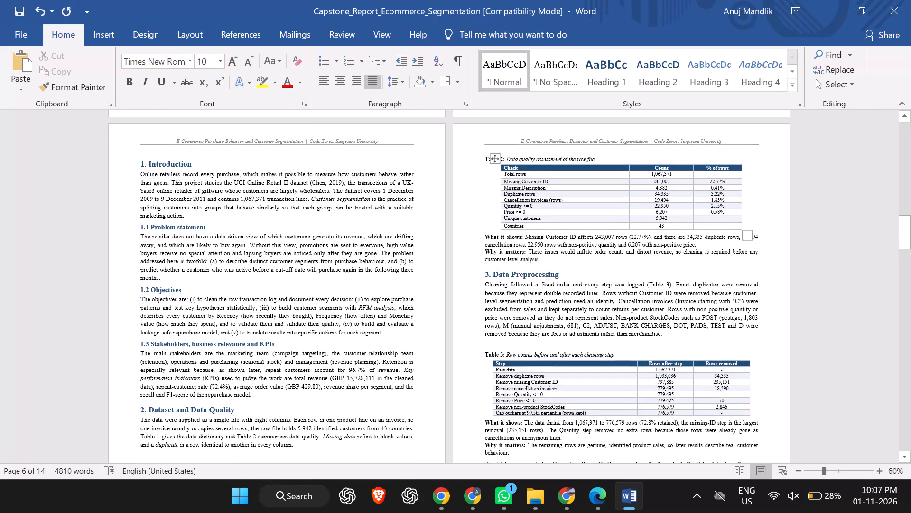
left_click(513, 236)
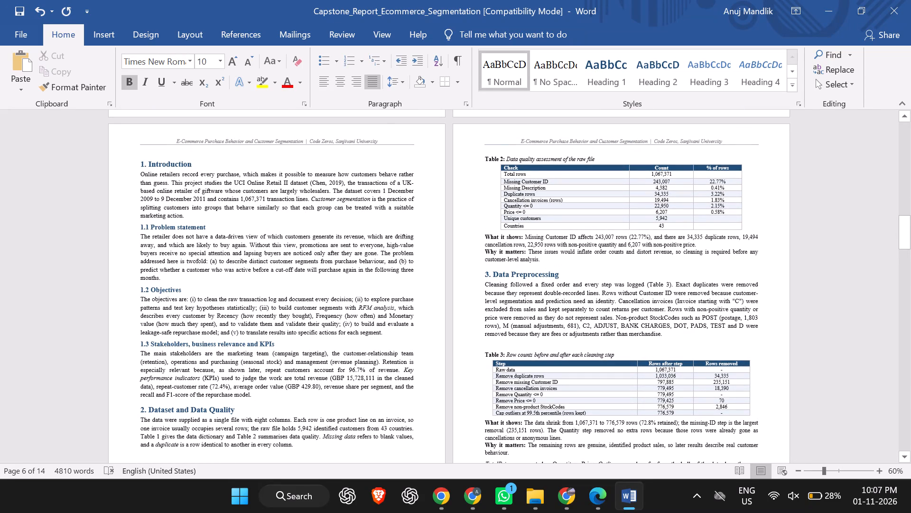
left_click(532, 161)
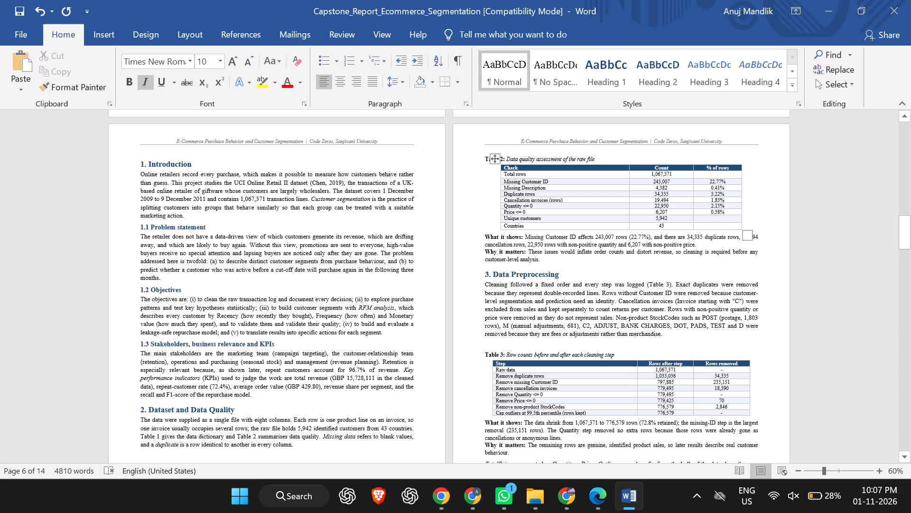
key("ctrl+a")
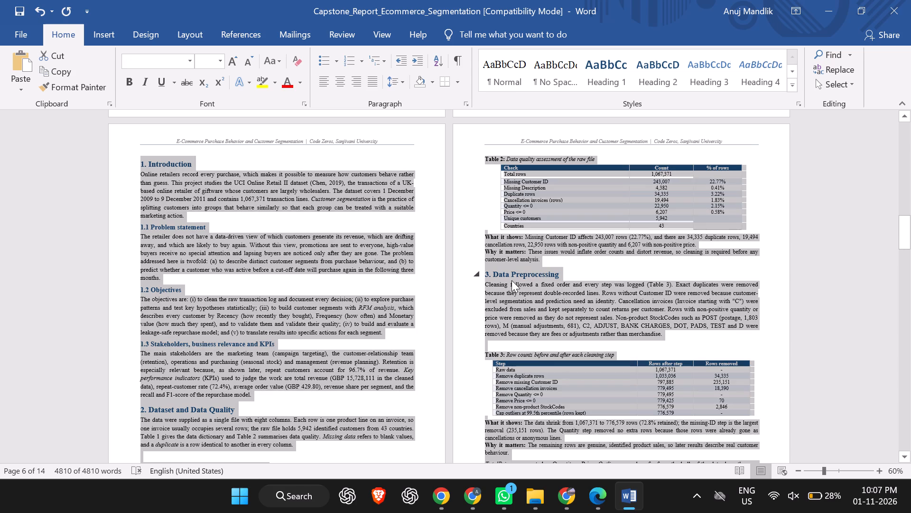
left_click(235, 62)
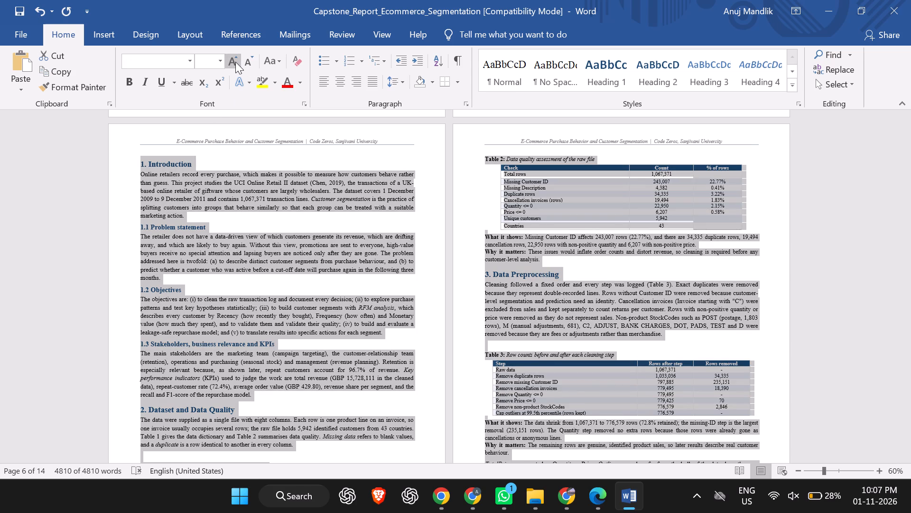
left_click(523, 316)
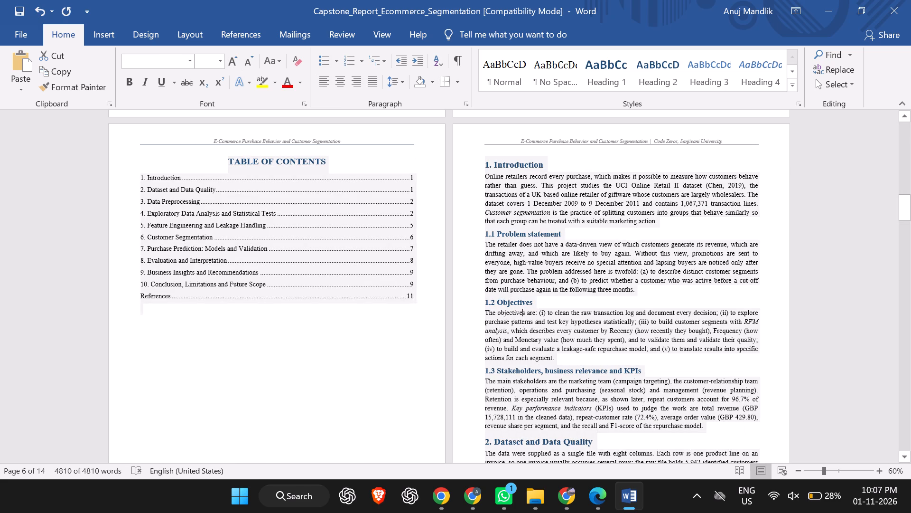
Review the page layout from the Table of Contents through Figures 1 to 4 with the larger text.
scroll(585, 374, "up", 4)
scroll(585, 374, "down", 5)
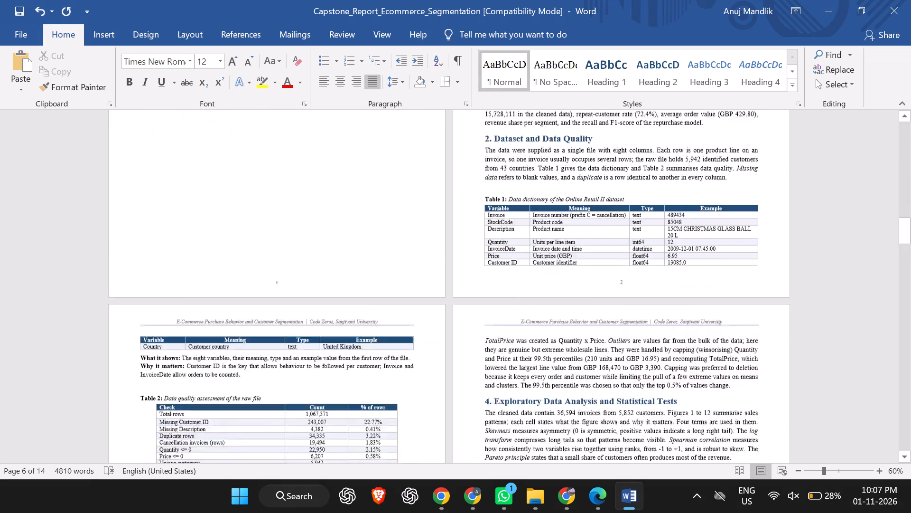
scroll(585, 374, "down", 5)
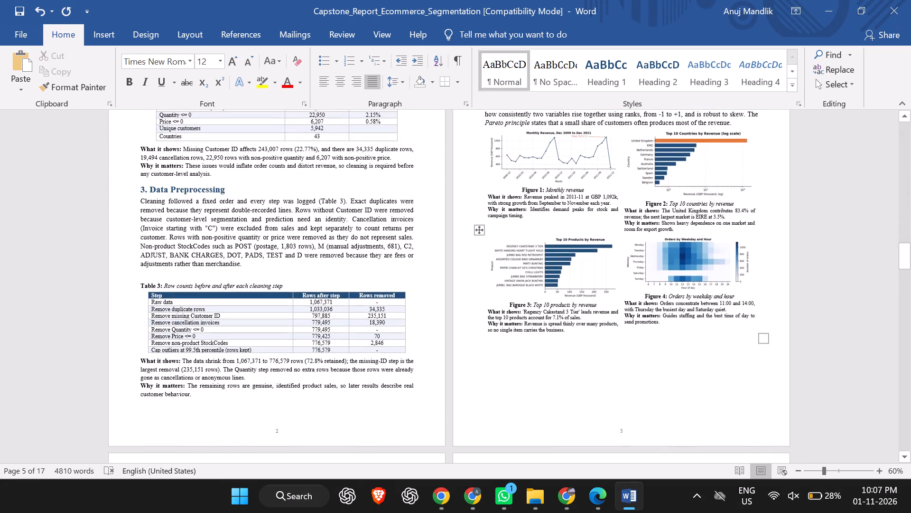
scroll(377, 285, "up", 3)
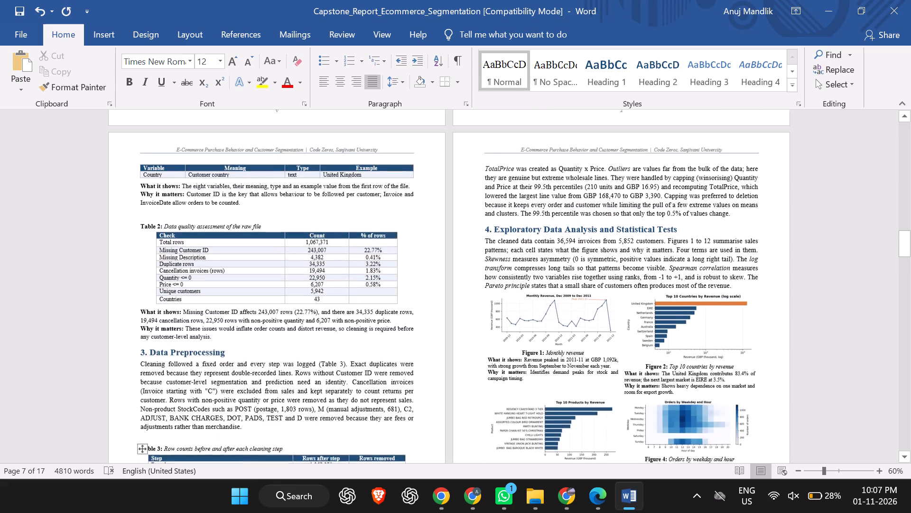
scroll(377, 285, "up", 4)
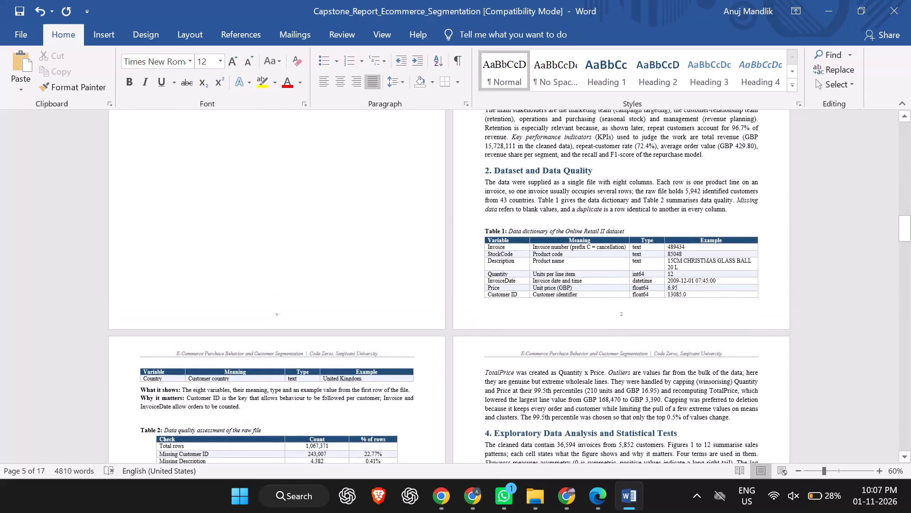
scroll(424, 259, "up", 2)
scroll(518, 244, "up", 2)
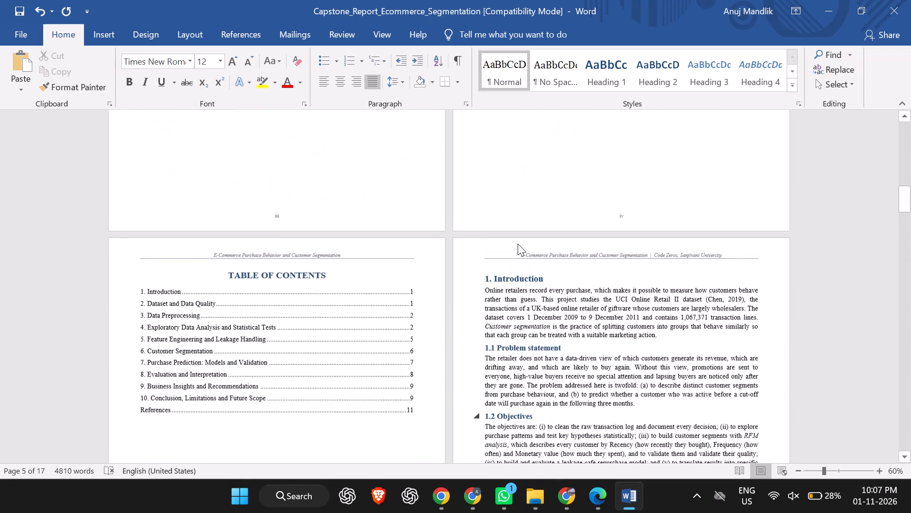
Delete the blank line above the Table 1 caption in the Dataset and Data Quality section.
left_click(512, 274)
scroll(512, 274, "down", 1)
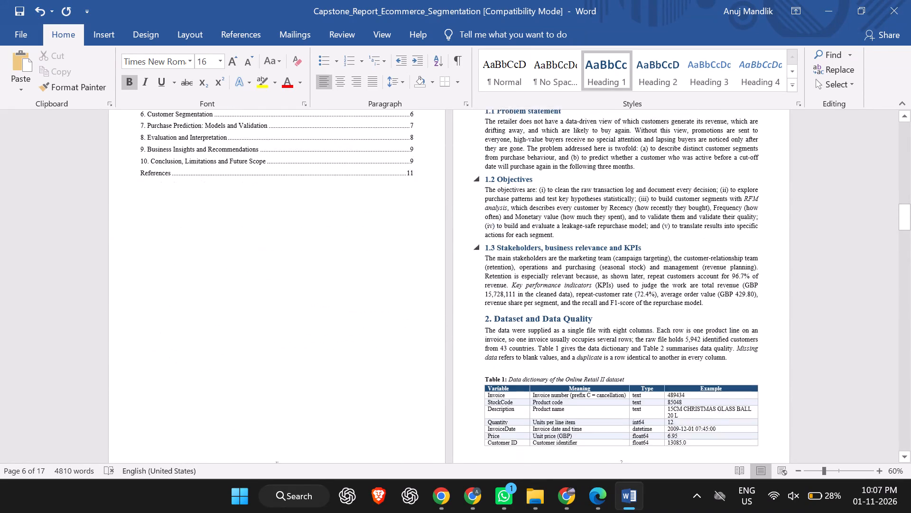
scroll(512, 274, "down", 2)
left_click(512, 291)
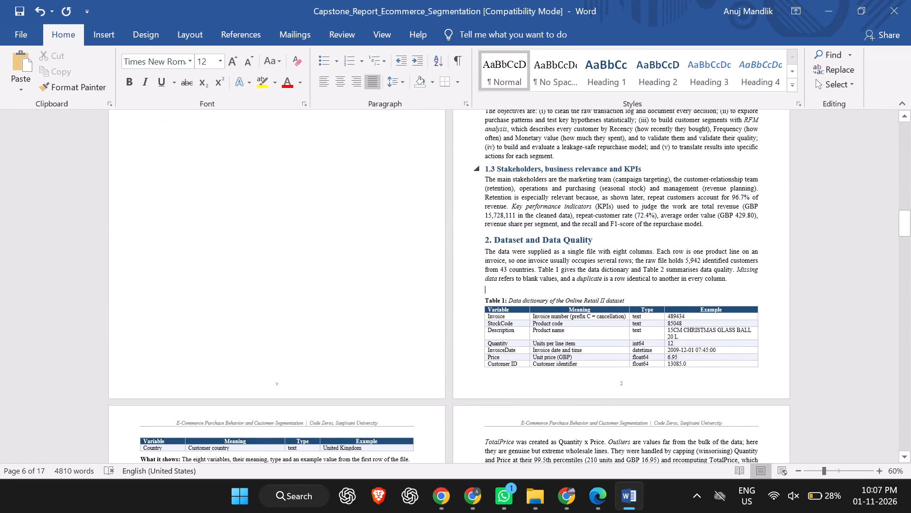
key("BackSpace")
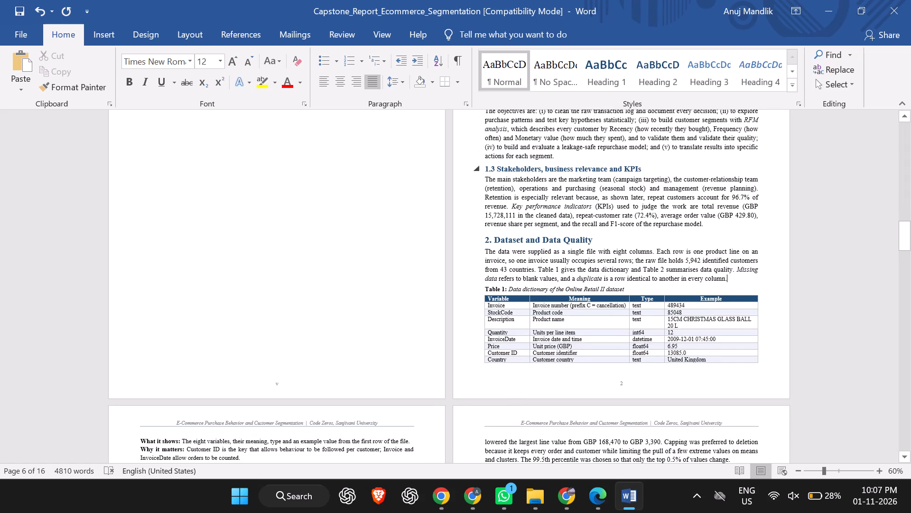
Examine the spacing and page breaks around Table 2, Table 3 and the first exploratory analysis figures.
scroll(512, 291, "down", 1)
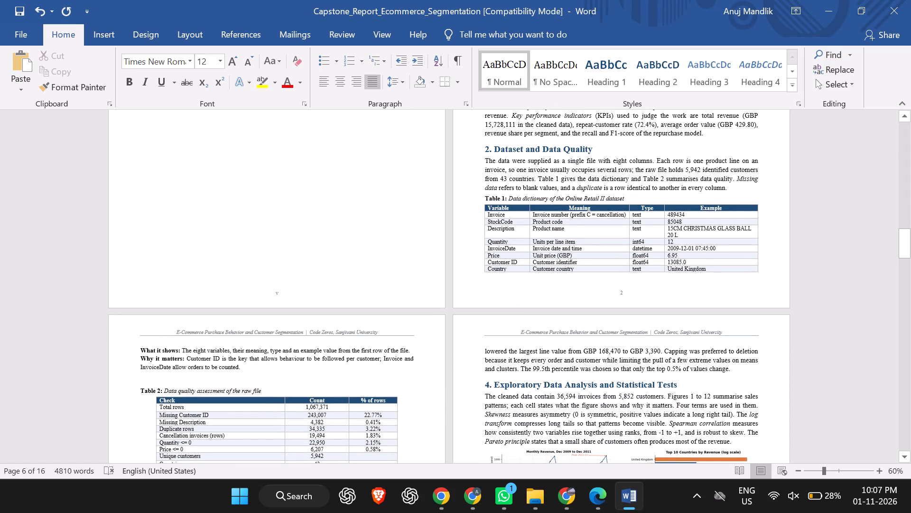
scroll(260, 384, "down", 2)
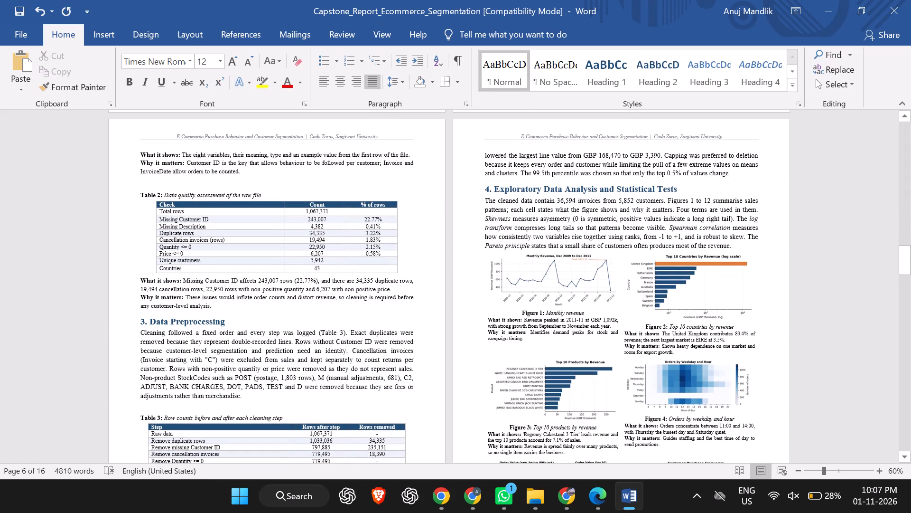
scroll(275, 294, "down", 1)
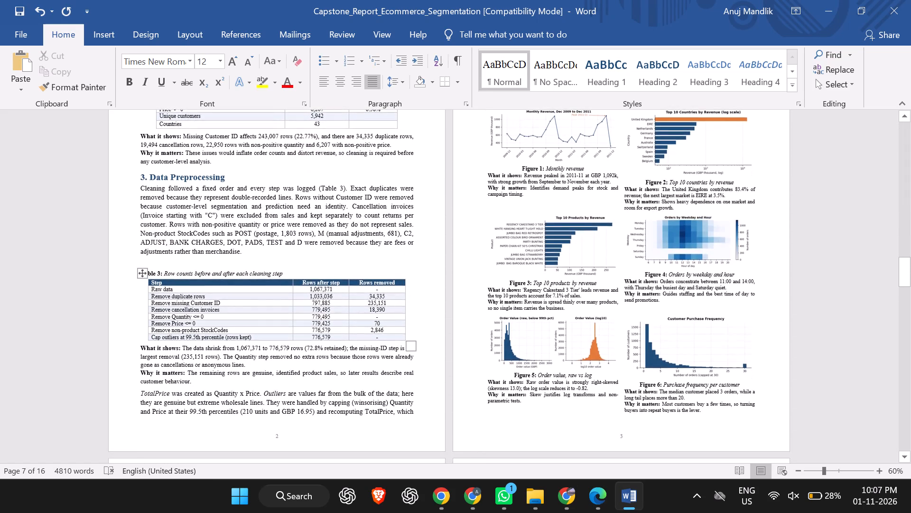
scroll(275, 294, "down", 2)
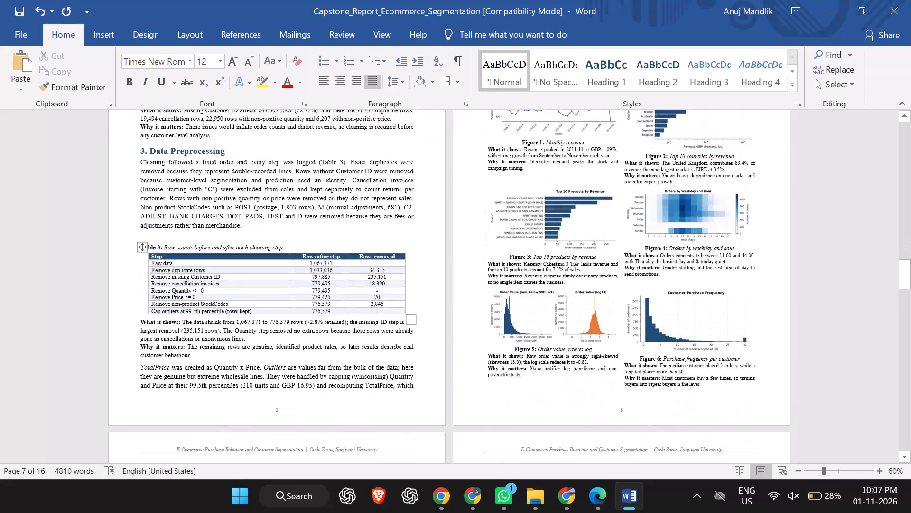
left_click(195, 355)
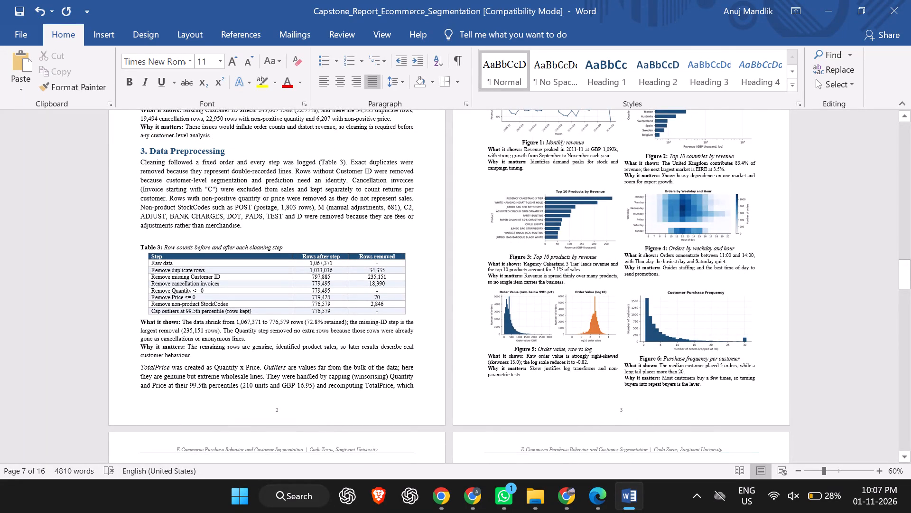
scroll(576, 224, "up", 6)
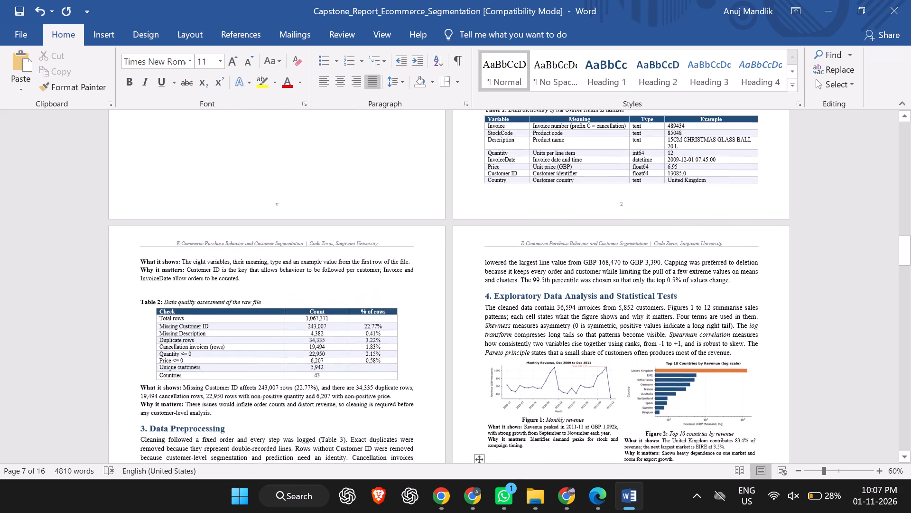
scroll(571, 344, "down", 1)
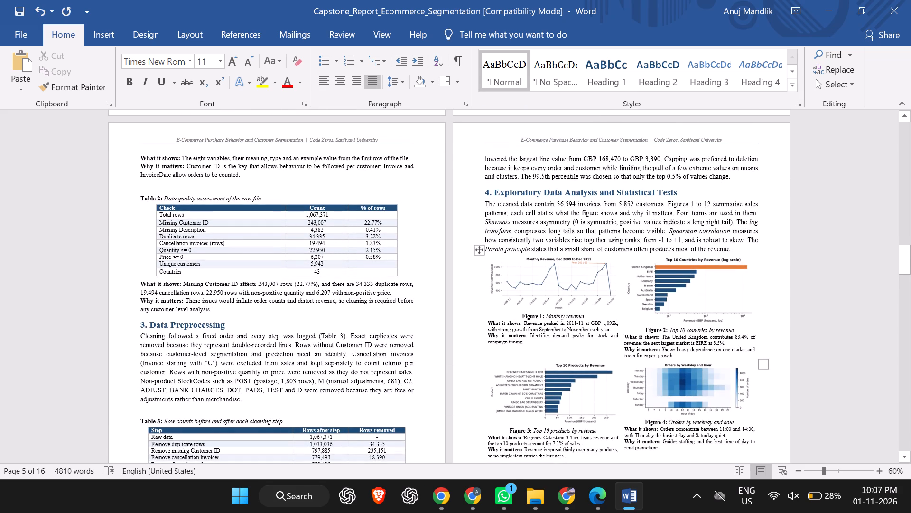
Insert eight blank lines below the Figure 1 description, inside its cell of the figure grid.
left_click(569, 294)
left_click(621, 282)
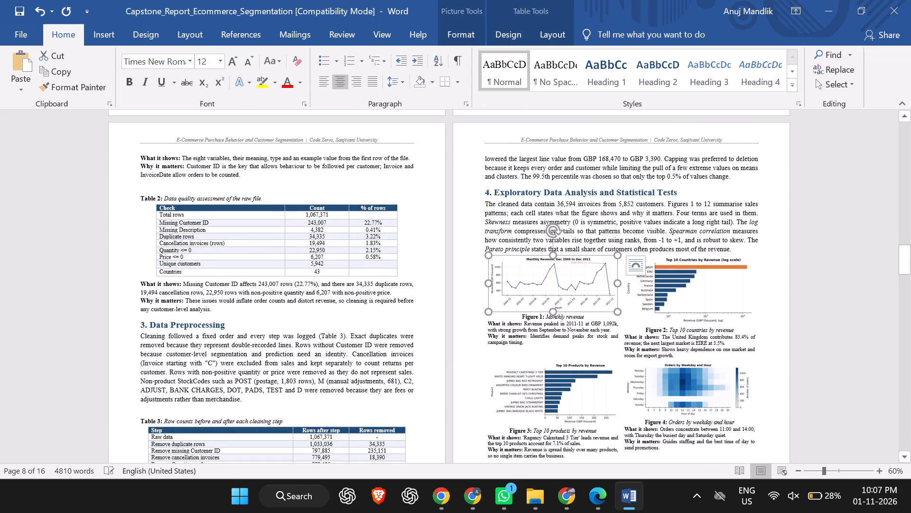
left_click(652, 281)
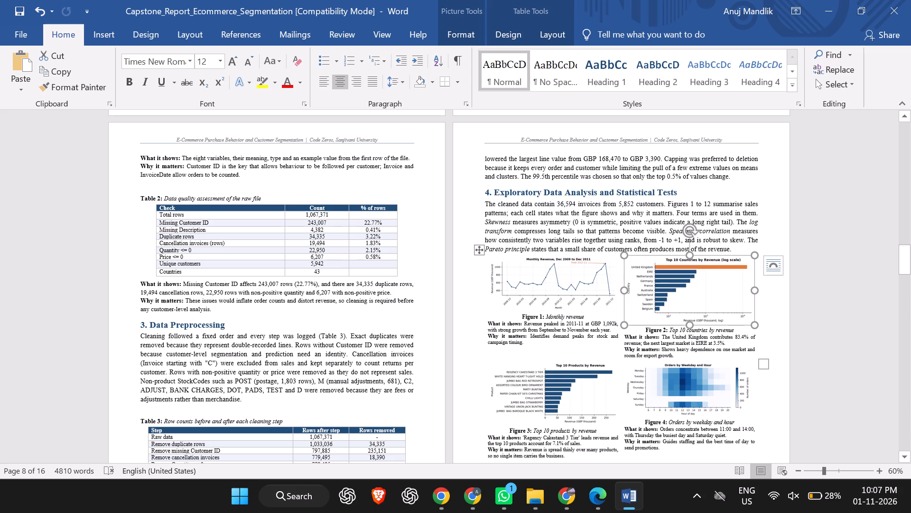
left_click(617, 263)
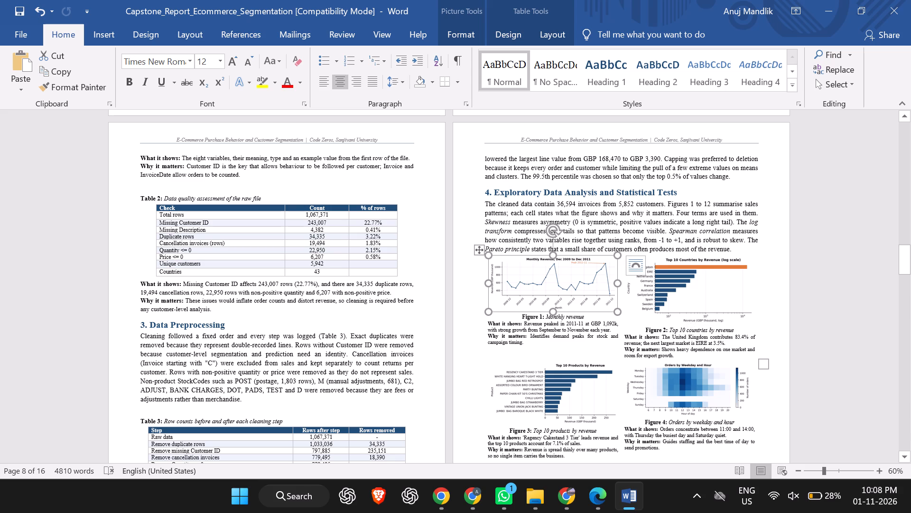
left_click(615, 349)
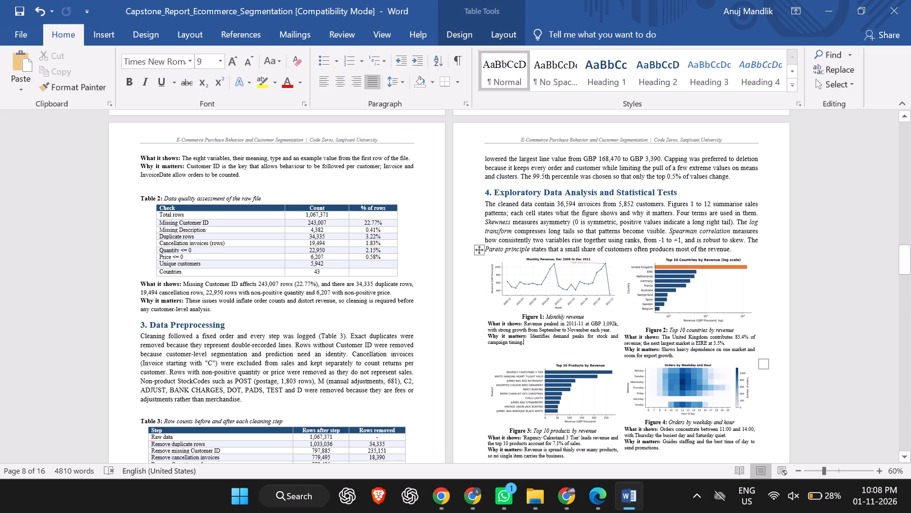
key("Return")
key("Return")
key("Return")
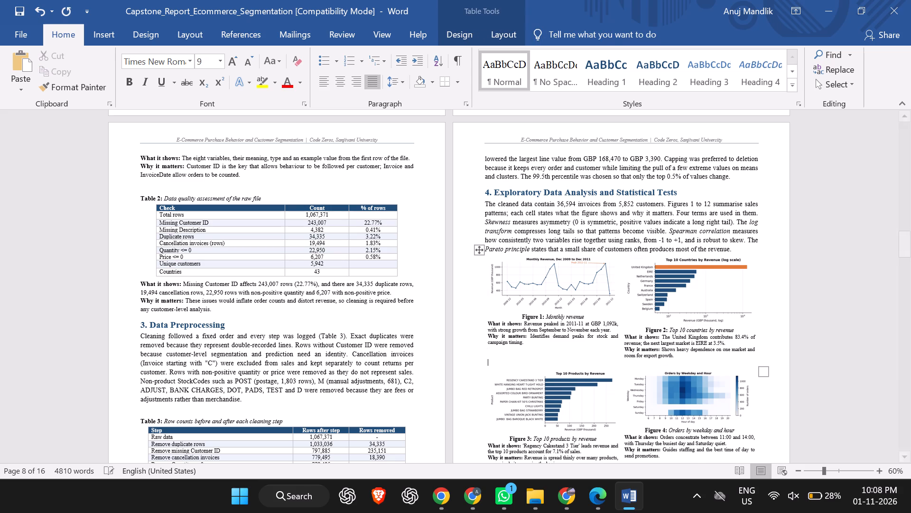
key("Return")
key("Return")
key("Return")
key("Return")
key("Return")
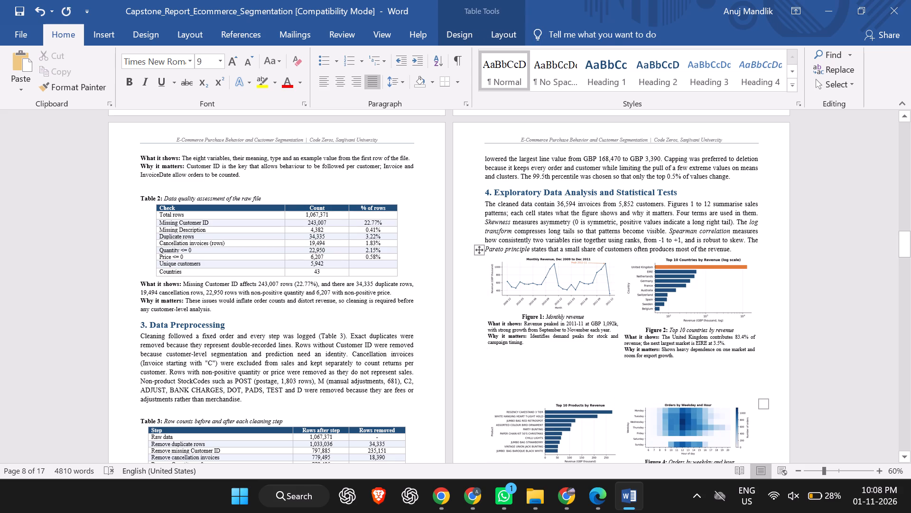
Insert four blank lines above the Figure 2 caption and left-align the caption.
scroll(620, 344, "up", 2, "ctrl")
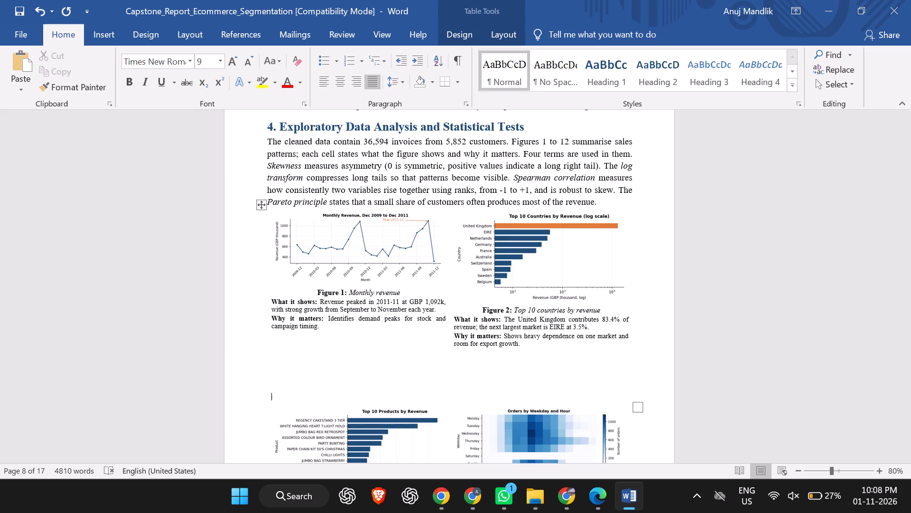
left_click(482, 310)
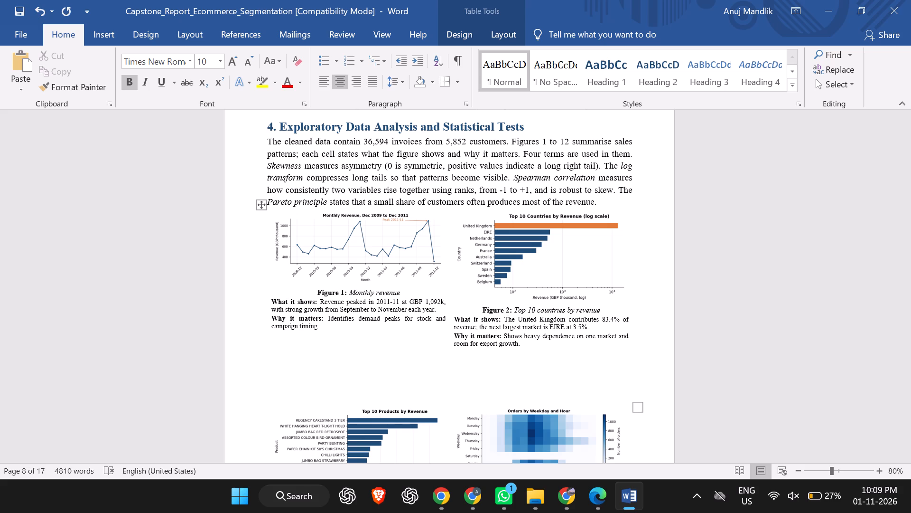
key("Return")
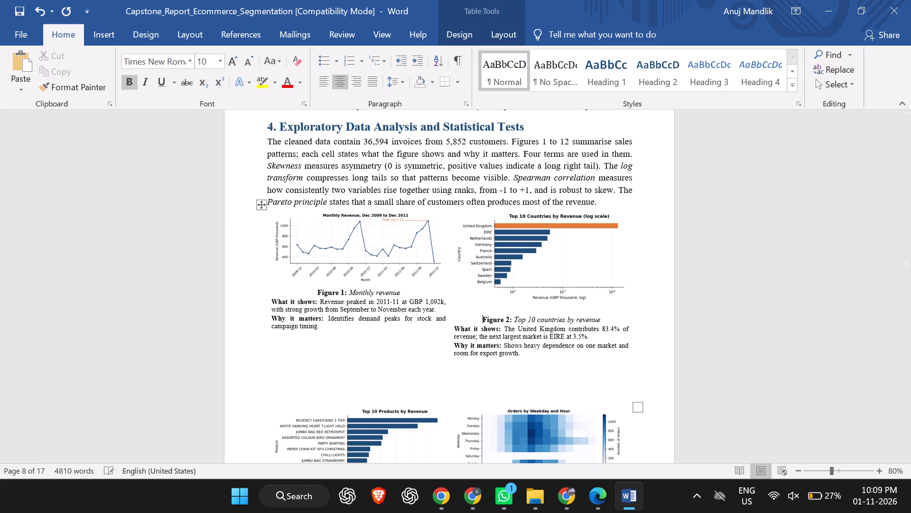
key("Return")
key("Return")
key("Return")
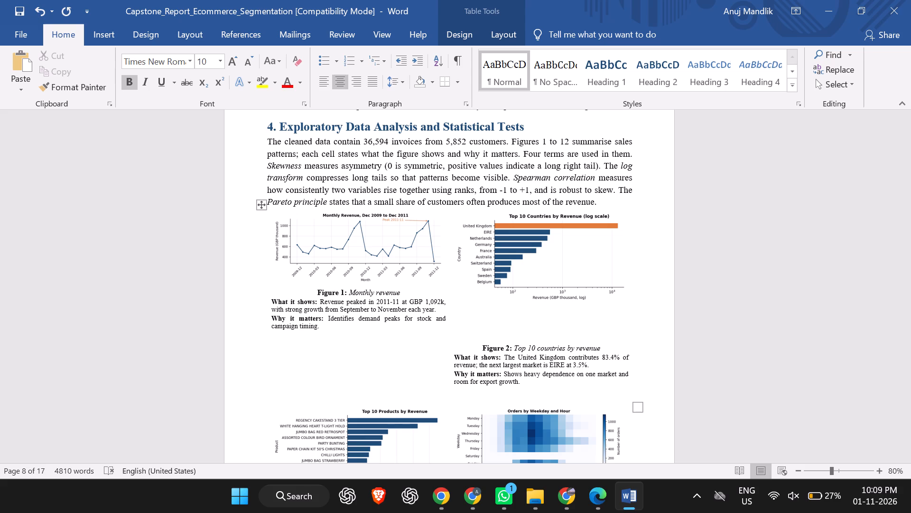
left_click(325, 78)
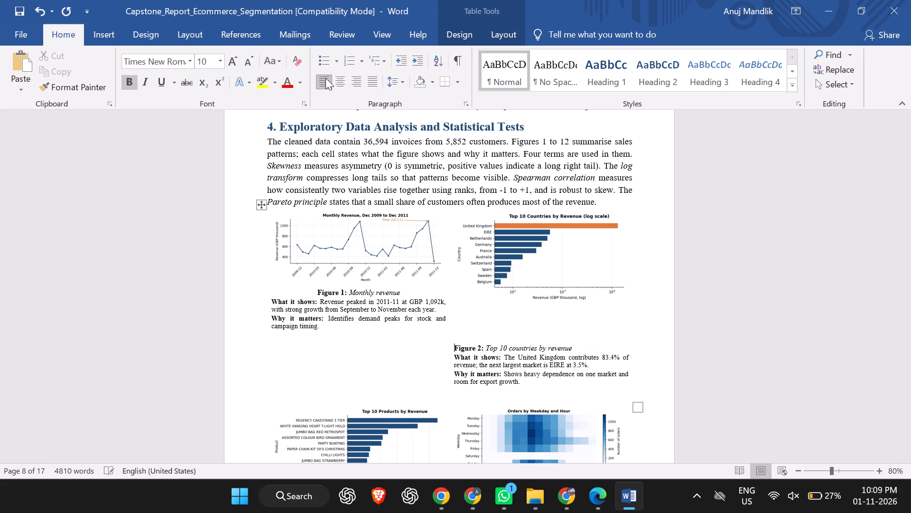
Move the Top 10 Countries by Revenue chart into the blank space below the Figure 1 description.
left_click_drag(442, 346, 451, 343)
left_click(451, 343)
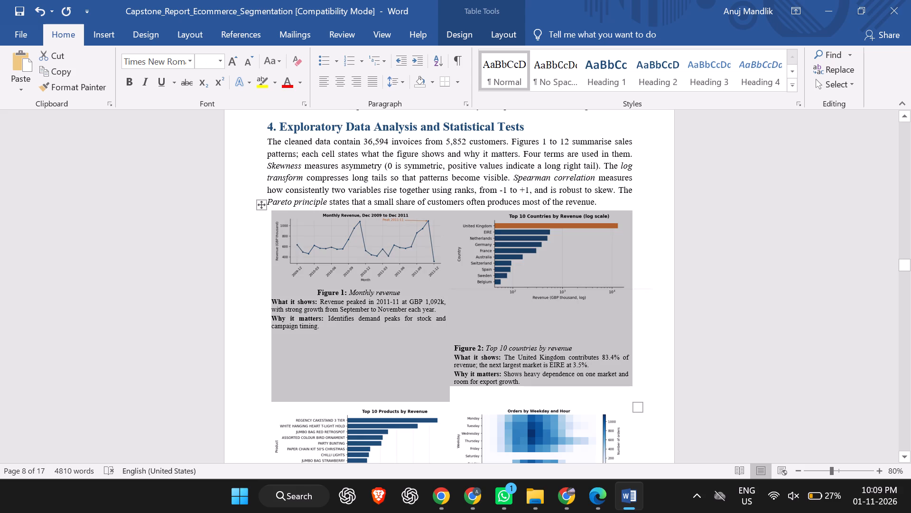
left_click_drag(462, 237, 317, 351)
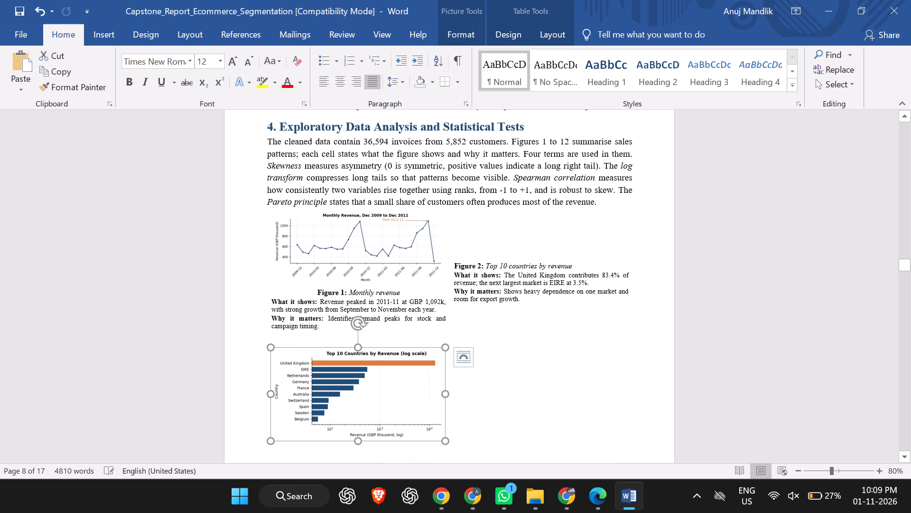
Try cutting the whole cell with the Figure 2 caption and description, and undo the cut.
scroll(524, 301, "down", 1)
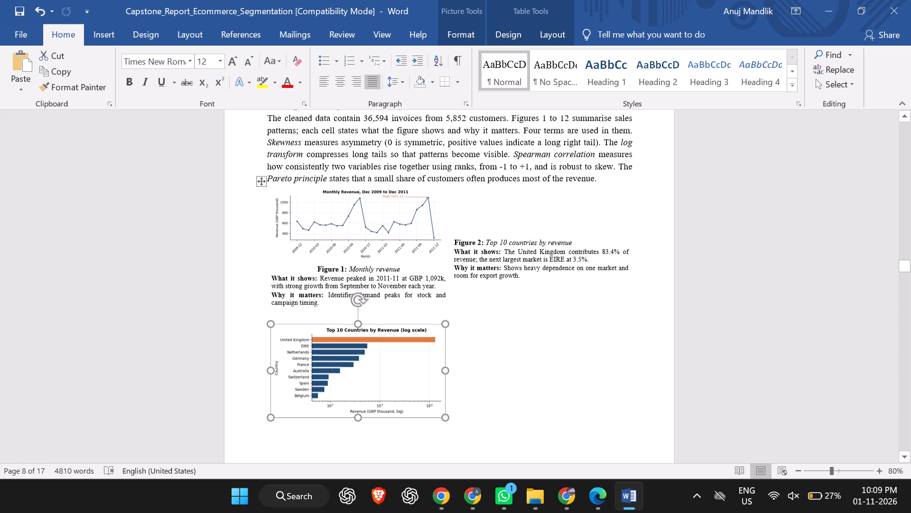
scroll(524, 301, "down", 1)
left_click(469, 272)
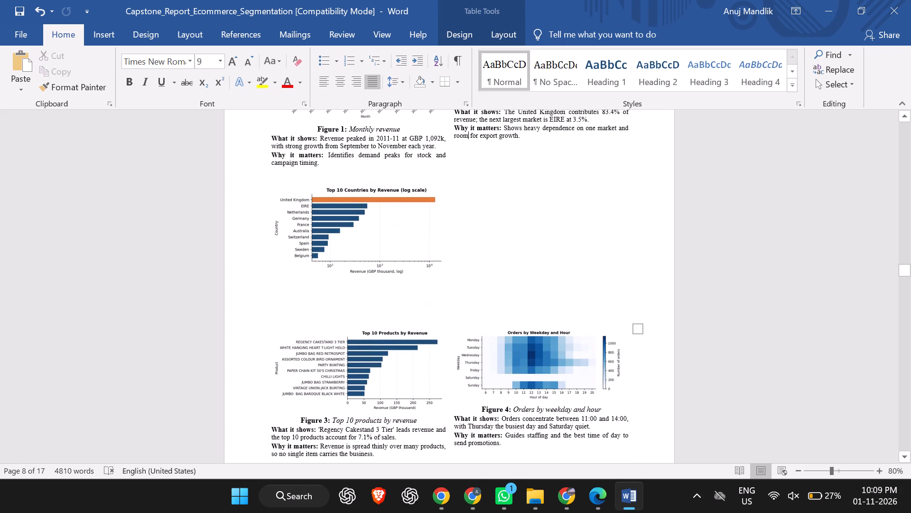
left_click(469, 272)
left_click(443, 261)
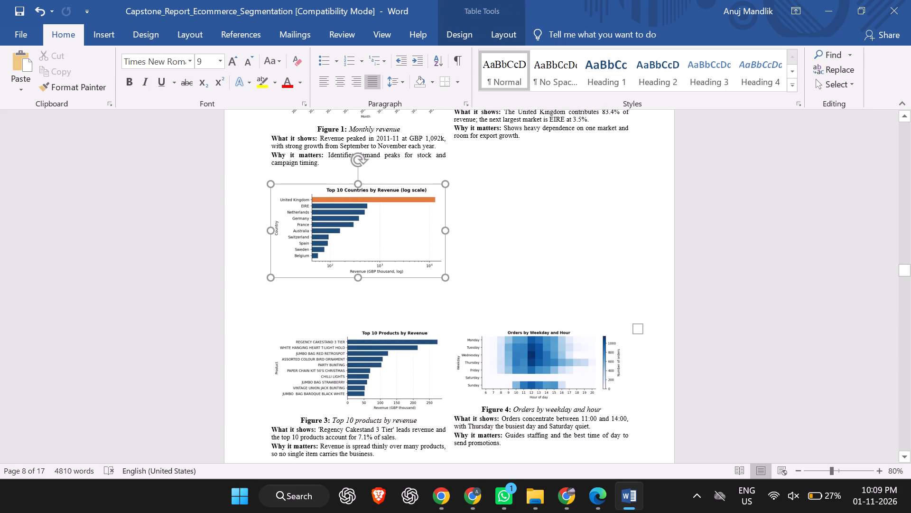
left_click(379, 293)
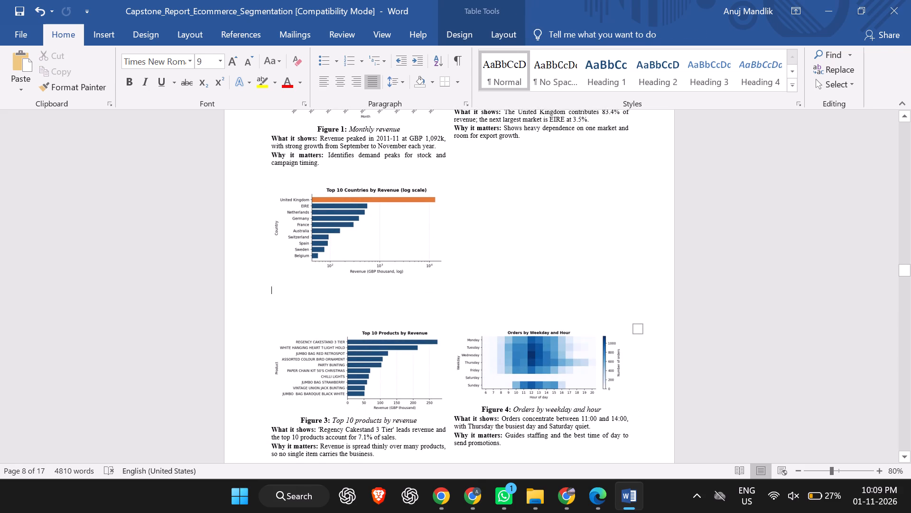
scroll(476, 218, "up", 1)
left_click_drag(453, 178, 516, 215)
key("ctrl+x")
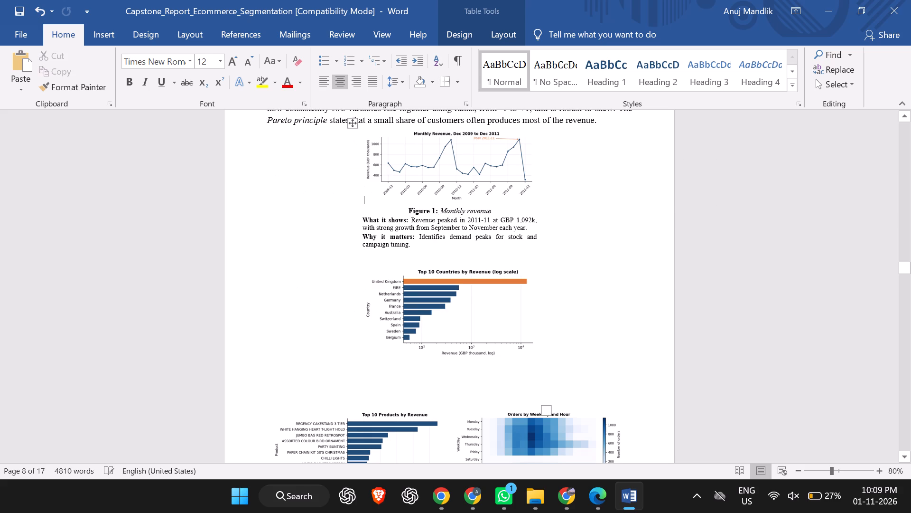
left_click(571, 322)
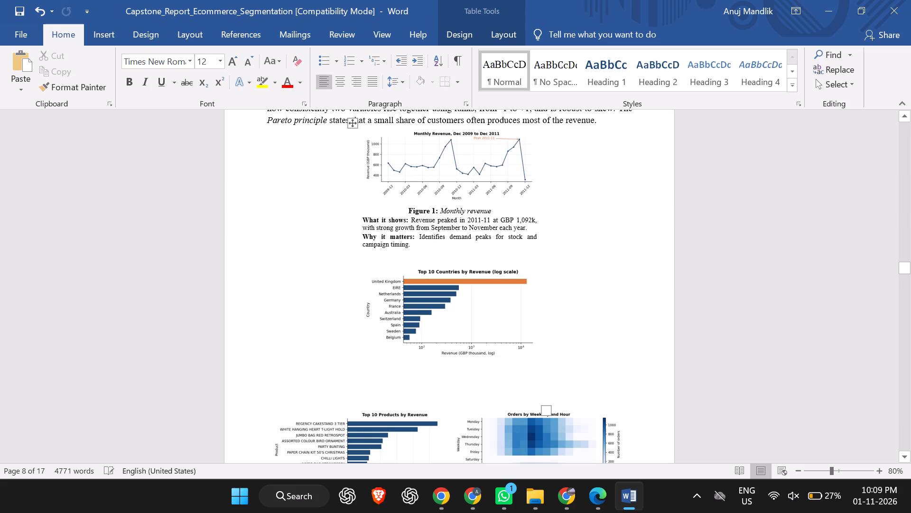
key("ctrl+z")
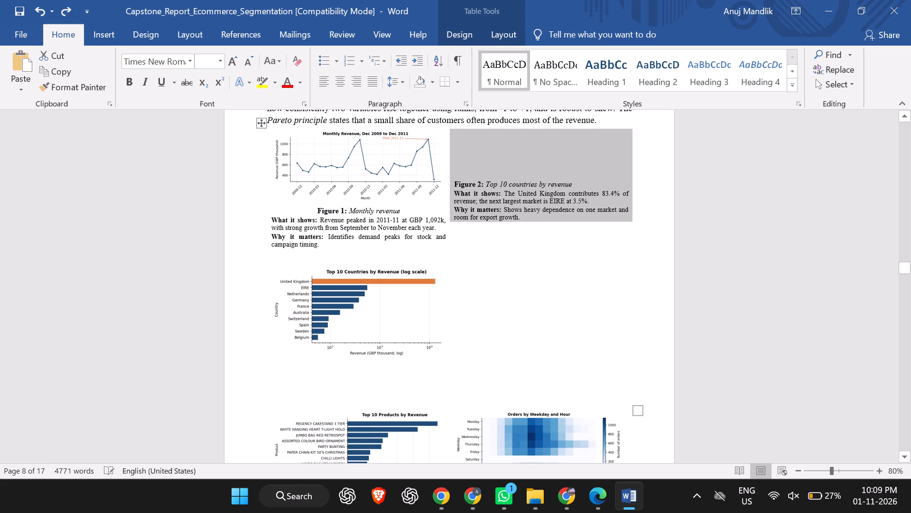
Move the Figure 2 caption and its What it shows and Why it matters text below the relocated countries chart.
left_click(498, 229)
left_click_drag(522, 220, 458, 188)
key("ctrl+x")
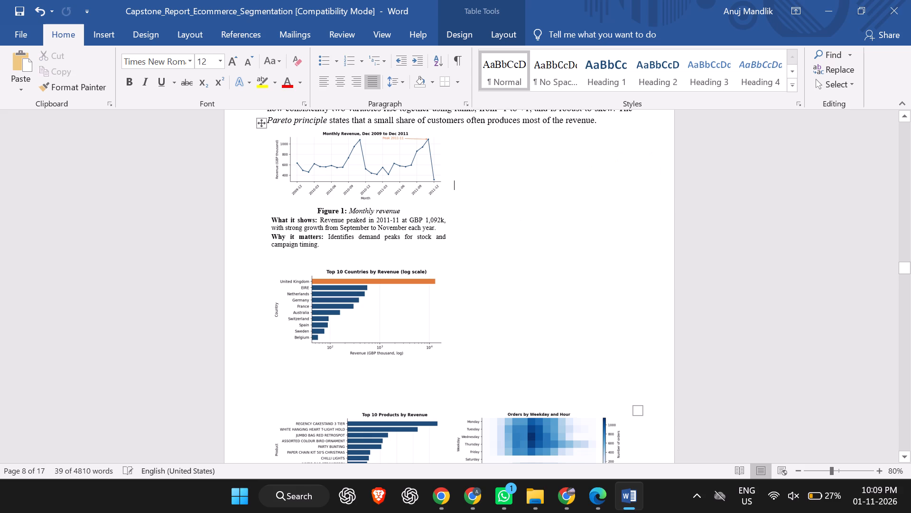
left_click(331, 370)
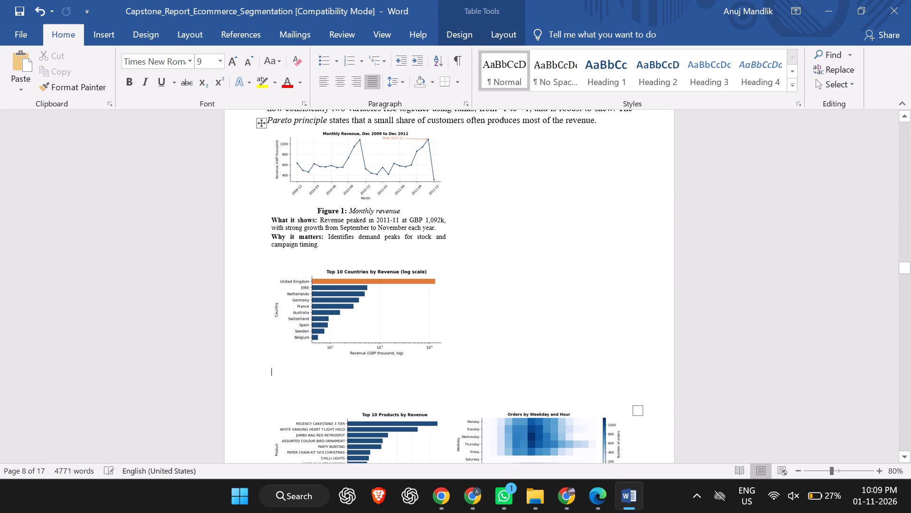
key("ctrl+v")
scroll(412, 363, "down", 1)
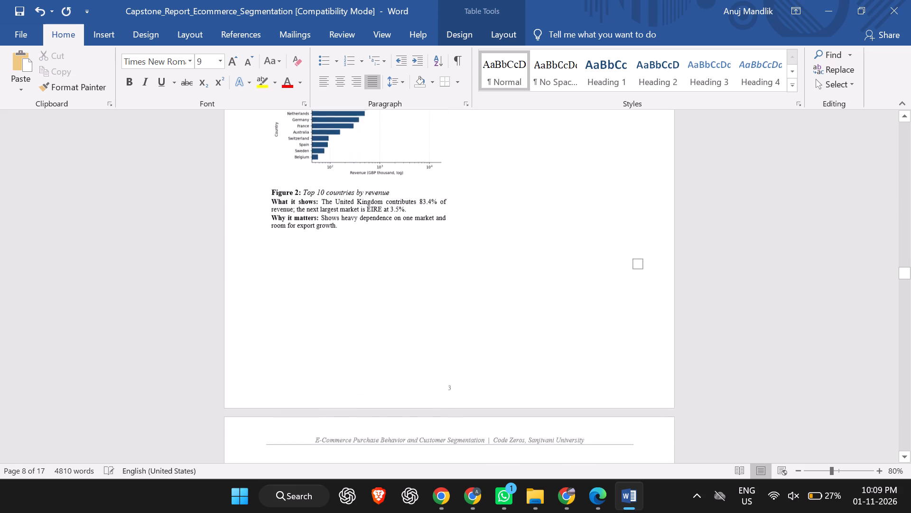
scroll(412, 363, "down", 2)
scroll(412, 363, "up", 1)
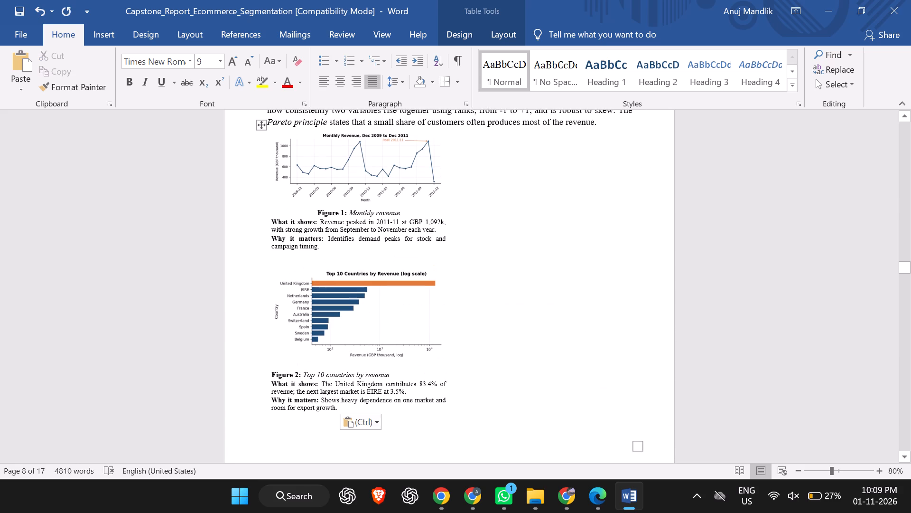
Justify the stacked Figure 1 and Figure 2 charts, captions and descriptions.
left_click_drag(411, 415, 239, 161)
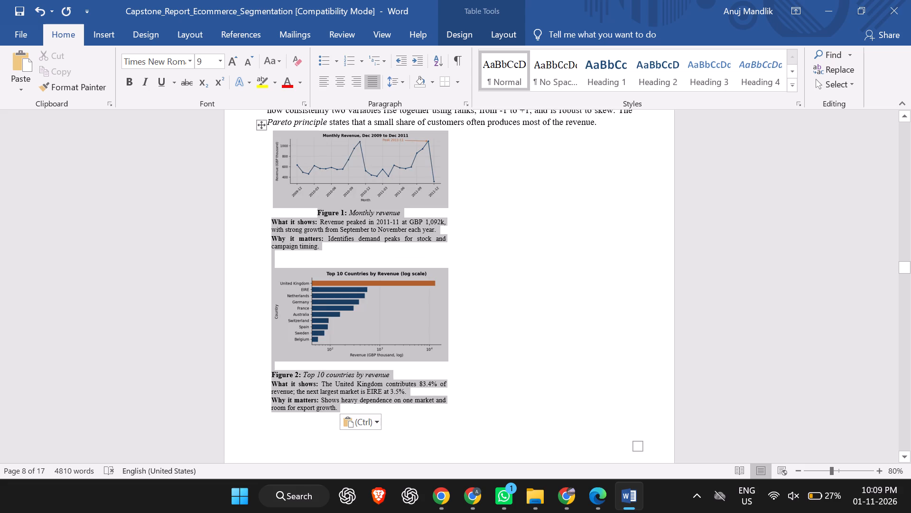
left_click(375, 78)
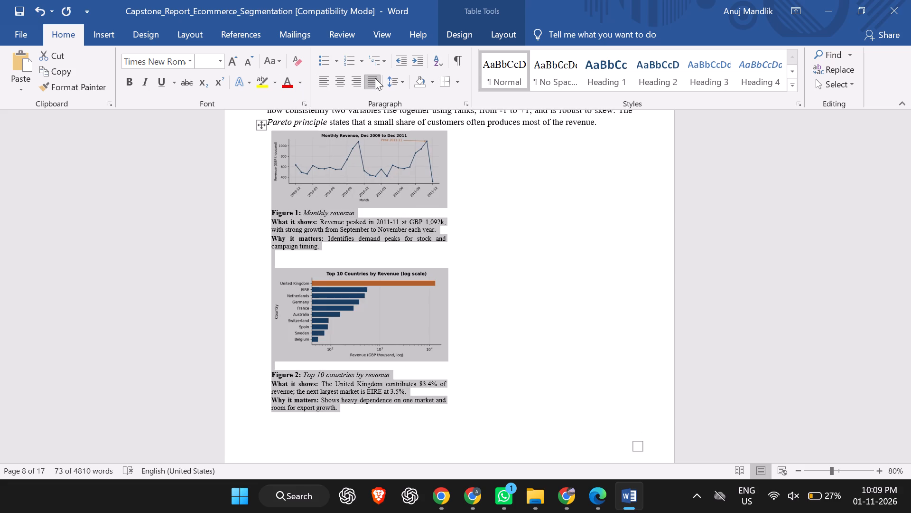
left_click(487, 202)
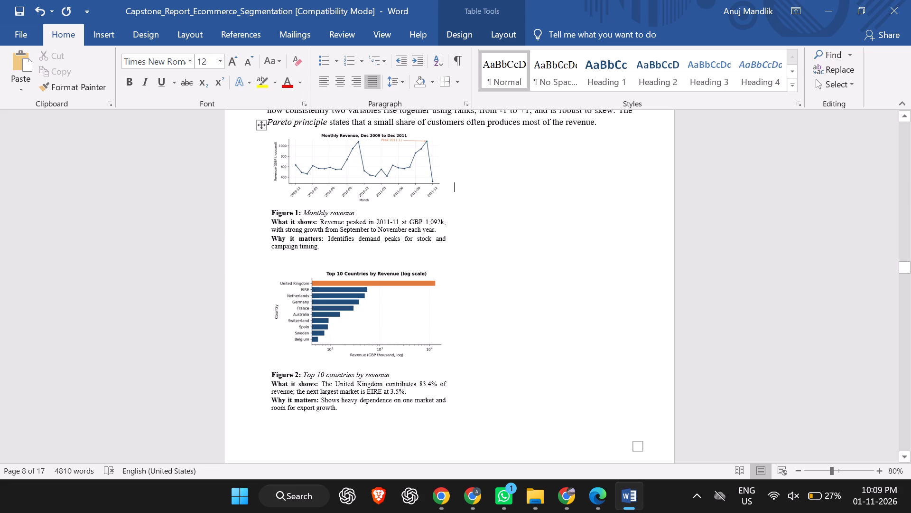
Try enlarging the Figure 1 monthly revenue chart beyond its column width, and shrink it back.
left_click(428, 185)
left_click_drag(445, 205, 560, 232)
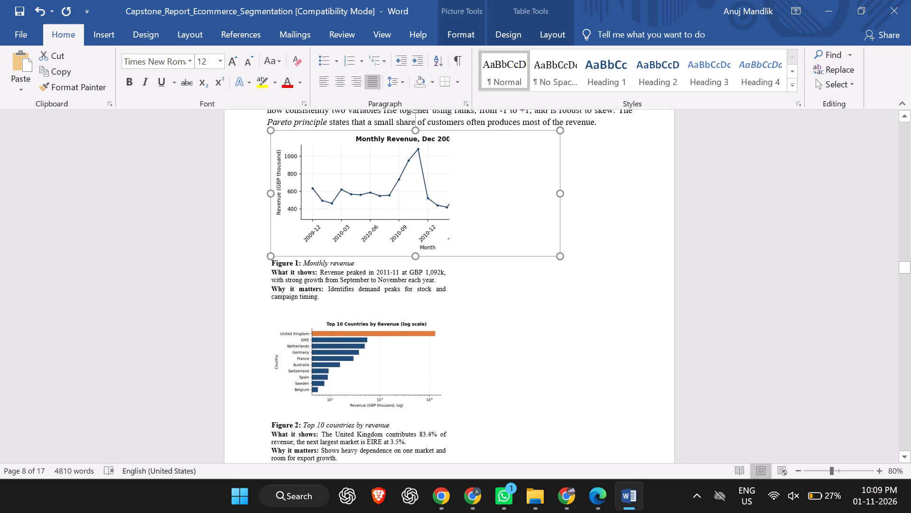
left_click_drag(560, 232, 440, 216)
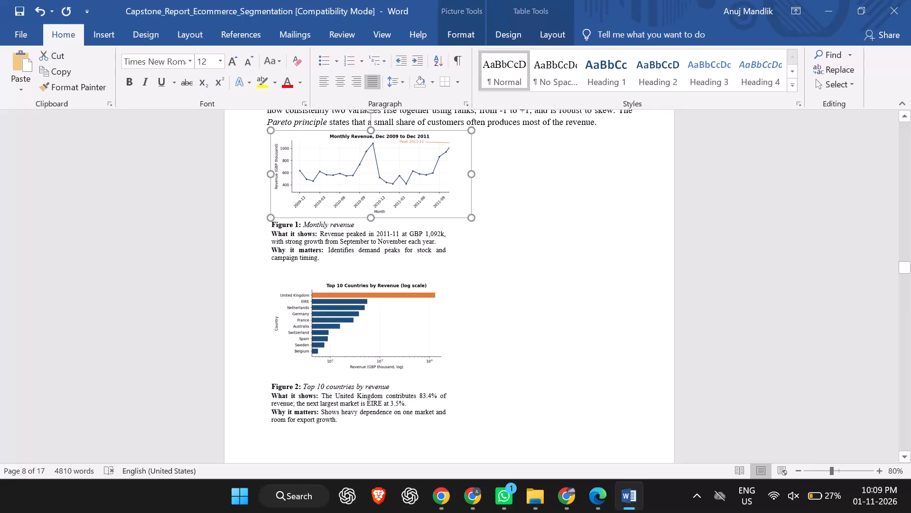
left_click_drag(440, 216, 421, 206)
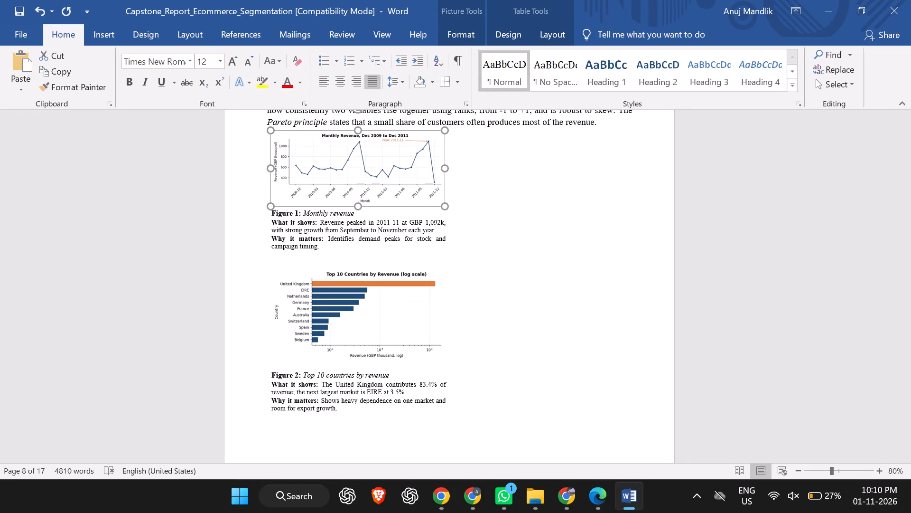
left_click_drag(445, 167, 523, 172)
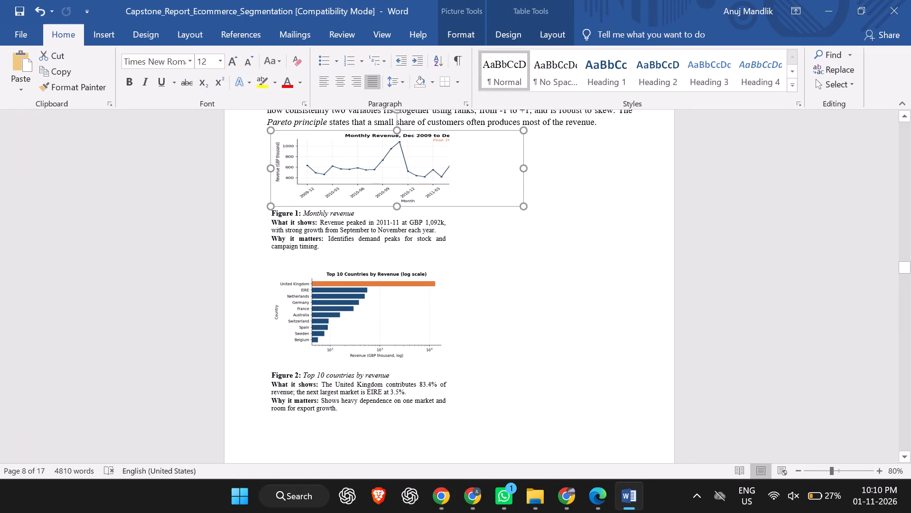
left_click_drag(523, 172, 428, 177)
Resize the Figure 1 monthly revenue chart to slightly narrower than its description text.
left_click_drag(433, 207, 464, 221)
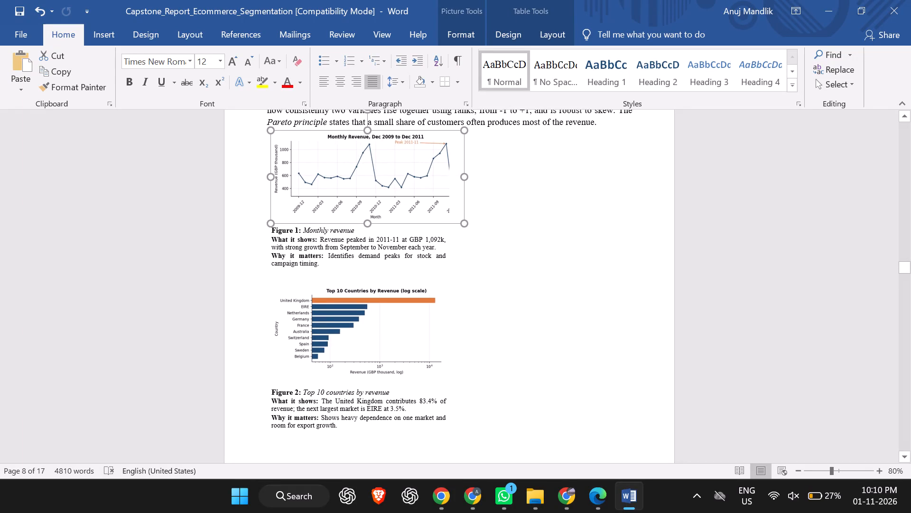
left_click_drag(464, 221, 413, 205)
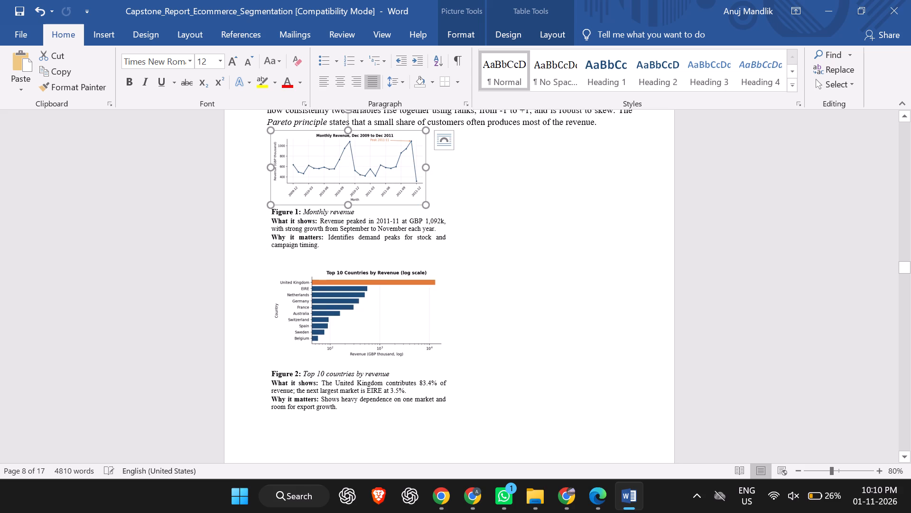
left_click(370, 179)
left_click_drag(272, 205, 307, 201)
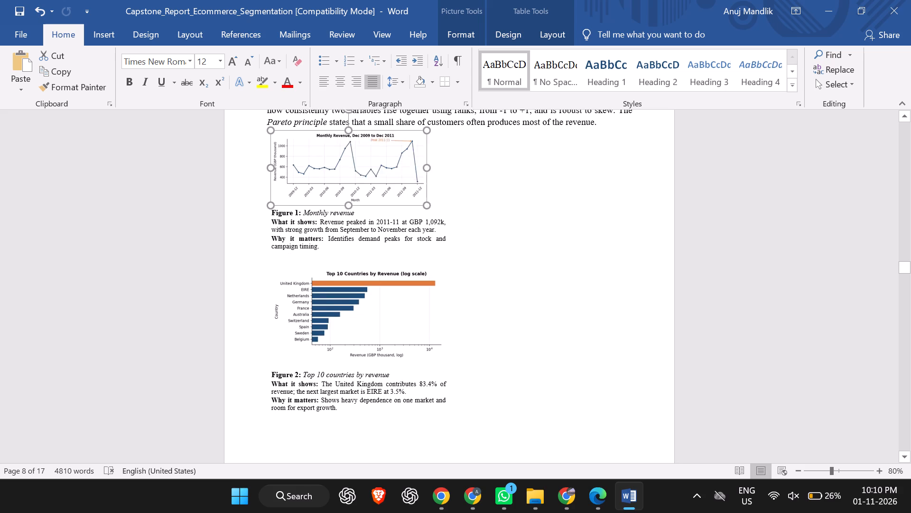
Shrink the Figure 1 monthly revenue chart to about 6.55 cm wide by 3.14 cm high.
left_click_drag(307, 201, 312, 198)
left_click(480, 179)
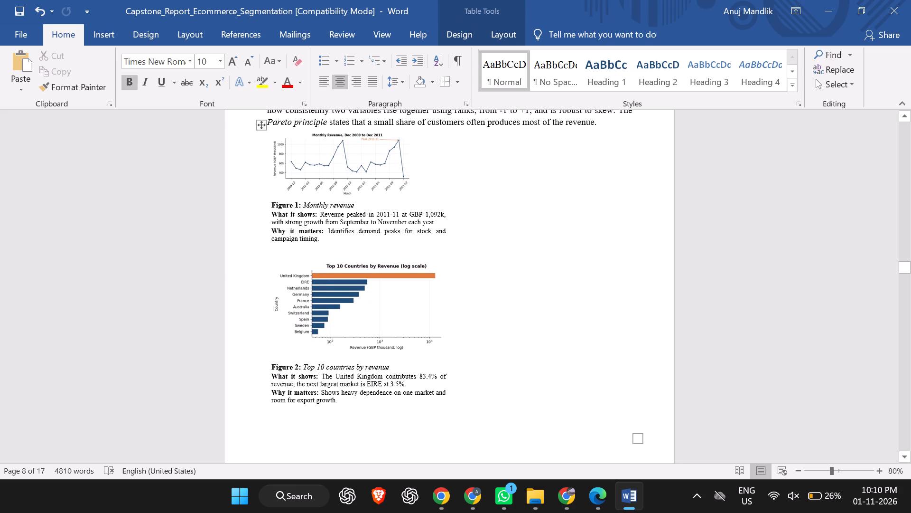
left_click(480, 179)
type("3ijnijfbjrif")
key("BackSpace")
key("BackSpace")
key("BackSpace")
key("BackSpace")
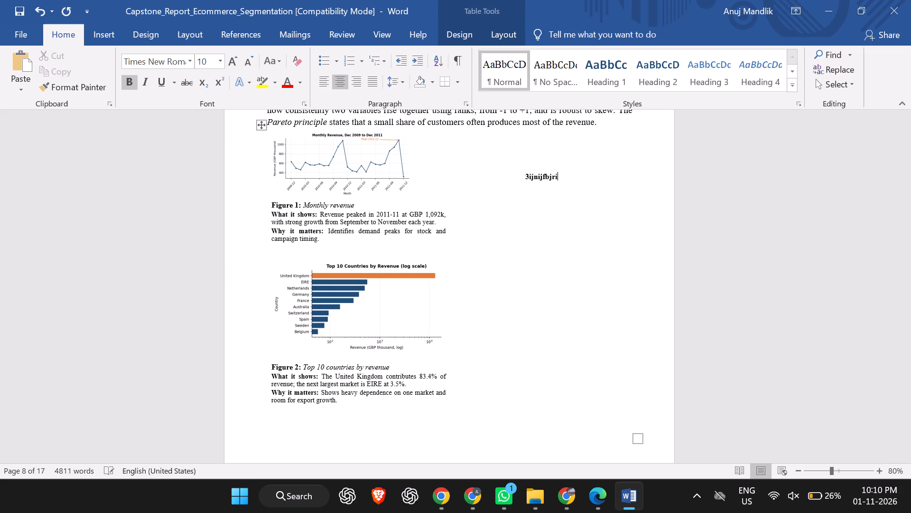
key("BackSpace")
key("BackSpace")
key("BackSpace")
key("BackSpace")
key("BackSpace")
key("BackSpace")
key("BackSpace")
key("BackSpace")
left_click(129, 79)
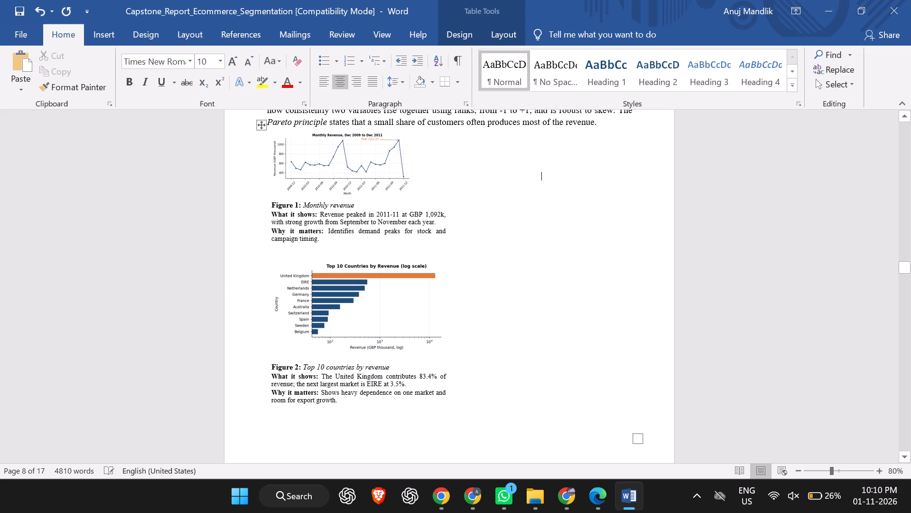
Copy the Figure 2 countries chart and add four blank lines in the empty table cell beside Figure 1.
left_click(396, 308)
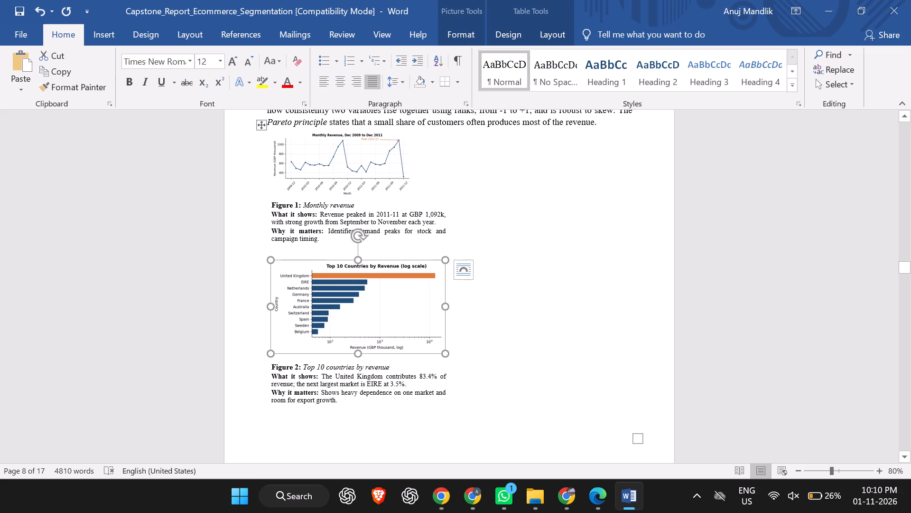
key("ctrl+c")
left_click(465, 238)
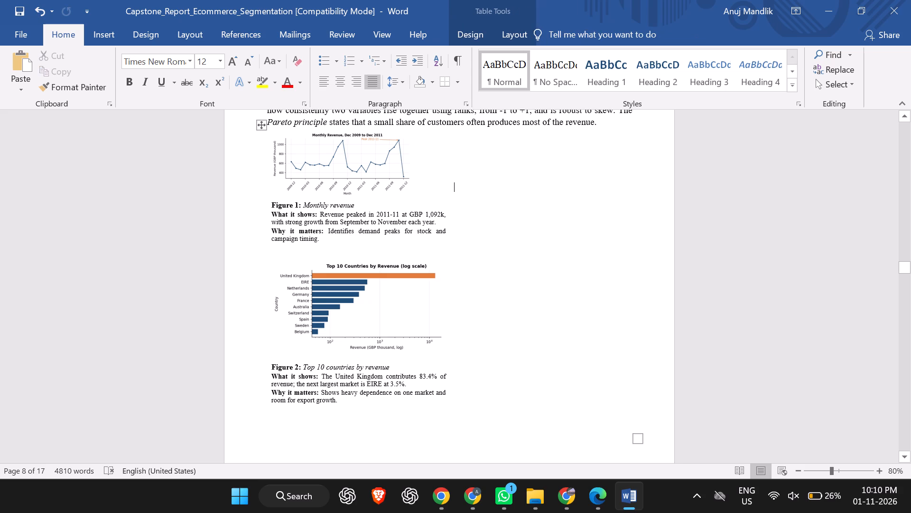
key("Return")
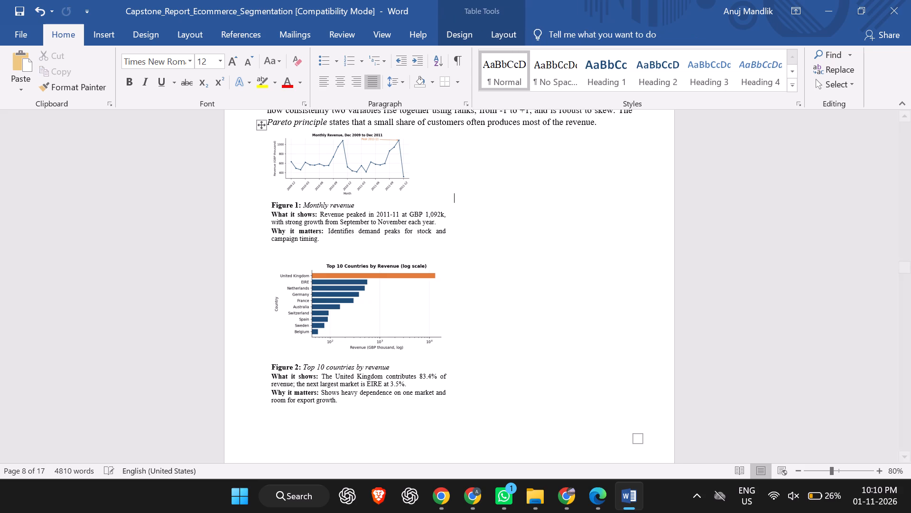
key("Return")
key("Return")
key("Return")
Delete the blank lines from the empty table cell beside the stacked Figure 1 and Figure 2 charts.
left_click_drag(461, 158, 560, 311)
key("BackSpace")
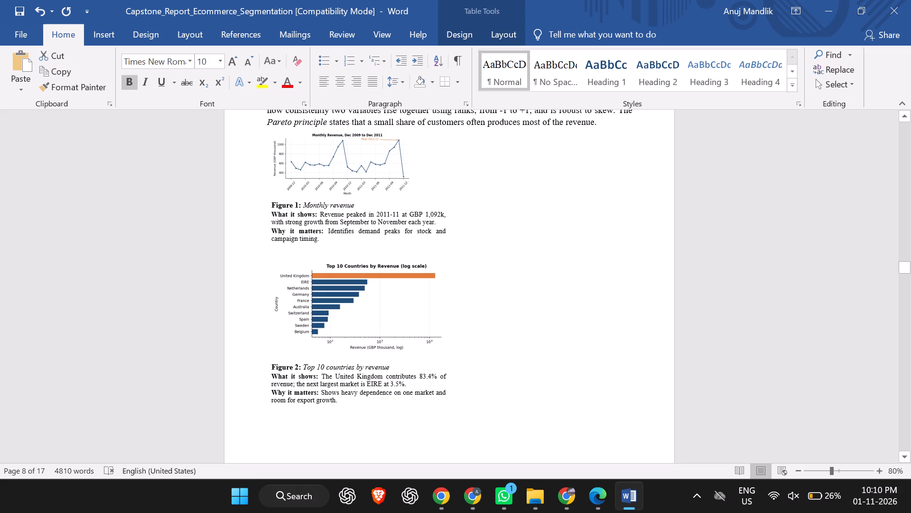
left_click_drag(464, 168, 564, 382)
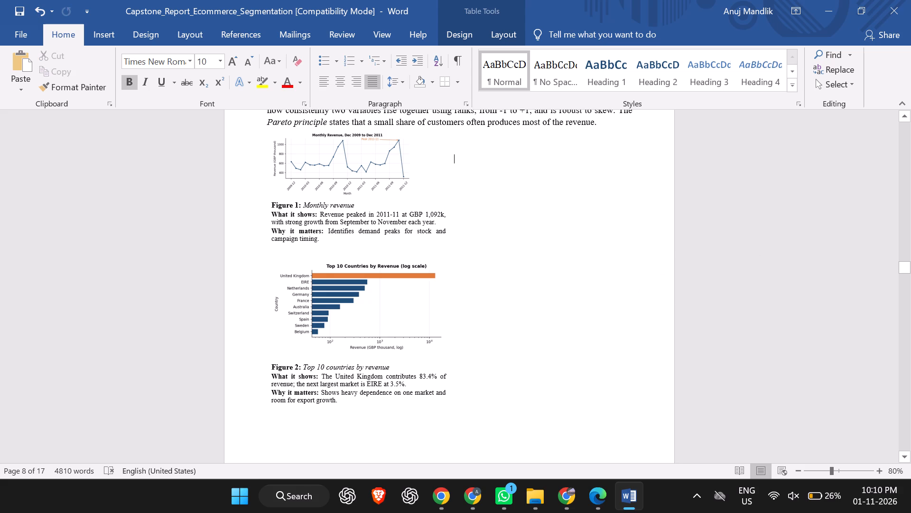
left_click_drag(564, 382, 552, 388)
scroll(552, 388, "down", 3)
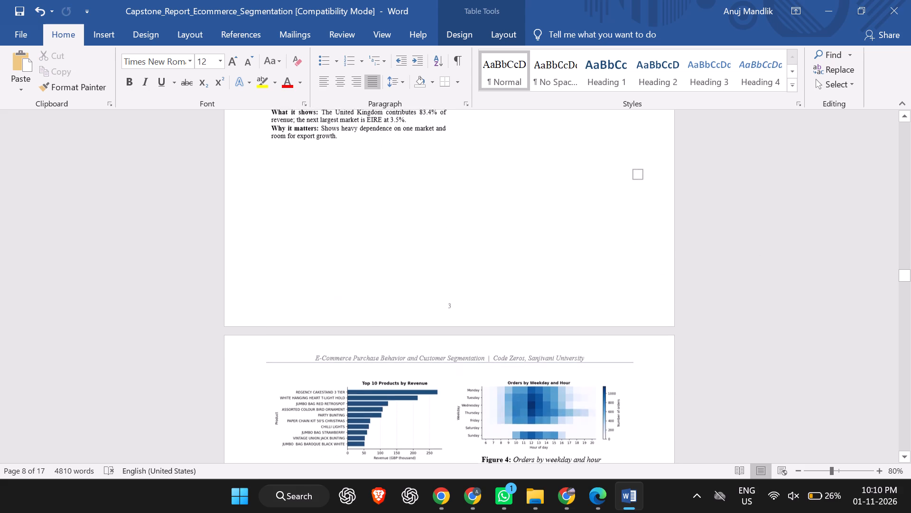
left_click(462, 270)
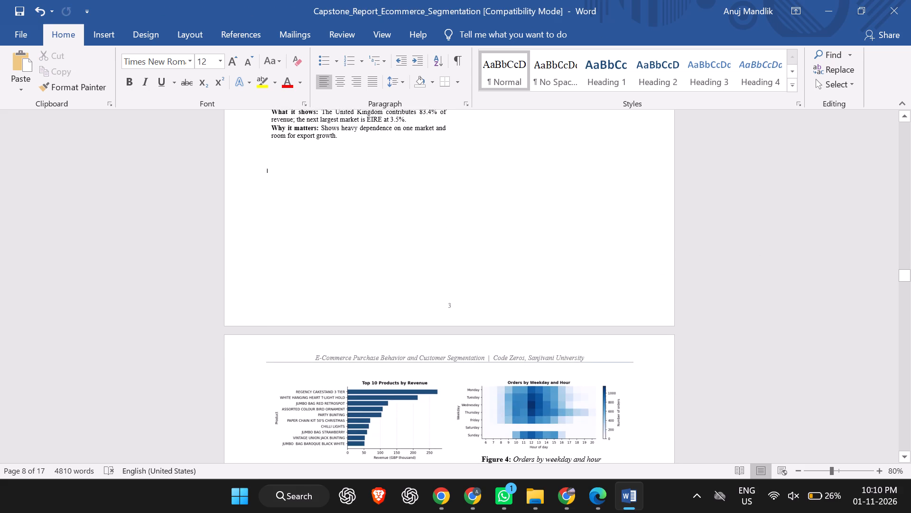
scroll(341, 217, "up", 2)
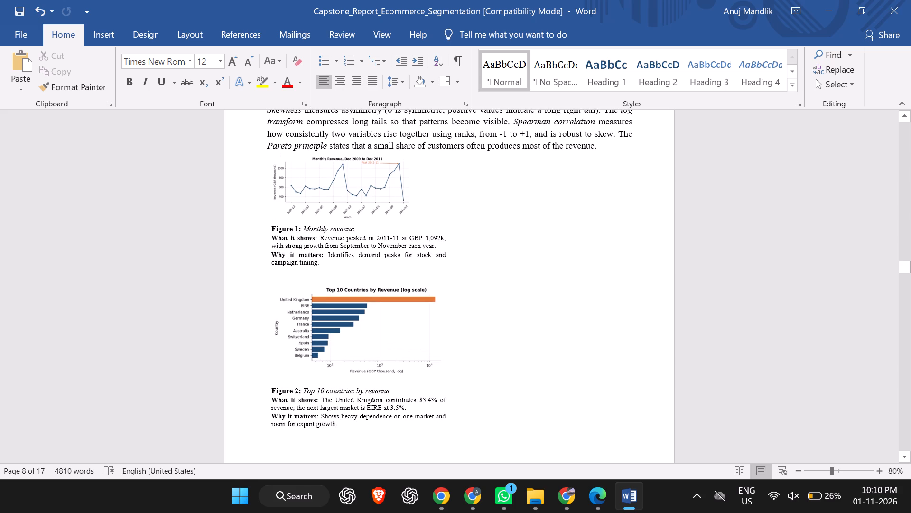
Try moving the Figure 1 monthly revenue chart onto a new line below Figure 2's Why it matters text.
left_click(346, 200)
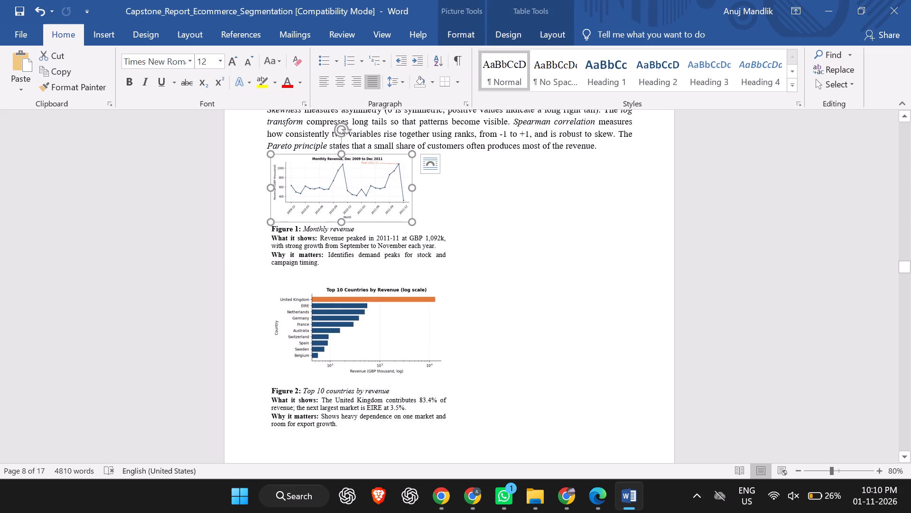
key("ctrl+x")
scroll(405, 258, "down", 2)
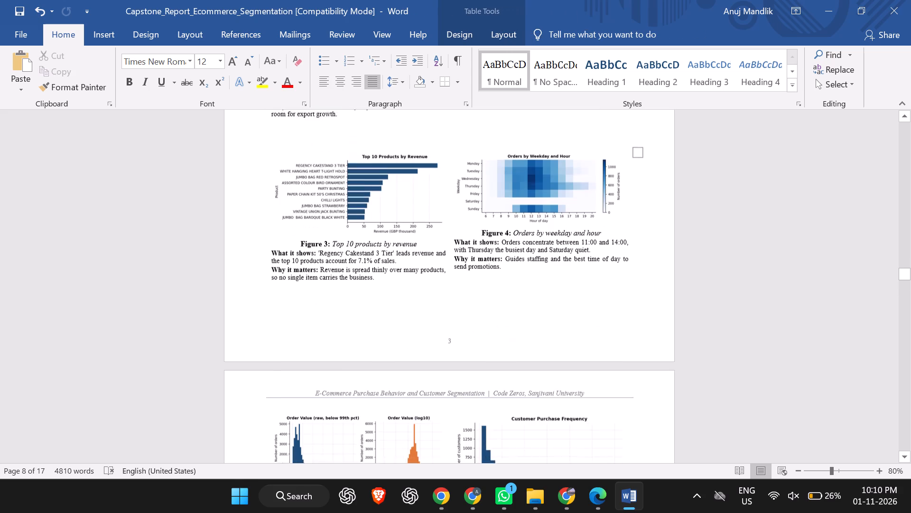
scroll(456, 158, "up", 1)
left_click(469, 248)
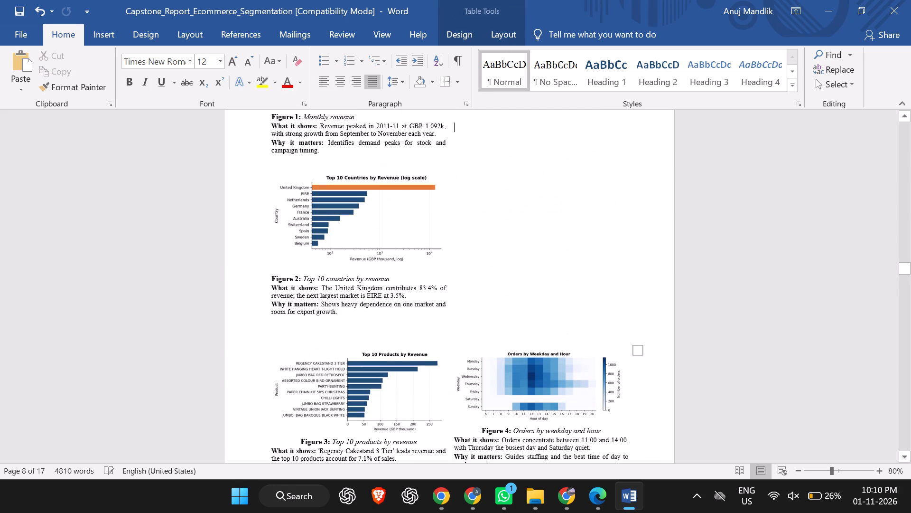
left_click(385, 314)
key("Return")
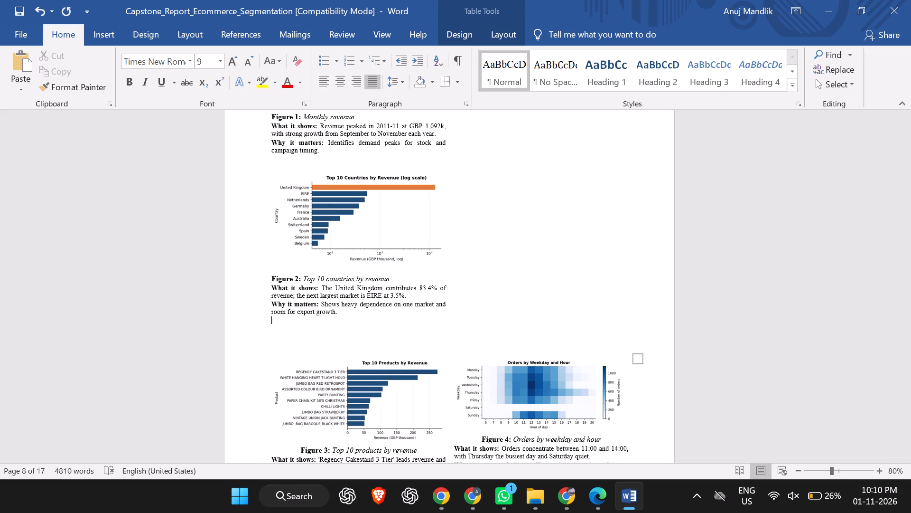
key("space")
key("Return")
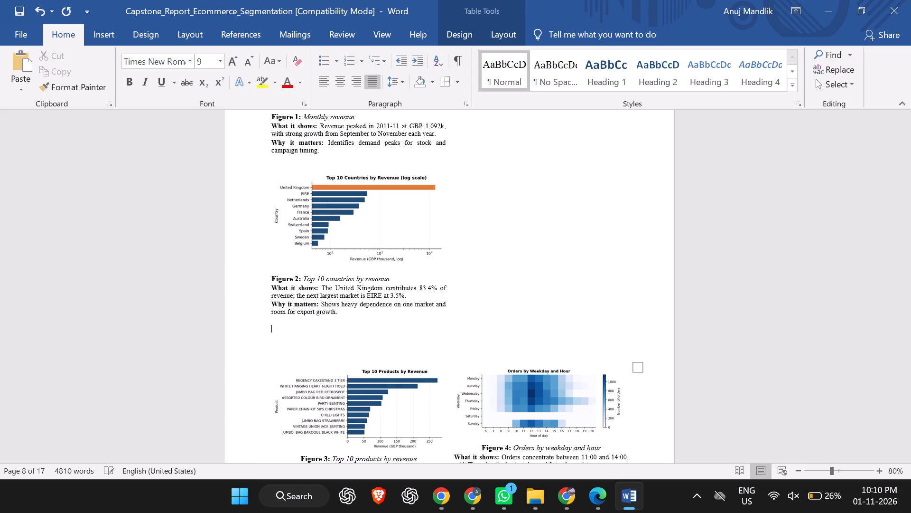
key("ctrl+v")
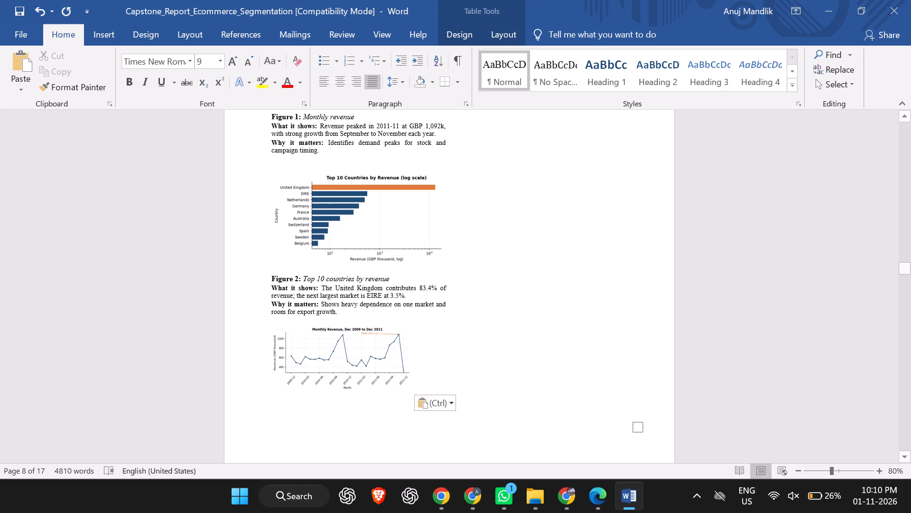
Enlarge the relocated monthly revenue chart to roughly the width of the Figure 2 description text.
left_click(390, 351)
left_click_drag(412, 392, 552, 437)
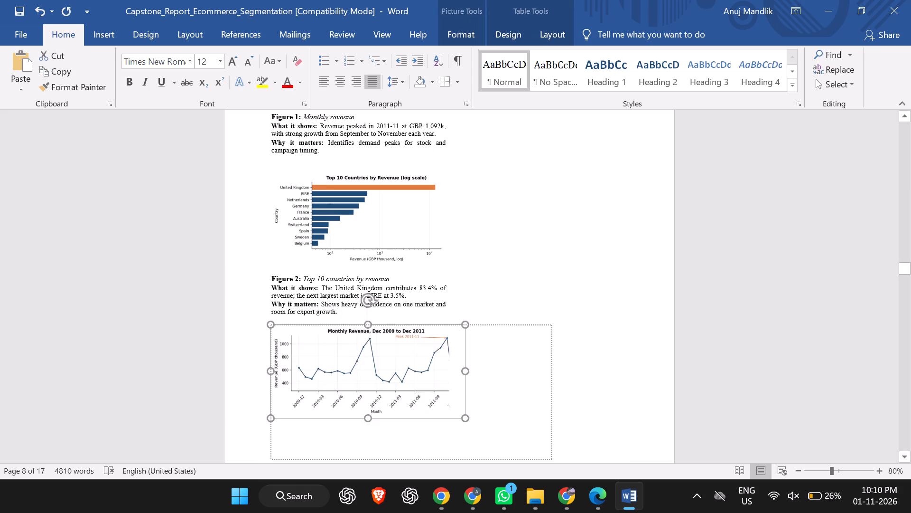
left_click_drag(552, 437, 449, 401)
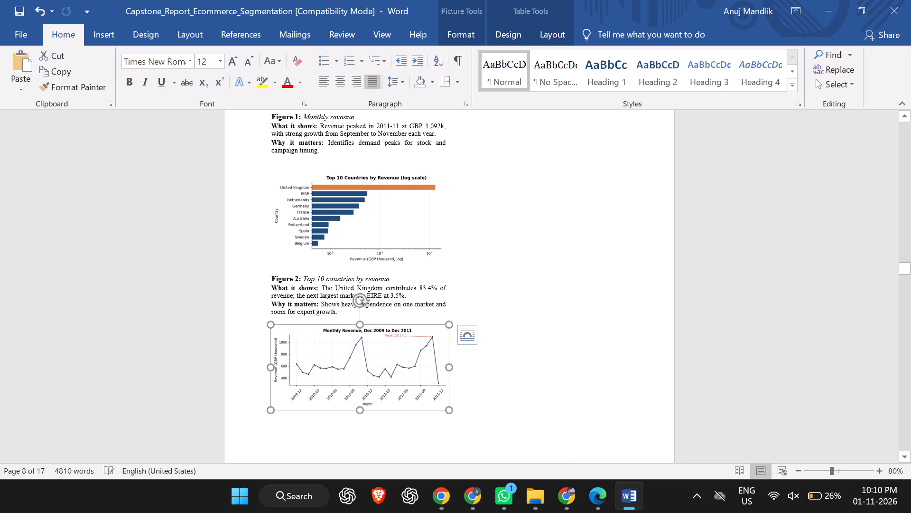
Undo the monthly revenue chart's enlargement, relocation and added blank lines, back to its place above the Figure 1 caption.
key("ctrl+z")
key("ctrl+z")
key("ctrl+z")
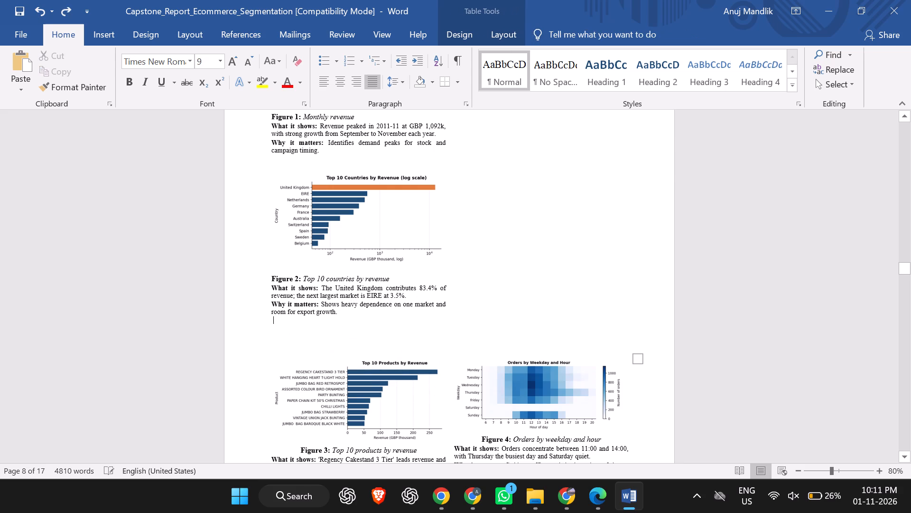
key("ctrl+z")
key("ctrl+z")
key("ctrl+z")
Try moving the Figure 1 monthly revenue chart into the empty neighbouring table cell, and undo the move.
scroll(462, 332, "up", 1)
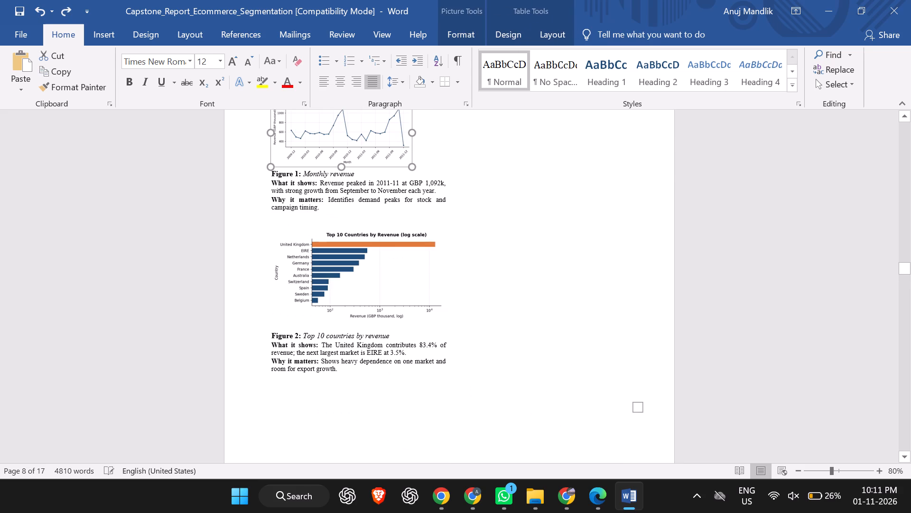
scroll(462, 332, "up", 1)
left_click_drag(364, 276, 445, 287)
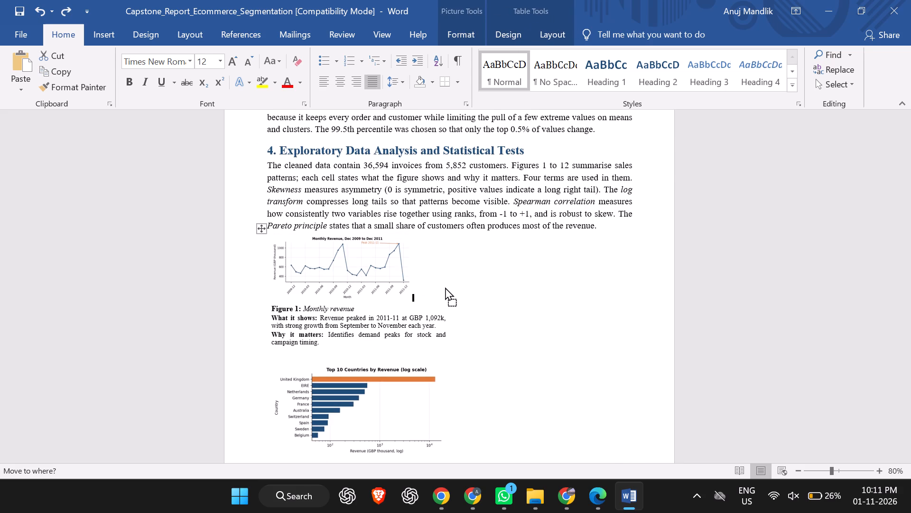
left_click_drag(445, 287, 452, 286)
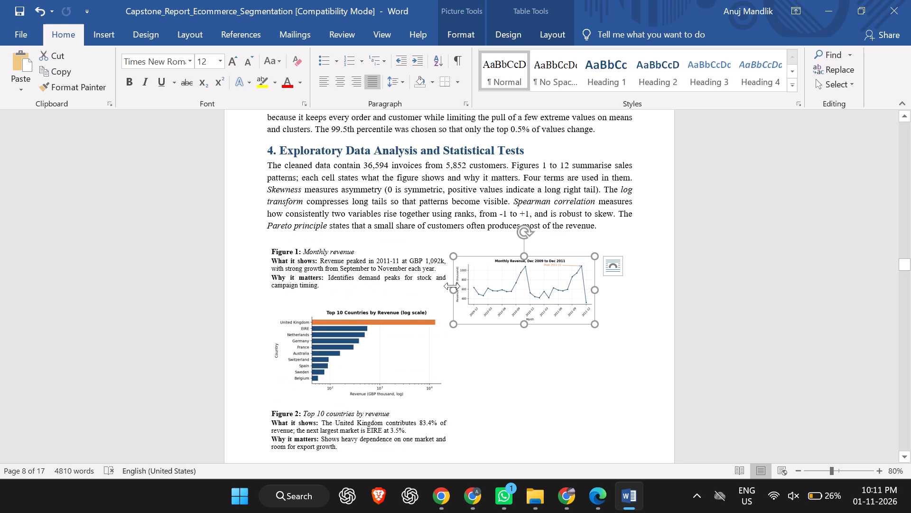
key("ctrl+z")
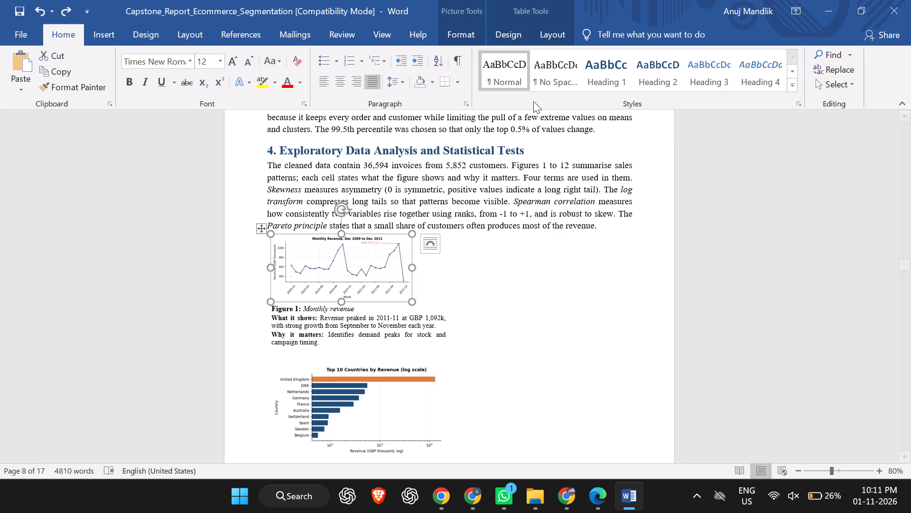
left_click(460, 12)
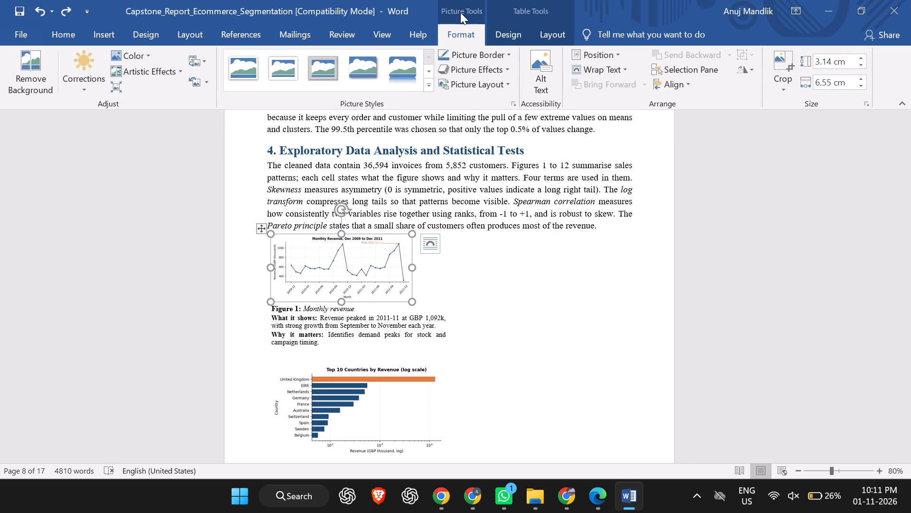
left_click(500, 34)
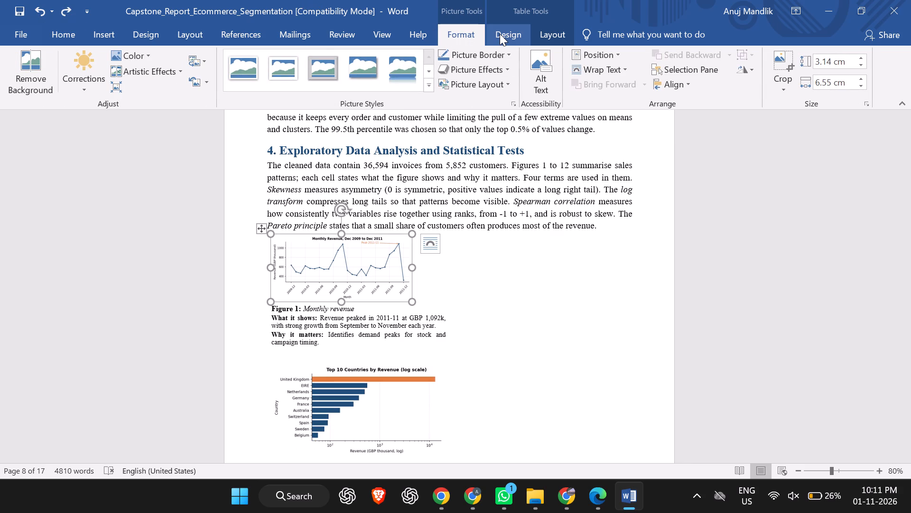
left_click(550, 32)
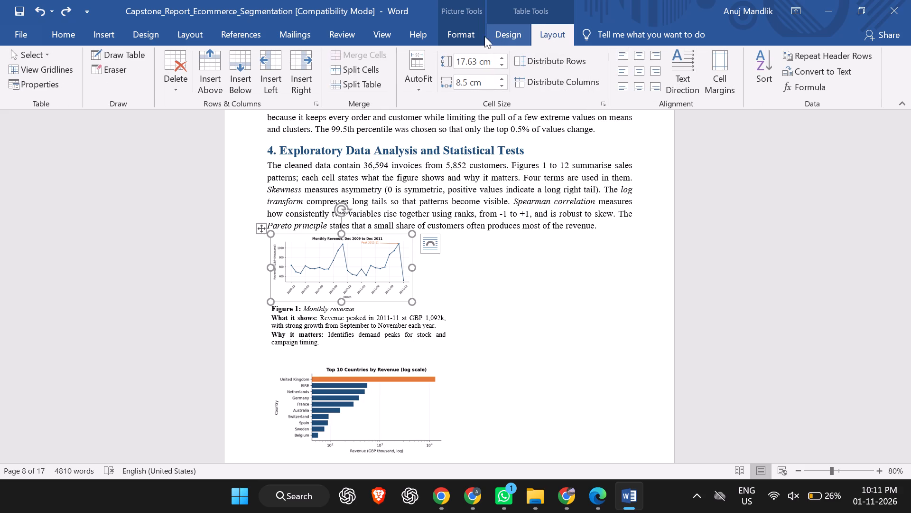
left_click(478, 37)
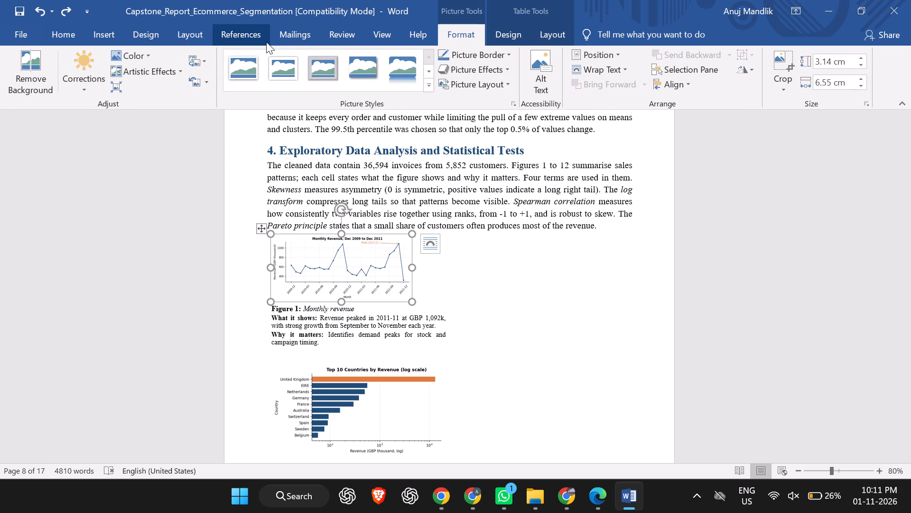
Shift the figures table slightly left so its captions and descriptions line up with the section's body text.
left_click(511, 299)
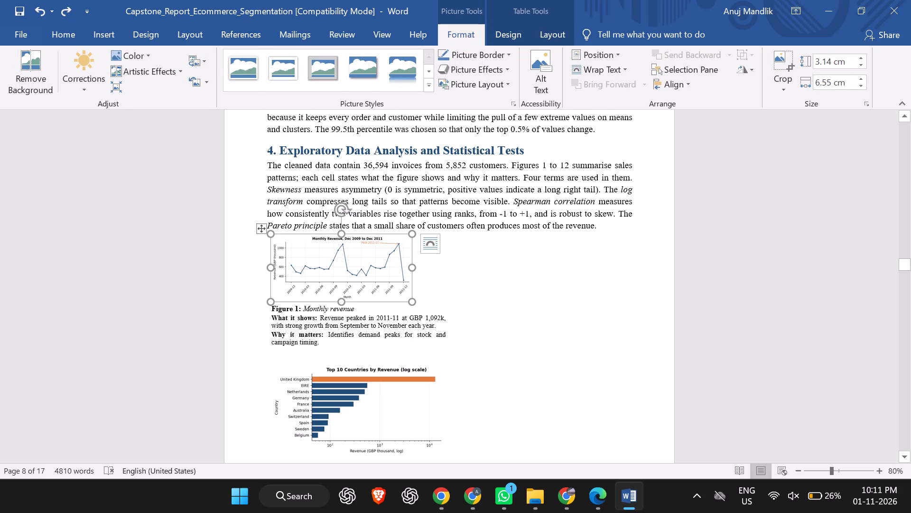
scroll(511, 299, "up", 1, "ctrl")
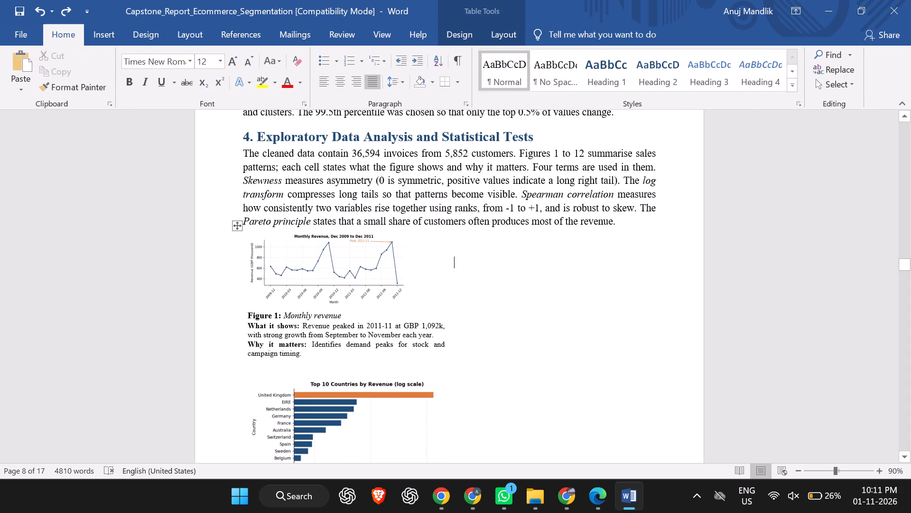
left_click(235, 227)
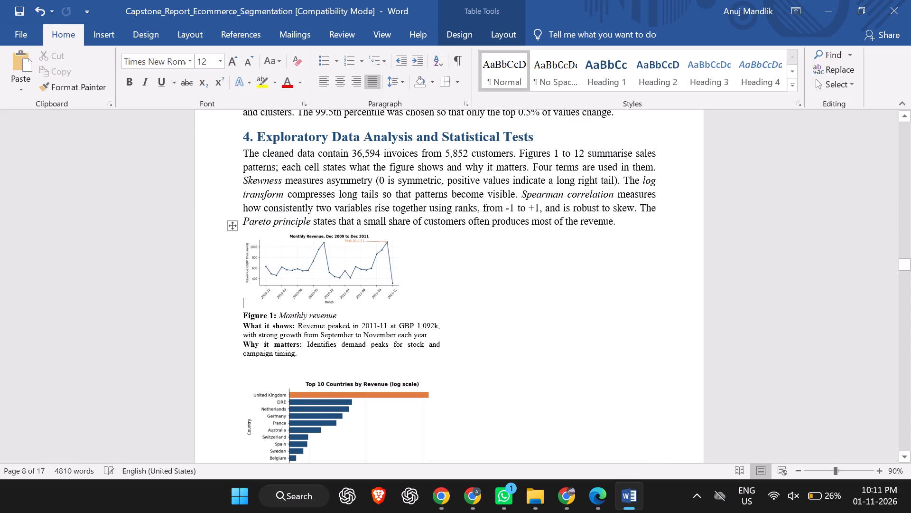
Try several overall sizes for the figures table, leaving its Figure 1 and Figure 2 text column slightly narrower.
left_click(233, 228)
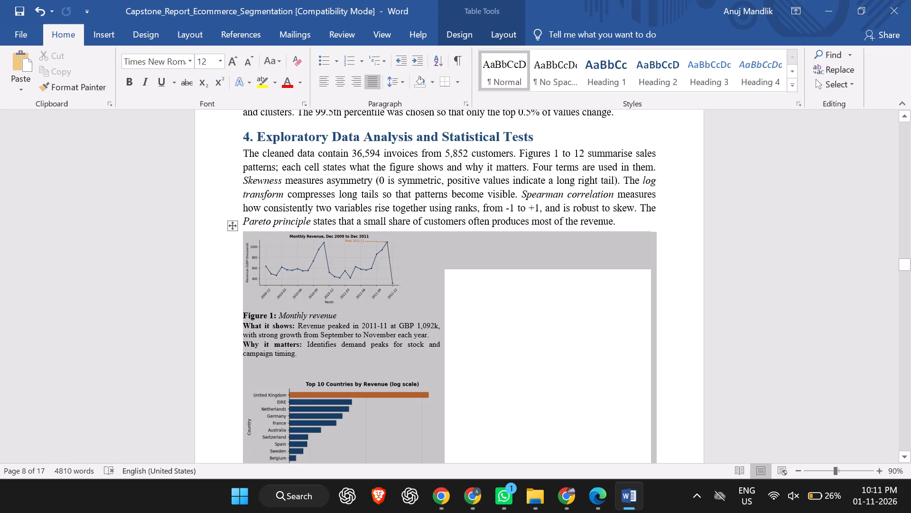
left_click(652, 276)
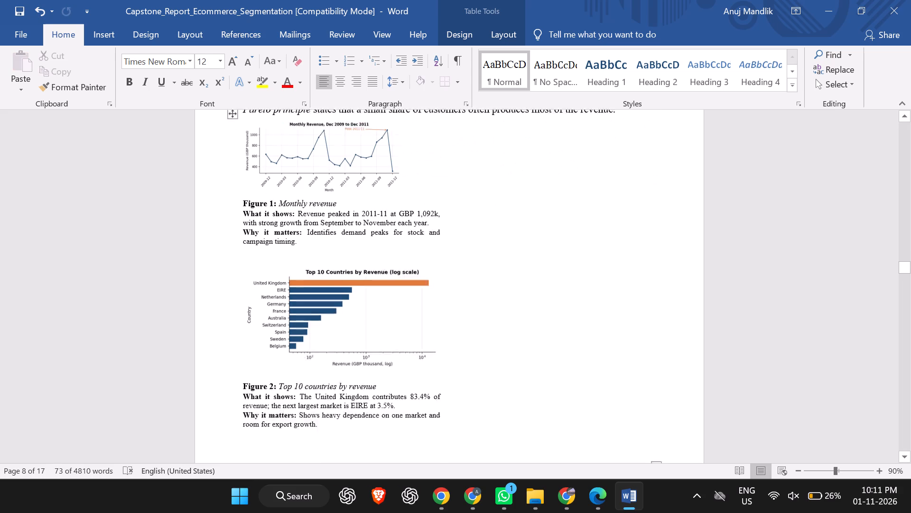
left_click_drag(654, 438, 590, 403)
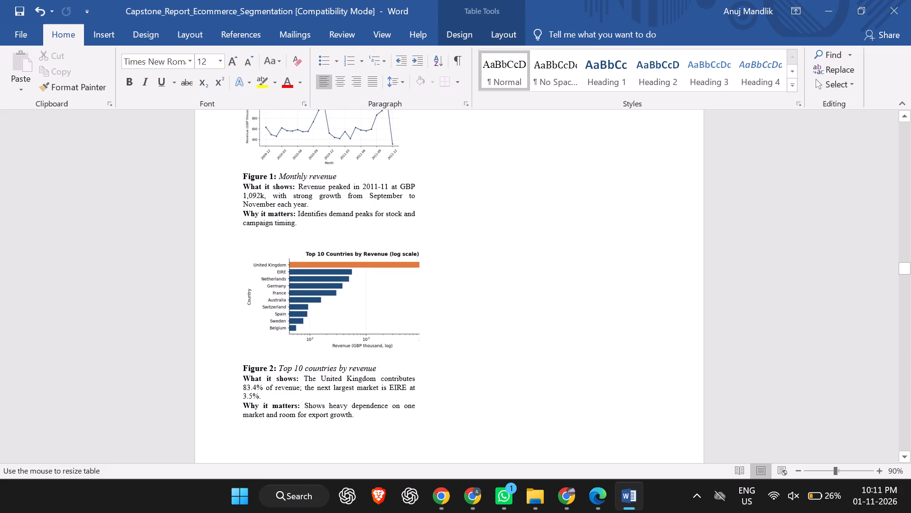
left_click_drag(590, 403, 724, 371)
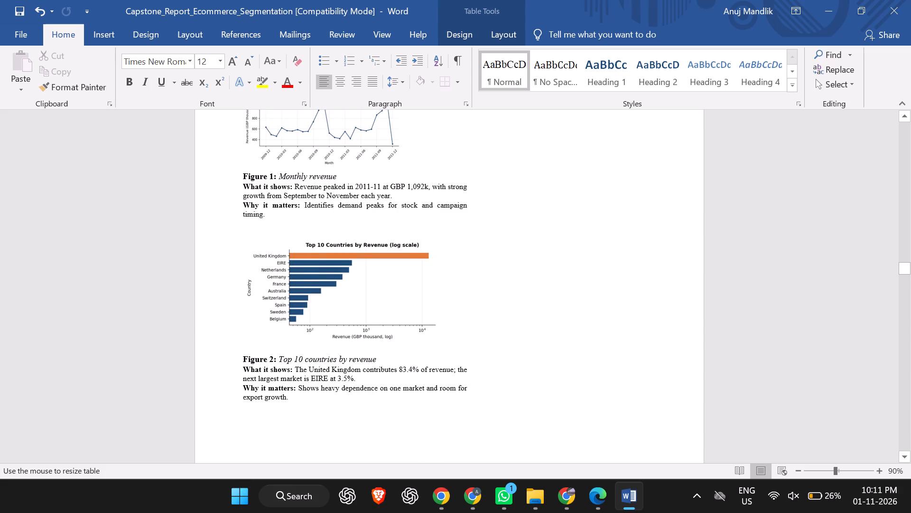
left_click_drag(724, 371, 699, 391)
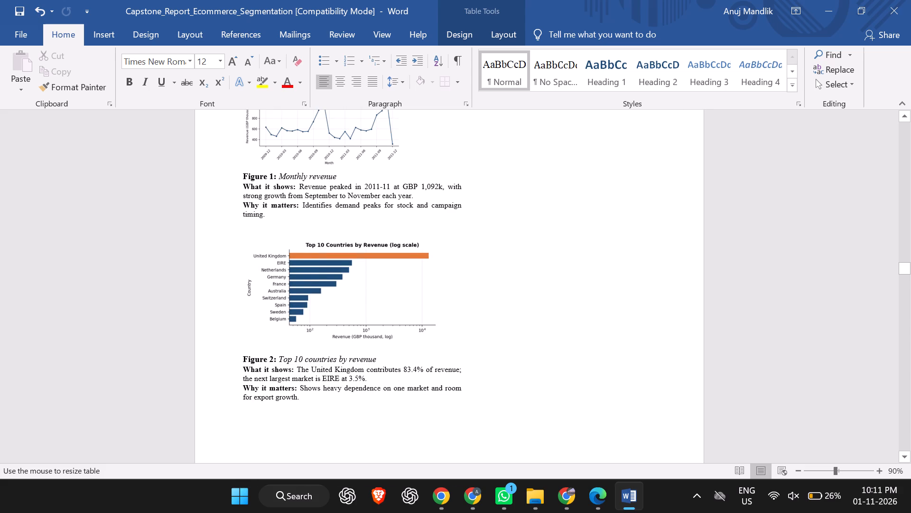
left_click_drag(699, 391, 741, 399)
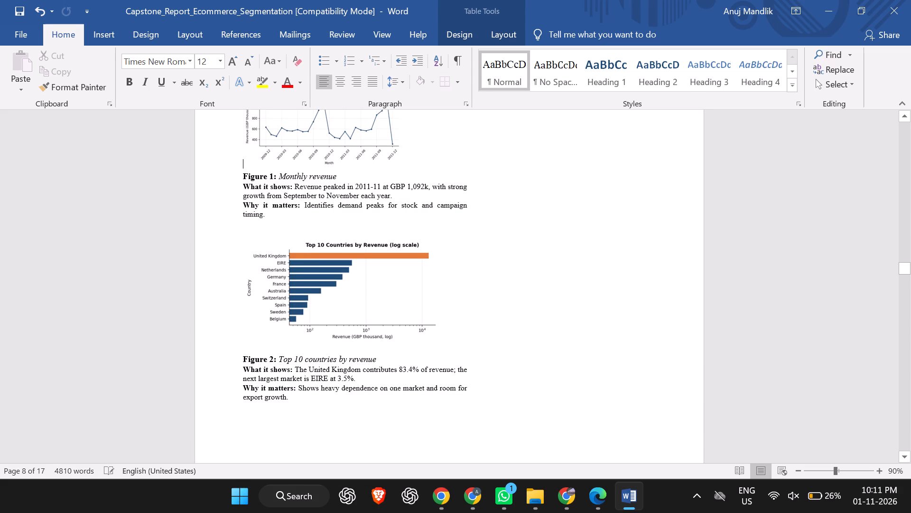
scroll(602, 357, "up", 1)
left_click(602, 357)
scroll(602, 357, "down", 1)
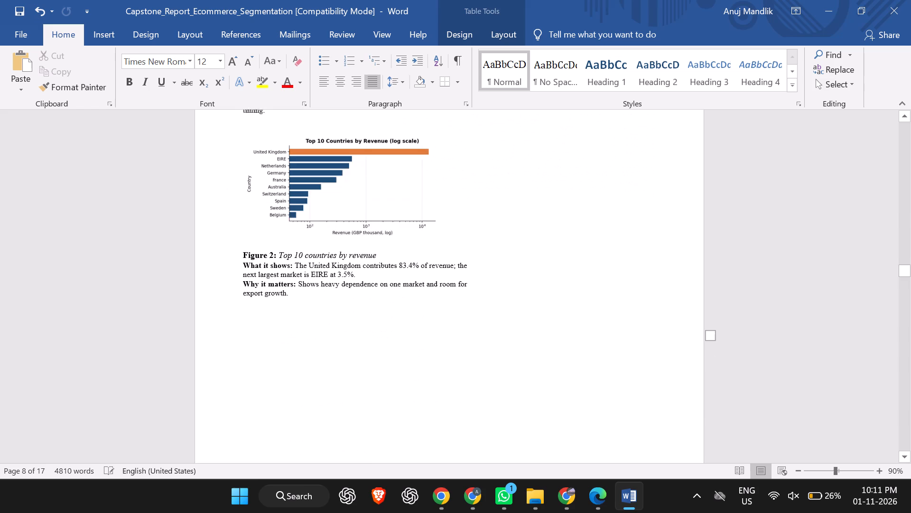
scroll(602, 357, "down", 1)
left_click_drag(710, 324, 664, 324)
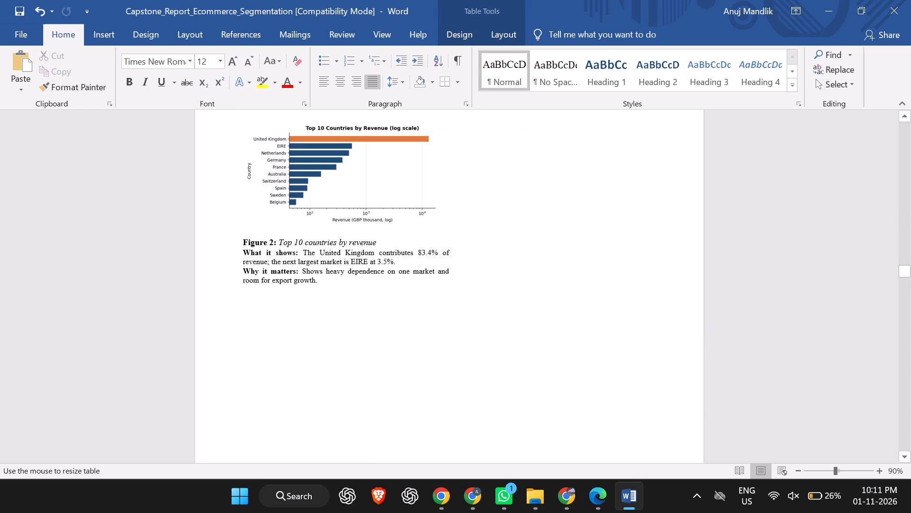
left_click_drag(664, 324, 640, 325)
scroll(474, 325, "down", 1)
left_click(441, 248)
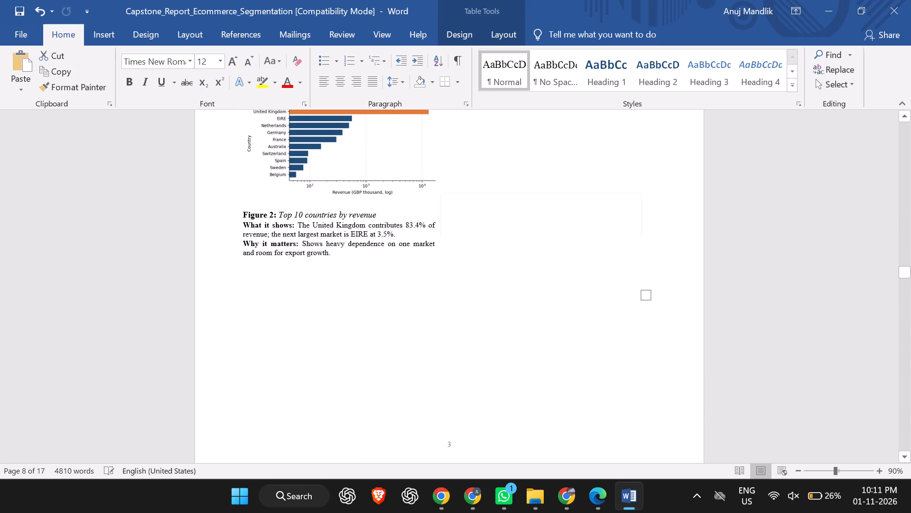
Move the Figure 2 caption and its two description paragraphs out of the table onto the blank line below it.
left_click(348, 258)
left_click_drag(348, 258, 228, 209)
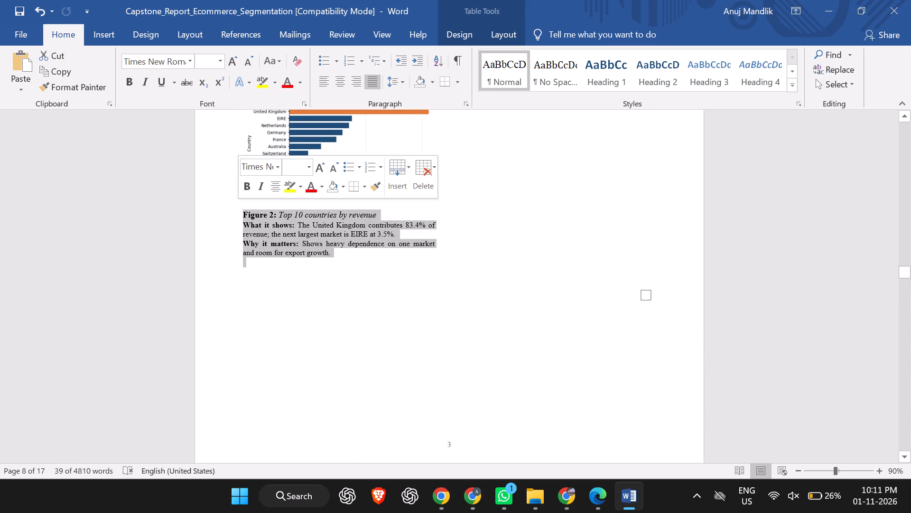
key("ctrl+x")
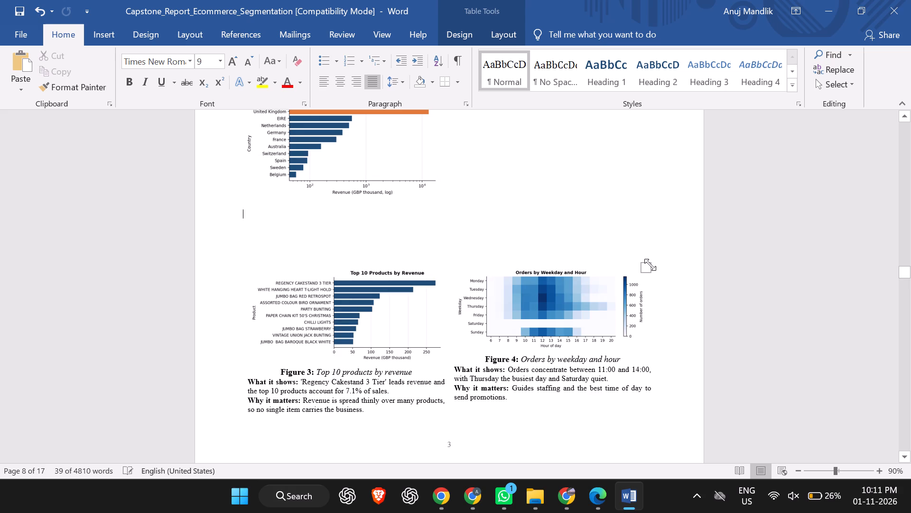
left_click_drag(651, 265, 645, 268)
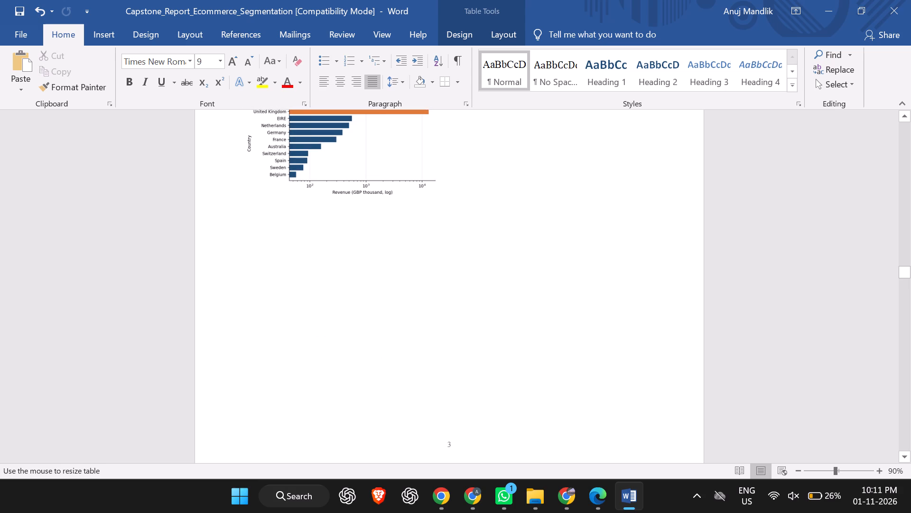
left_click_drag(645, 268, 645, 267)
scroll(612, 326, "down", 2)
scroll(612, 326, "up", 1)
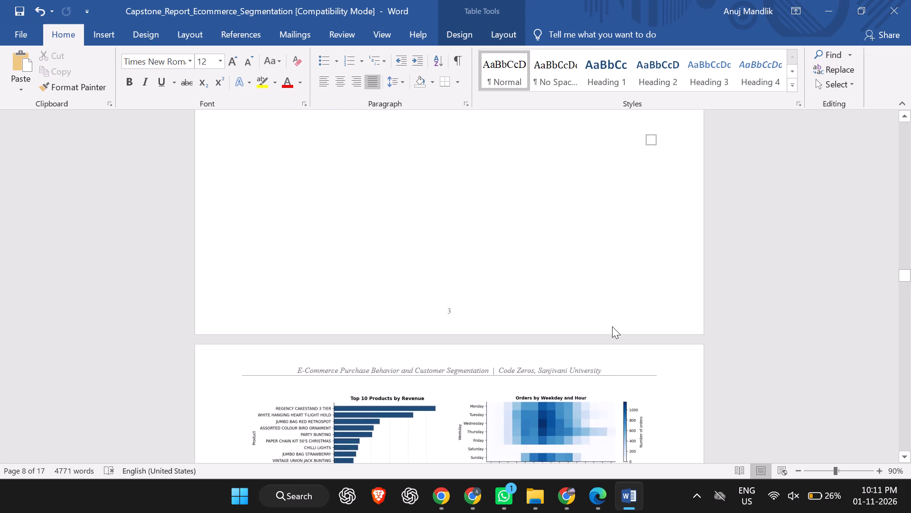
scroll(612, 326, "up", 1)
left_click_drag(650, 236, 629, 229)
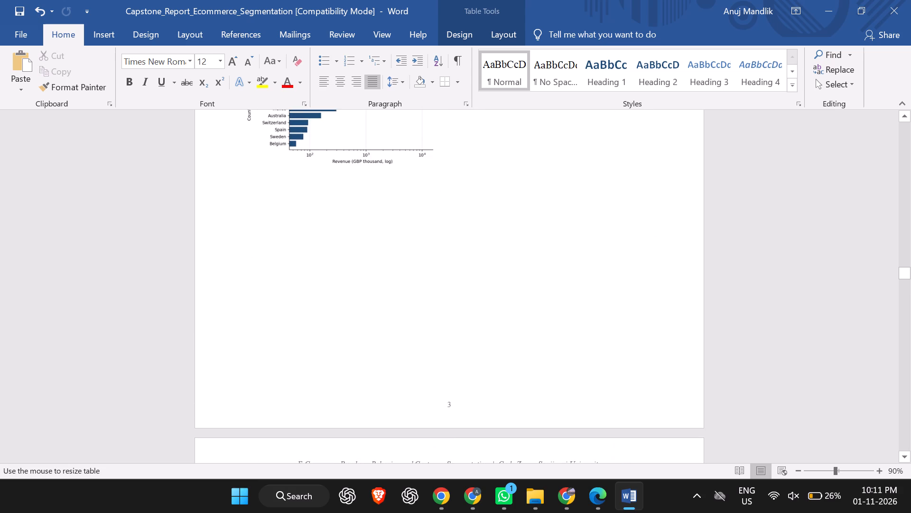
left_click_drag(629, 229, 670, 245)
left_click(381, 263)
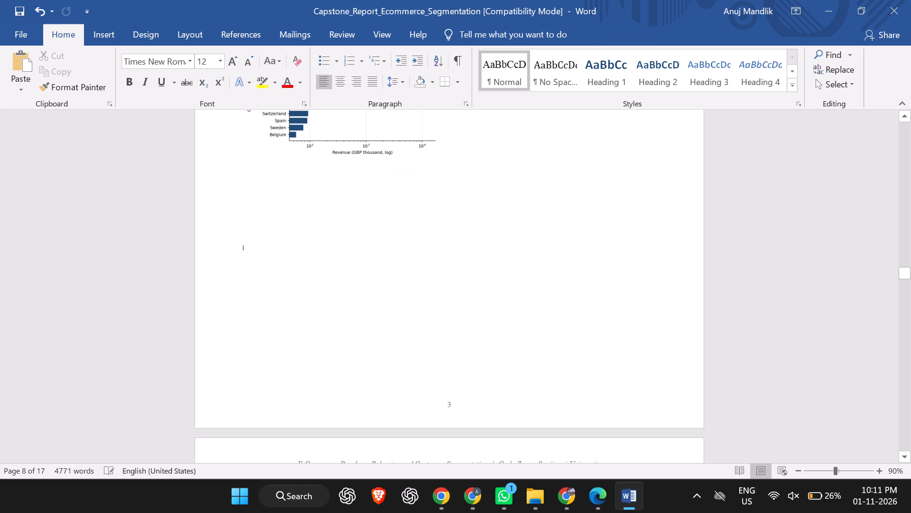
key("ctrl+v")
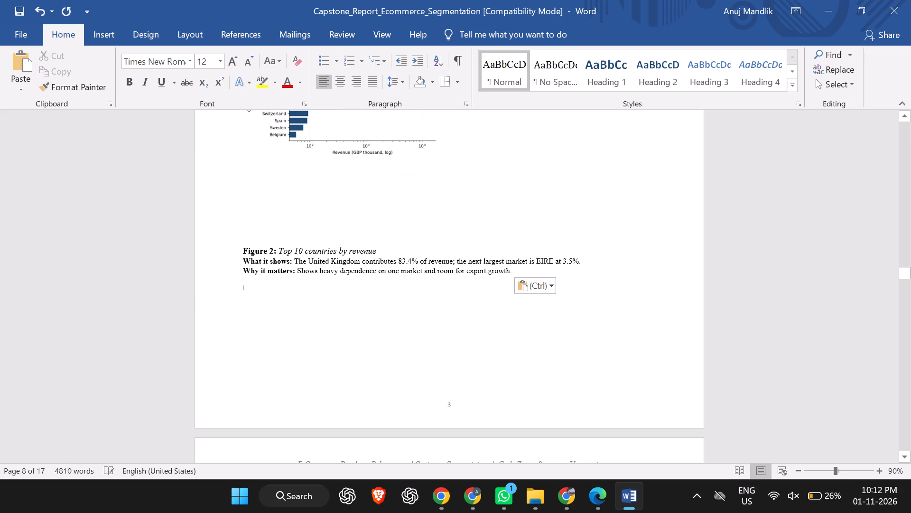
Reduce the height of the table's bottom row so the Figure 2 caption sits closer beneath the countries chart.
left_click_drag(242, 245, 502, 271)
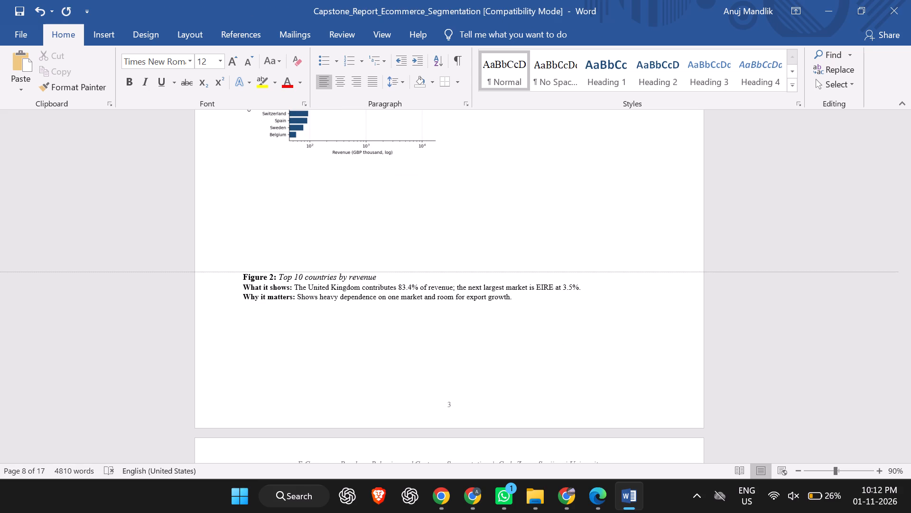
left_click_drag(502, 271, 499, 197)
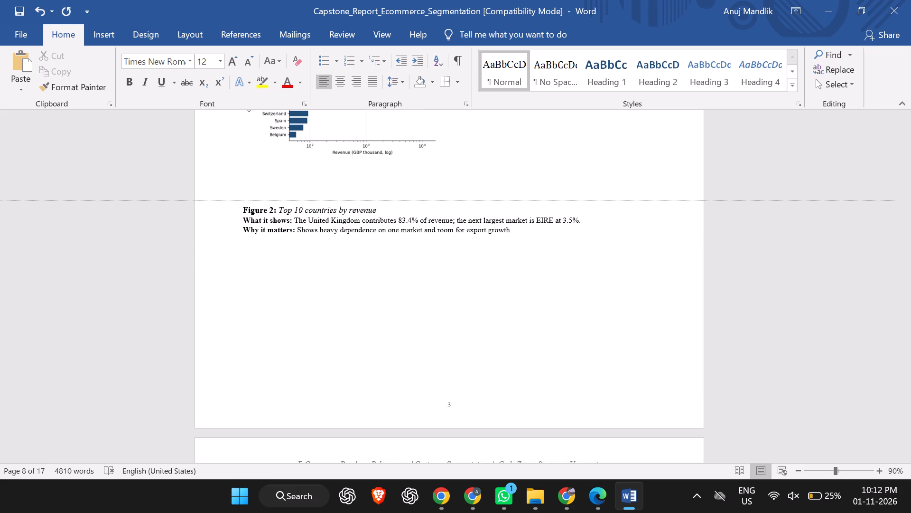
left_click_drag(499, 197, 499, 168)
scroll(499, 168, "up", 1)
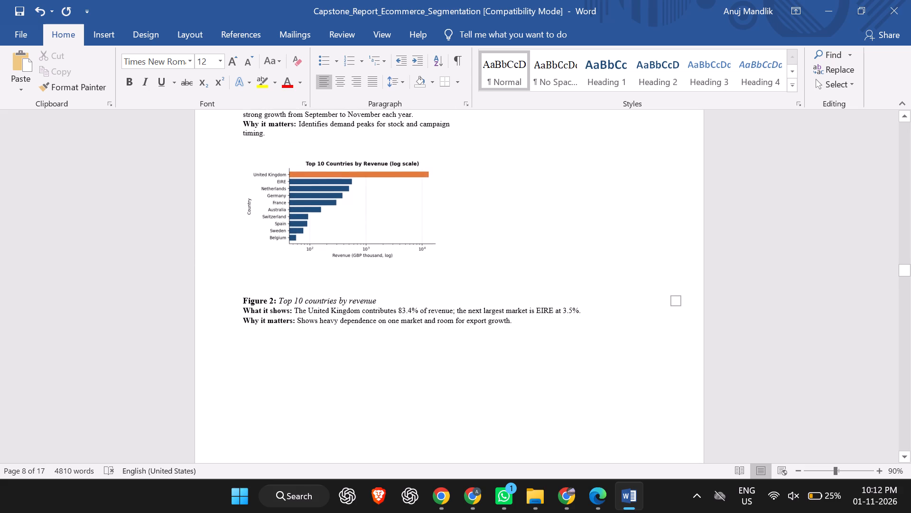
Add two blank lines inside the table cell between the countries chart and the Figure 2 caption.
left_click(516, 315)
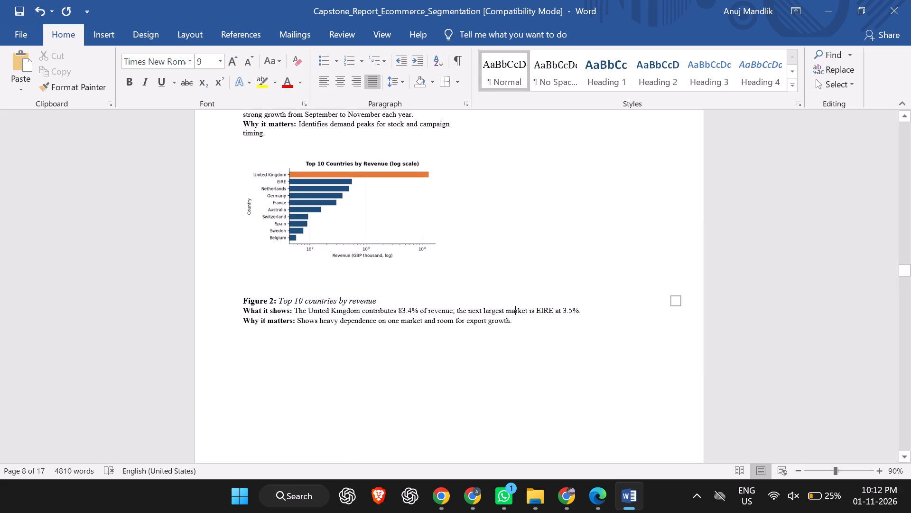
left_click(419, 277)
left_click_drag(419, 277, 422, 292)
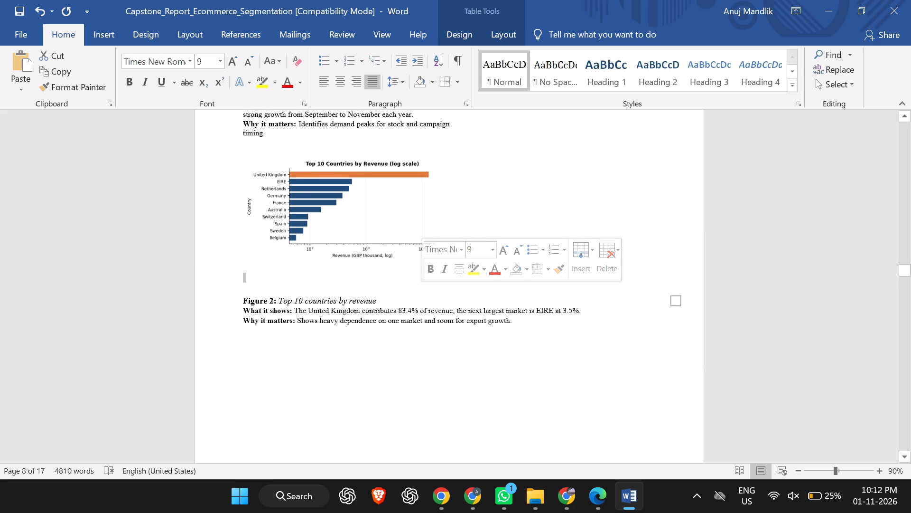
left_click(331, 289)
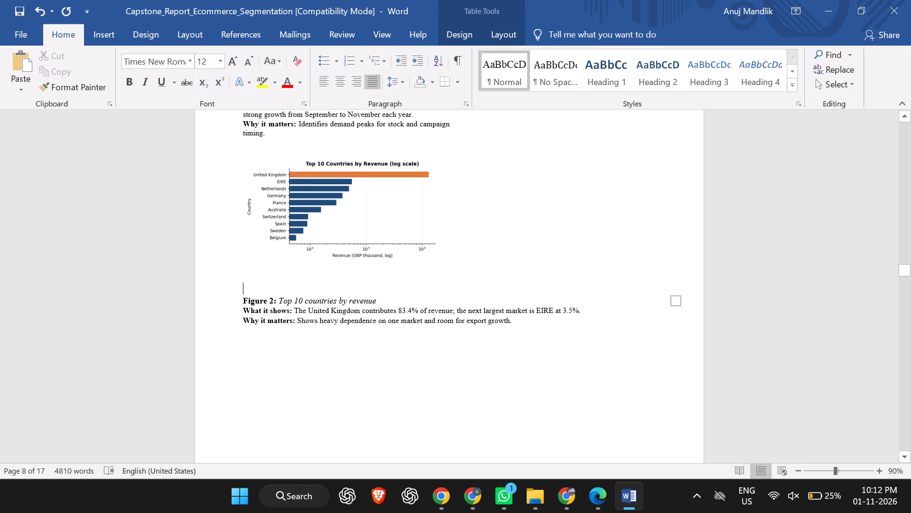
key("Return")
key("Return")
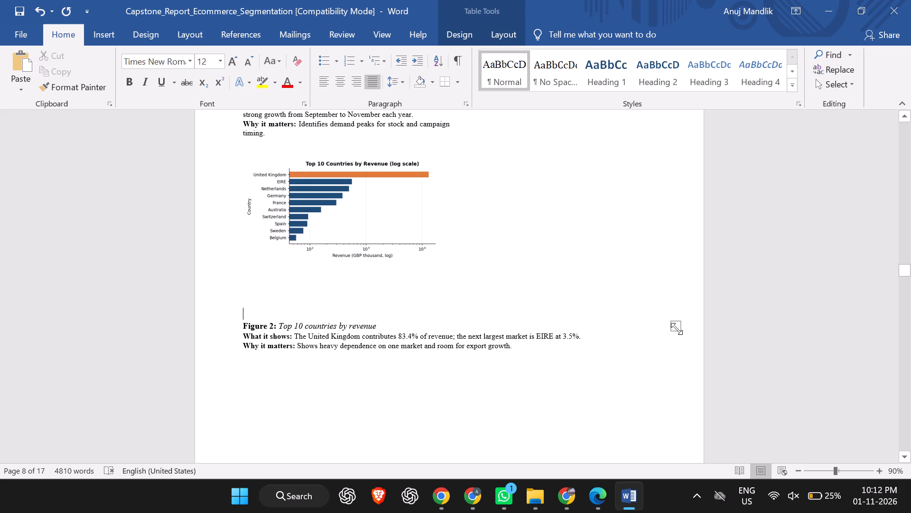
Narrow the figures table further so the Figure 1 description wraps in a tighter column.
left_click_drag(678, 327, 640, 341)
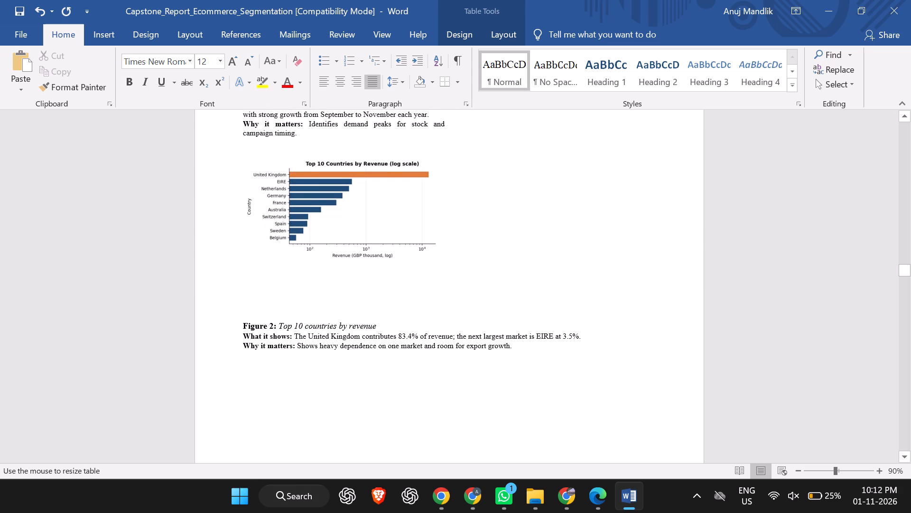
left_click_drag(640, 341, 603, 349)
scroll(532, 352, "down", 1)
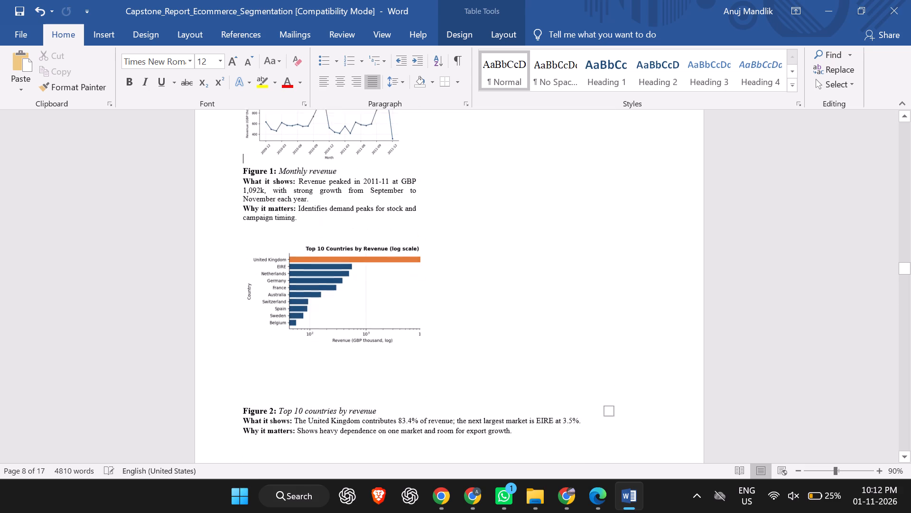
Move the Top 10 Countries by Revenue chart out of the table to directly before the Figure 2 caption.
scroll(416, 334, "down", 1)
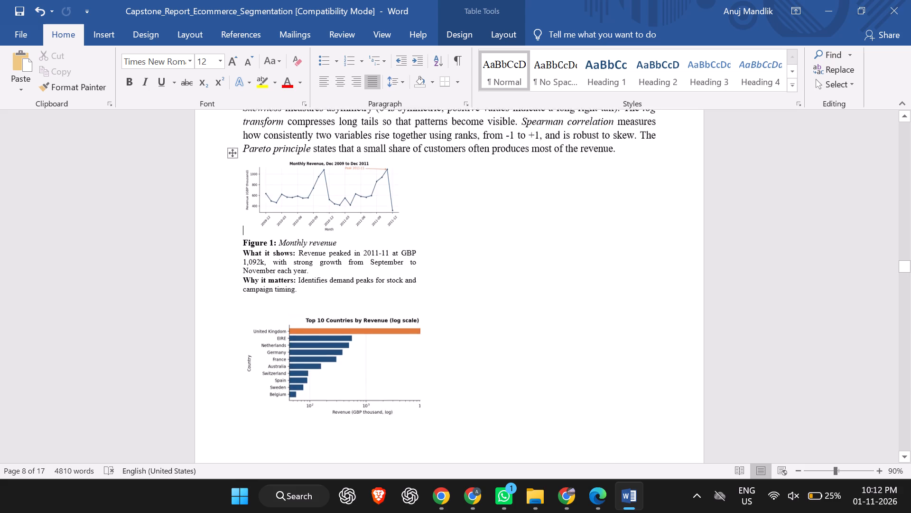
scroll(416, 334, "down", 1)
left_click(345, 241)
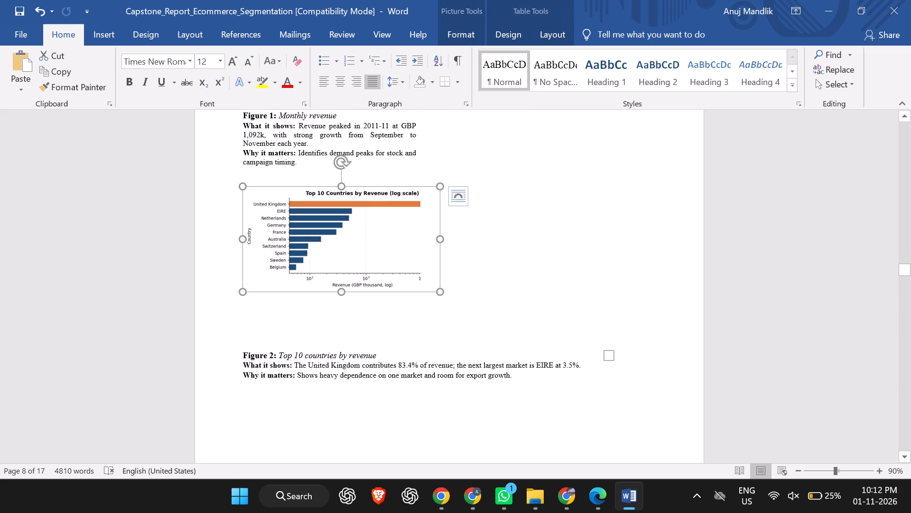
key("ctrl+x")
key("grave")
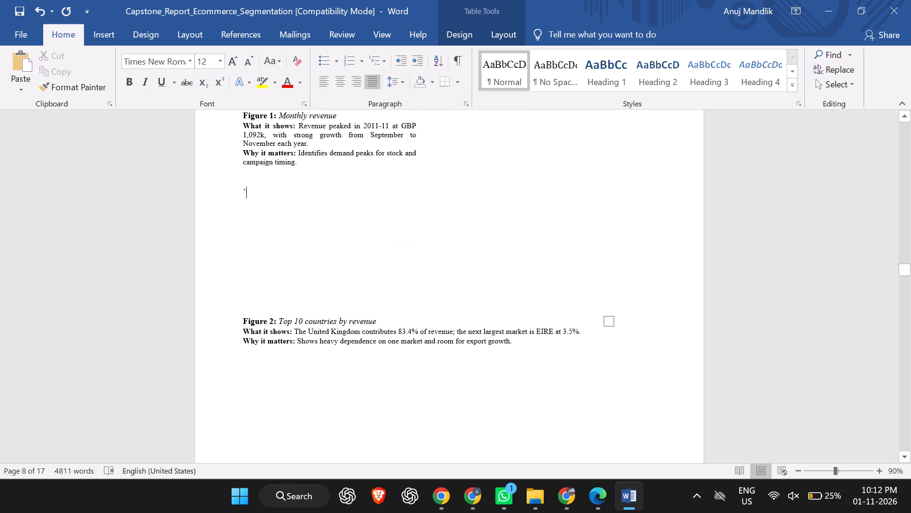
left_click(245, 323)
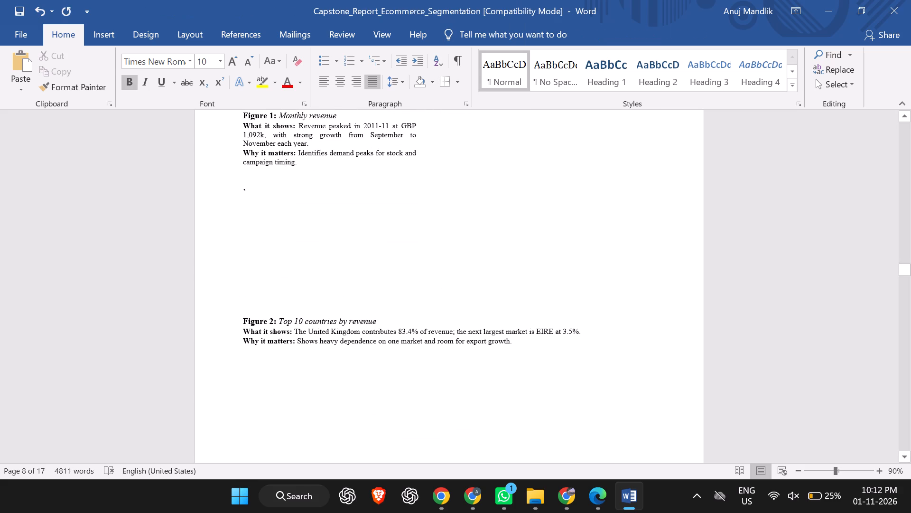
key("ctrl+v")
Widen the relocated Top 10 Countries chart to nearly the full width of the Figure 2 description text.
left_click(410, 363)
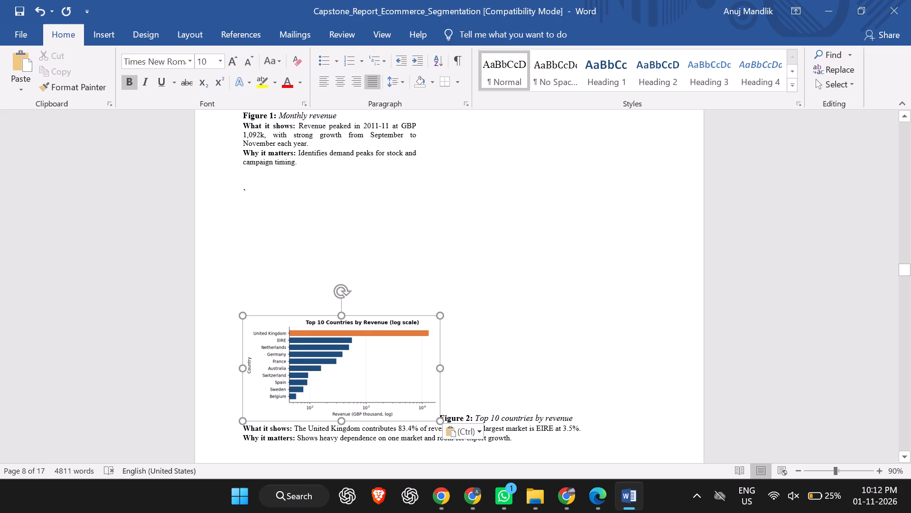
left_click_drag(441, 370, 478, 370)
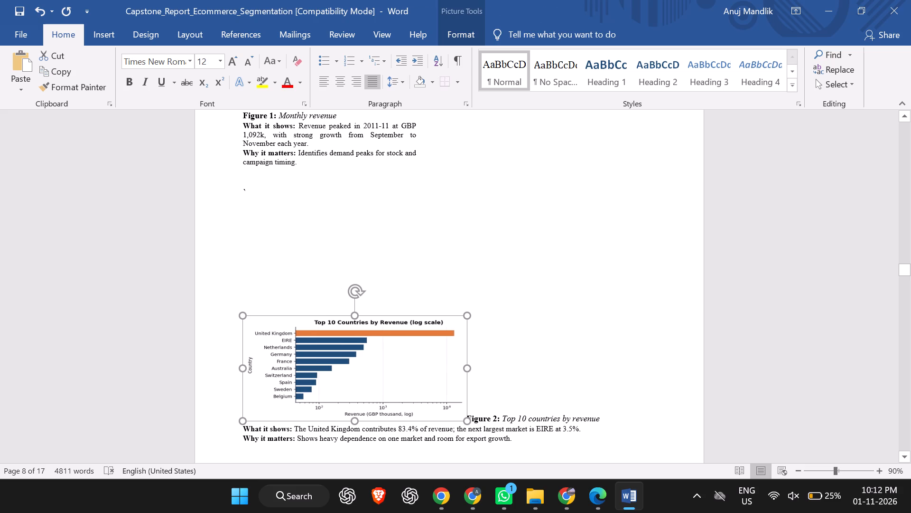
left_click_drag(478, 370, 562, 367)
scroll(584, 411, "down", 1)
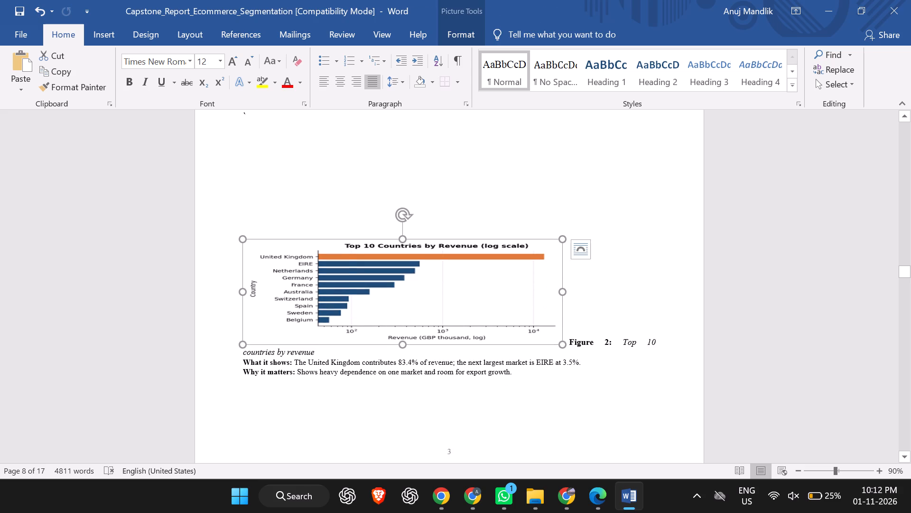
Put the Figure 2 caption on its own line below the chart, with a blank line between them.
left_click(572, 338)
key("Left")
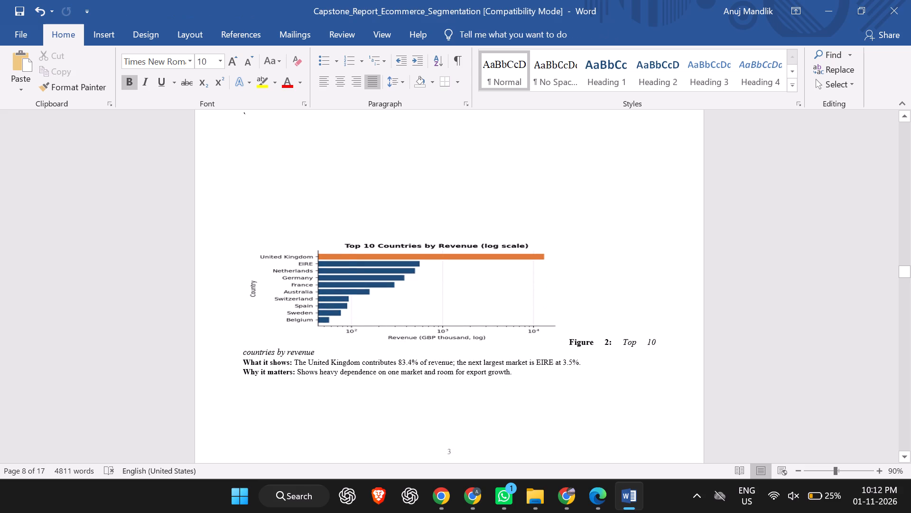
key("Return")
key("Return")
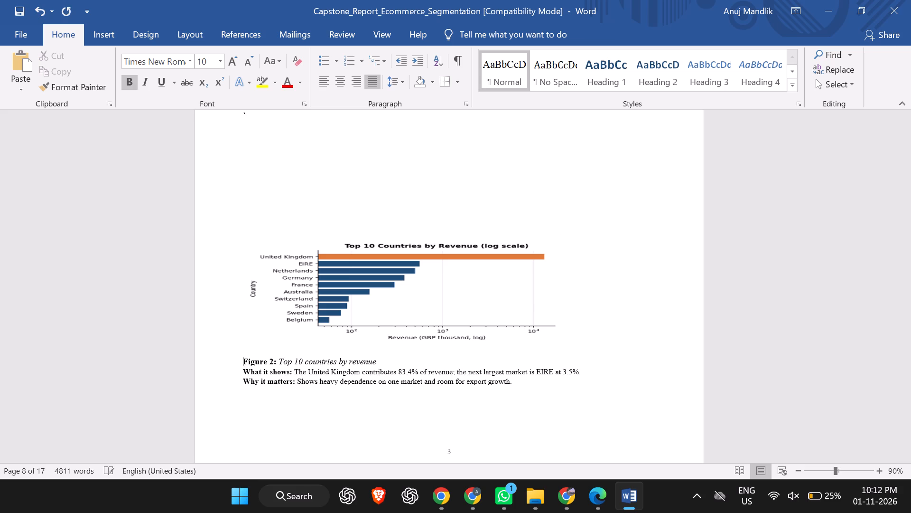
Enlarge the Top 10 Countries by Revenue chart in both directions until it spans nearly the full text width.
left_click(554, 293)
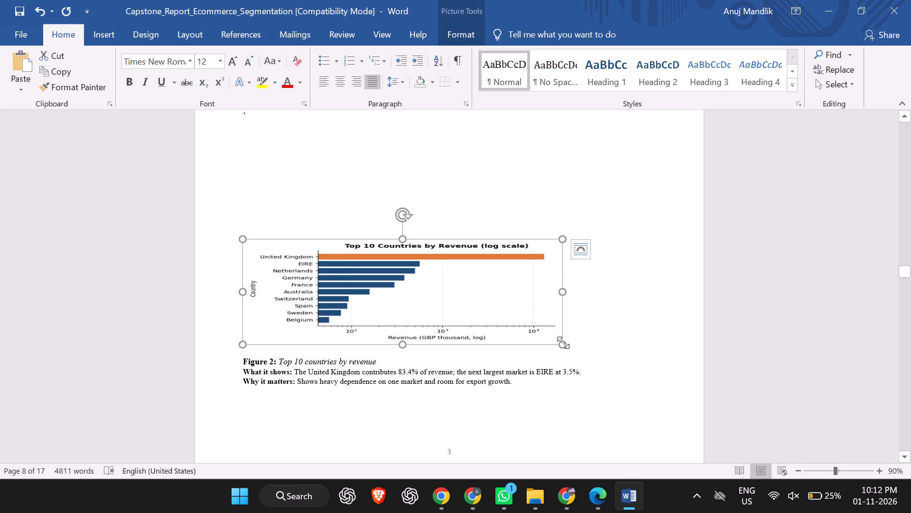
left_click_drag(563, 342, 558, 369)
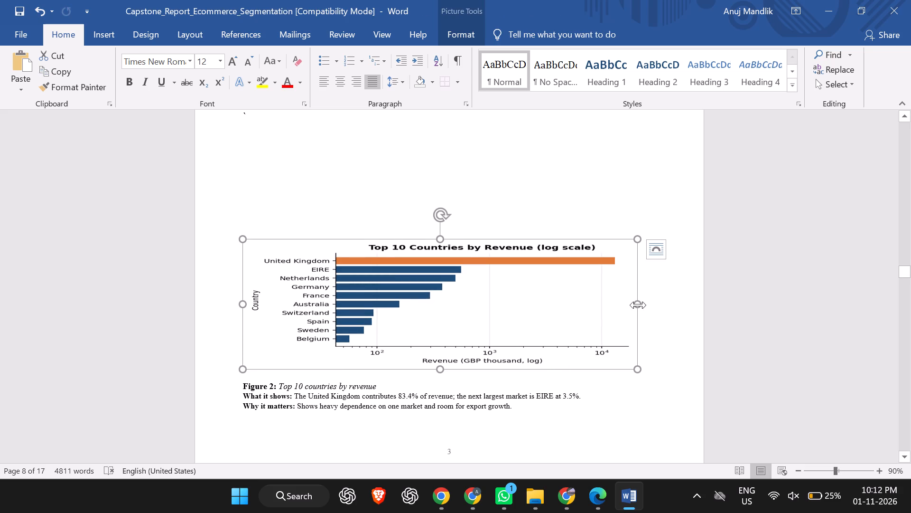
left_click_drag(640, 304, 595, 304)
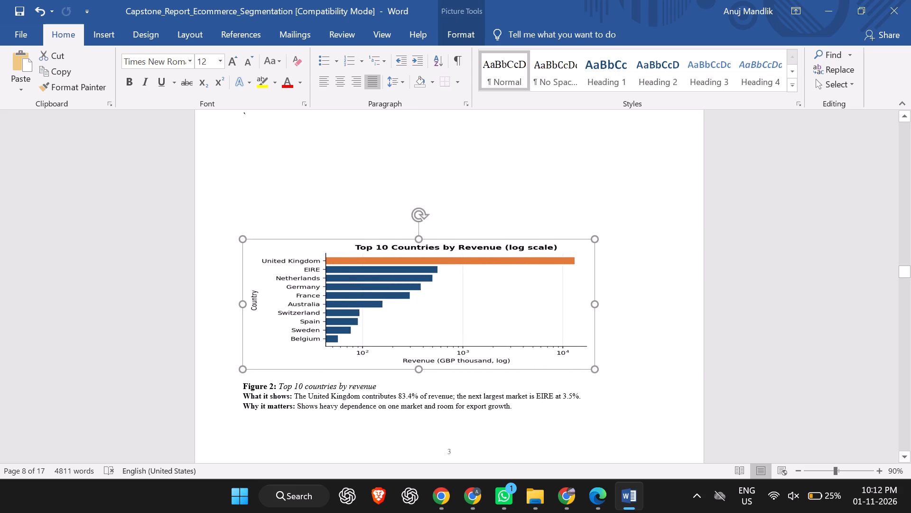
left_click_drag(595, 304, 564, 305)
left_click_drag(564, 369, 619, 401)
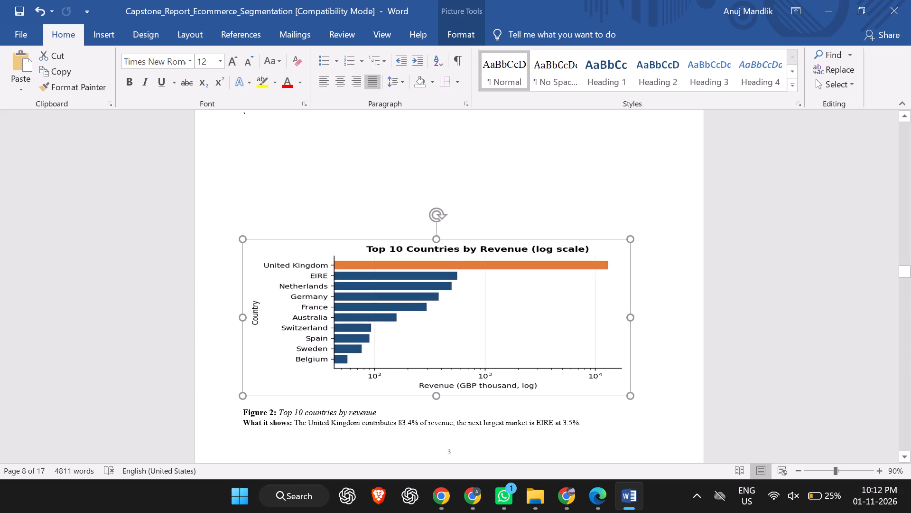
left_click_drag(619, 401, 631, 404)
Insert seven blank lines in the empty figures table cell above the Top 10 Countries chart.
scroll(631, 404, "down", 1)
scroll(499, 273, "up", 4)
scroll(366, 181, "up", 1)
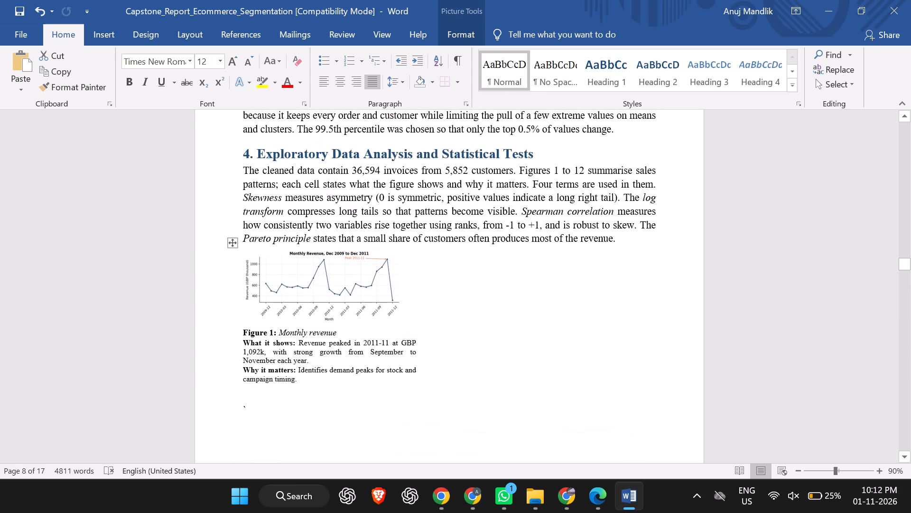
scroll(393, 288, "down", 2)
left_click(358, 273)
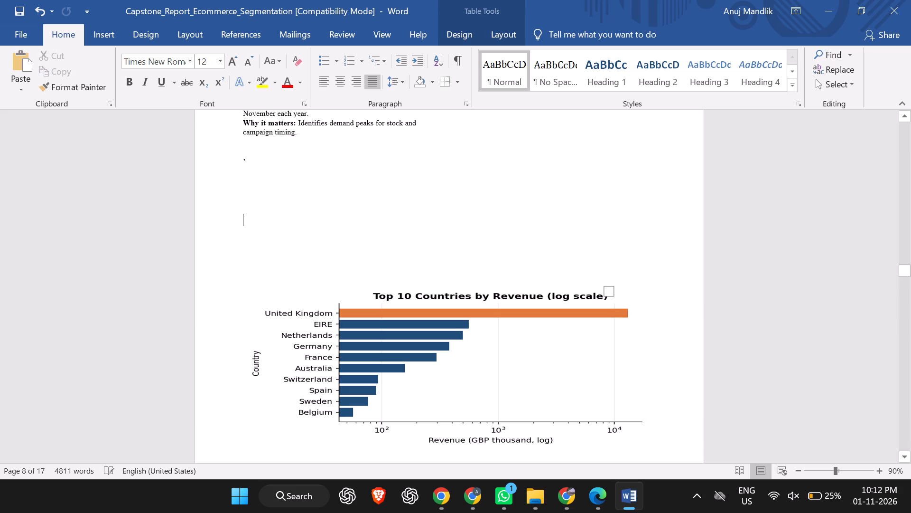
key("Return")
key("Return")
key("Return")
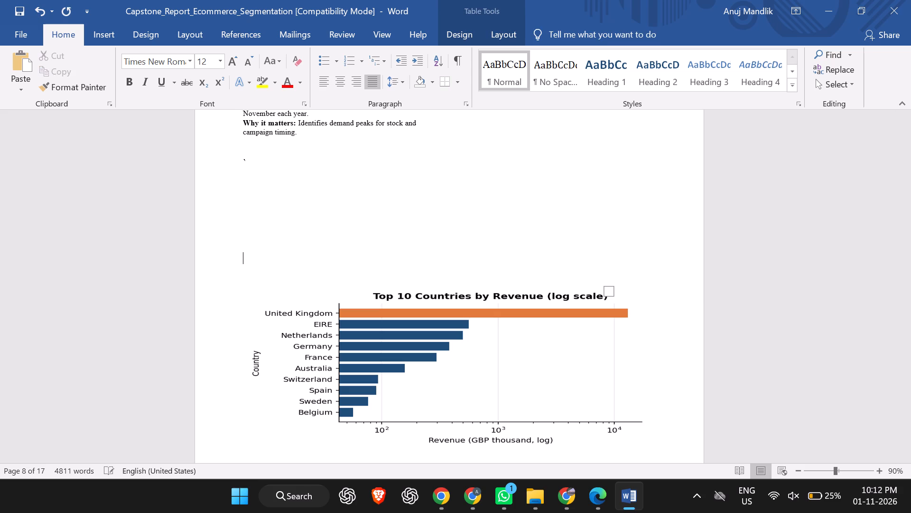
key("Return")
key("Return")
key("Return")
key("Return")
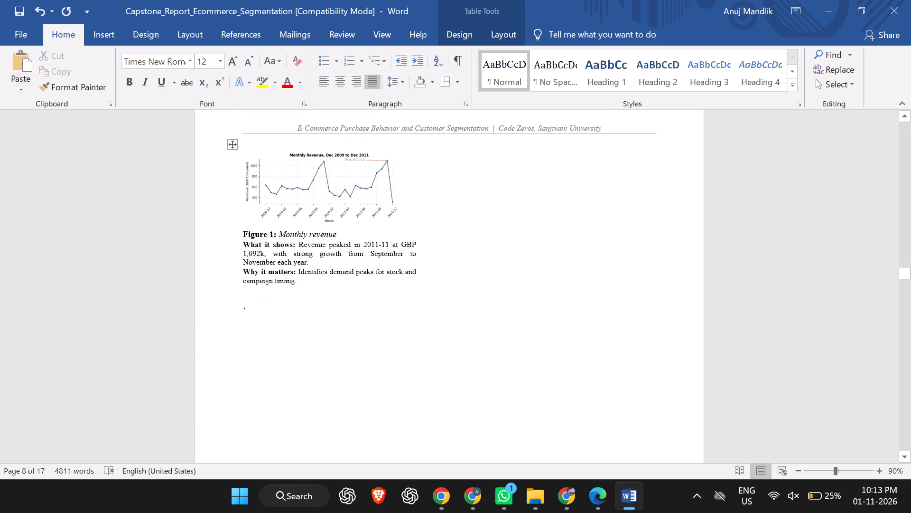
Cut the Monthly Revenue chart together with its Figure 1 caption and description out of the figures table.
left_click_drag(302, 294, 238, 184)
key("ctrl+x")
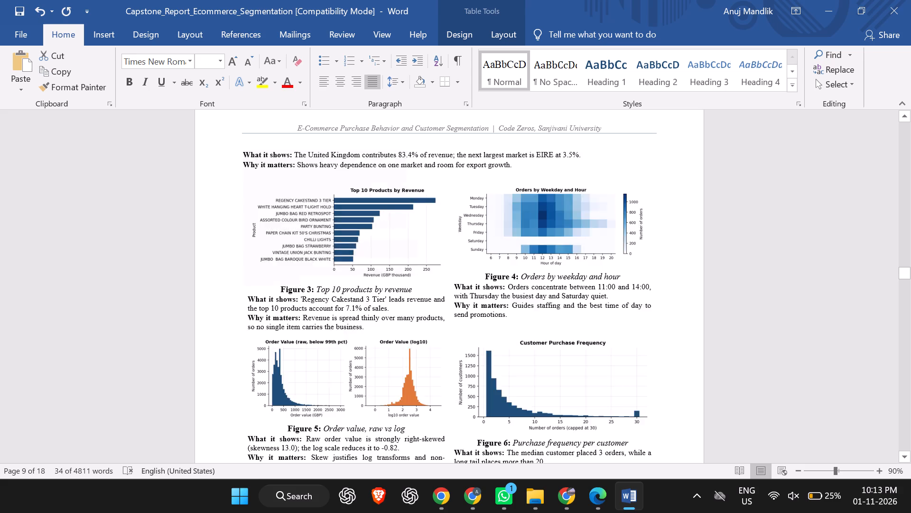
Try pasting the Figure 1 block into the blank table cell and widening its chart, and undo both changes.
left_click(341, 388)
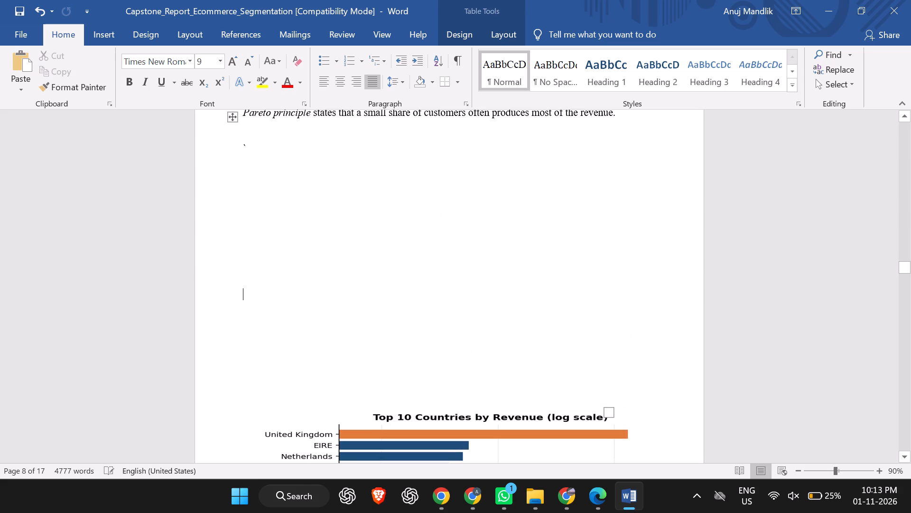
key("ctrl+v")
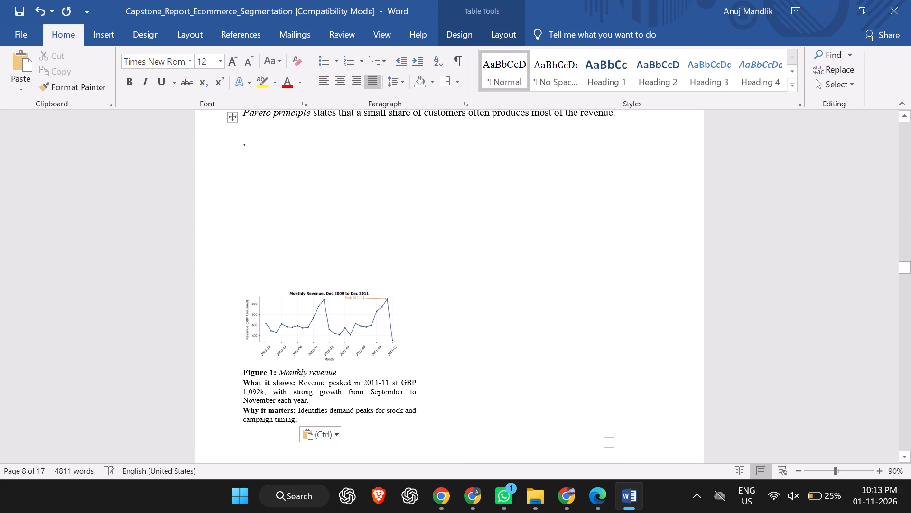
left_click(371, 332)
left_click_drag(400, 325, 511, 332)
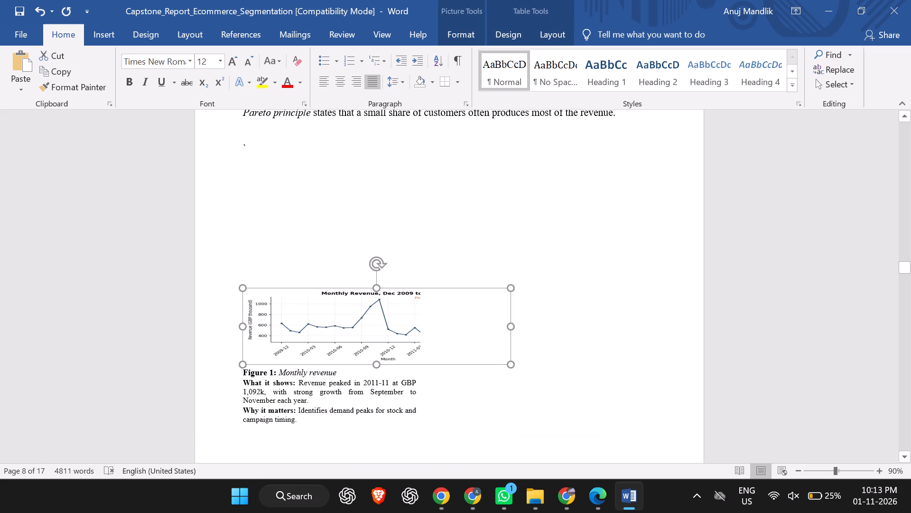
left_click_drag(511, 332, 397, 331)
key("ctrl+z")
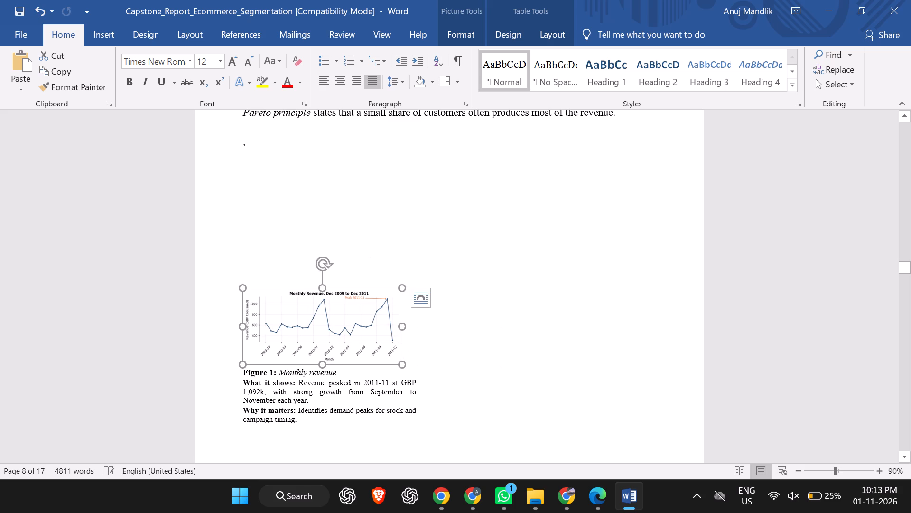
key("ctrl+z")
Paste the Figure 1 chart, caption and description outside the table, directly before the Figure 2 caption.
scroll(409, 381, "down", 1)
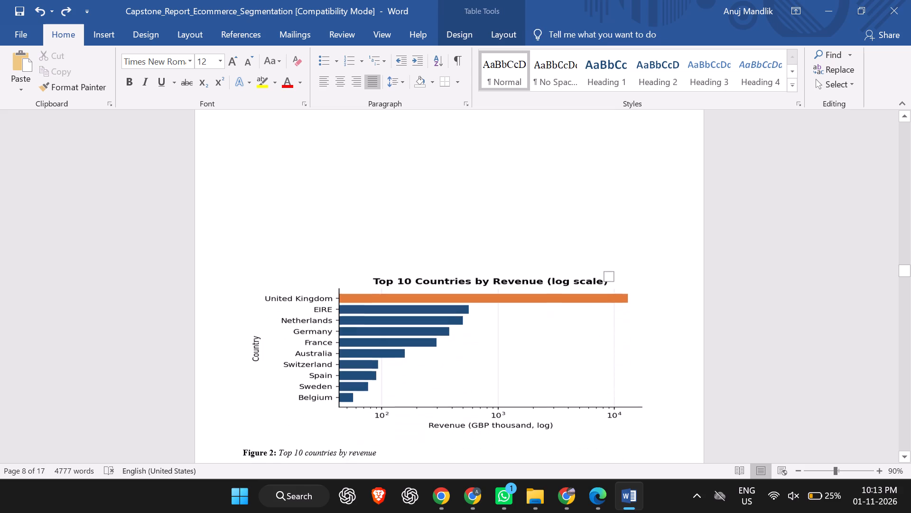
left_click(281, 296)
scroll(281, 296, "down", 1)
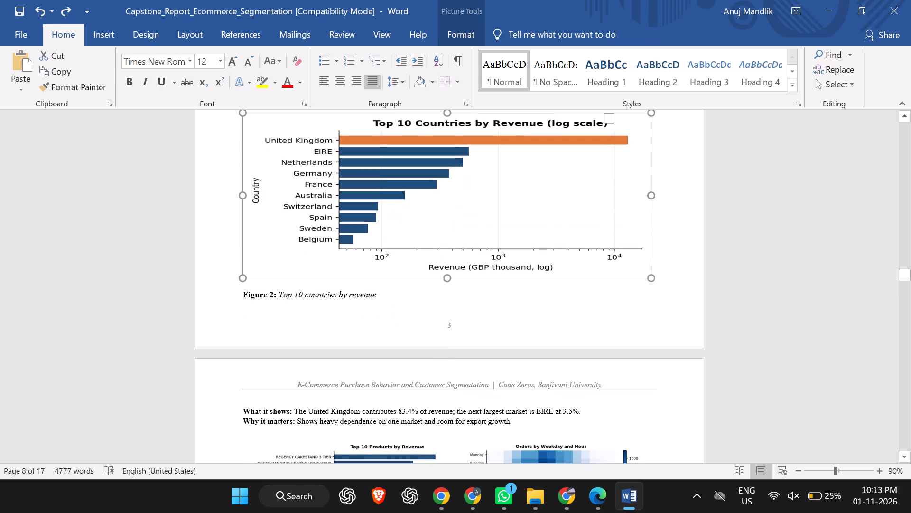
left_click(244, 293)
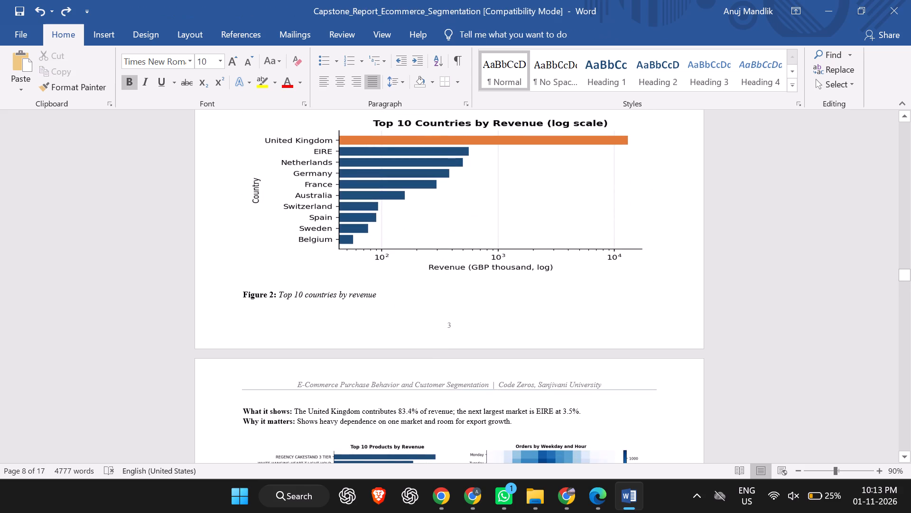
key("ctrl+v")
Insert four blank lines between the Figure 1 description and the Figure 2 caption.
scroll(322, 348, "down", 1)
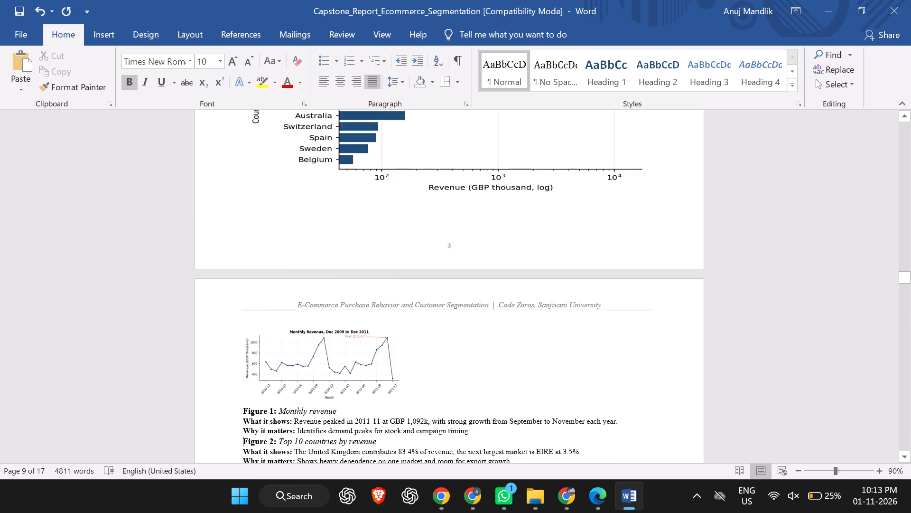
scroll(322, 348, "down", 1)
key("Return")
key("Return")
key("Return")
key("Return")
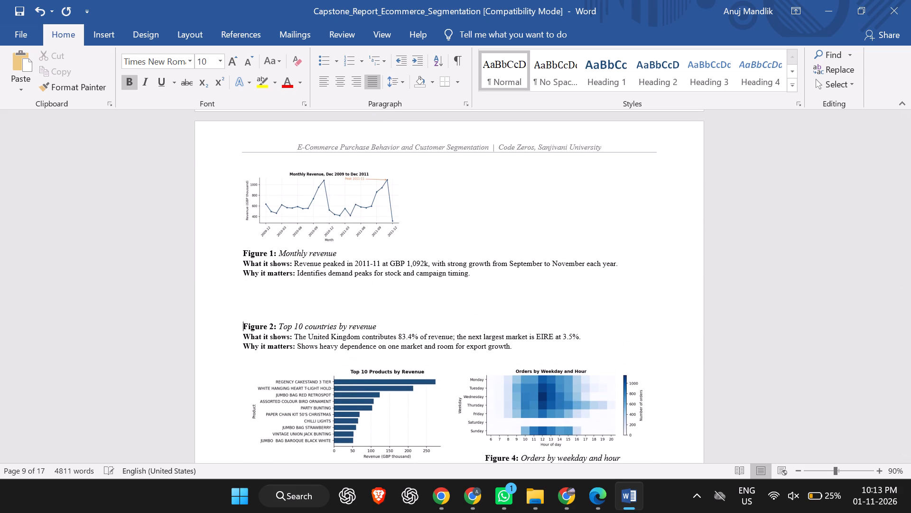
Enlarge the Monthly Revenue chart proportionally to about 70% of the text width.
scroll(337, 351, "up", 1)
left_click(346, 298)
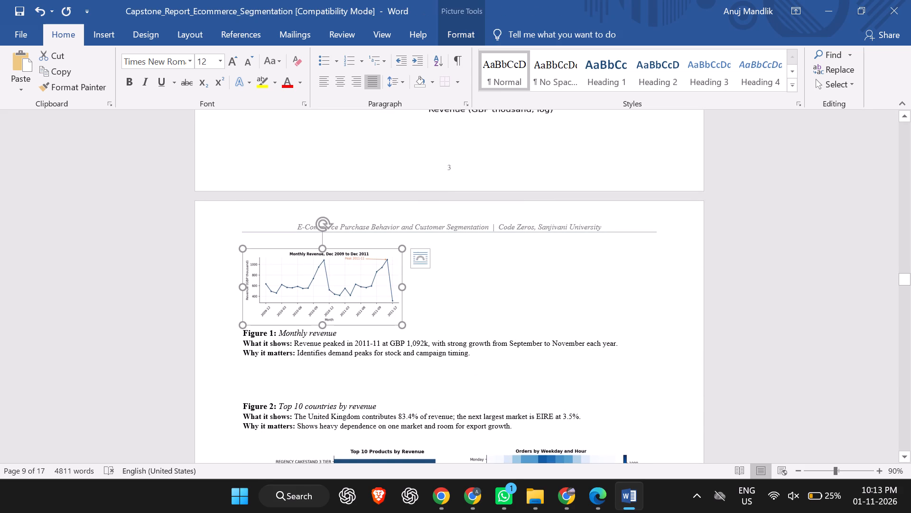
left_click_drag(404, 329, 531, 342)
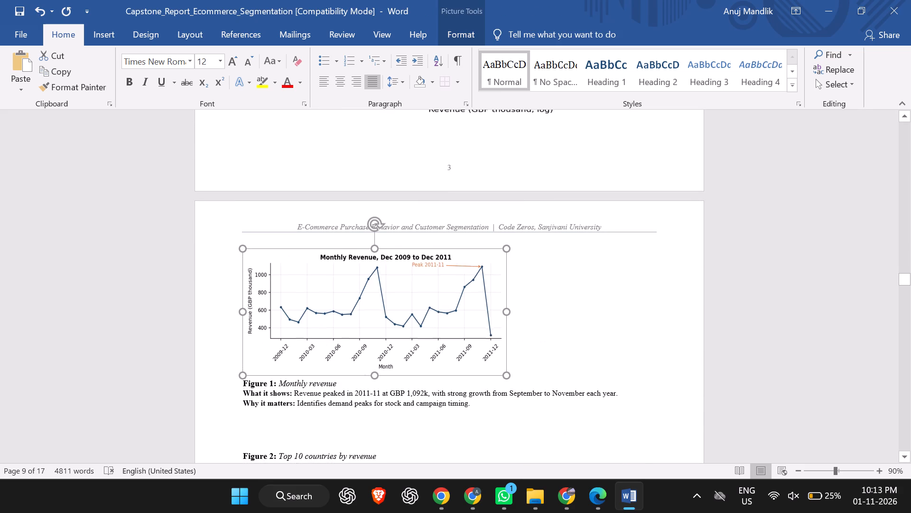
left_click_drag(531, 342, 537, 342)
Move the Top 10 Countries by Revenue chart to the blank space between the Figure 1 description and Figure 2 caption.
scroll(349, 327, "up", 1)
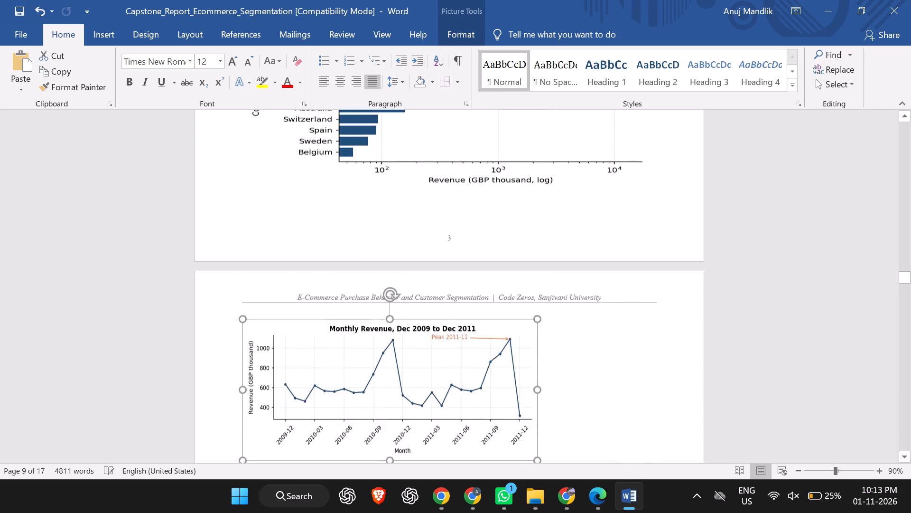
scroll(349, 327, "up", 1)
left_click(374, 218)
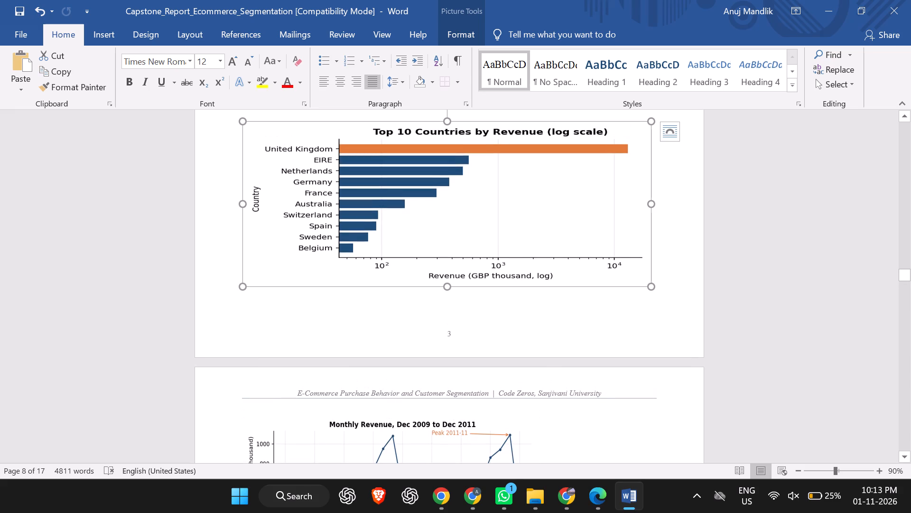
key("ctrl+x")
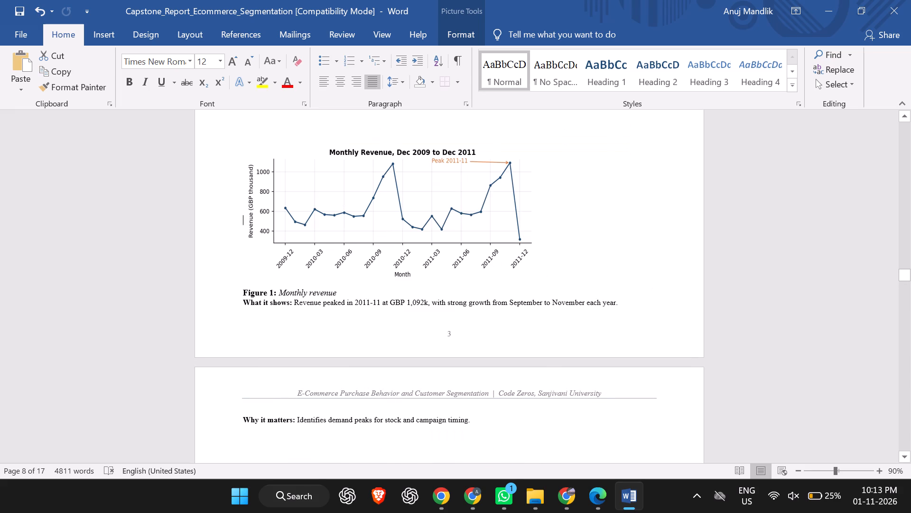
scroll(374, 218, "right", 1)
scroll(374, 218, "up", 1)
scroll(374, 218, "right", 1)
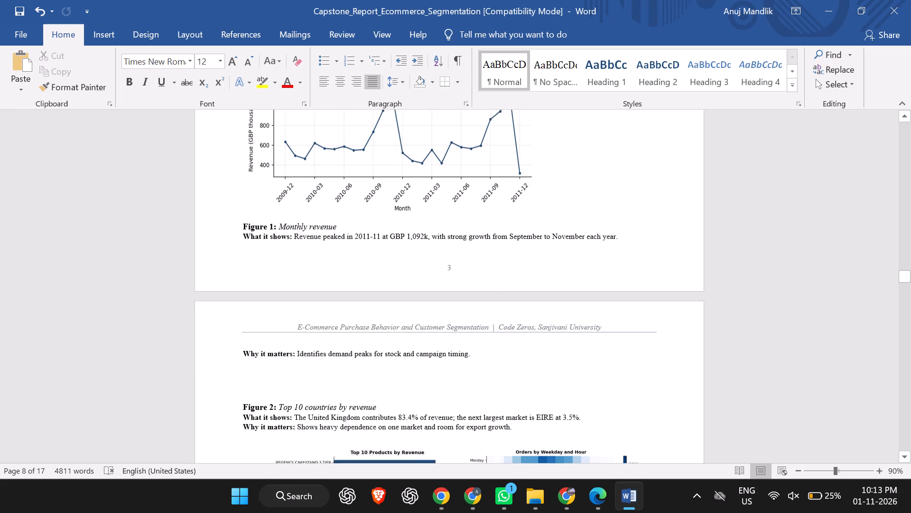
scroll(374, 218, "right", 1)
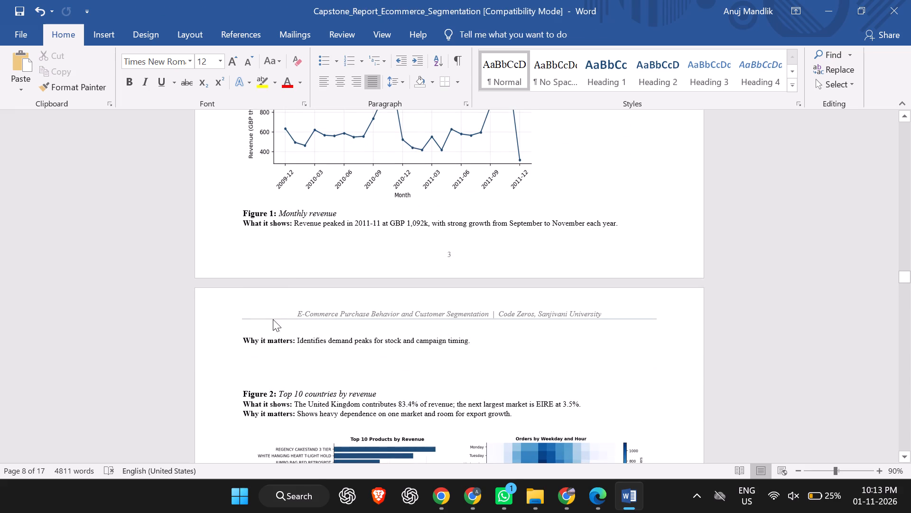
left_click(264, 378)
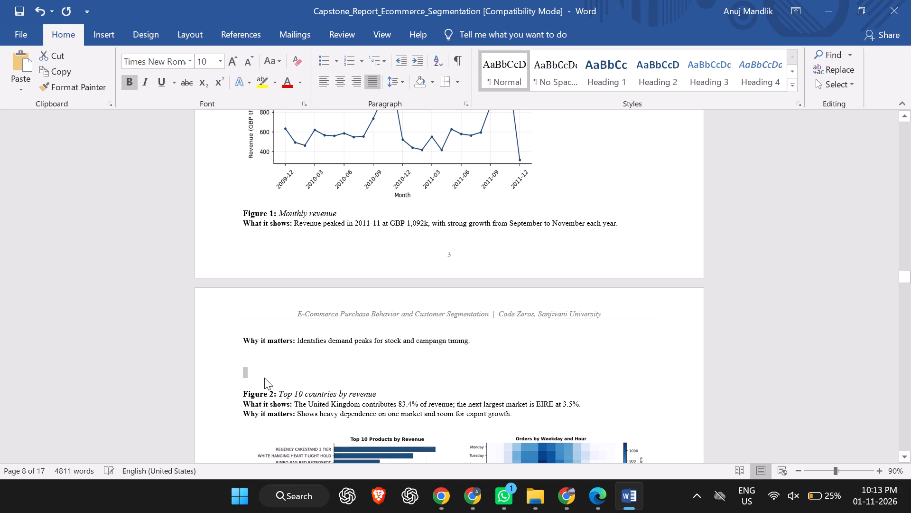
key("ctrl+v")
Delete the leftover figures table between the section 4 introduction and the Monthly Revenue chart.
scroll(324, 274, "up", 2)
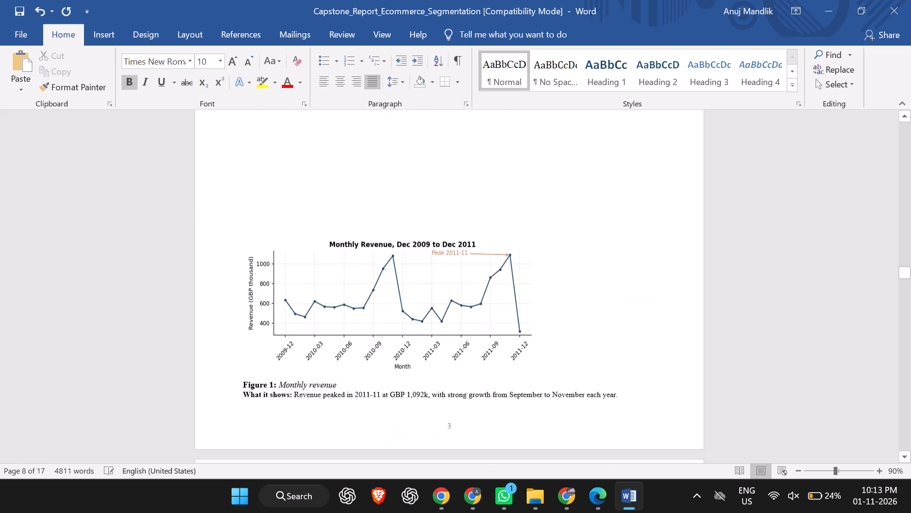
scroll(324, 274, "up", 2)
left_click(324, 274)
scroll(324, 274, "up", 1)
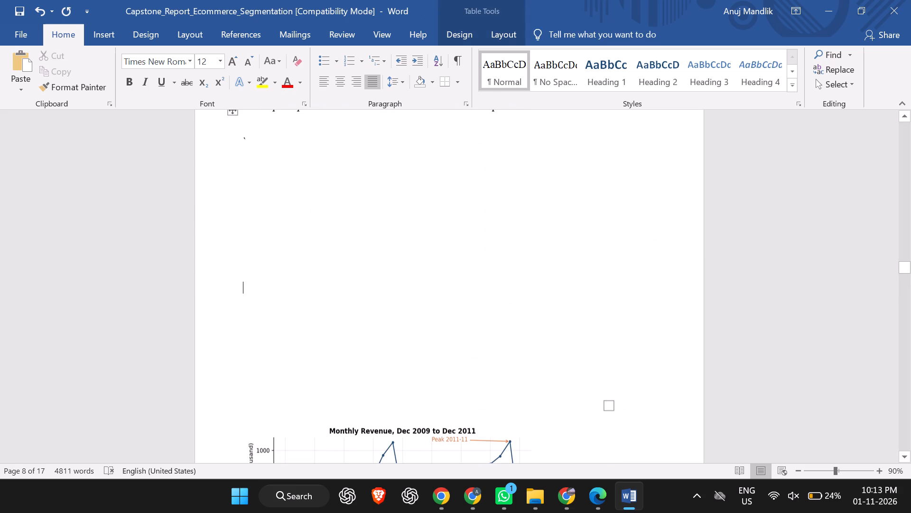
left_click(235, 113)
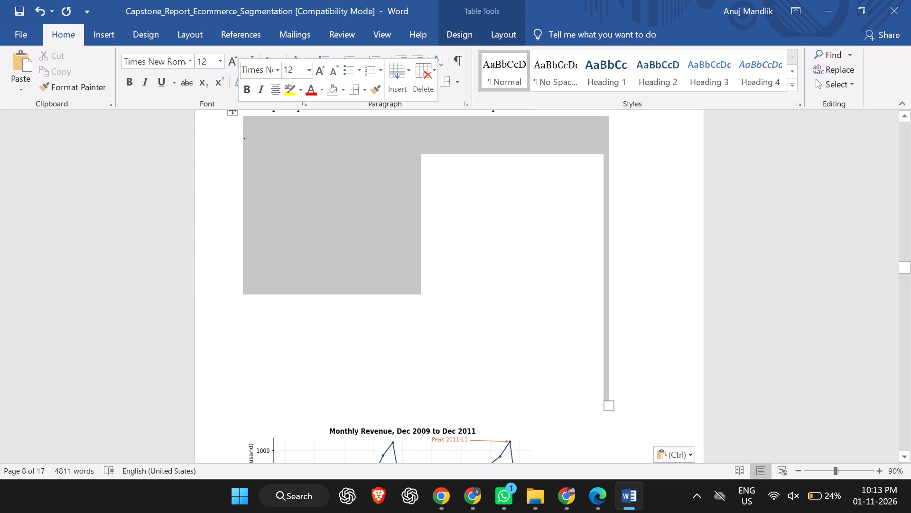
key("BackSpace")
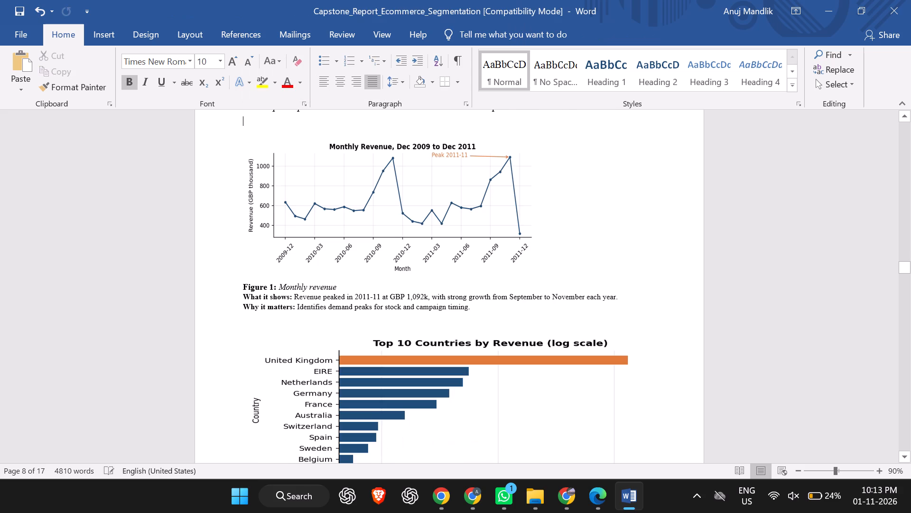
Reduce the font size of the entire document by one increment and clear the selection.
scroll(324, 152, "up", 1)
scroll(377, 319, "down", 2, "ctrl")
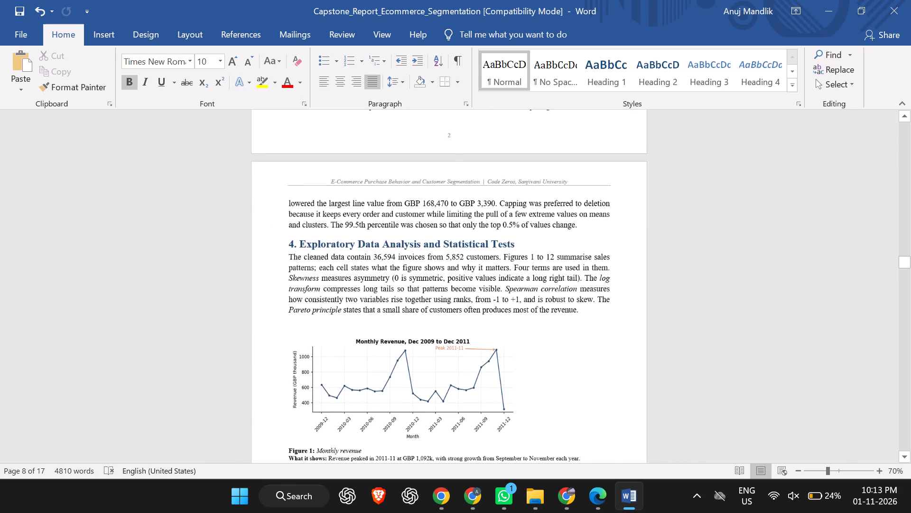
key("ctrl+a")
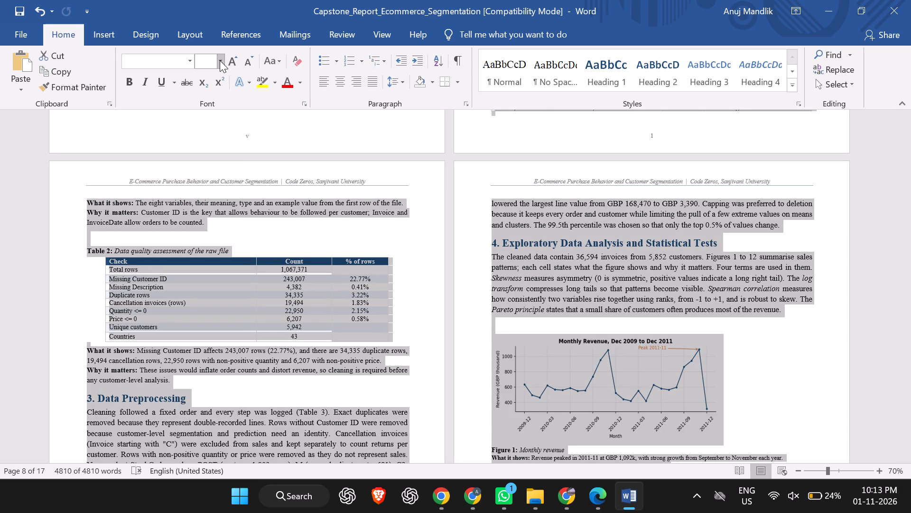
left_click(250, 65)
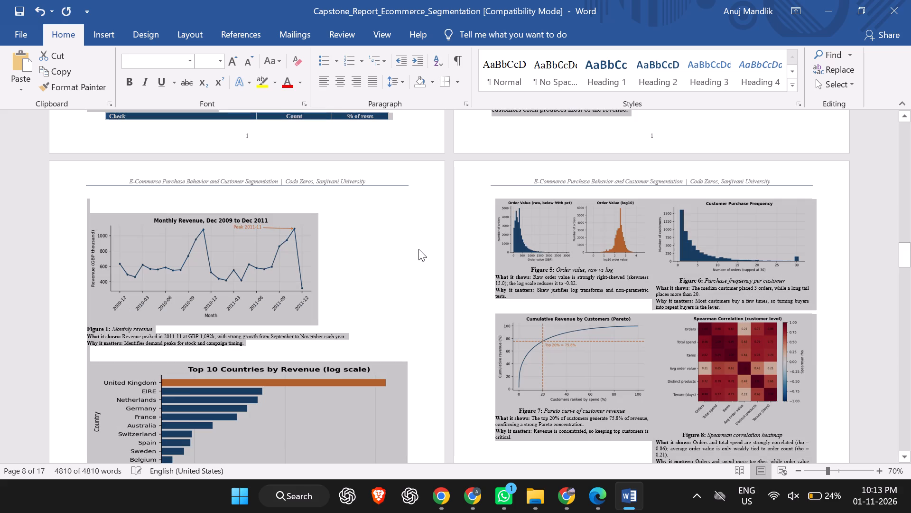
left_click(447, 266)
scroll(447, 266, "up", 2, "ctrl")
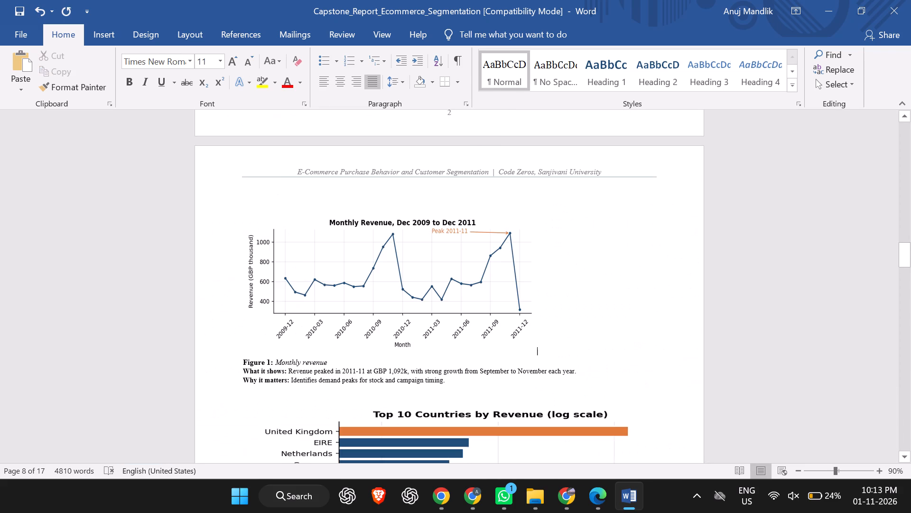
left_click(440, 380)
Increase the font size of the entire document by one increment and clear the selection.
left_click(453, 380)
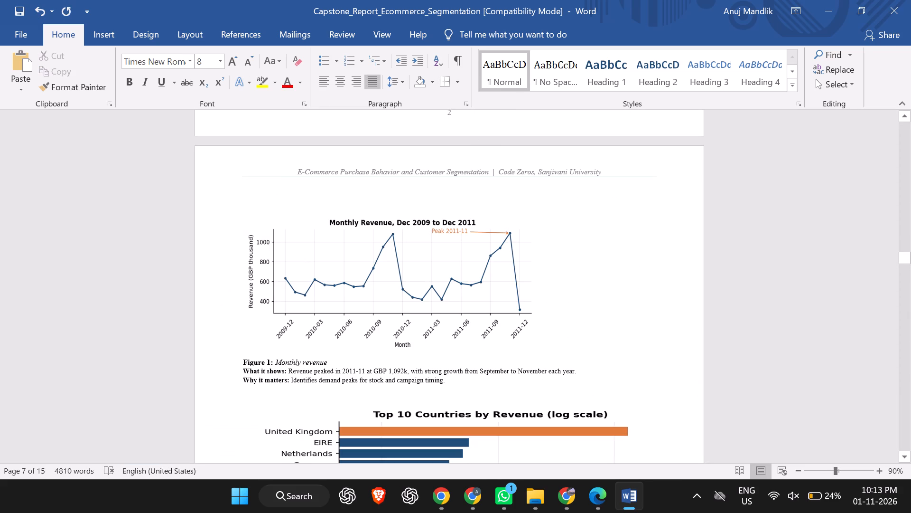
key("ctrl+a")
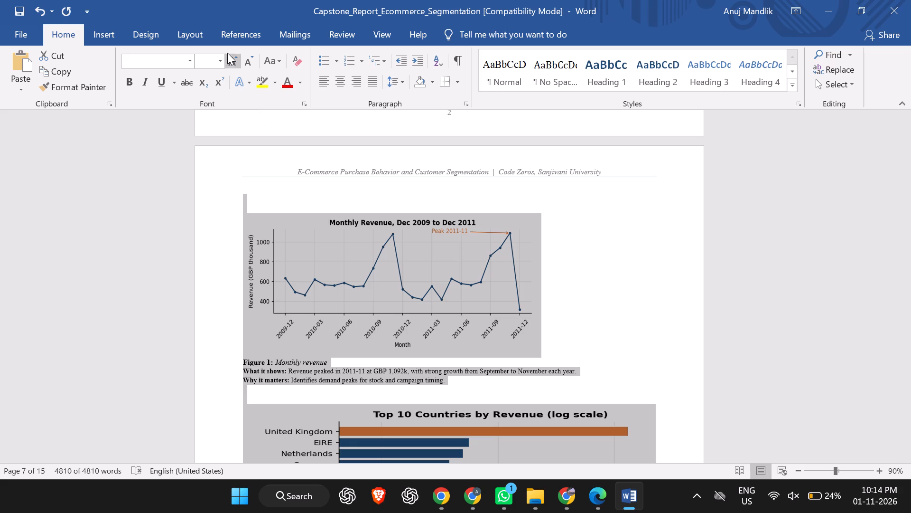
left_click(227, 53)
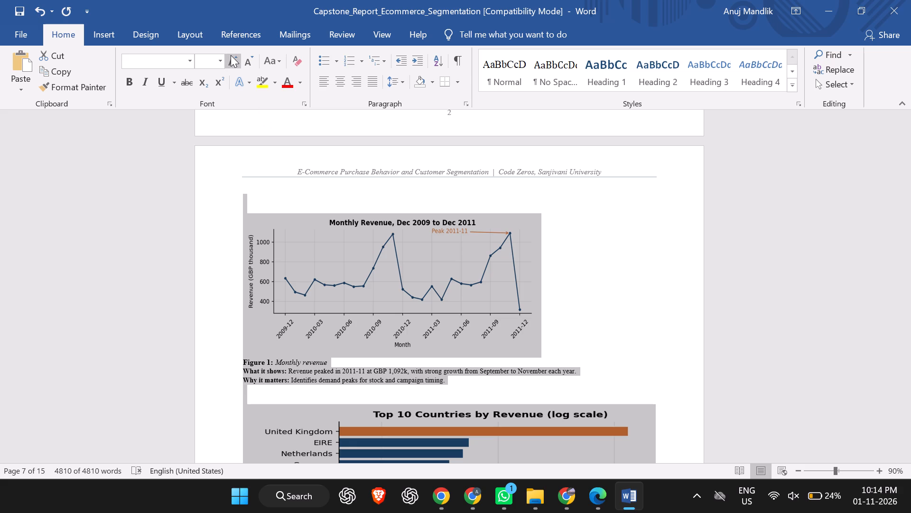
left_click(231, 55)
left_click(235, 323)
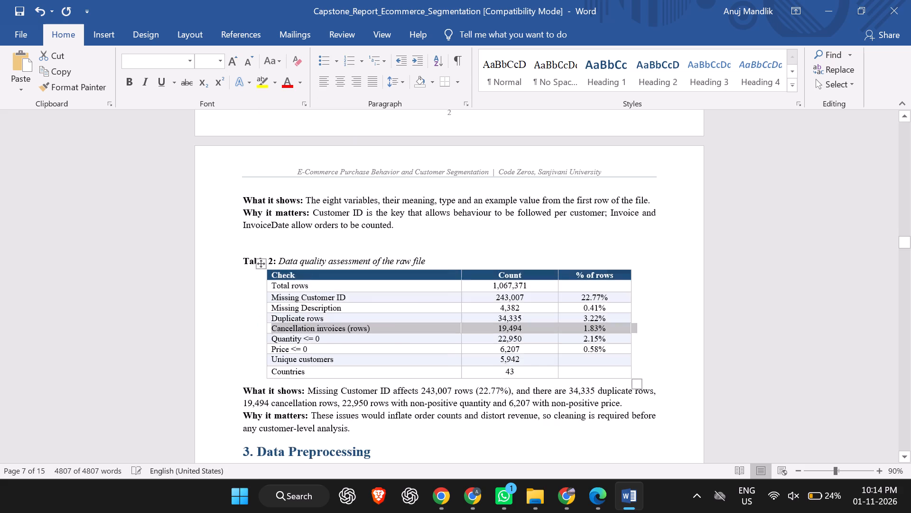
Review text sizing and page flow from the cover page through the Dataset and Data Quality section.
scroll(235, 323, "down", 3)
scroll(235, 323, "up", 20)
scroll(235, 323, "up", 7)
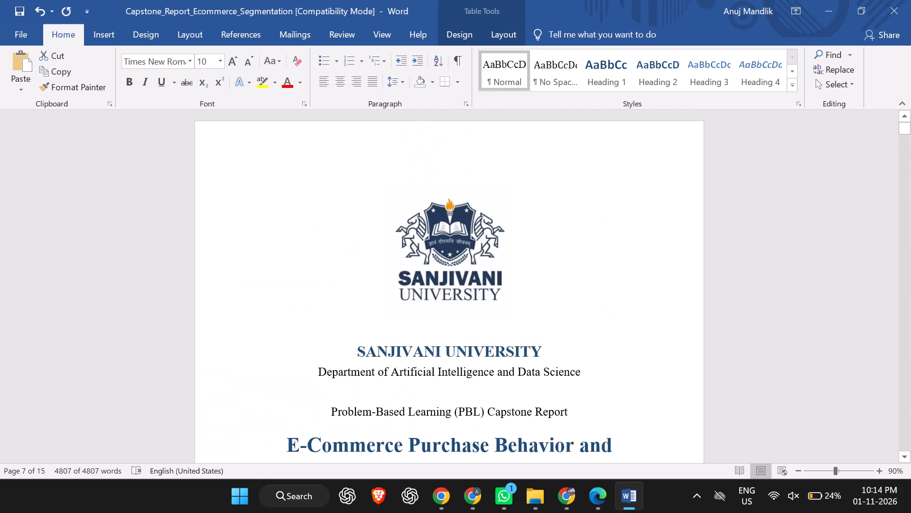
scroll(235, 323, "down", 10)
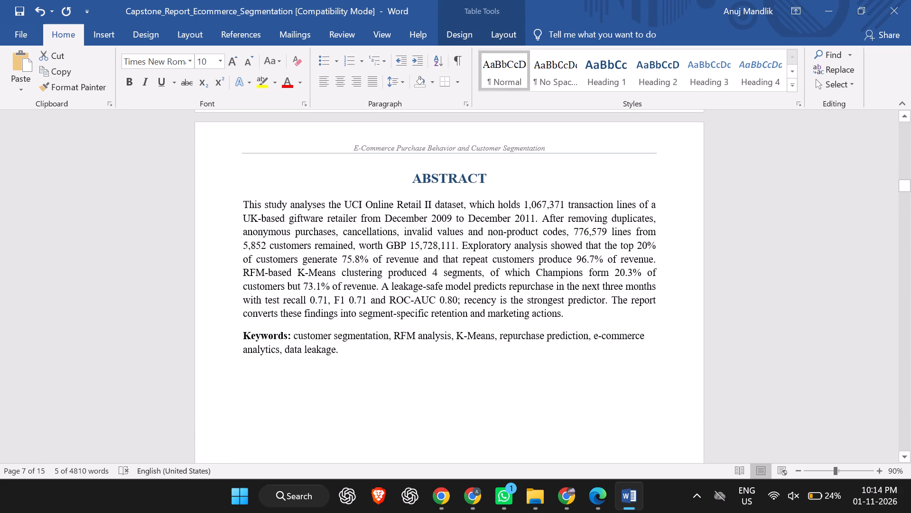
scroll(321, 322, "down", 4)
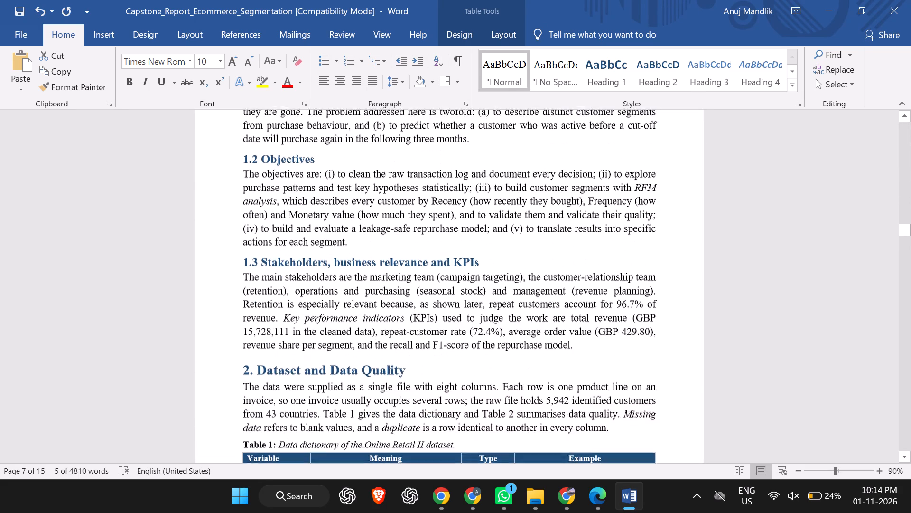
scroll(321, 322, "down", 3)
scroll(321, 322, "up", 2)
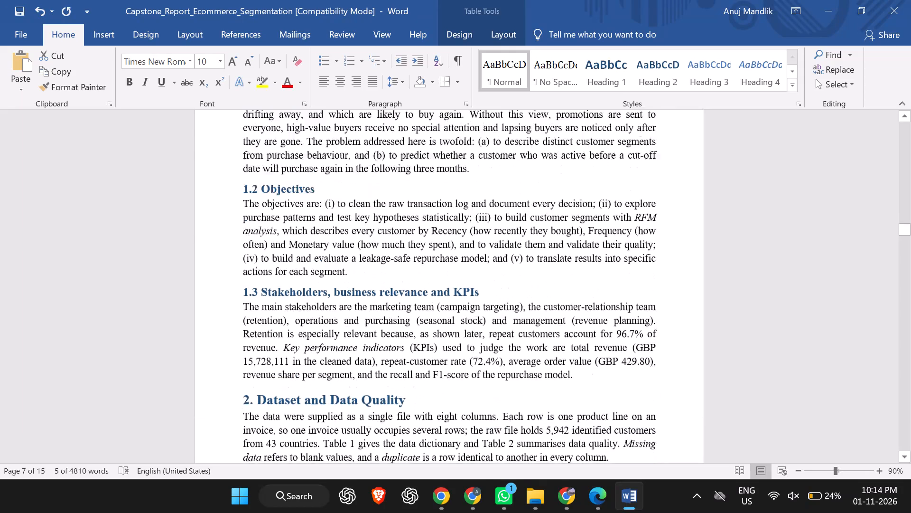
scroll(321, 322, "up", 3)
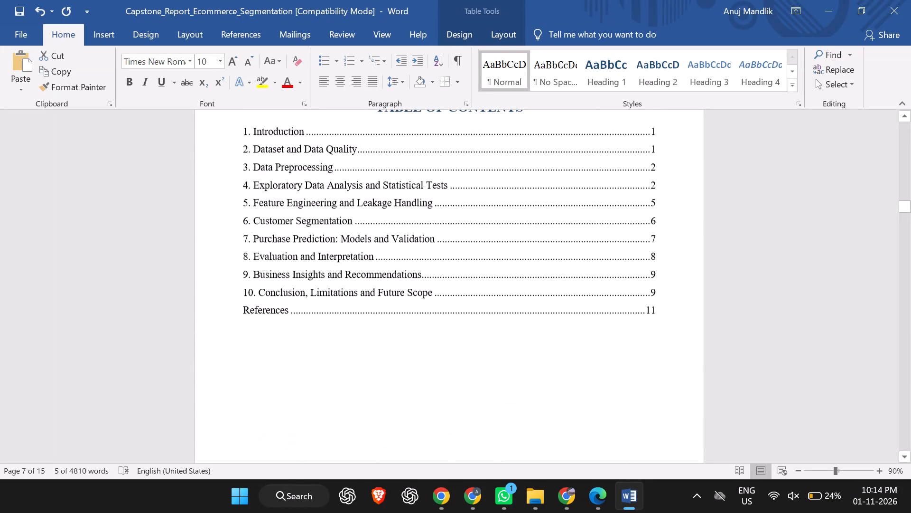
scroll(321, 322, "up", 2)
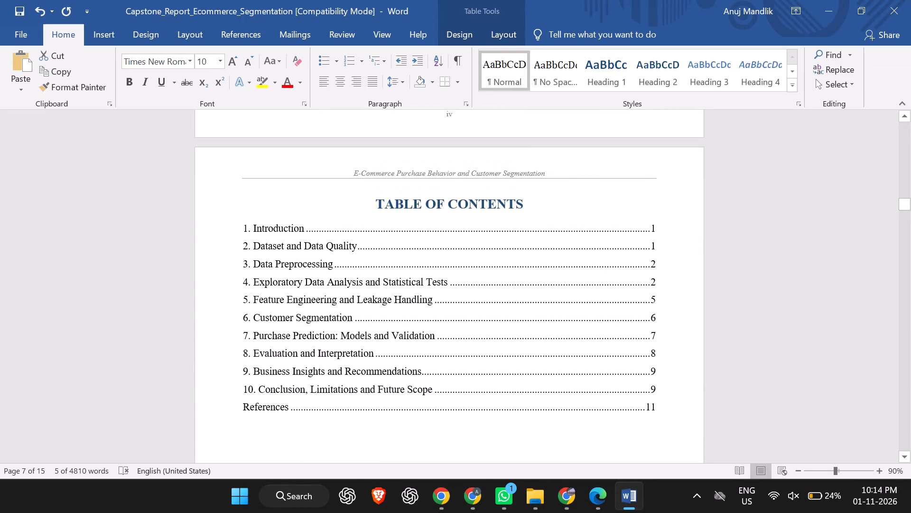
scroll(502, 323, "down", 6)
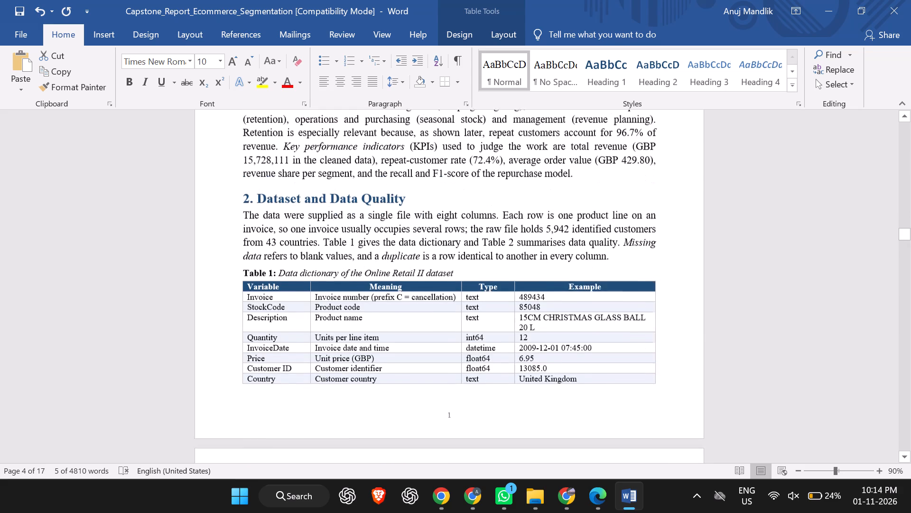
scroll(502, 323, "down", 2)
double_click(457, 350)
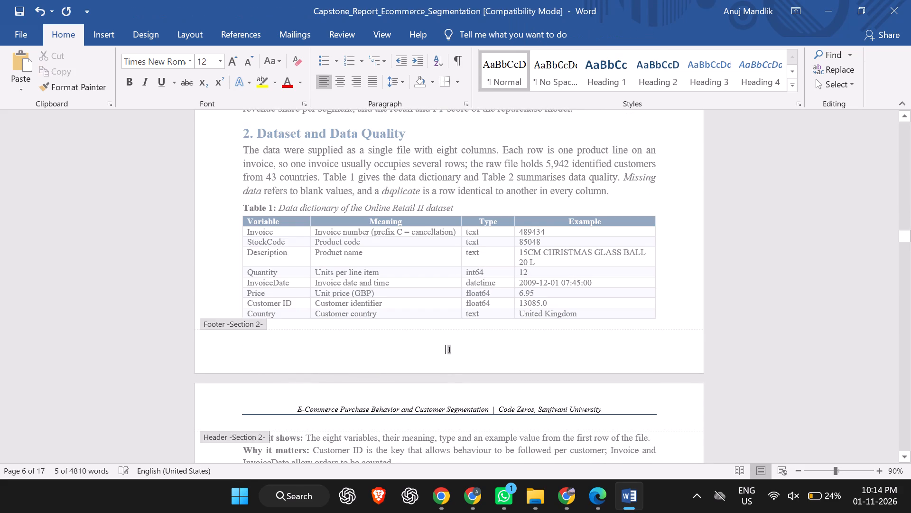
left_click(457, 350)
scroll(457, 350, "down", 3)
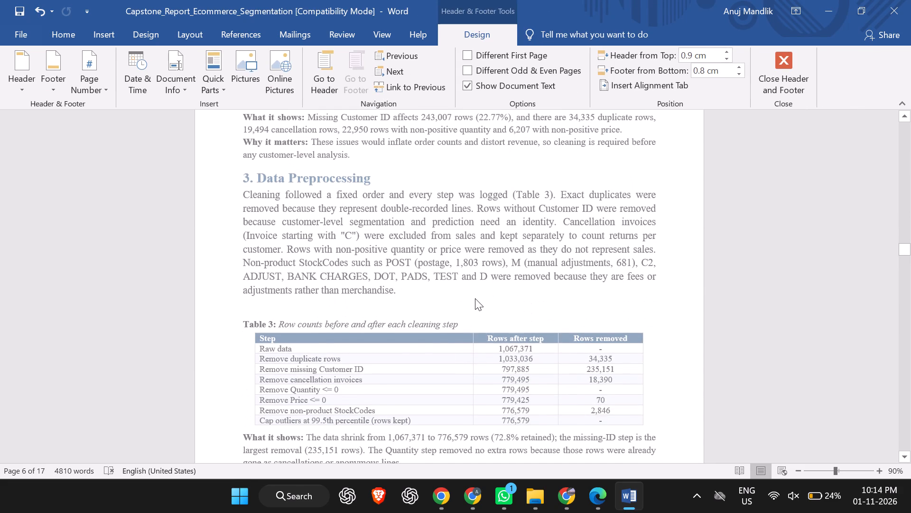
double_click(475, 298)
Examine the page layout at reduced zoom, from the table of contents through the Figure 1 and Figure 2 charts.
scroll(475, 298, "down", 4)
scroll(475, 298, "up", 1)
scroll(475, 298, "down", 1)
scroll(475, 298, "up", 1)
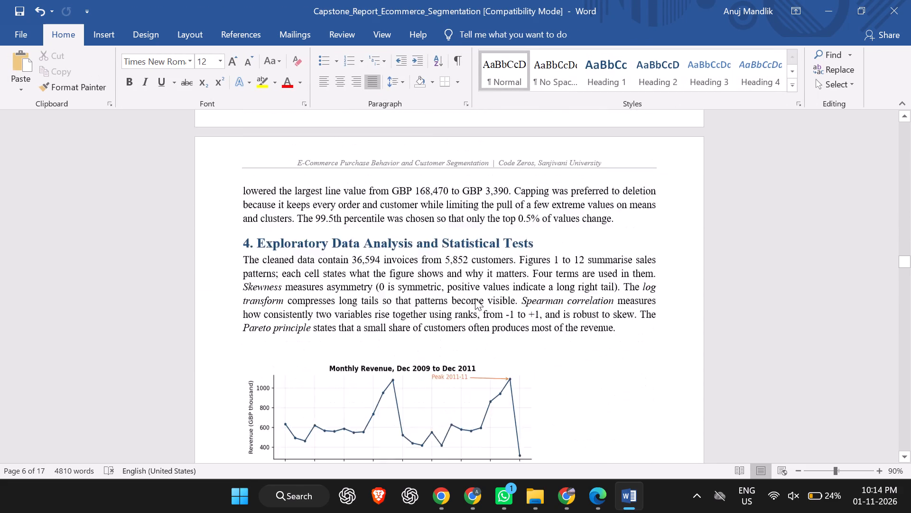
scroll(475, 298, "up", 1)
scroll(475, 298, "down", 2, "ctrl")
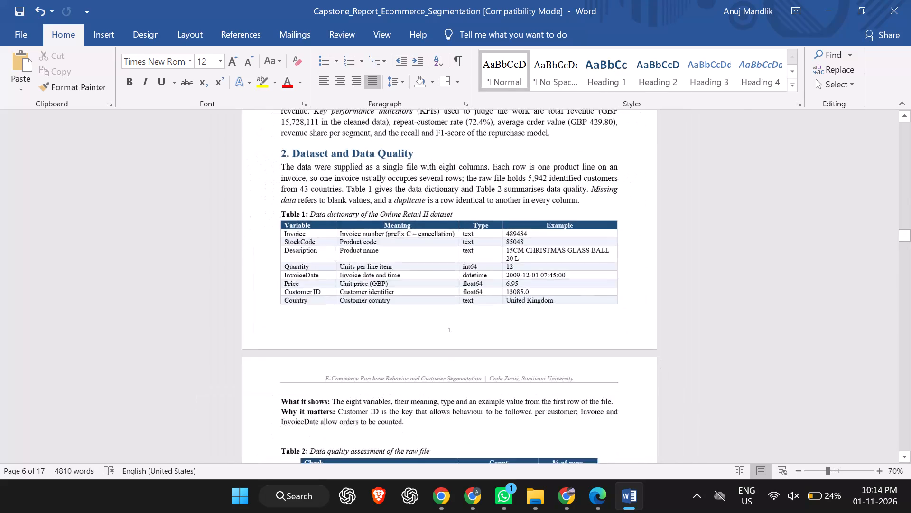
scroll(475, 298, "up", 3)
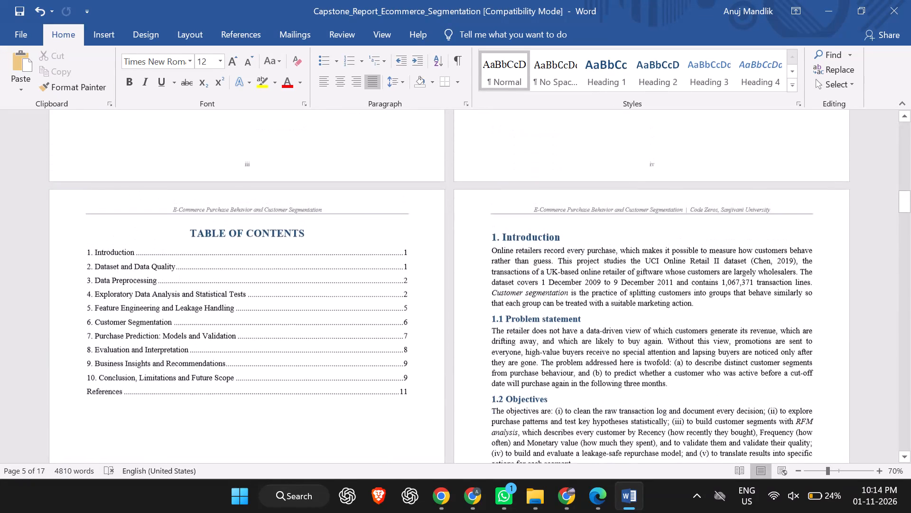
scroll(475, 298, "down", 2)
scroll(578, 387, "down", 1)
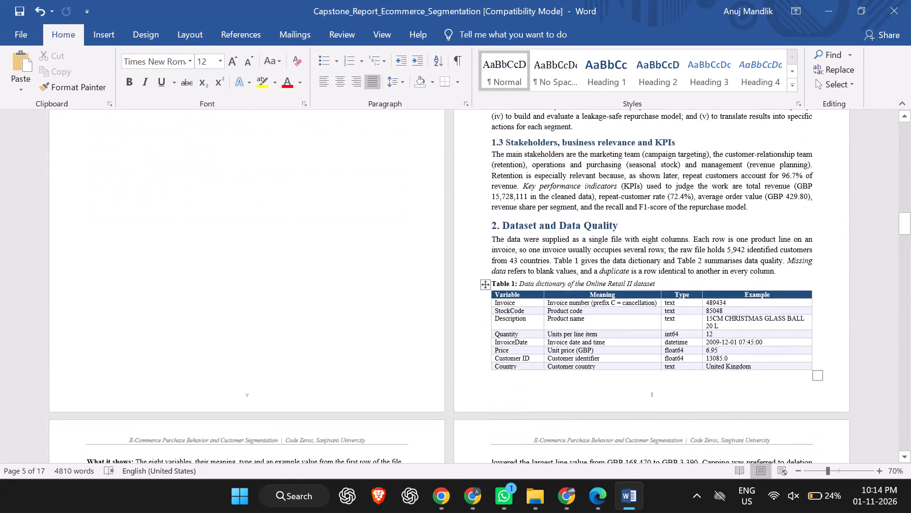
scroll(521, 220, "down", 1)
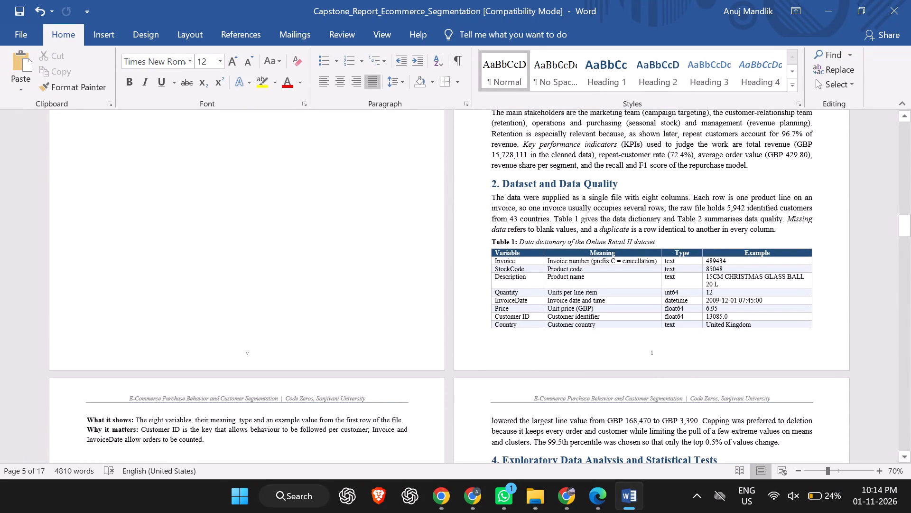
scroll(630, 262, "down", 1)
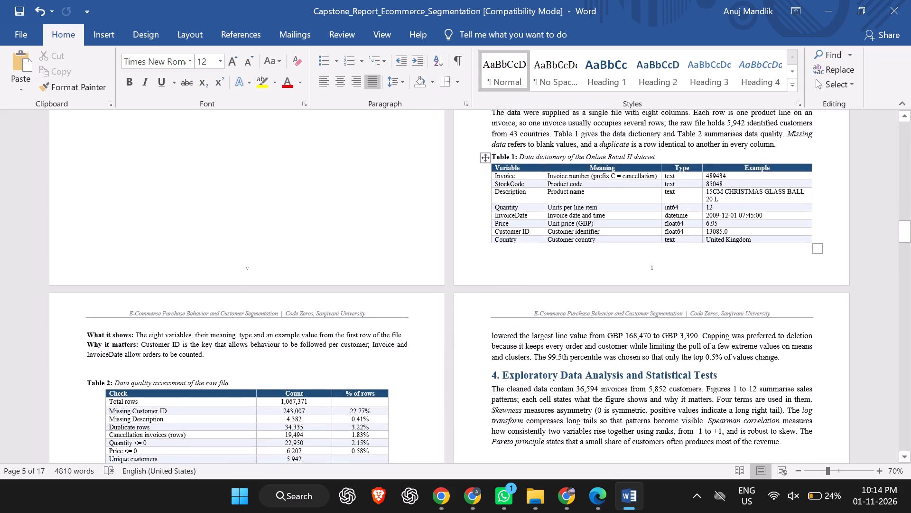
scroll(630, 262, "down", 1)
scroll(321, 343, "down", 1)
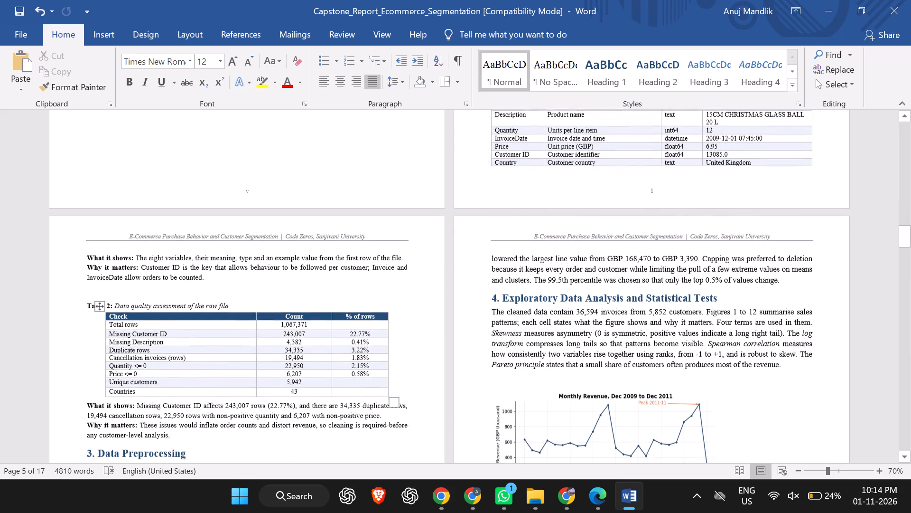
scroll(321, 343, "down", 3)
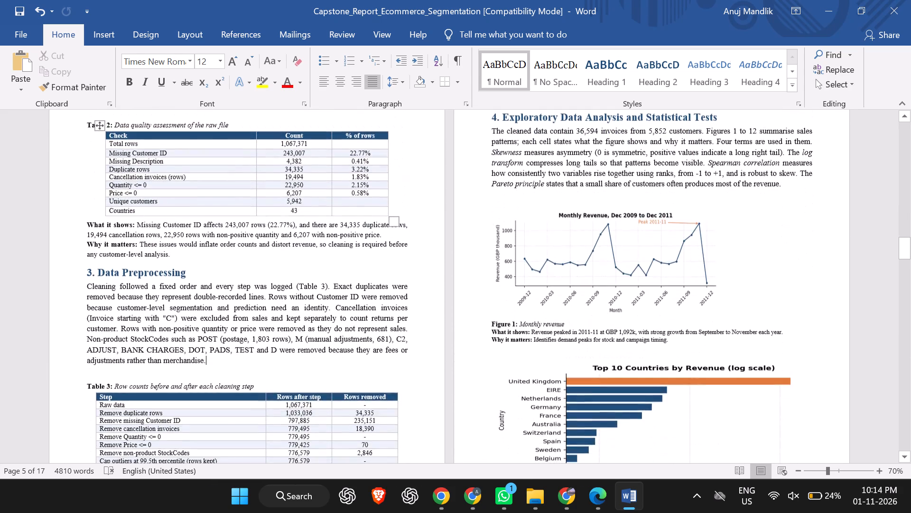
scroll(321, 343, "down", 3)
Enlarge the Monthly Revenue chart proportionally to nearly the full text width and deselect it.
scroll(321, 343, "up", 1)
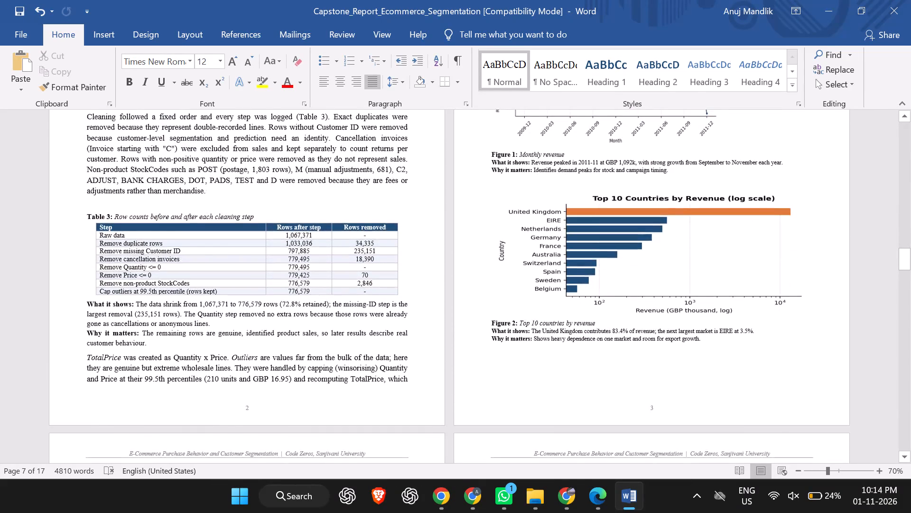
scroll(321, 343, "up", 3)
left_click(605, 354)
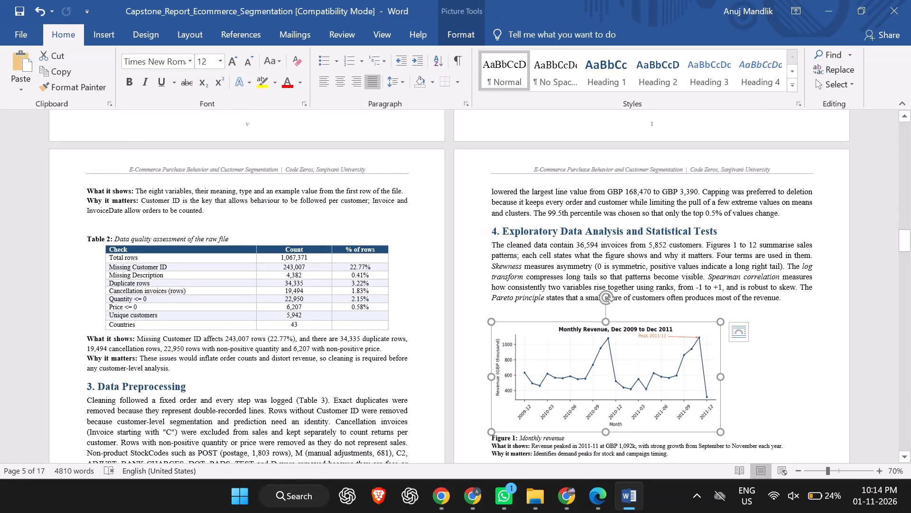
scroll(605, 354, "down", 1)
left_click_drag(721, 353, 860, 360)
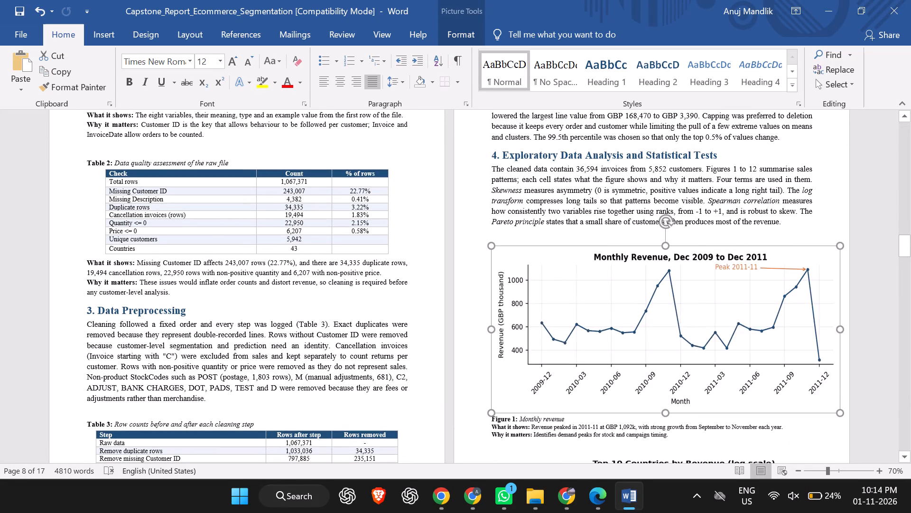
left_click_drag(860, 360, 806, 341)
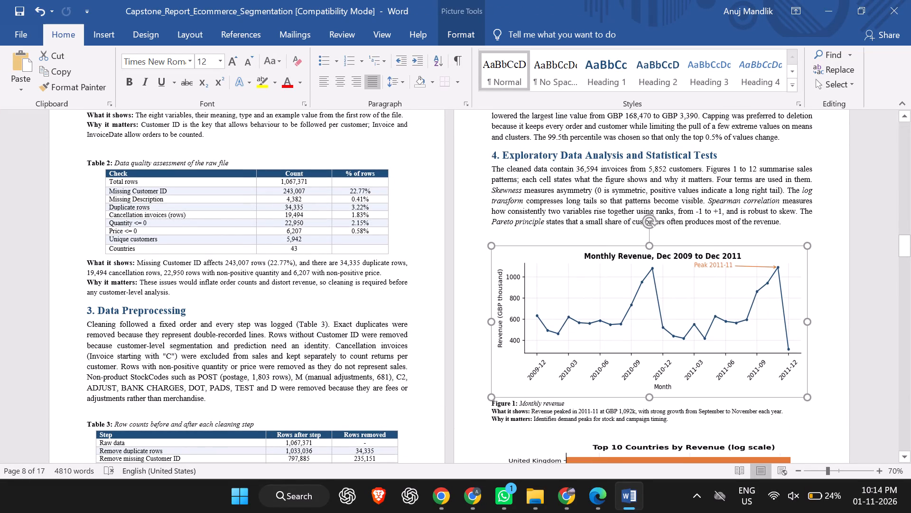
left_click_drag(806, 341, 806, 341)
left_click(836, 358)
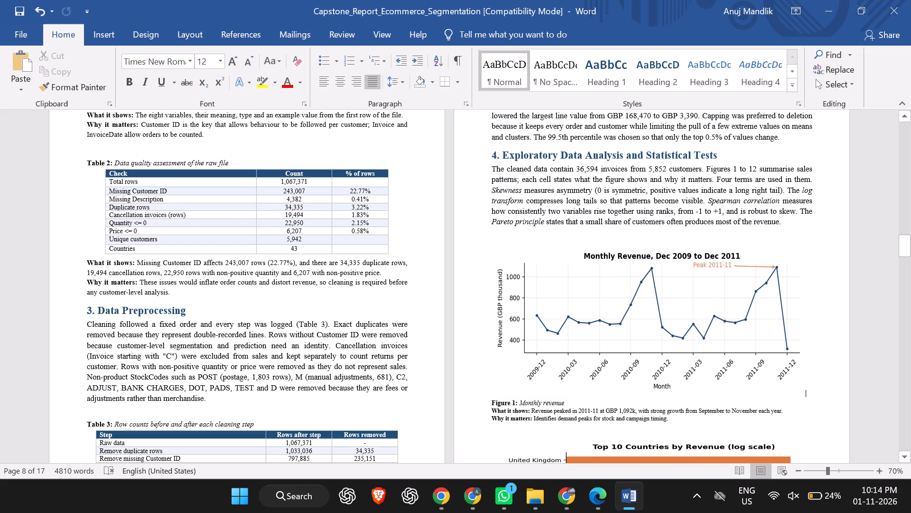
Set the Figure 1 caption and its What it shows and Why it matters lines to 10 pt.
scroll(836, 358, "down", 1)
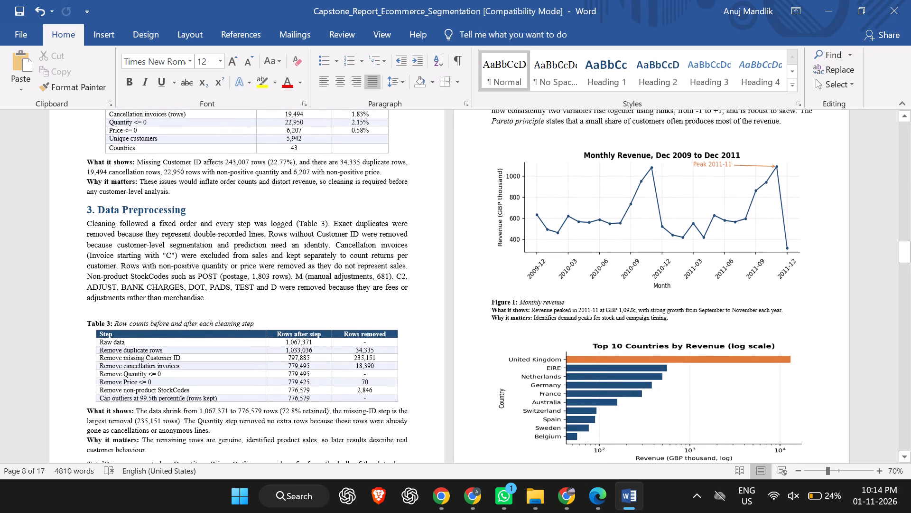
left_click_drag(680, 319, 492, 305)
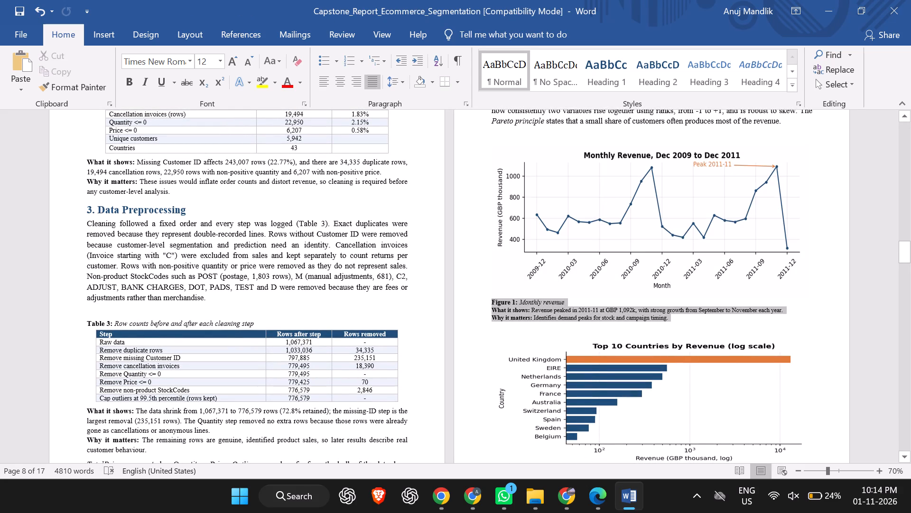
left_click_drag(492, 305, 492, 306)
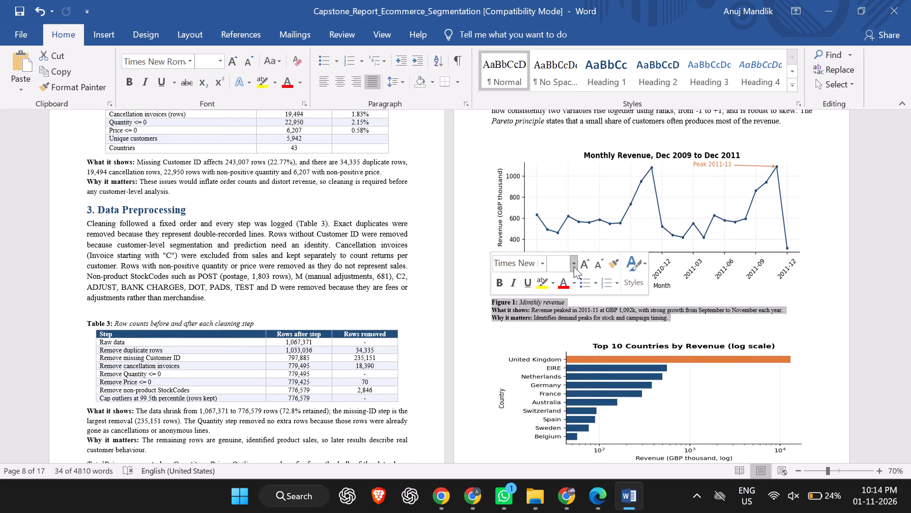
left_click(574, 266)
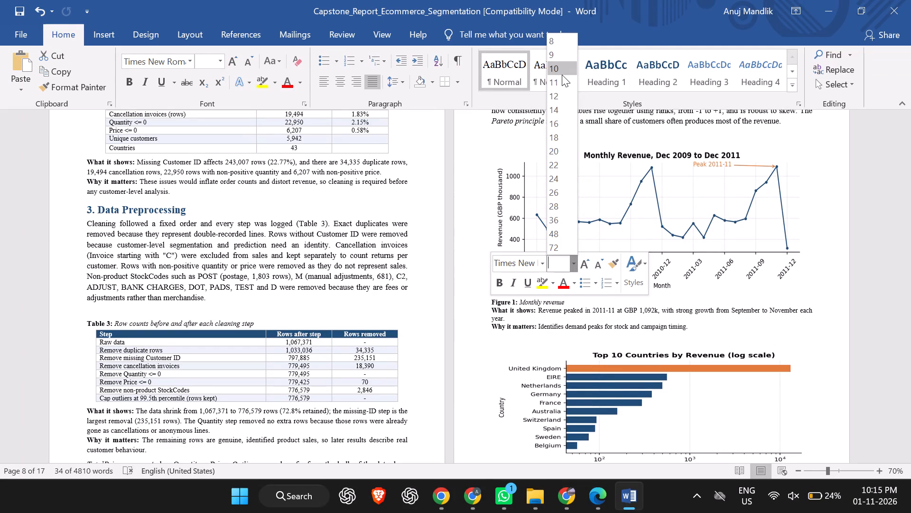
left_click(562, 75)
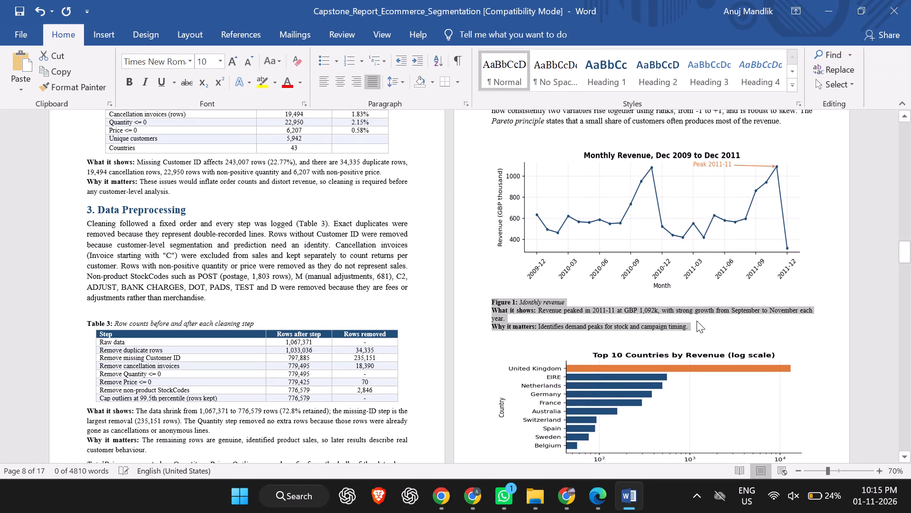
Set the Figure 2 caption and its What it shows and Why it matters lines to 10 pt.
scroll(697, 321, "up", 2, "ctrl")
scroll(540, 318, "down", 2)
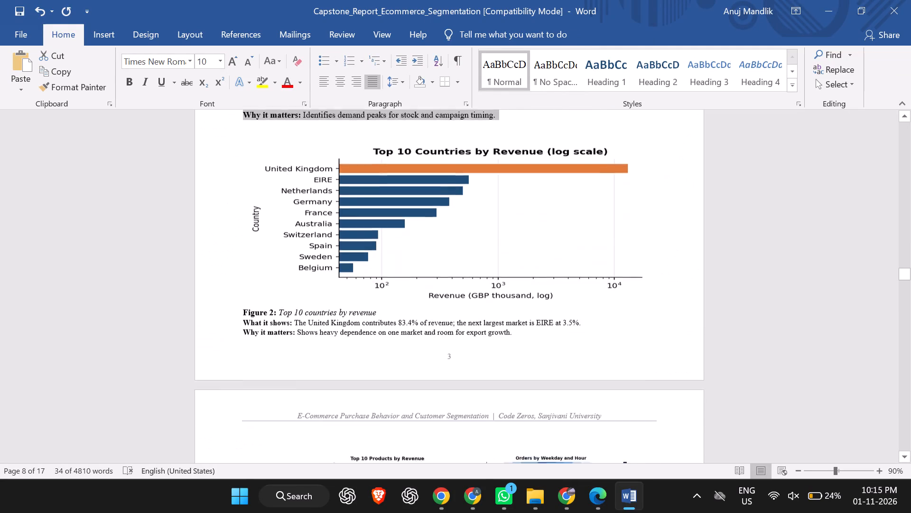
left_click(489, 206)
scroll(489, 206, "up", 1)
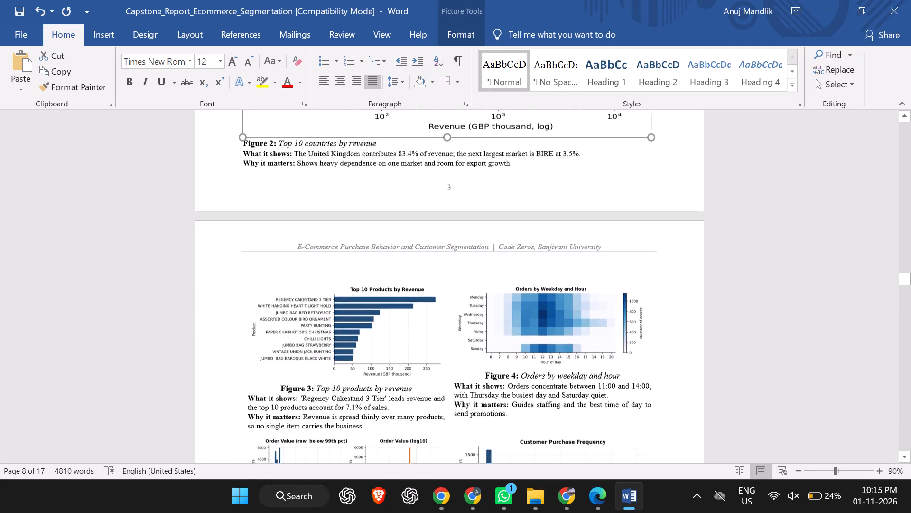
scroll(489, 206, "up", 1)
scroll(489, 206, "down", 1)
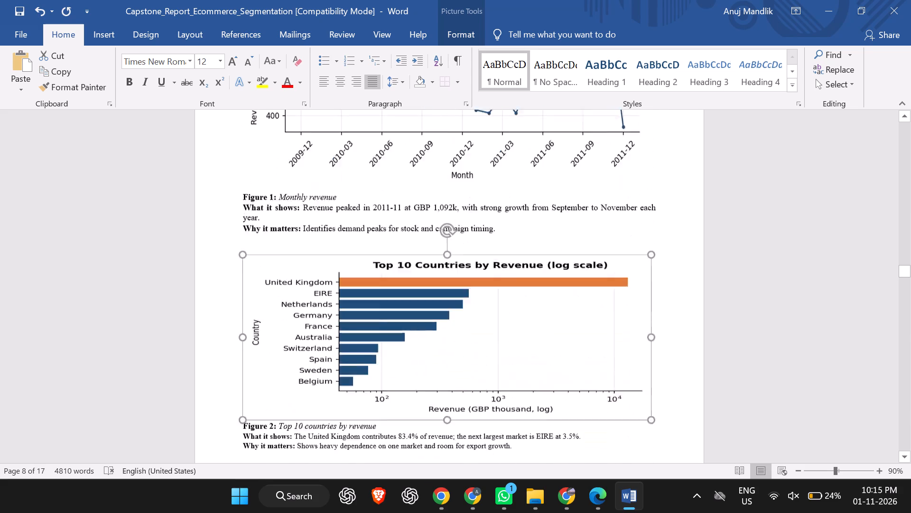
scroll(489, 206, "down", 2)
left_click_drag(520, 218, 298, 203)
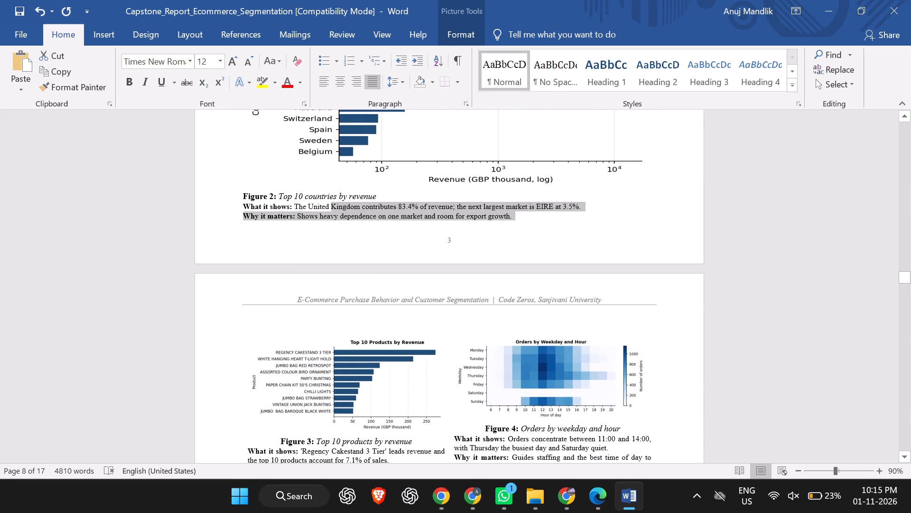
left_click_drag(298, 203, 247, 196)
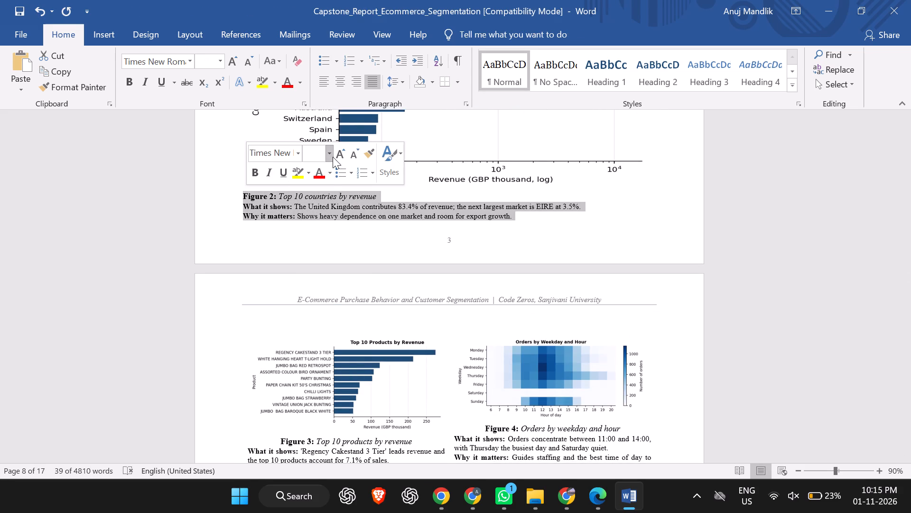
left_click(333, 157)
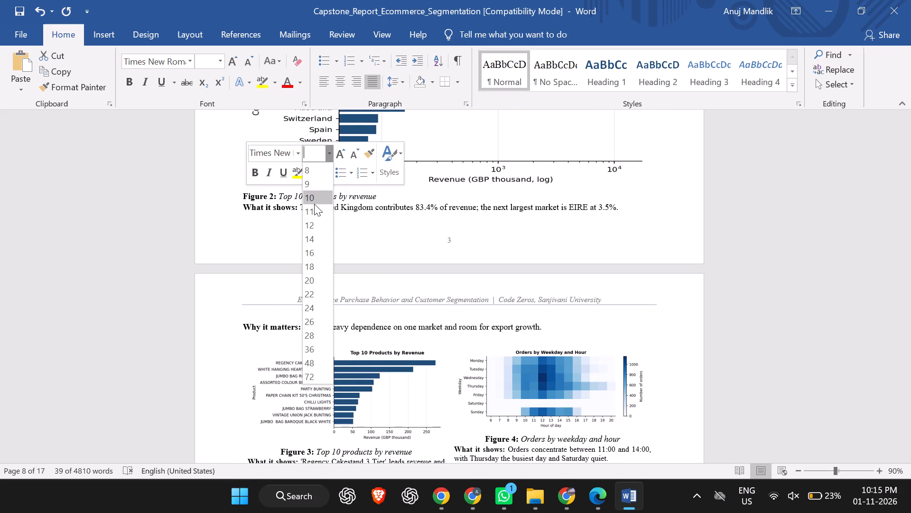
left_click(314, 204)
Remove the blank line between Figure 1's Why it matters line and the Top 10 Countries by Revenue chart.
scroll(393, 253, "up", 2)
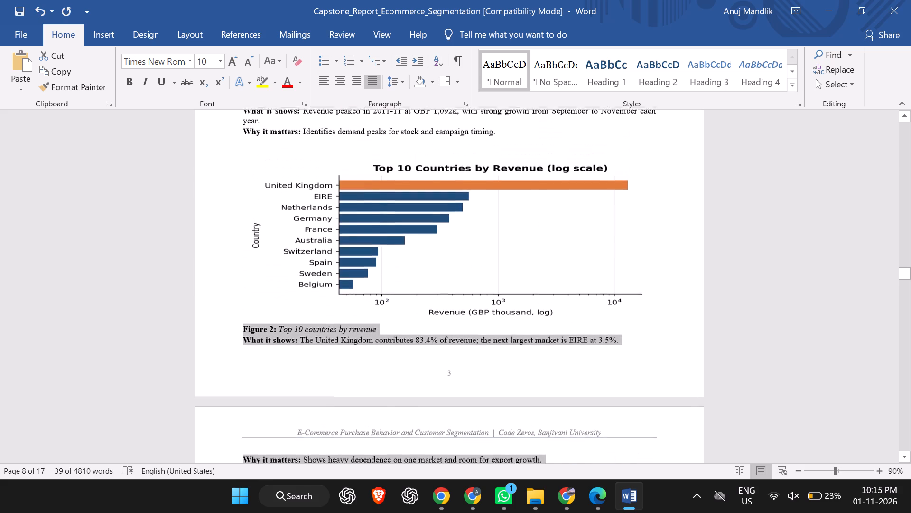
left_click(474, 231)
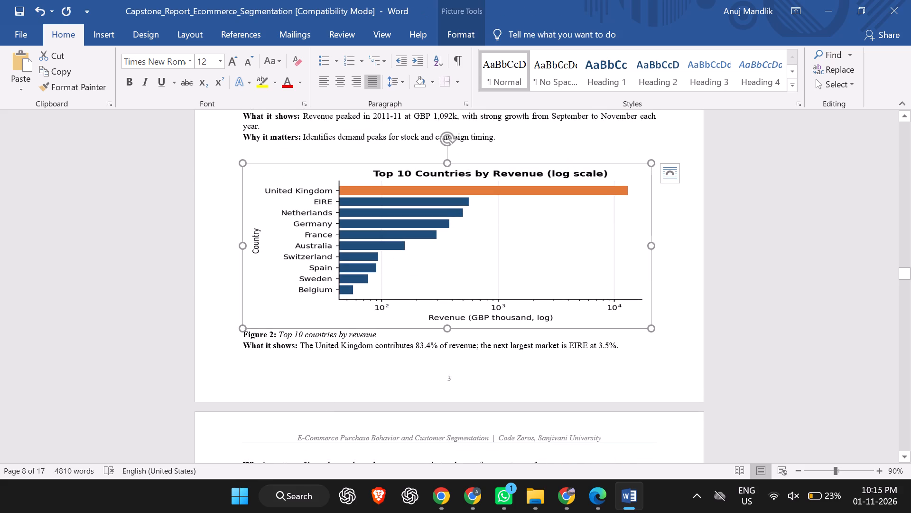
left_click(387, 152)
key("BackSpace")
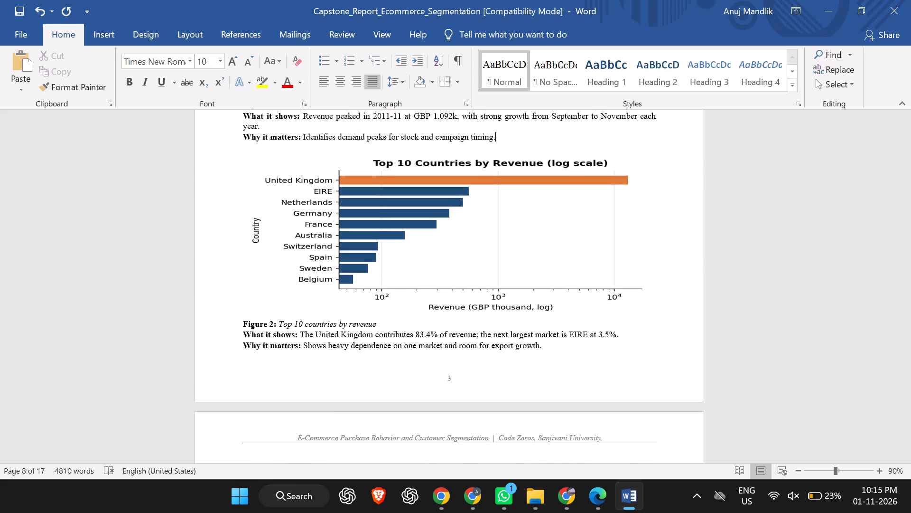
Examine the page layout at reduced zoom, from the Data Preprocessing section through the side-by-side exploratory figures.
scroll(465, 169, "down", 4, "ctrl")
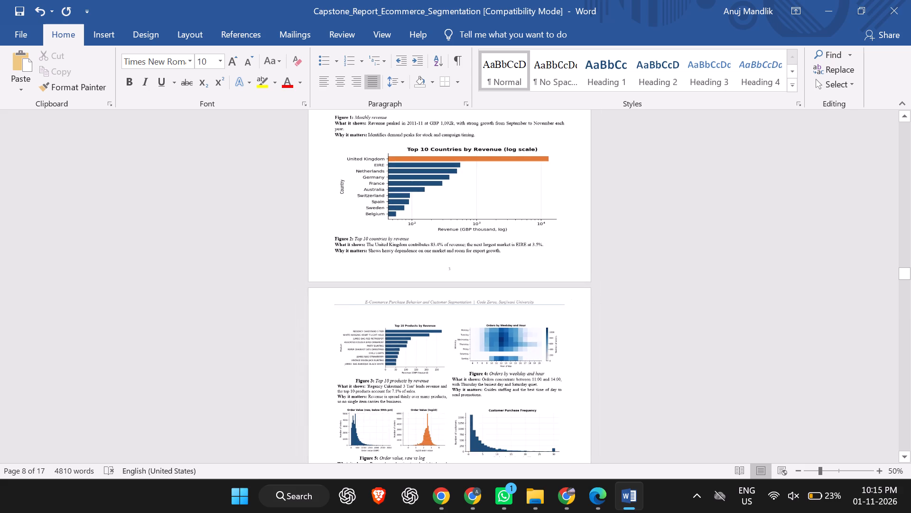
scroll(483, 227, "up", 4)
scroll(483, 227, "down", 2)
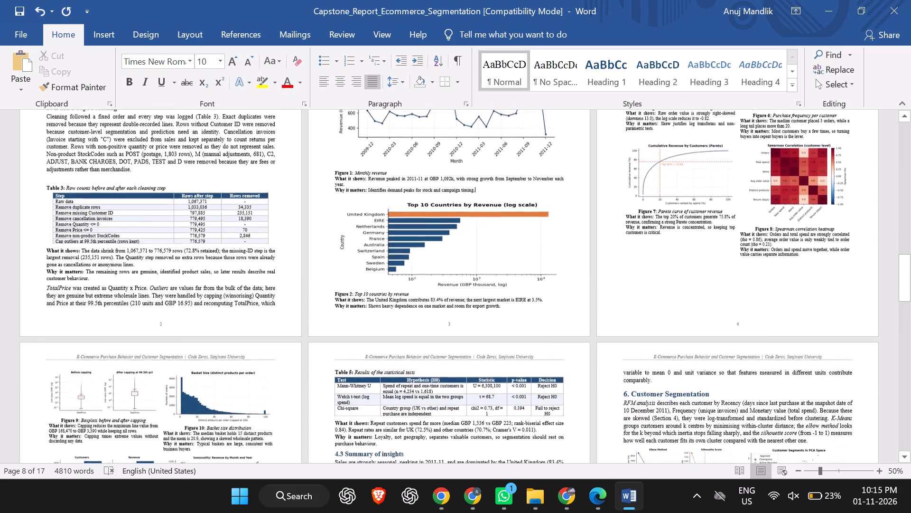
scroll(483, 227, "down", 1)
scroll(483, 227, "up", 4)
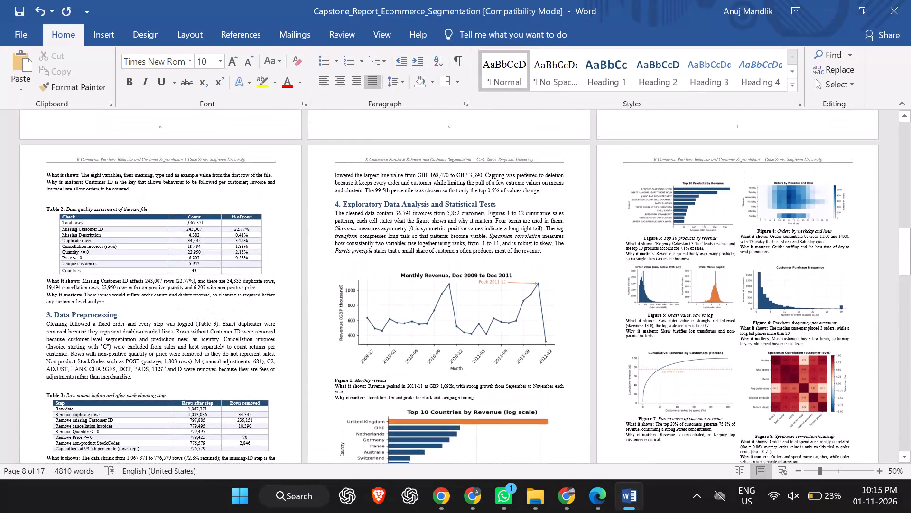
scroll(479, 270, "down", 2)
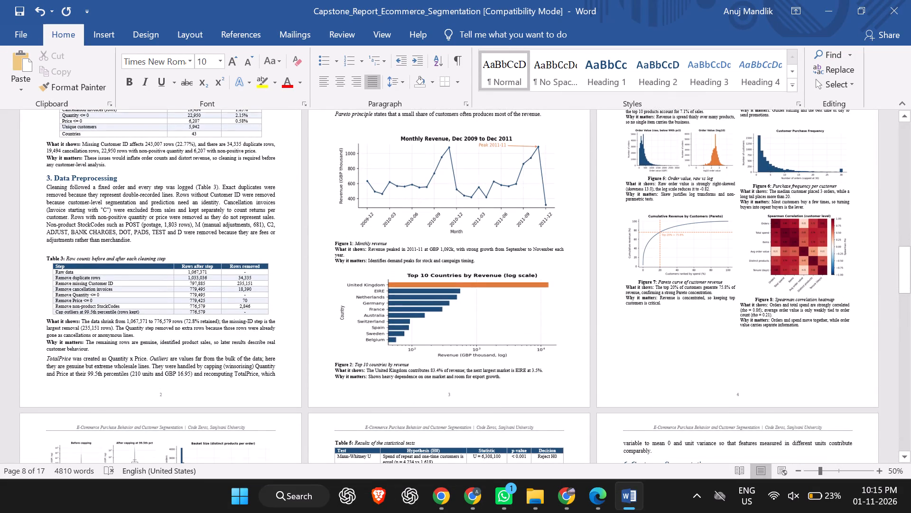
scroll(560, 361, "up", 1, "ctrl")
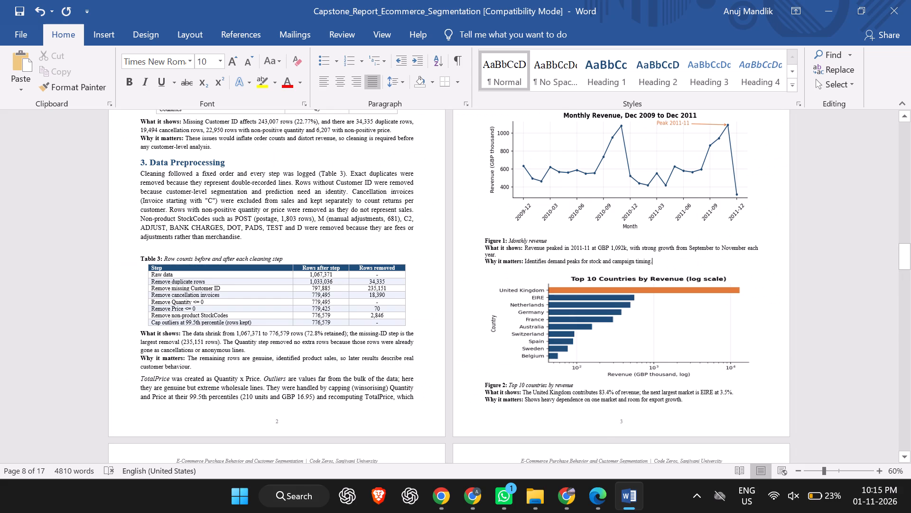
scroll(560, 361, "down", 3)
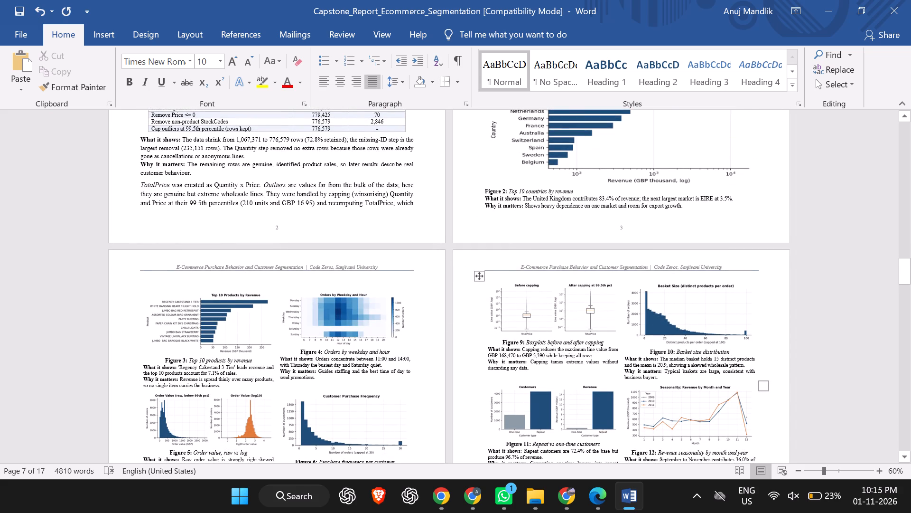
Add ten blank lines after Figure 2's Why it matters line, ahead of the table holding Figures 3 and 4.
left_click(693, 208)
key("Return")
key("Return")
key("Return")
key("Return")
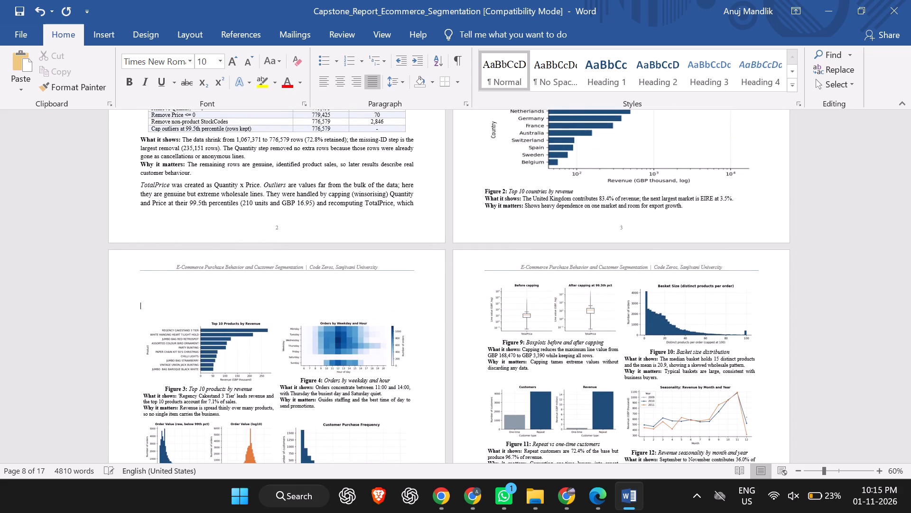
key("Return")
key("Return")
key("Return")
key("Return")
key("Return")
key("Return")
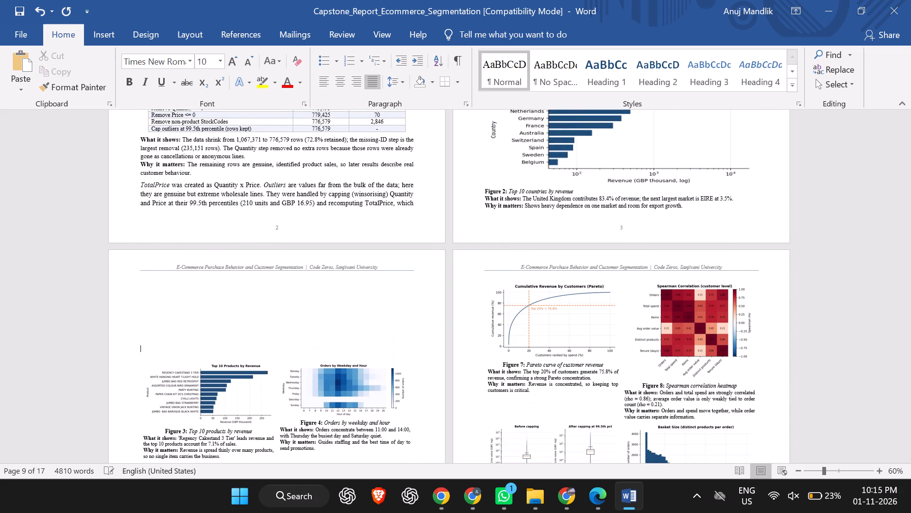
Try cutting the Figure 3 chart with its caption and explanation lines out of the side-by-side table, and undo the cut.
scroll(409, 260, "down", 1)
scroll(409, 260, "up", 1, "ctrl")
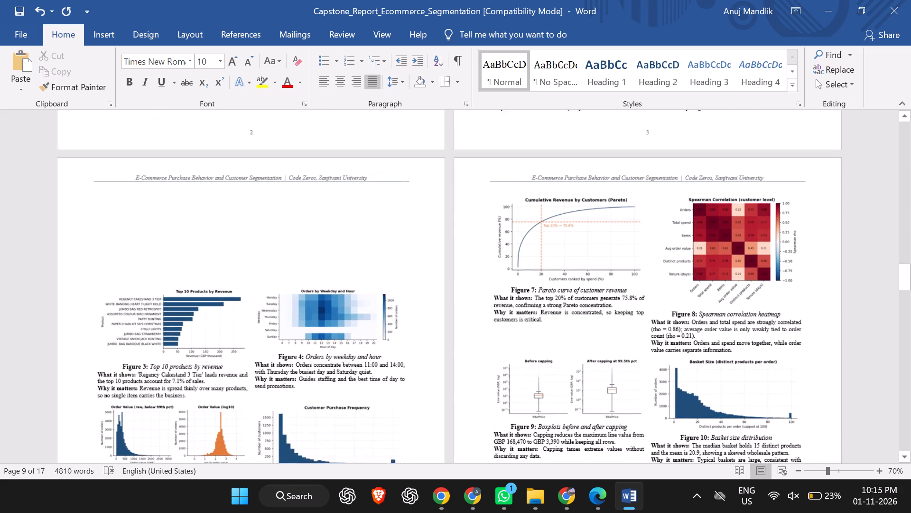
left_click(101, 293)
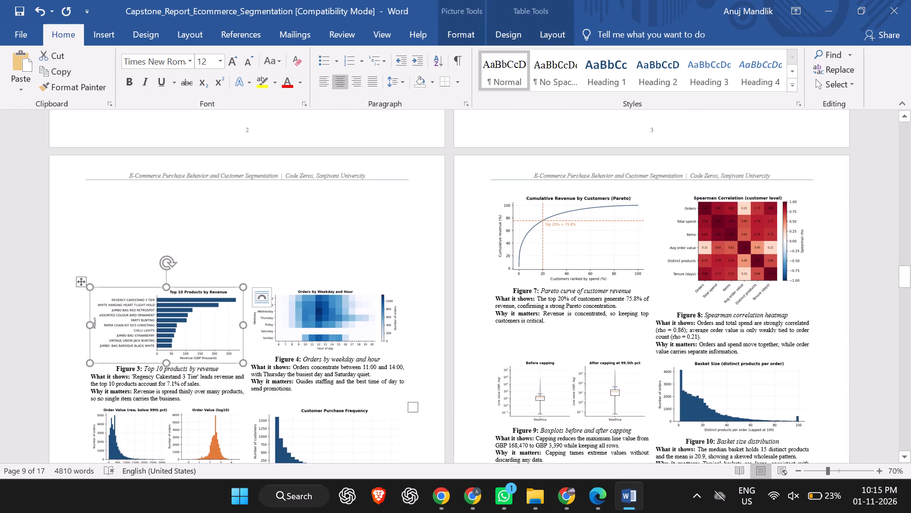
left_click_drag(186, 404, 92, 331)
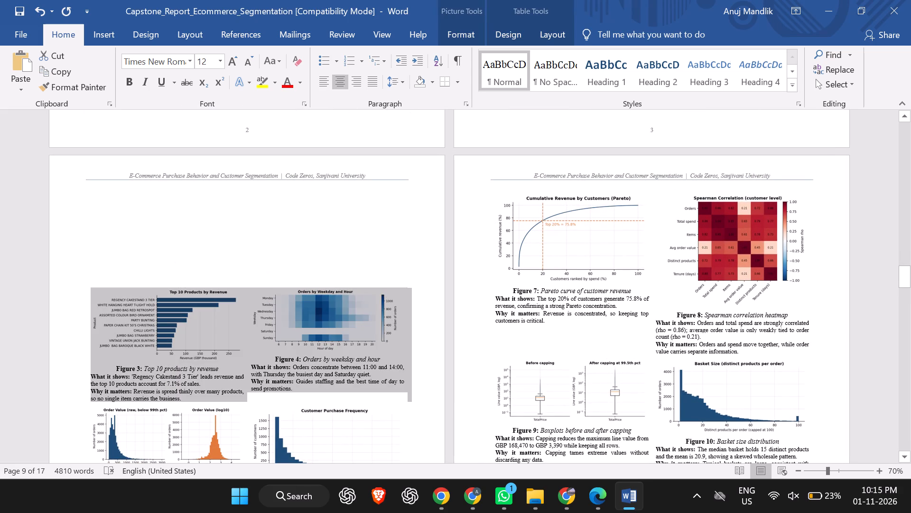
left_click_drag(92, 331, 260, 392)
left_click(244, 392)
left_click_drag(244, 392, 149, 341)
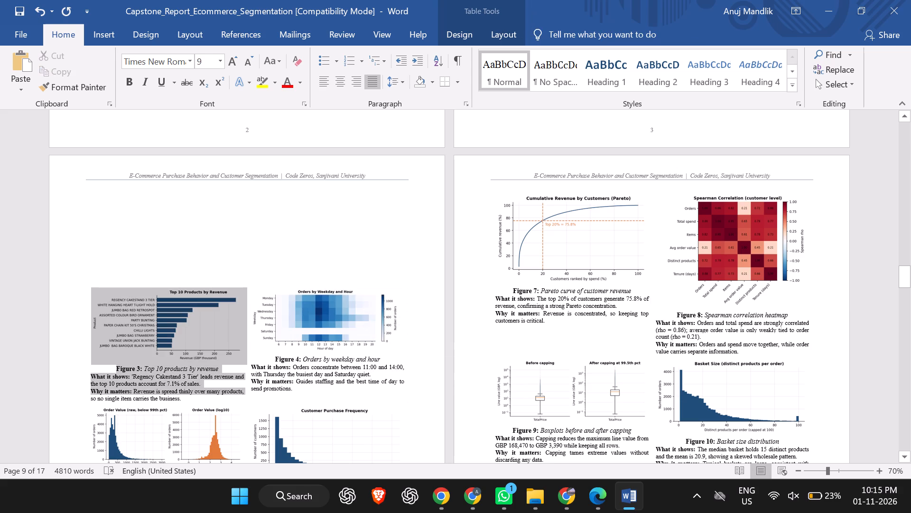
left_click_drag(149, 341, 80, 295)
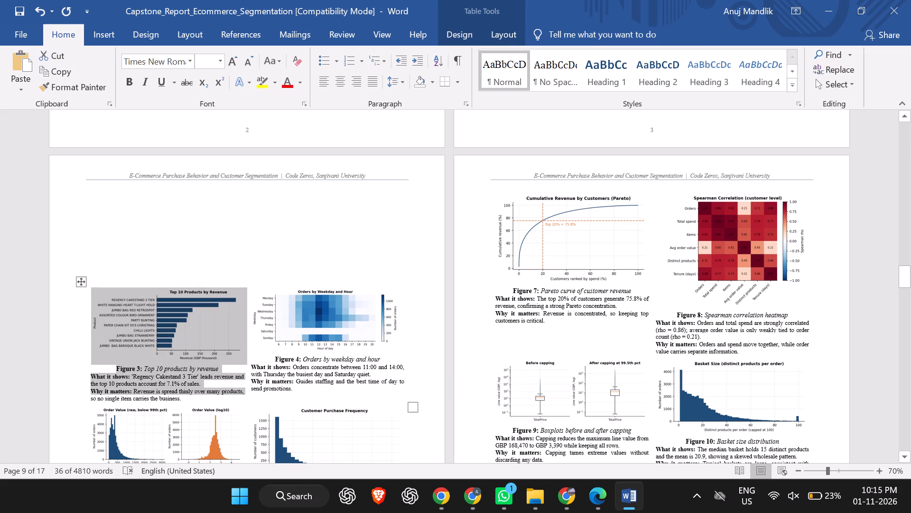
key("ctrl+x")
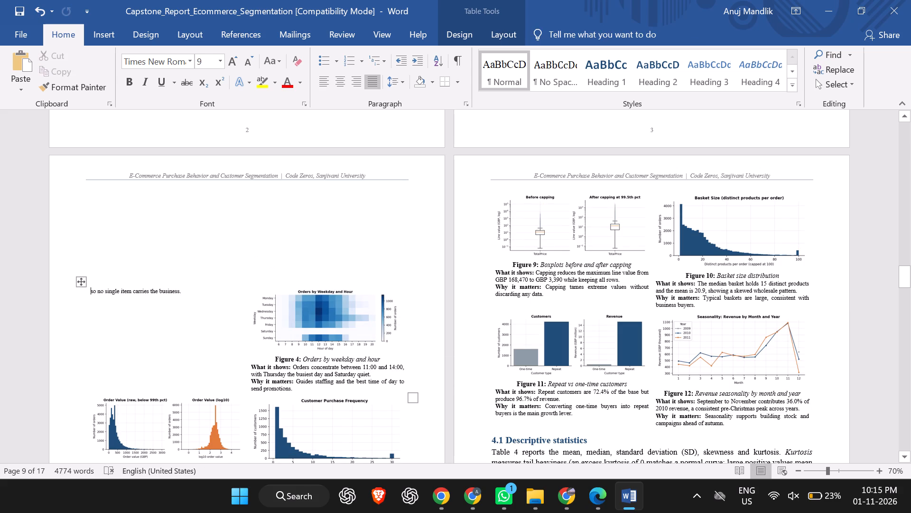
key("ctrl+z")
Move the Figure 3 chart with its caption and full explanation out of the table into the blank lines at the top of its page.
left_click(186, 401)
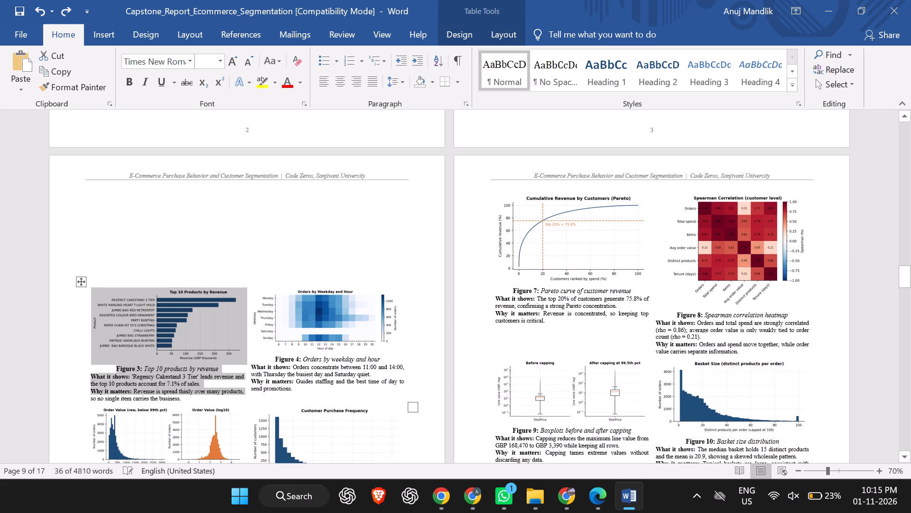
left_click(180, 397)
left_click_drag(180, 397, 107, 315)
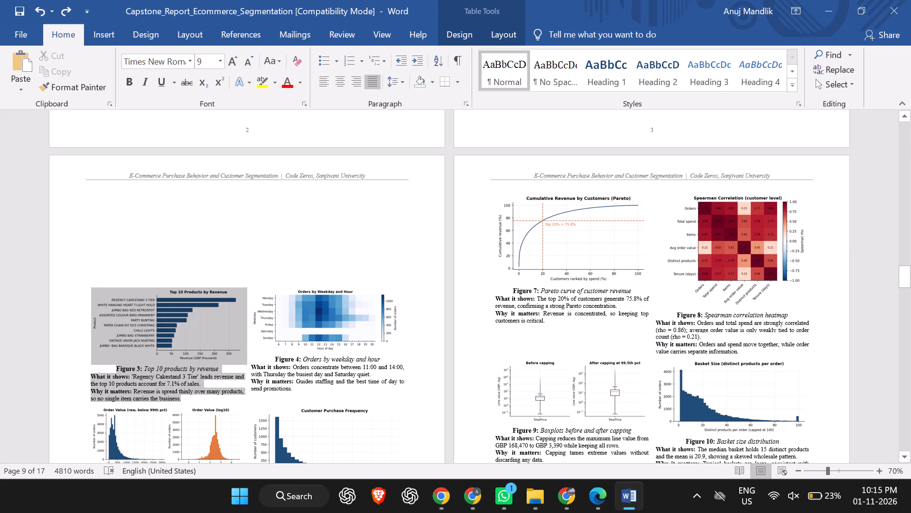
left_click_drag(107, 315, 104, 313)
key("ctrl+x")
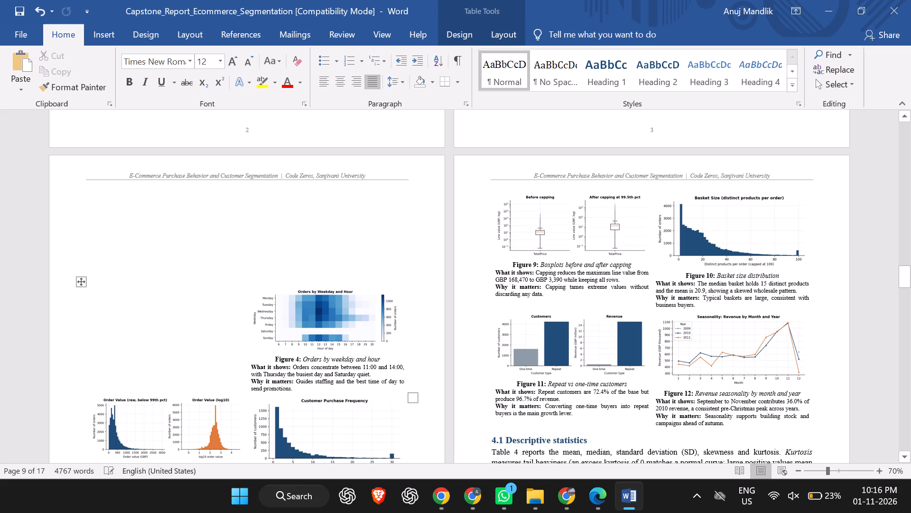
left_click(103, 199)
key("ctrl+v")
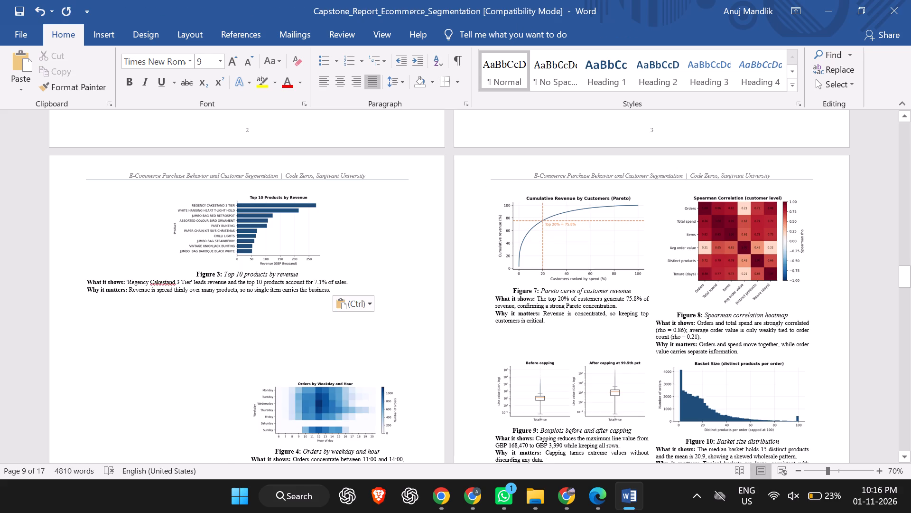
Move the Figure 4 chart with its caption and explanation out of the table to below Figure 3's Why it matters line.
scroll(364, 383, "down", 1)
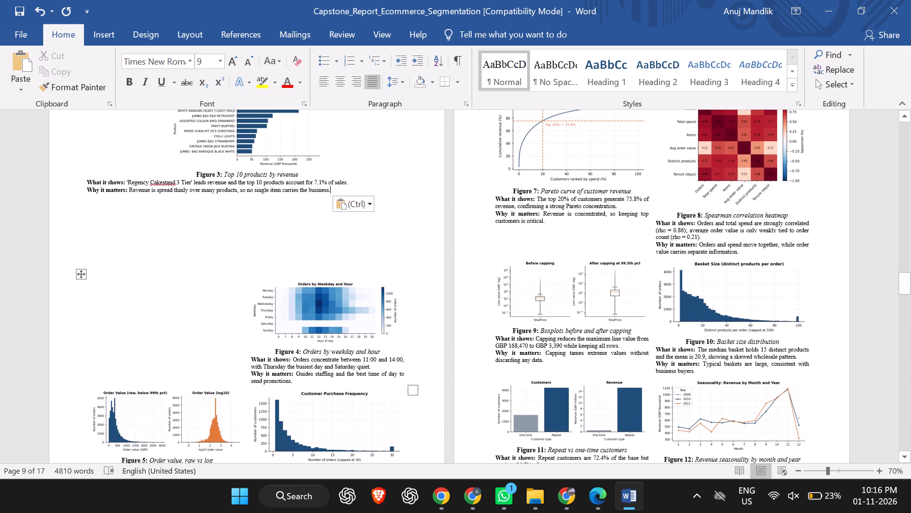
left_click_drag(295, 380, 259, 301)
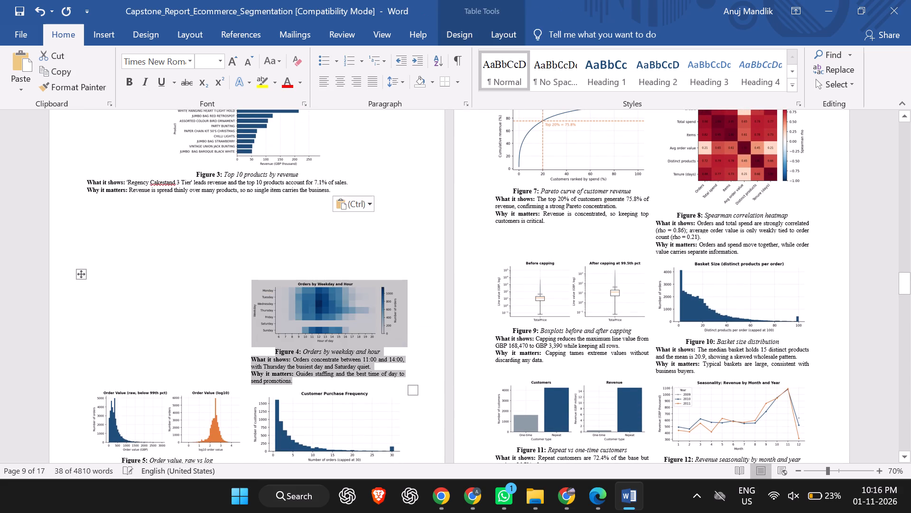
key("ctrl+x")
left_click(338, 190)
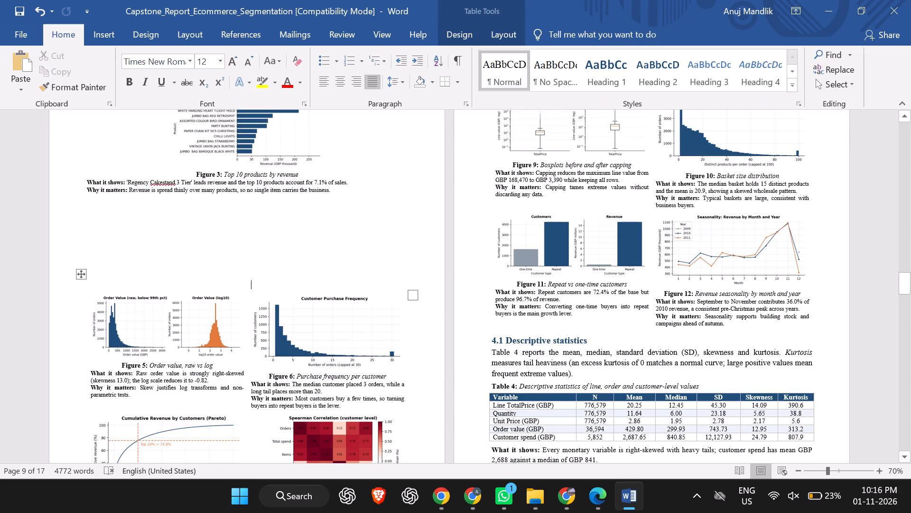
key("Return")
key("Return")
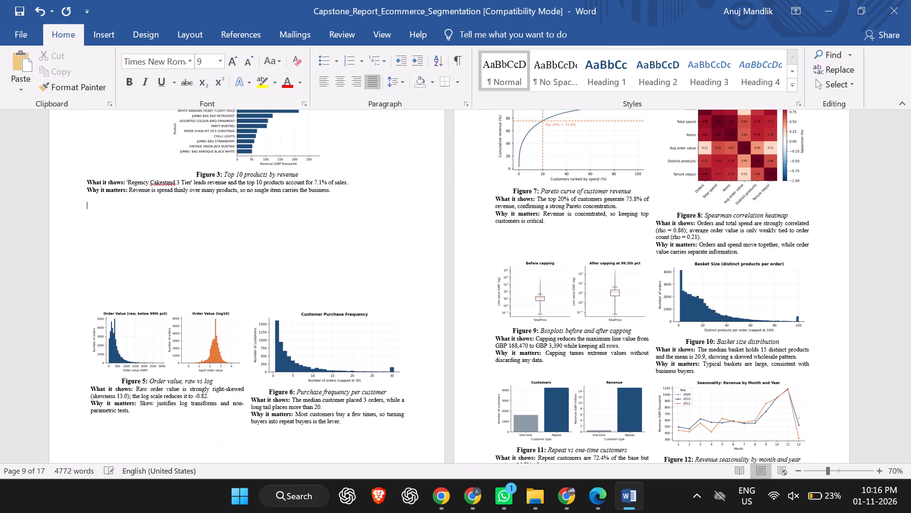
key("ctrl+v")
Move the Figure 5 order value charts with their caption and explanation out of the table to a new line below Figure 4's text.
scroll(354, 319, "down", 1)
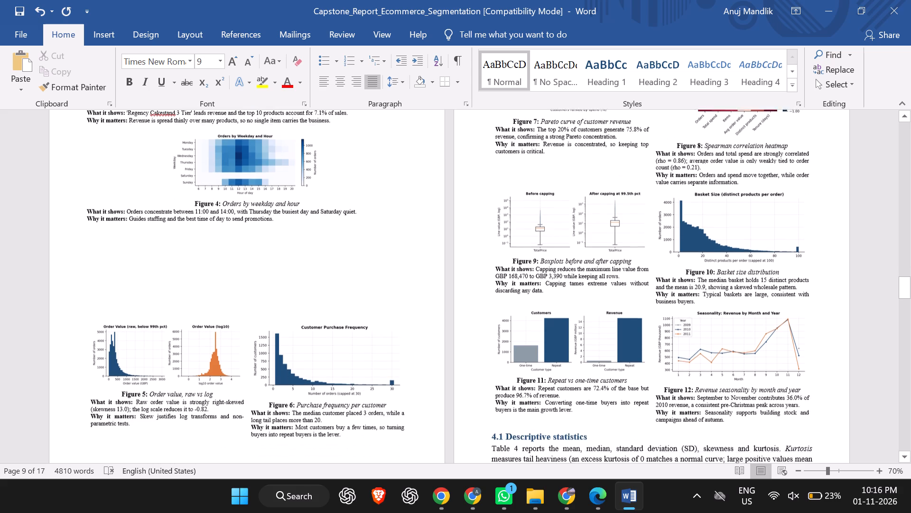
scroll(354, 319, "down", 2)
left_click_drag(135, 347, 84, 256)
key("ctrl+x")
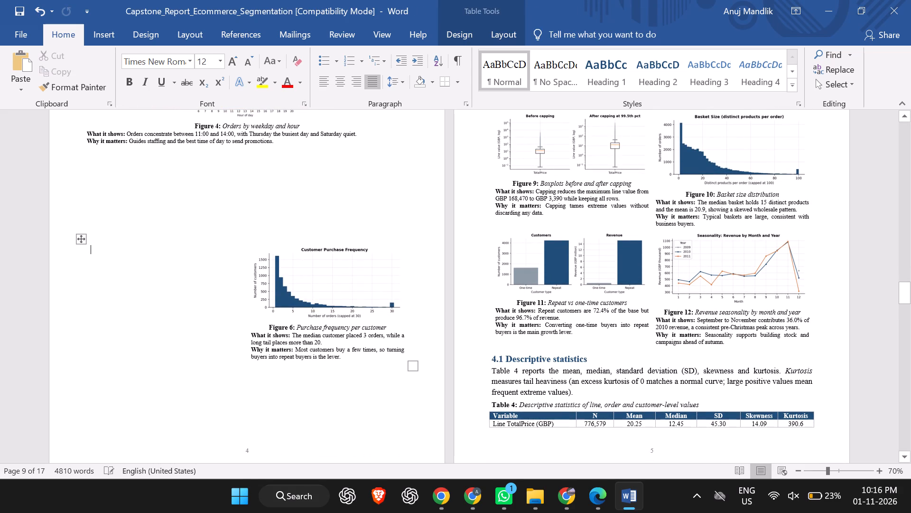
left_click(297, 147)
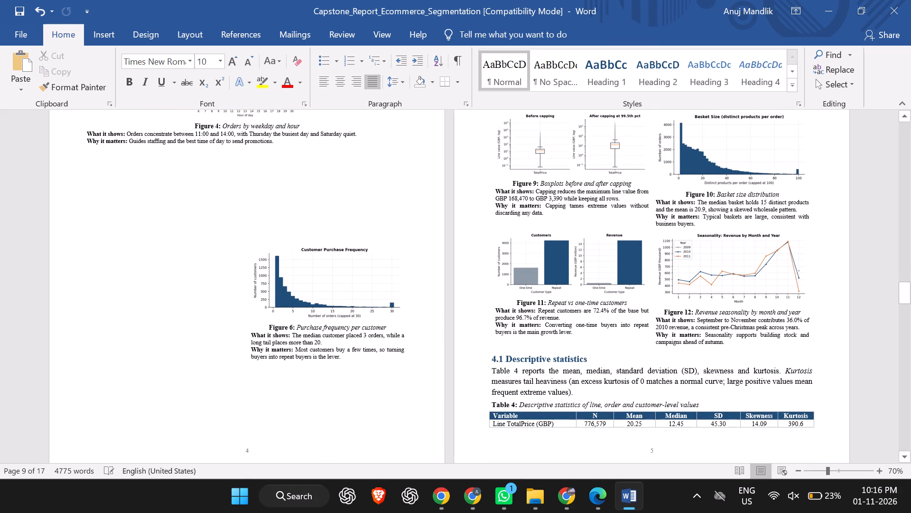
key("Return")
key("ctrl+v")
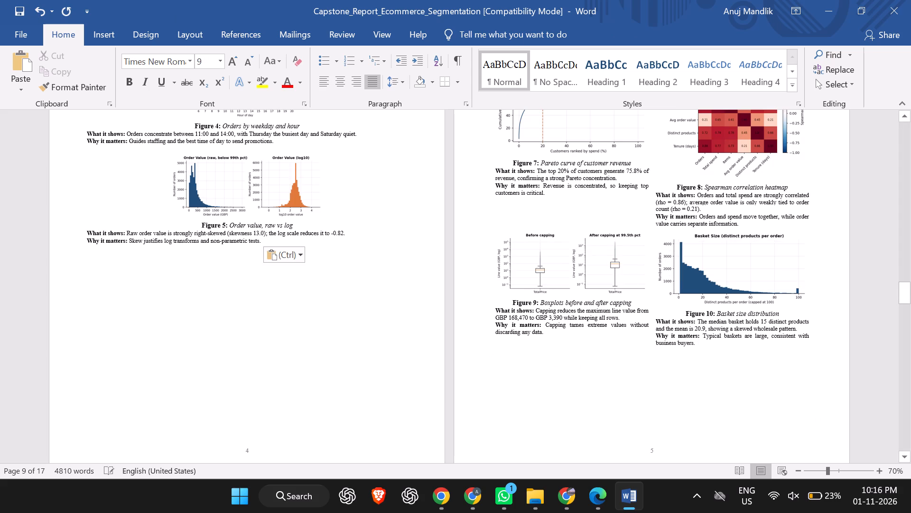
Move the Figure 6 purchase frequency chart with its caption and explanation out of the table to below Figure 5's text.
scroll(343, 256, "up", 2)
scroll(513, 246, "up", 1)
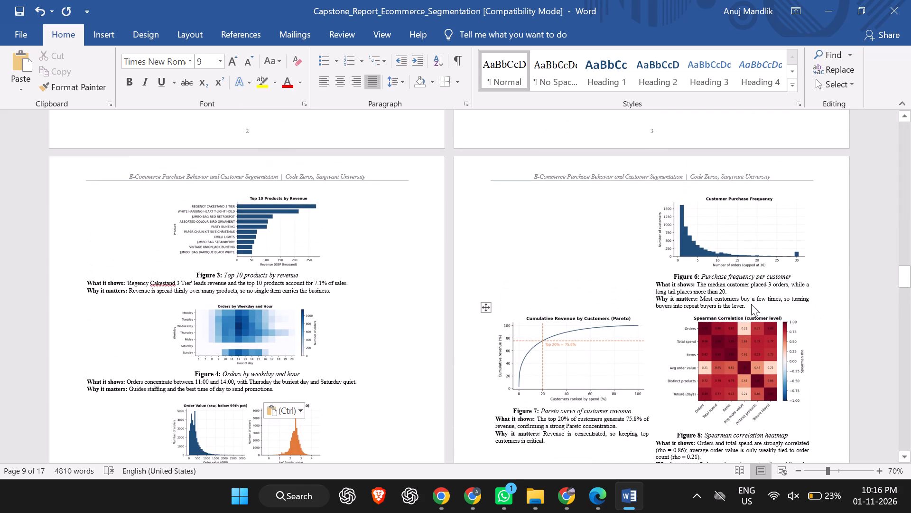
left_click_drag(748, 306, 673, 202)
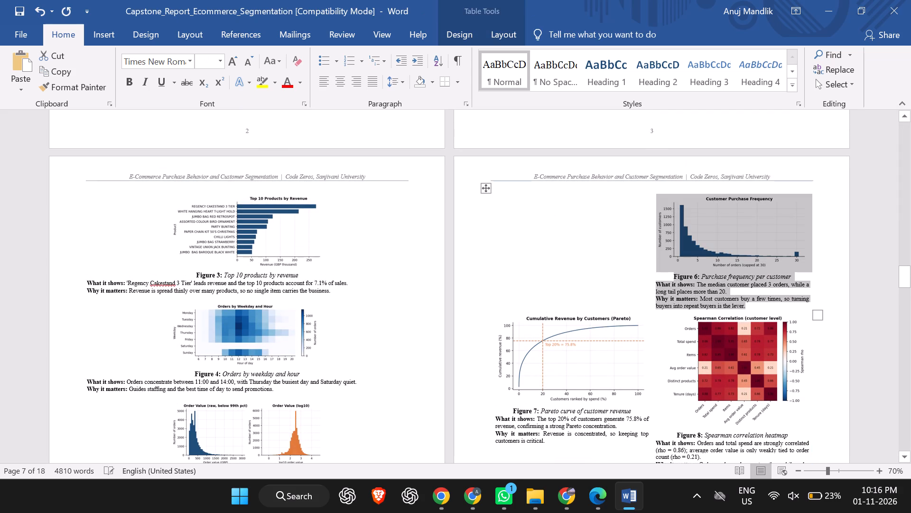
key("ctrl+x")
left_click(296, 358)
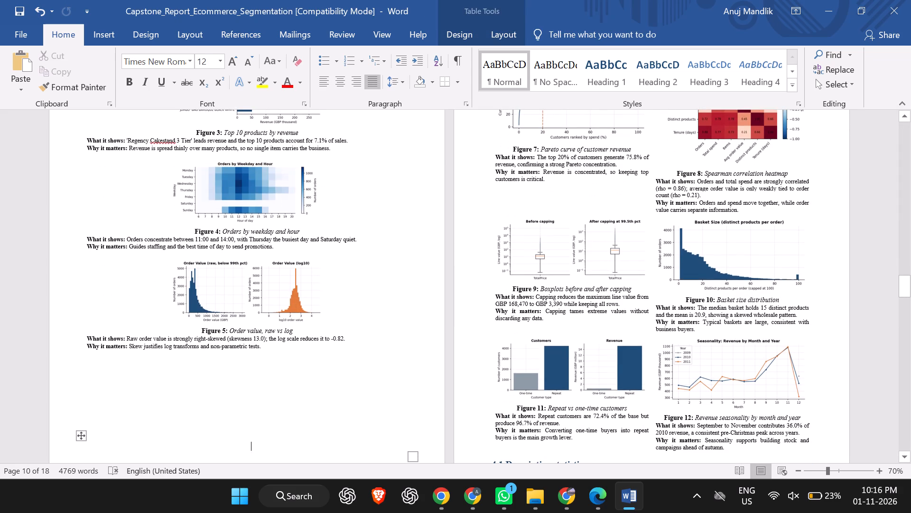
key("ctrl+v")
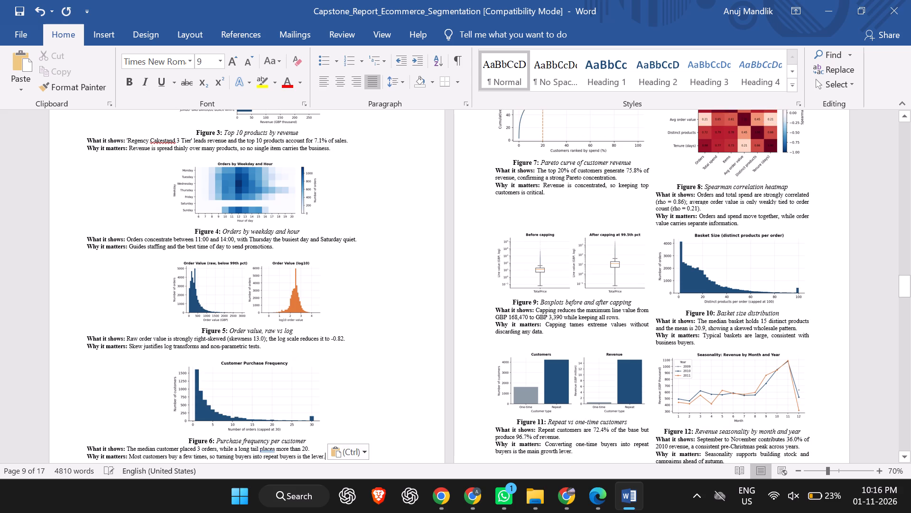
Move the Figure 7 Pareto curve with its caption and explanation out of the table to new lines below Figure 6's text.
scroll(296, 358, "down", 2)
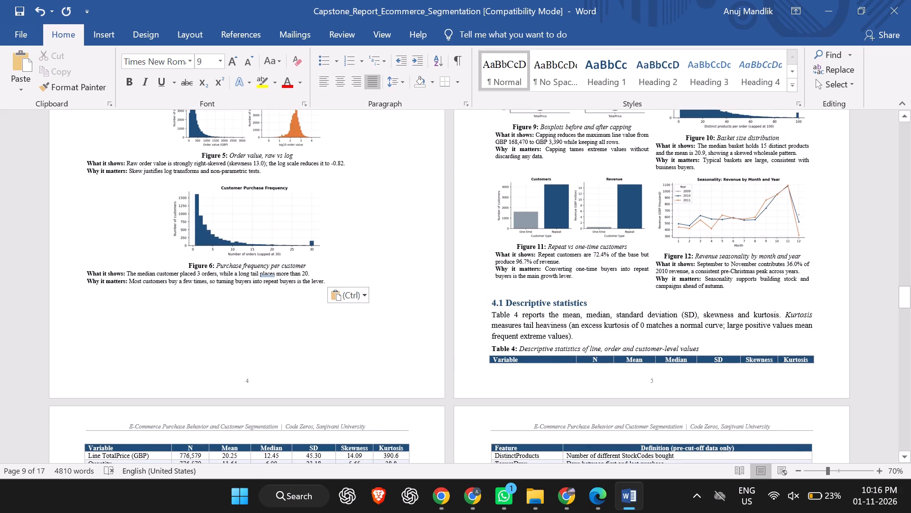
scroll(520, 262, "up", 4)
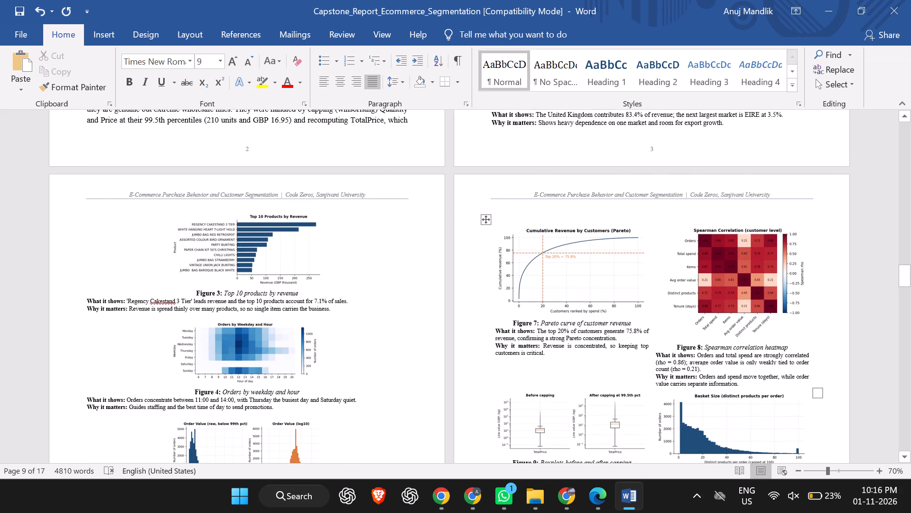
left_click_drag(548, 353, 519, 237)
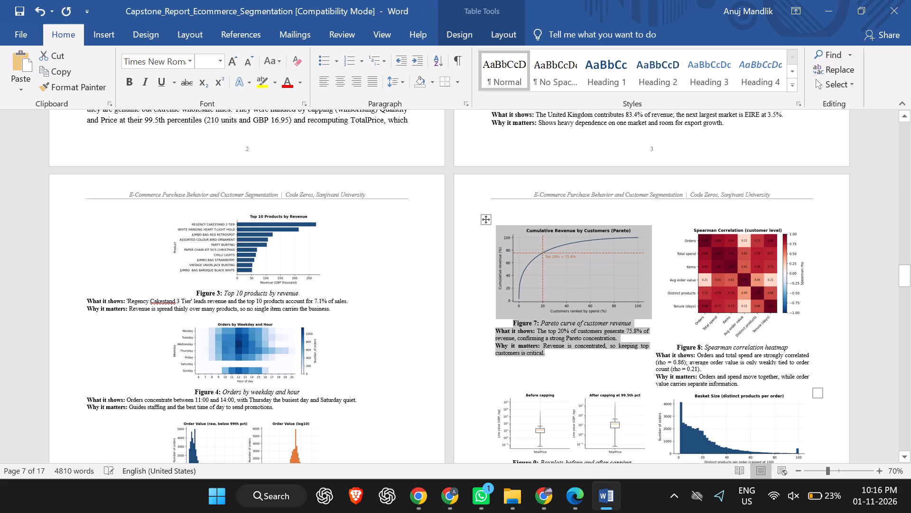
key("ctrl+x")
scroll(519, 237, "down", 3)
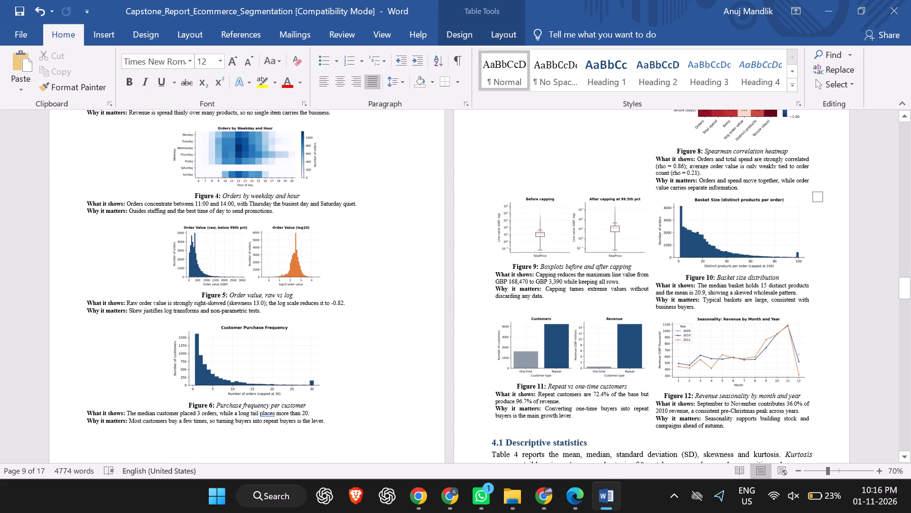
left_click(337, 419)
key("Return")
key("Return")
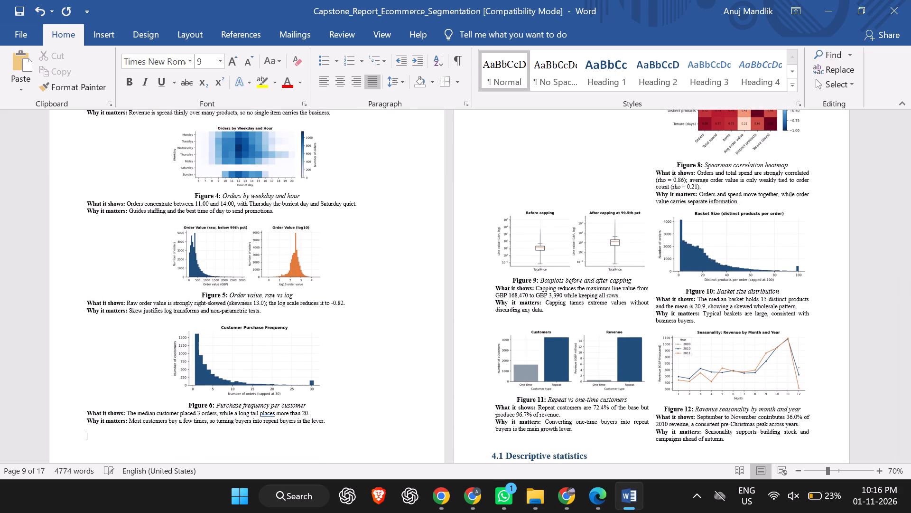
key("ctrl+v")
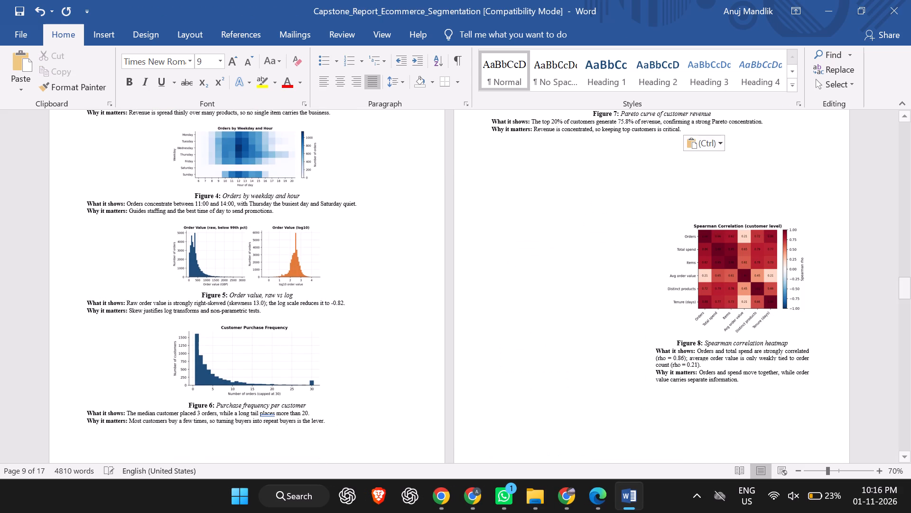
Move the Figure 8 Spearman heatmap with its caption and explanation out of the table to the blank line below Figure 7's text.
scroll(649, 331, "up", 2)
scroll(649, 331, "down", 1)
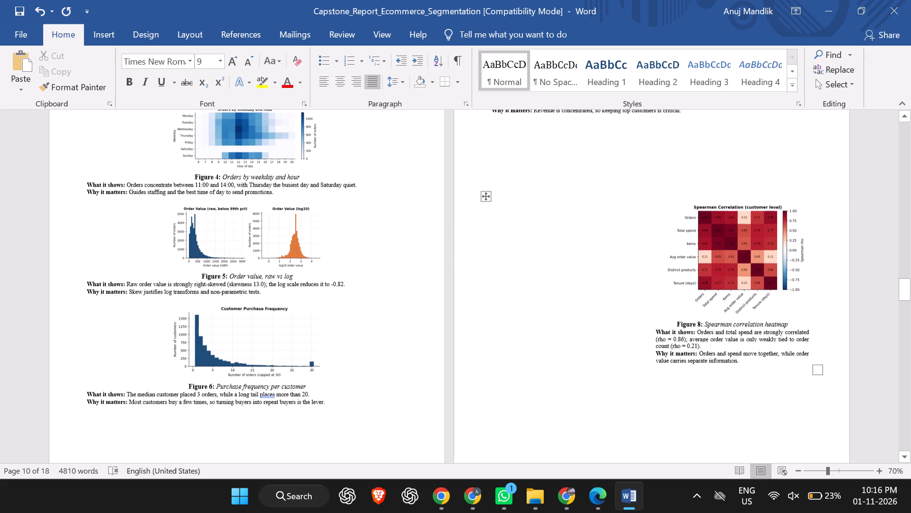
left_click_drag(746, 364, 720, 306)
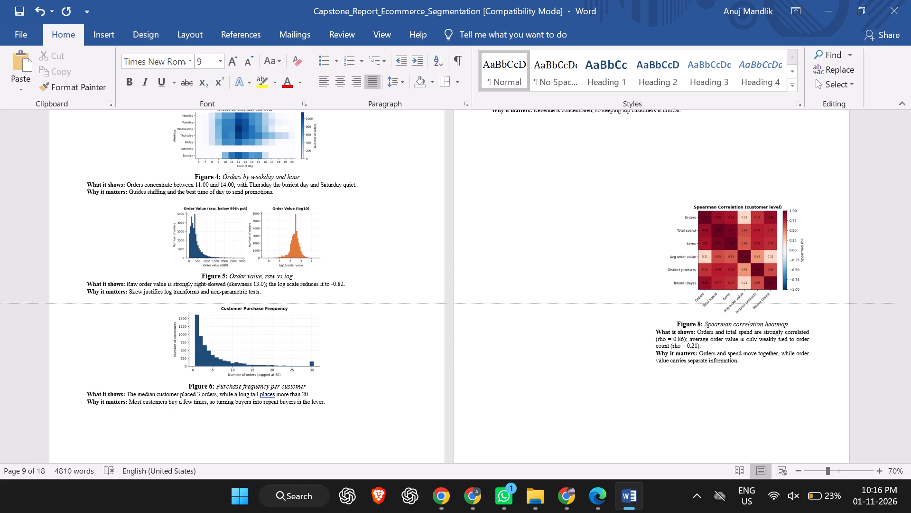
left_click_drag(720, 306, 725, 312)
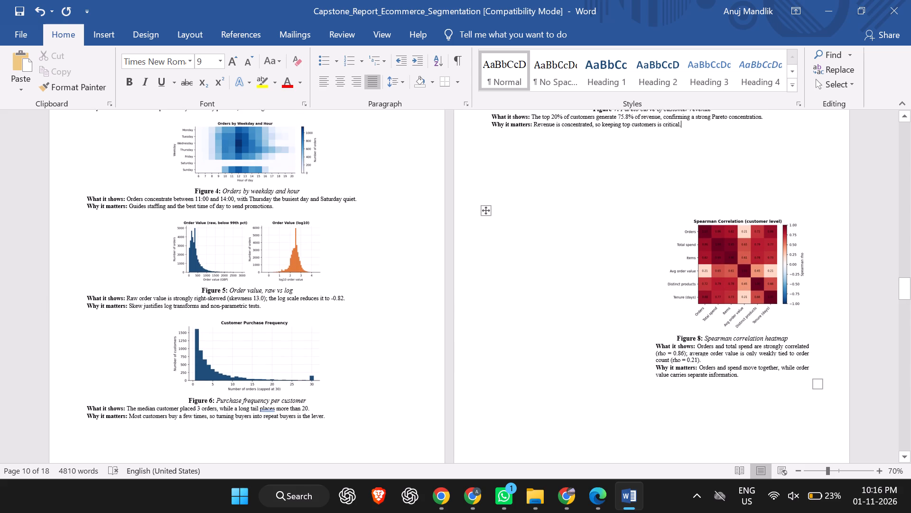
left_click_drag(740, 373, 704, 251)
key("ctrl+x")
left_click_drag(704, 251, 676, 224)
scroll(676, 224, "up", 1)
left_click(500, 200)
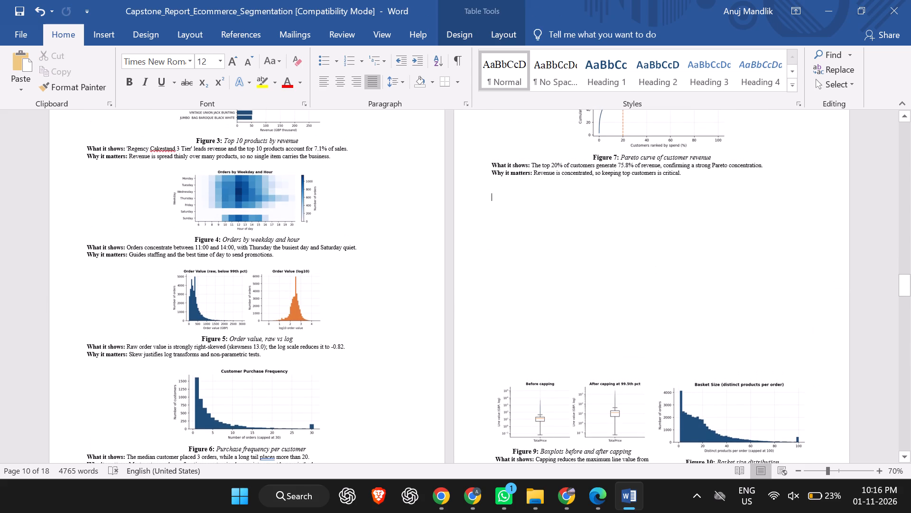
key("ctrl+v")
Delete the emptied table space between Figure 8's explanation and the Figure 9 and 10 row.
scroll(561, 267, "down", 2)
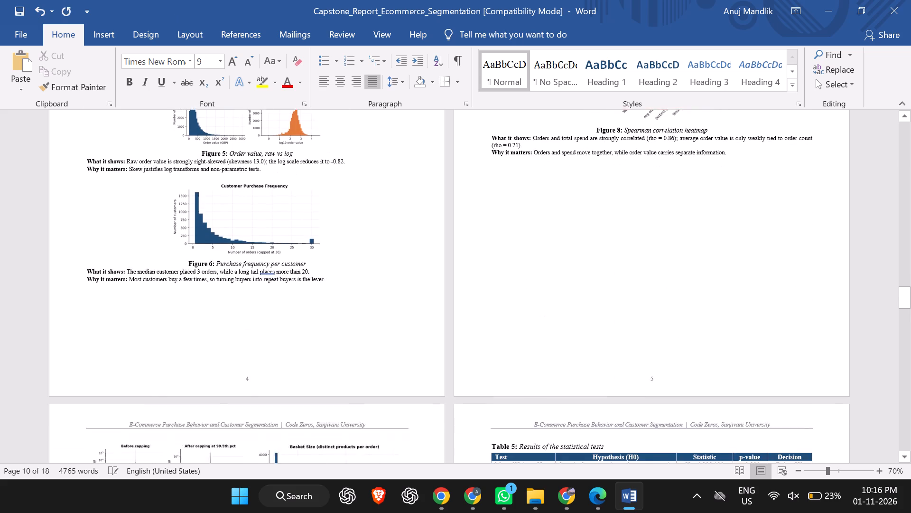
left_click_drag(502, 169, 632, 289)
key("BackSpace")
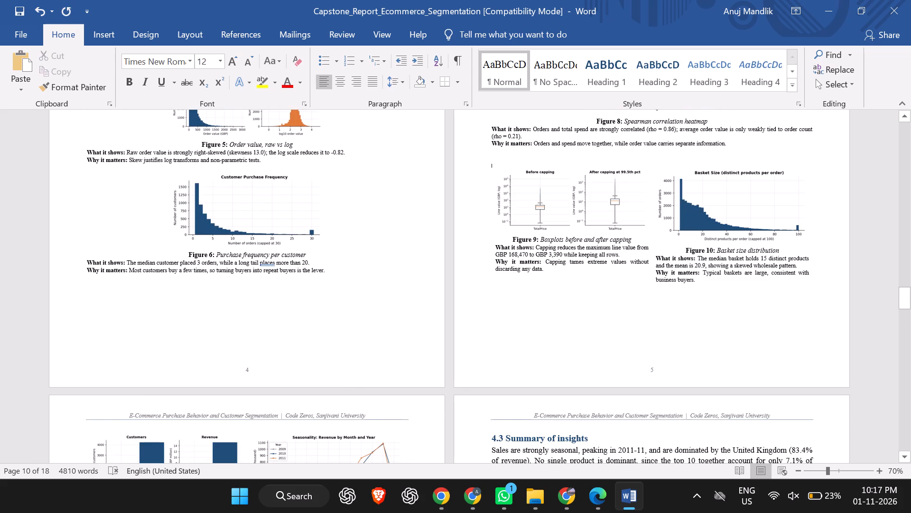
Move the Figure 9 boxplots with their caption and explanation out of the table to new lines below Figure 8's Why it matters line.
scroll(632, 289, "up", 1)
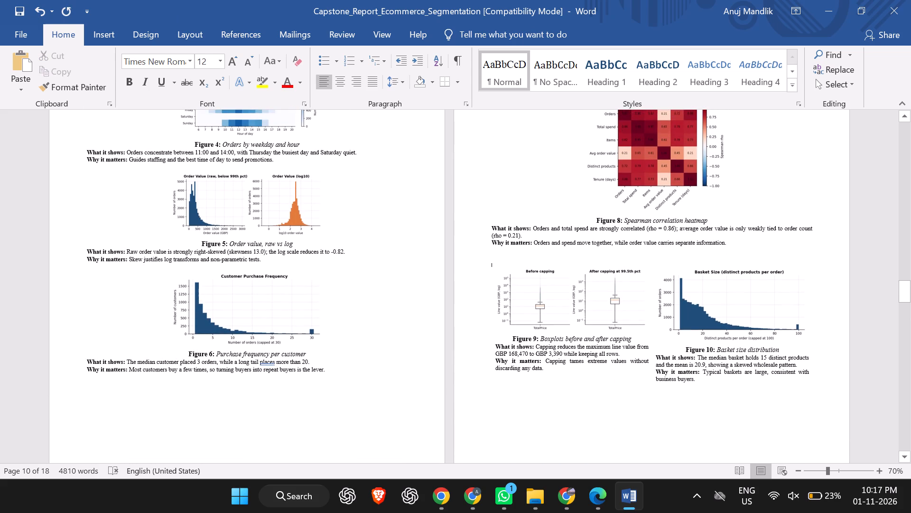
left_click_drag(553, 372, 498, 275)
key("ctrl+x")
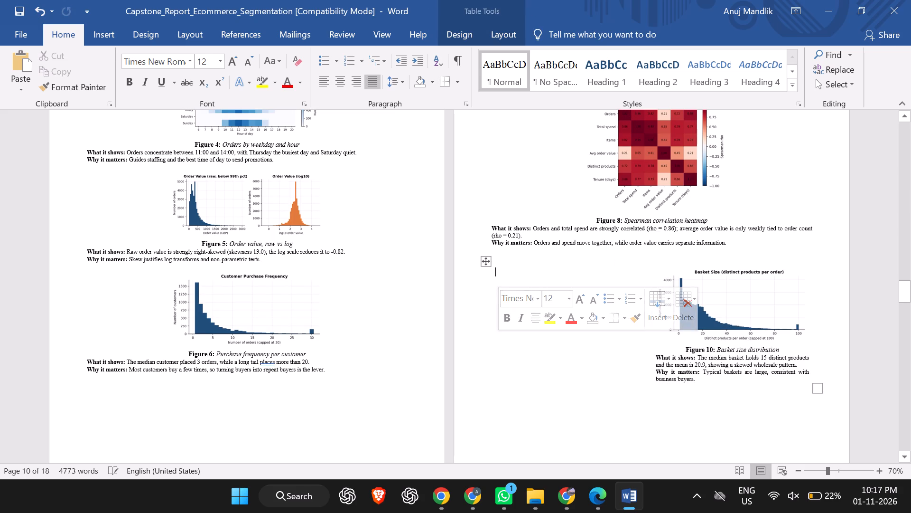
left_click(736, 247)
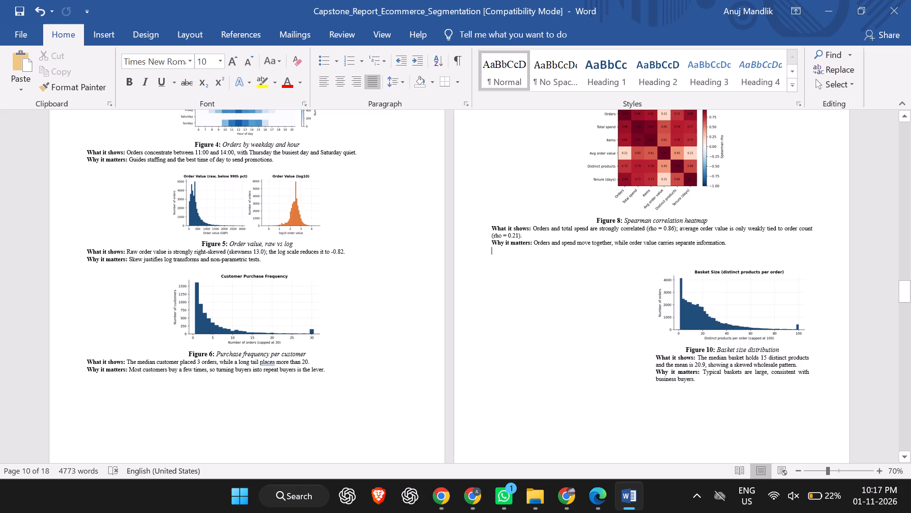
left_click(741, 245)
key("Return")
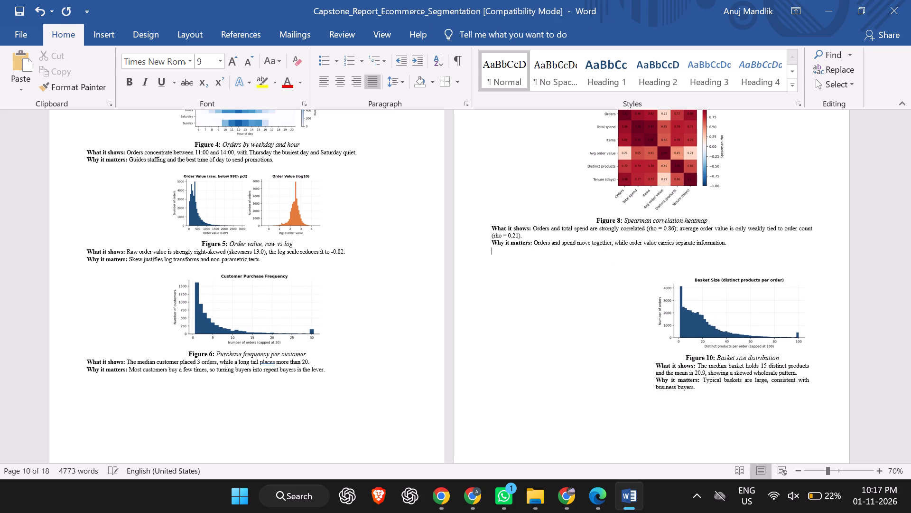
key("Return")
key("ctrl+v")
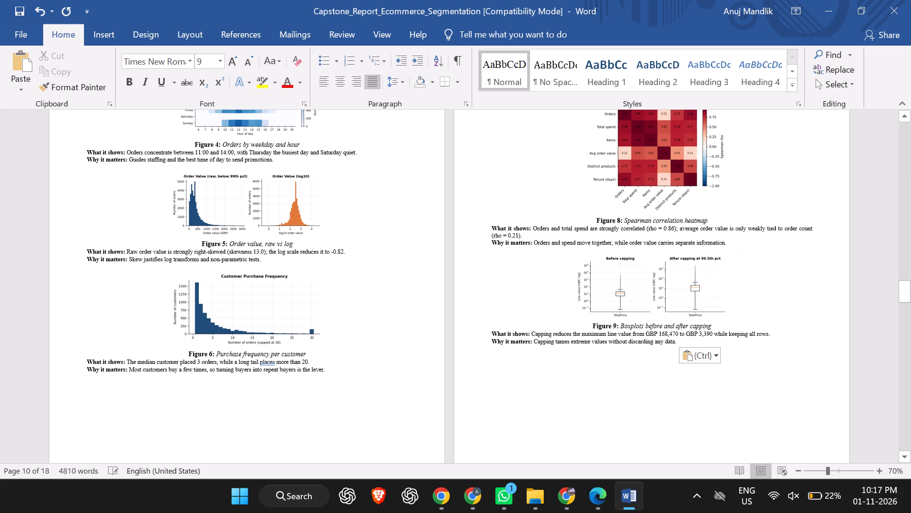
Move the Figure 10 basket size chart with its caption and explanation below Figure 9's text, removing the emptied table row there.
scroll(706, 334, "down", 3)
scroll(416, 327, "down", 1)
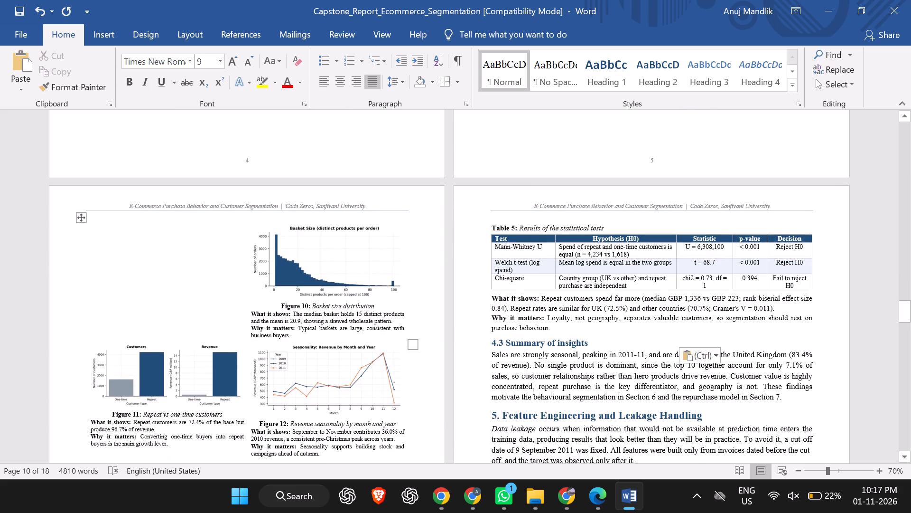
left_click_drag(293, 336, 245, 235)
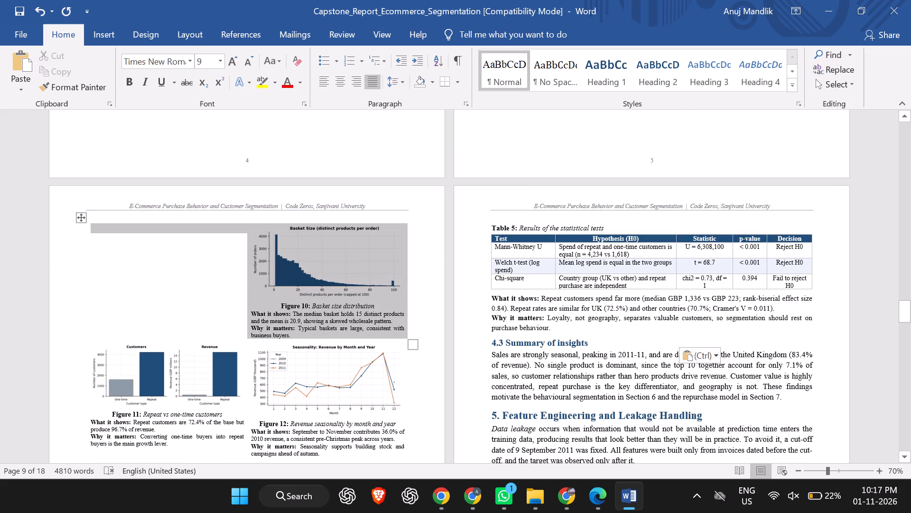
left_click(295, 339)
left_click_drag(292, 337, 271, 276)
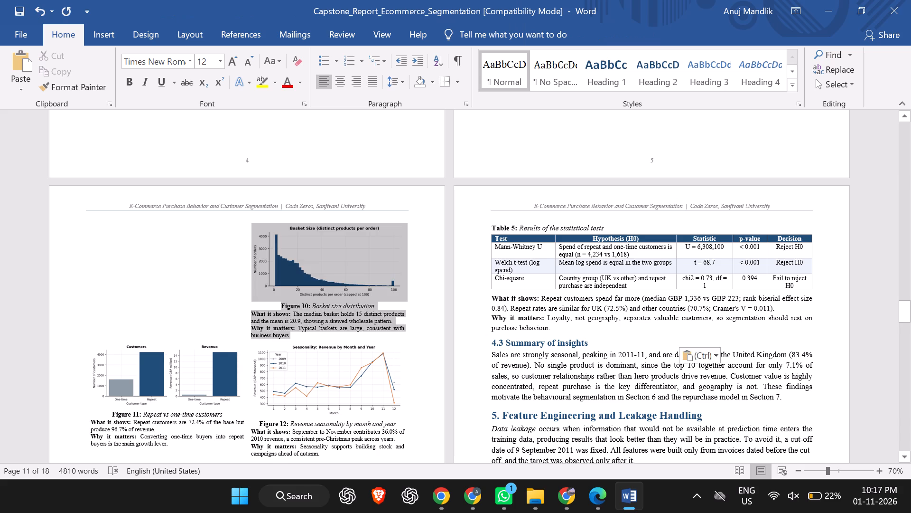
left_click_drag(271, 276, 269, 266)
key("ctrl+x")
scroll(520, 213, "up", 1)
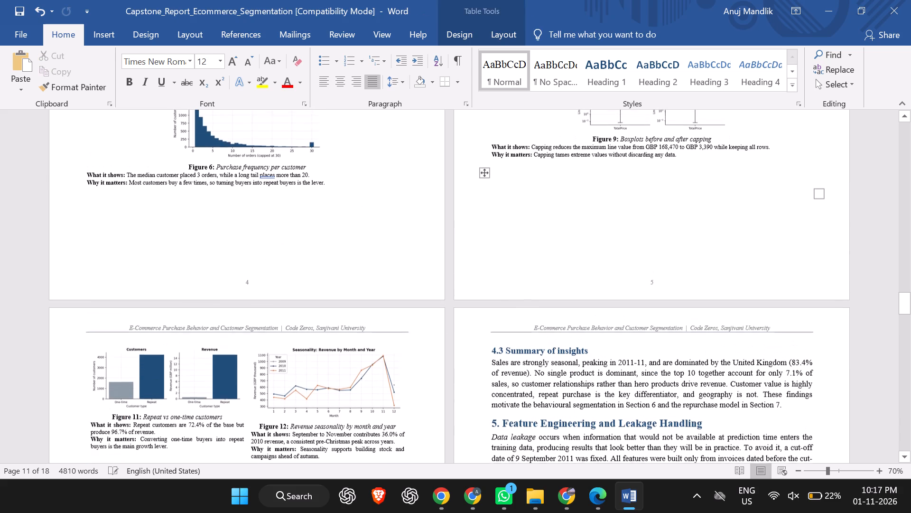
left_click(507, 188)
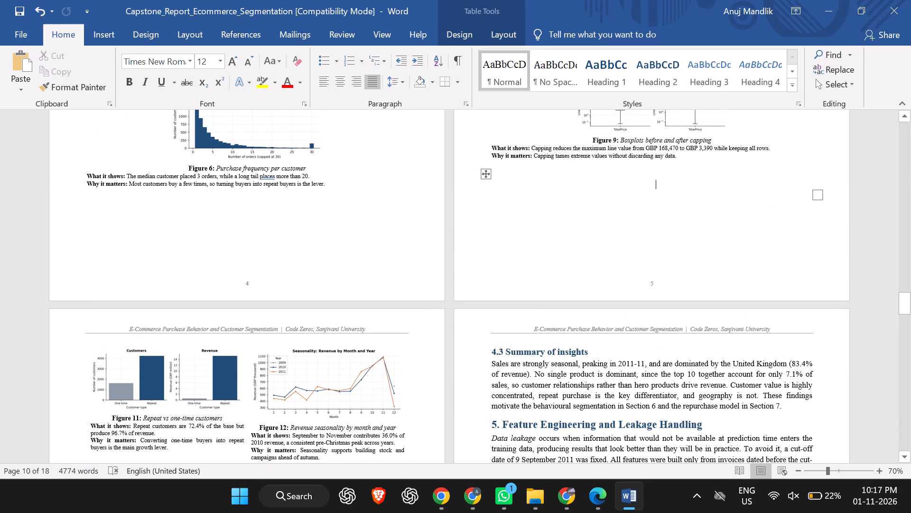
left_click(487, 175)
key("BackSpace")
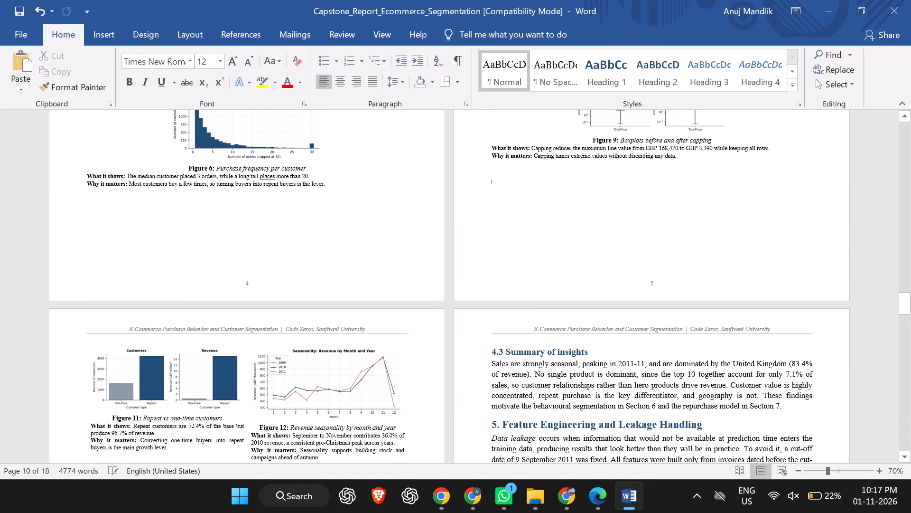
left_click_drag(487, 175, 584, 239)
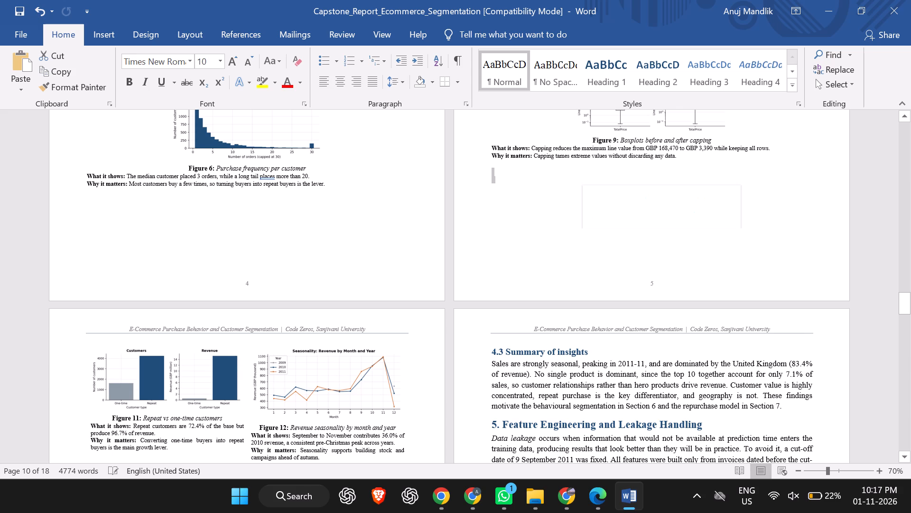
key("ctrl+v")
key("ctrl+v")
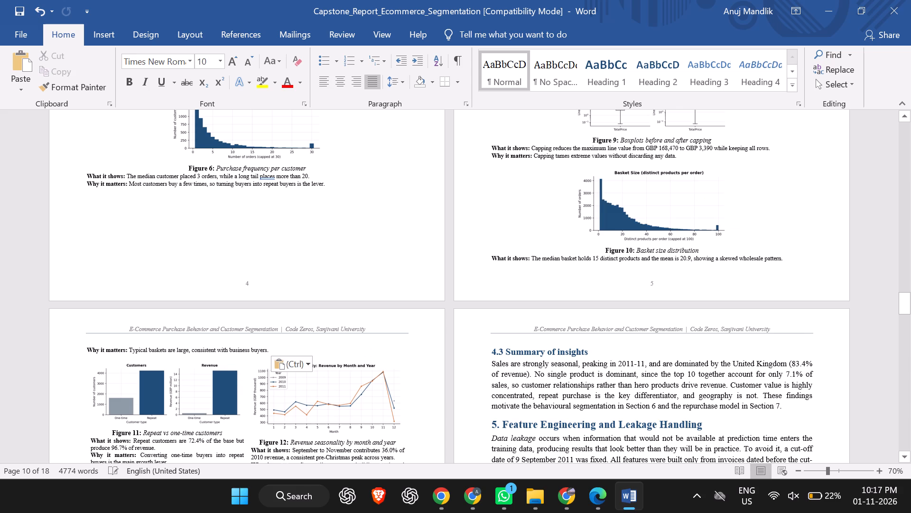
Review the page layout of the restacked figures and the remaining report sections, including the clustering, prediction and front matter pages.
scroll(584, 239, "up", 1)
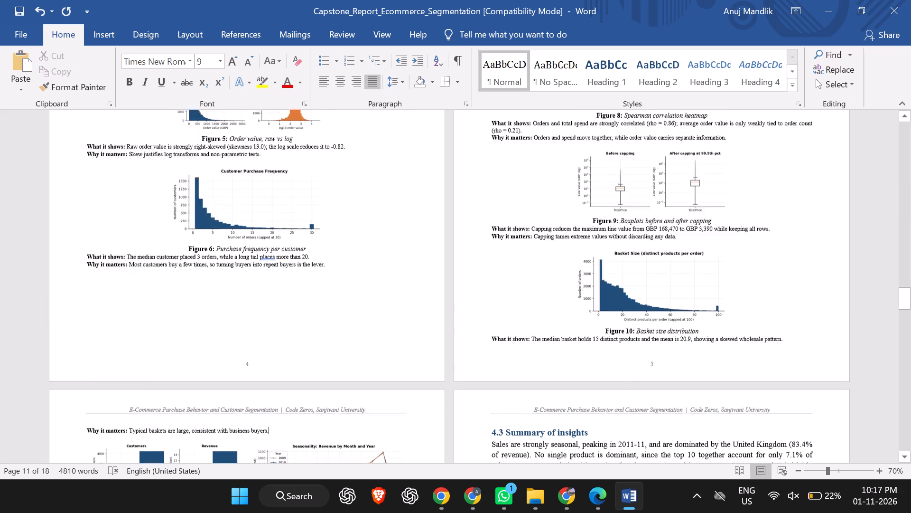
scroll(584, 239, "up", 1)
scroll(584, 239, "down", 4)
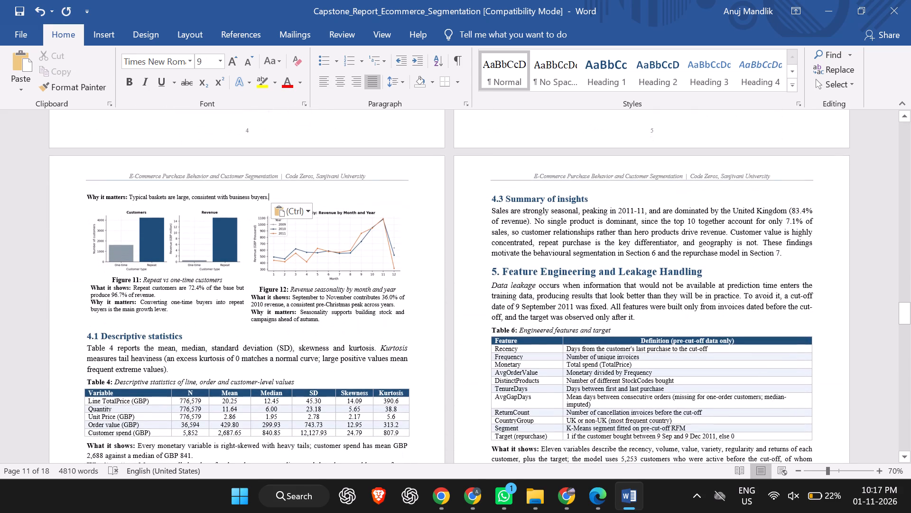
scroll(542, 275, "down", 1)
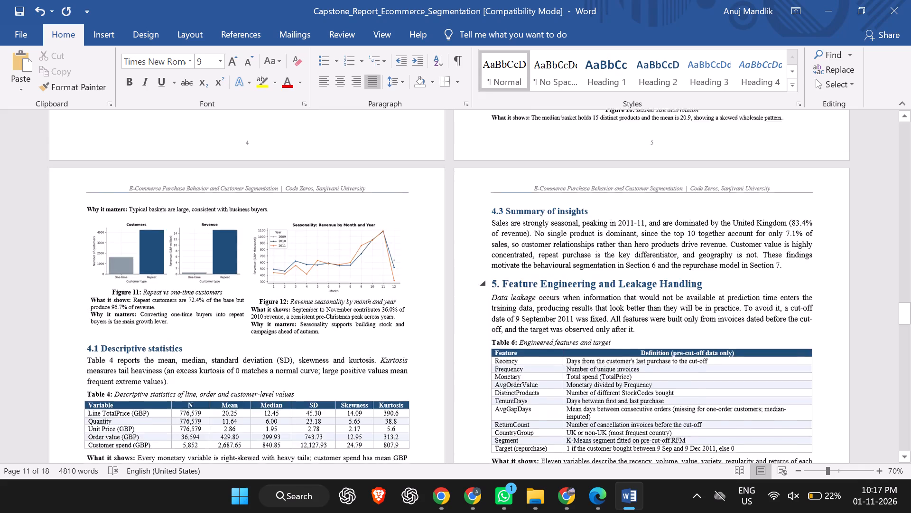
scroll(542, 275, "down", 5)
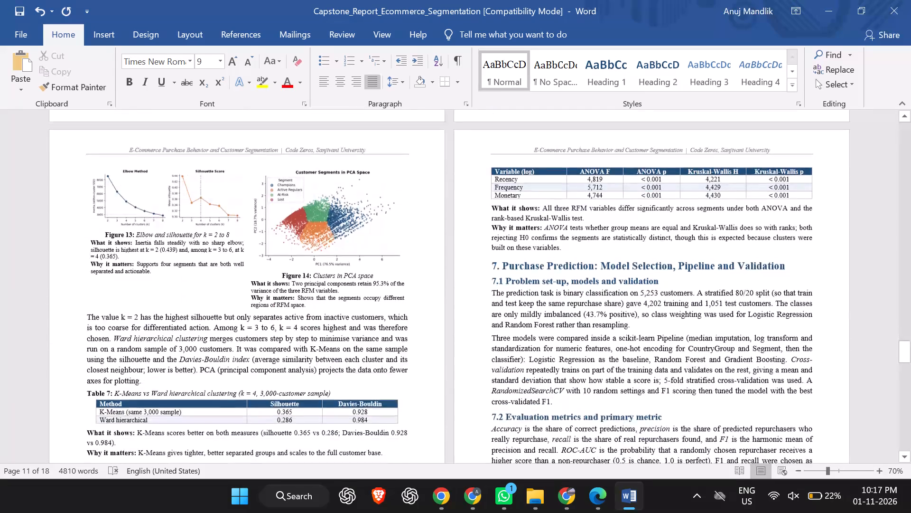
scroll(542, 275, "down", 3)
scroll(542, 275, "up", 14)
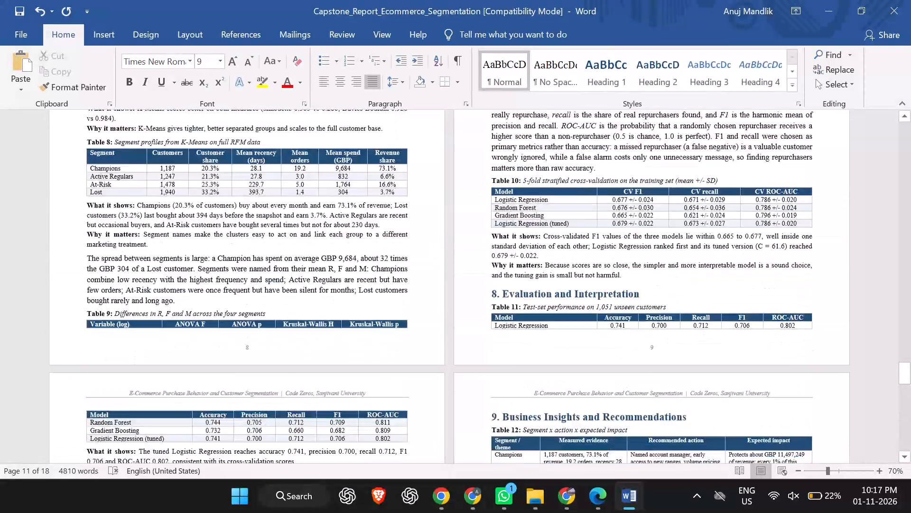
scroll(542, 275, "up", 14)
scroll(542, 275, "down", 2)
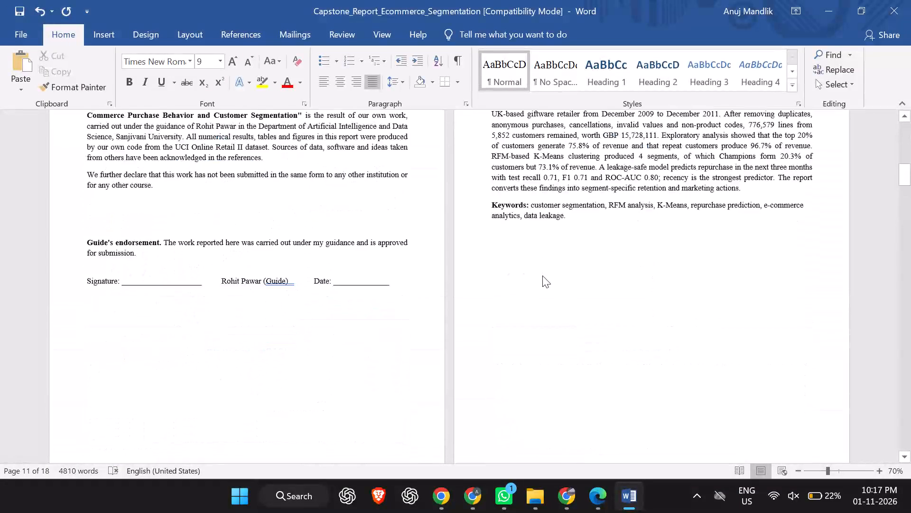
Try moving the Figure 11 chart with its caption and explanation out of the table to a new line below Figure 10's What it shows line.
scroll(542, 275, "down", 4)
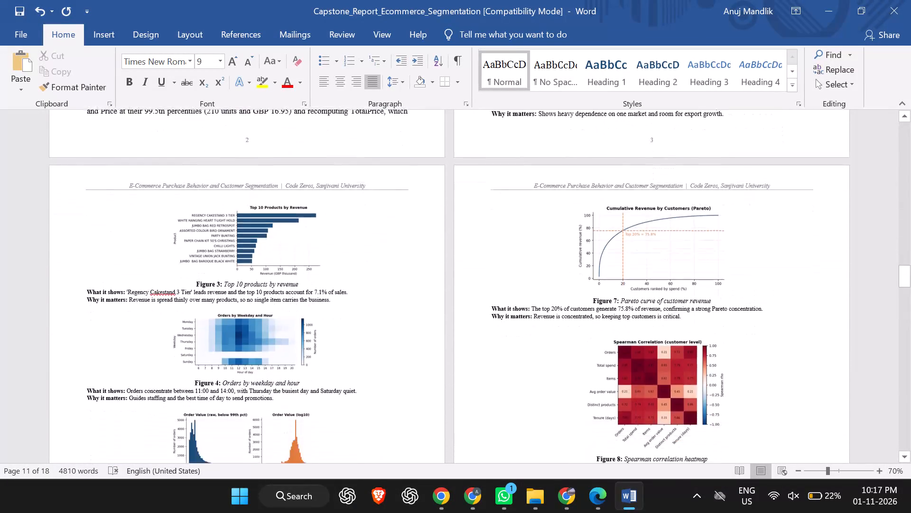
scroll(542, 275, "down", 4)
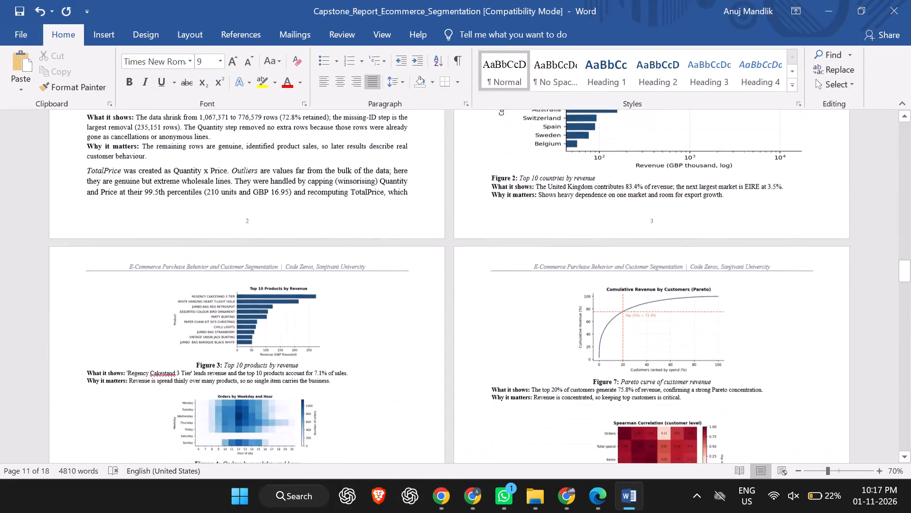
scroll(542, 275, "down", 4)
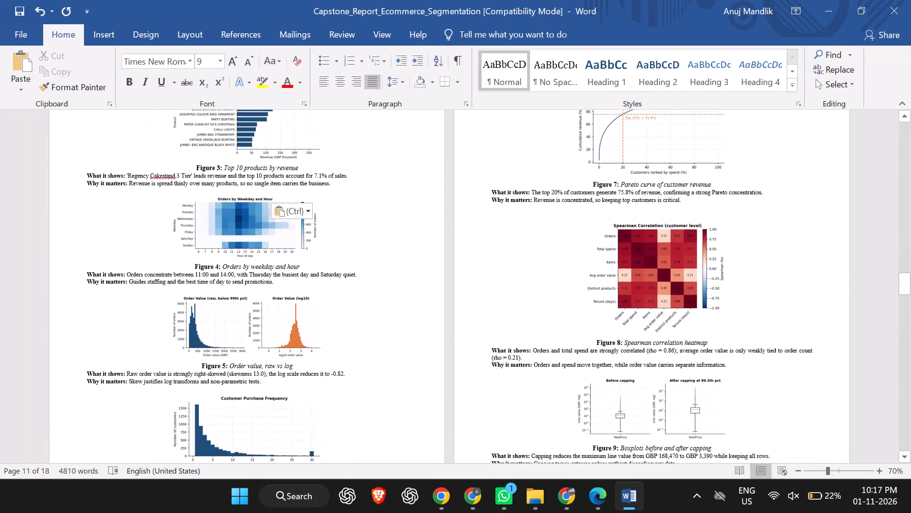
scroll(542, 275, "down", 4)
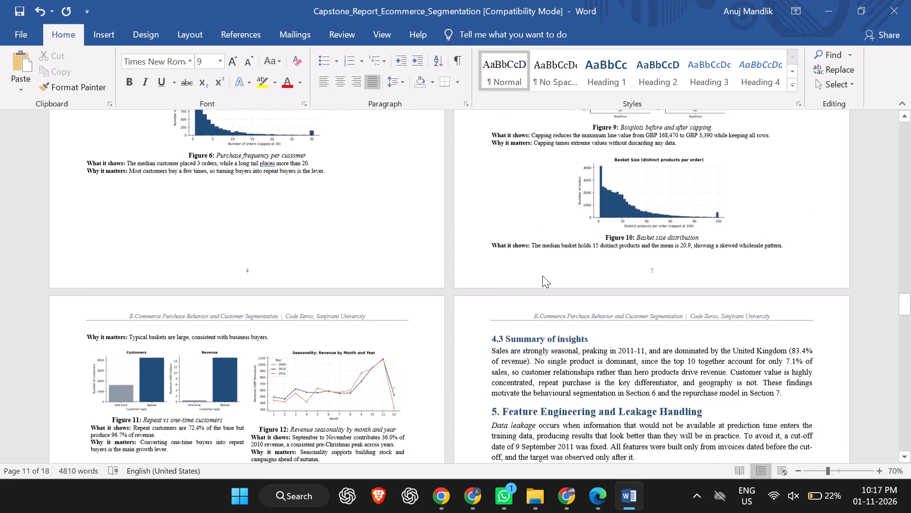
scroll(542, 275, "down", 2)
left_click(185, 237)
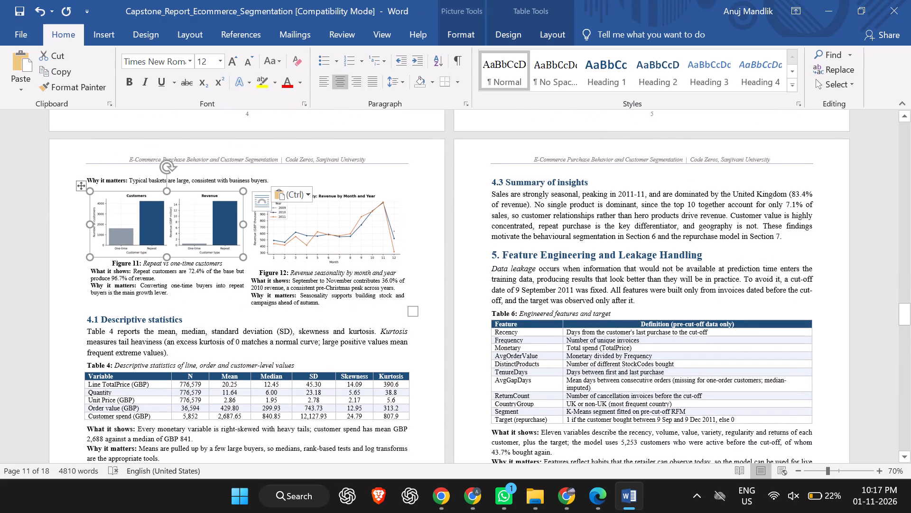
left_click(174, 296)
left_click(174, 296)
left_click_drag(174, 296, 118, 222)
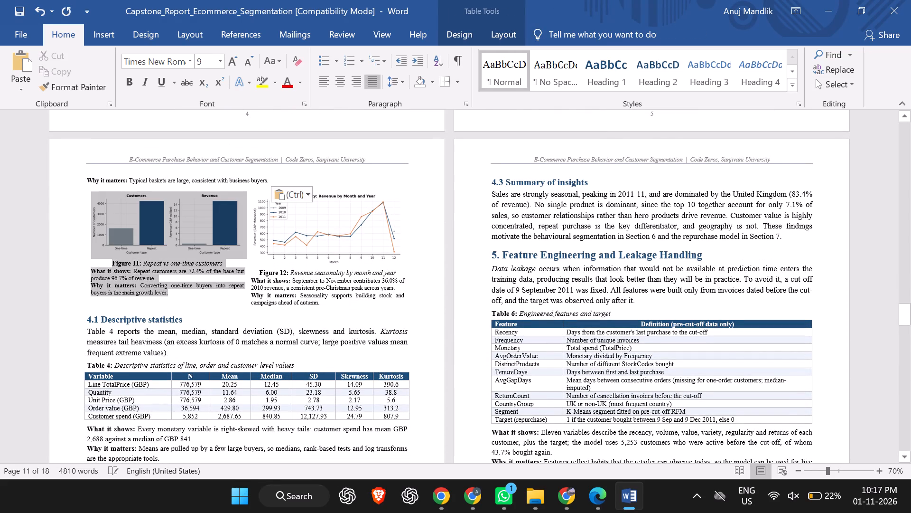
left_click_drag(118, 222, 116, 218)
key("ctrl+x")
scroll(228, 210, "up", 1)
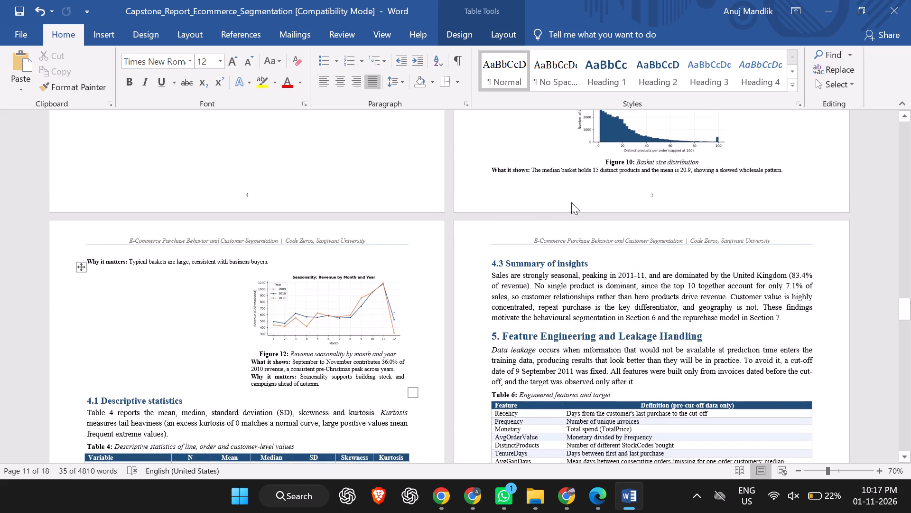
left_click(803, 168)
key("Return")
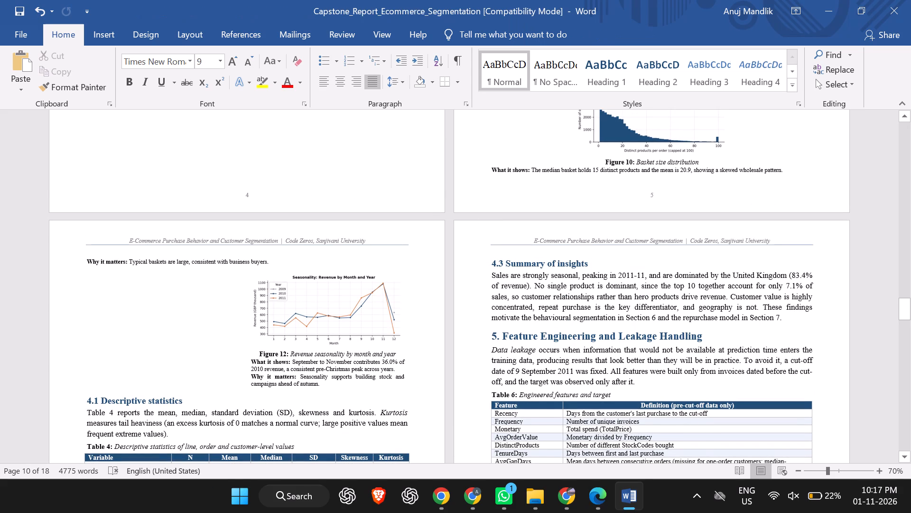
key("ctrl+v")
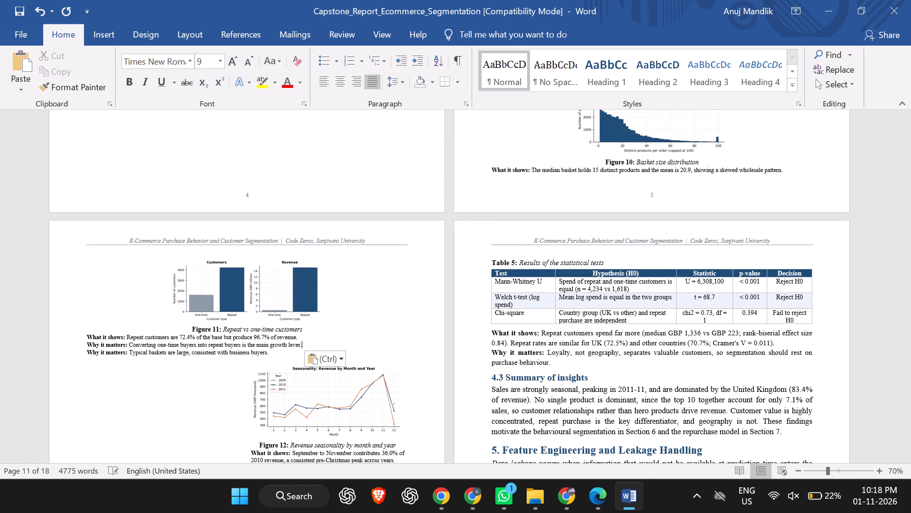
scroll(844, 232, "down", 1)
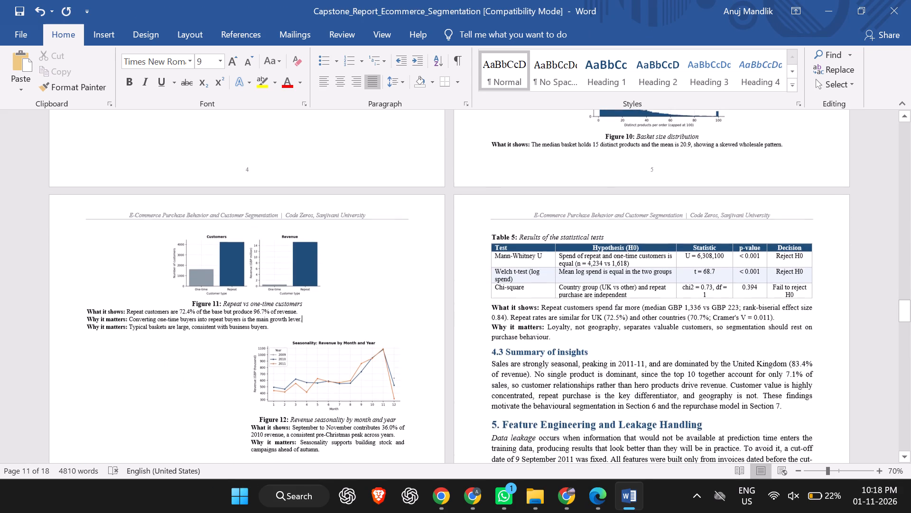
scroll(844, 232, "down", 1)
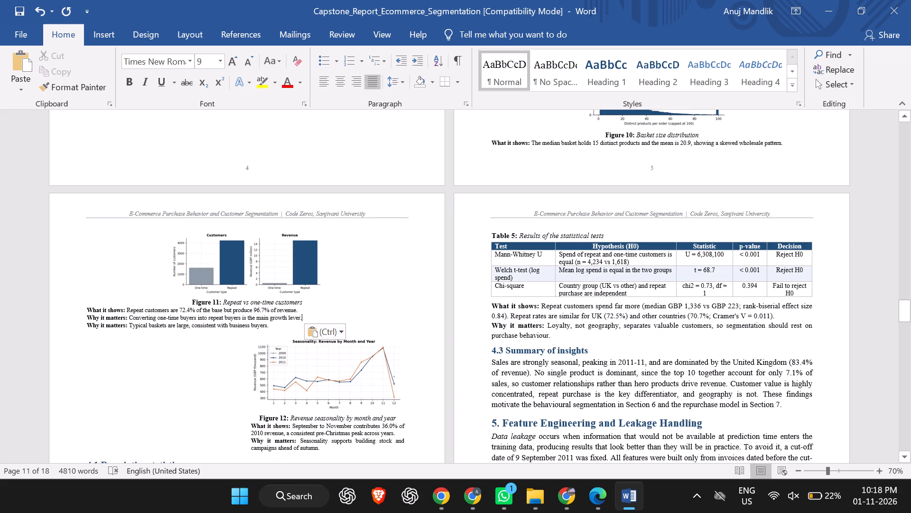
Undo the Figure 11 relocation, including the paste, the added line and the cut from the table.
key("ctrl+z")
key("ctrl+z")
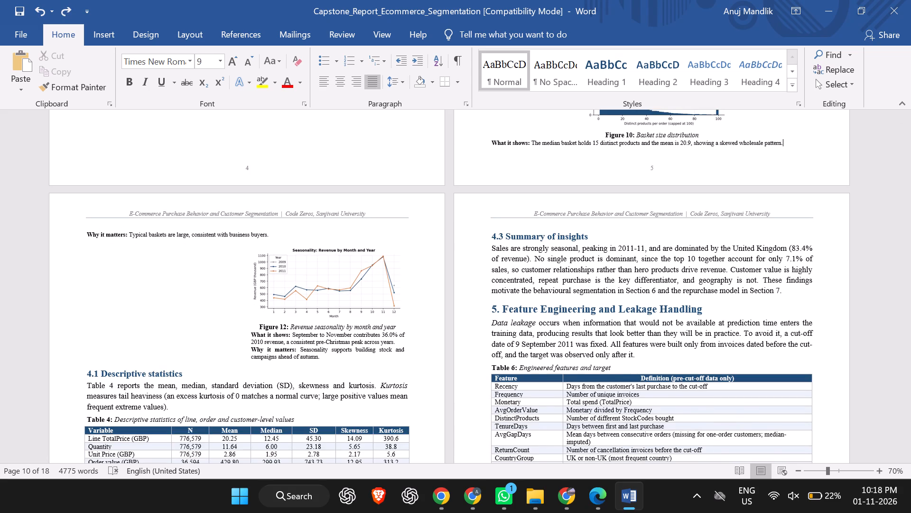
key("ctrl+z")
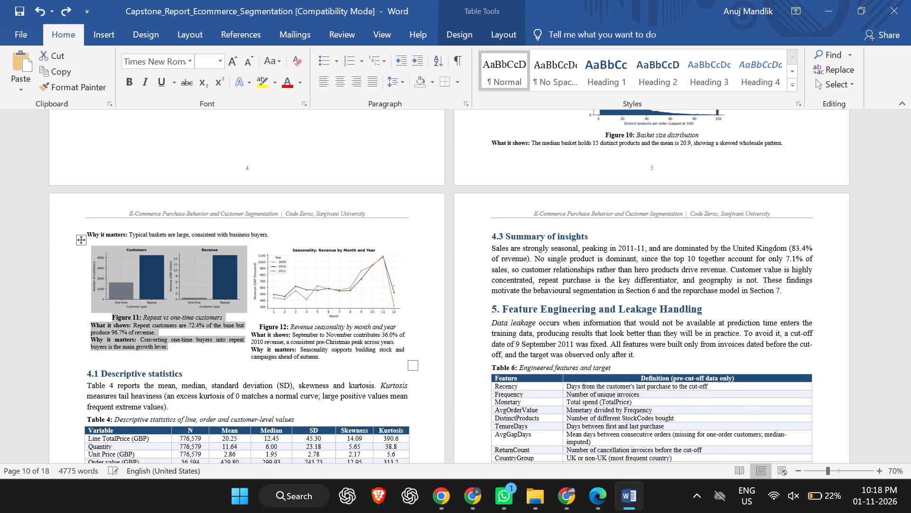
Move the Figure 11 chart with its caption and explanation out of the table to new lines below Figure 10's Why it matters line.
key("ctrl+x")
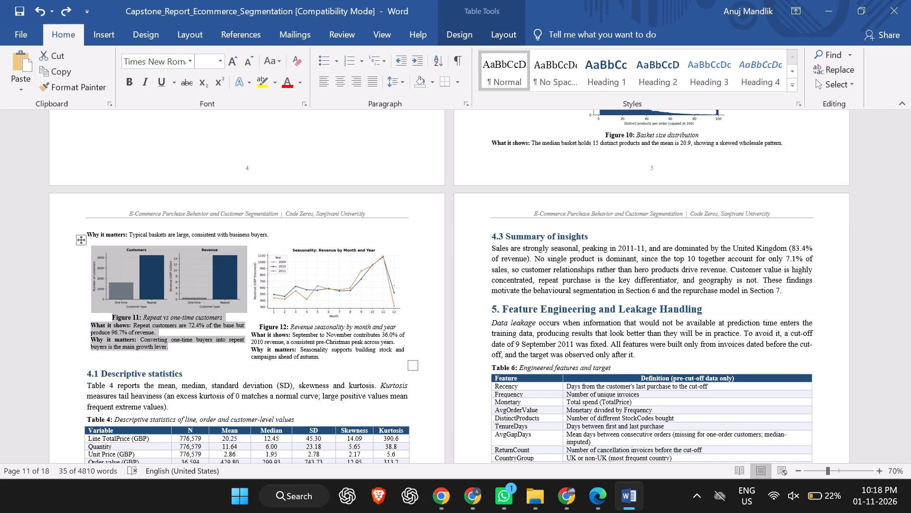
left_click(429, 230)
key("Return")
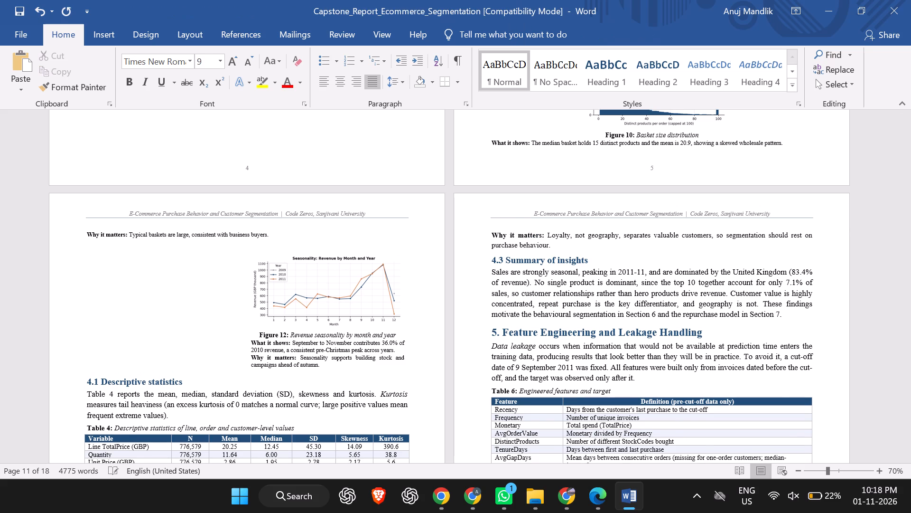
key("ctrl+Return")
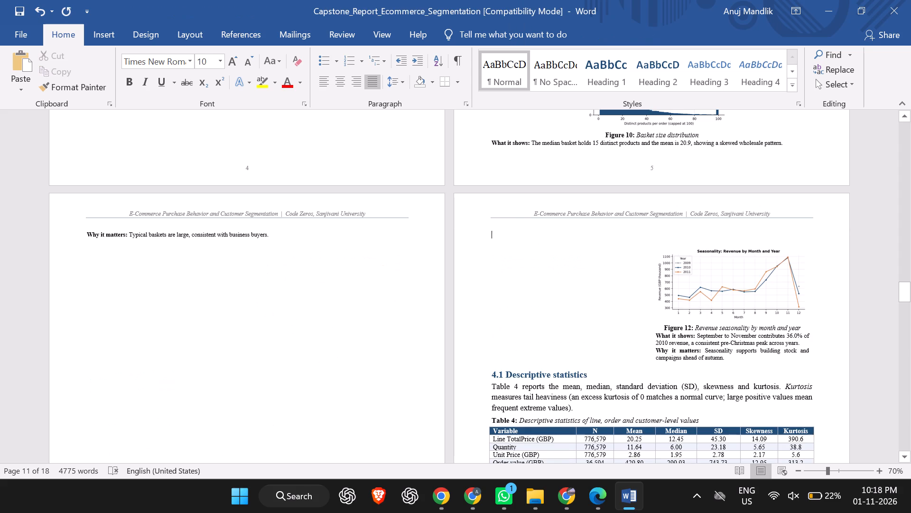
key("ctrl+z")
left_click(429, 230)
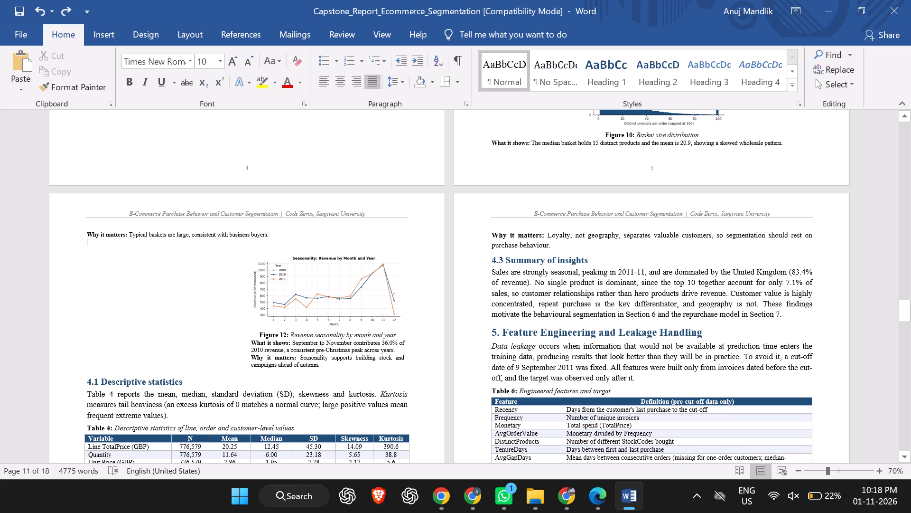
key("Return")
key("Return")
key("ctrl+v")
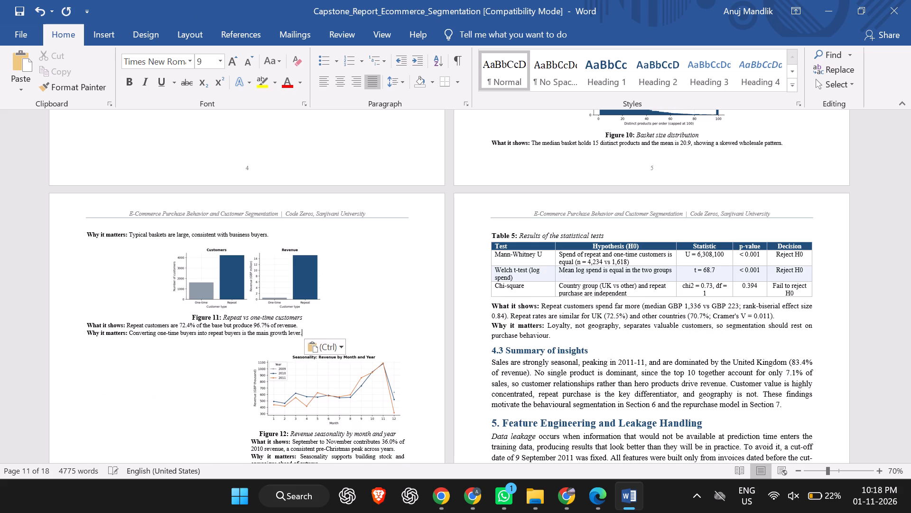
Move the Figure 12 seasonality chart with its caption and explanation out of the table to new lines below Figure 11's Why it matters line.
scroll(396, 324, "down", 1)
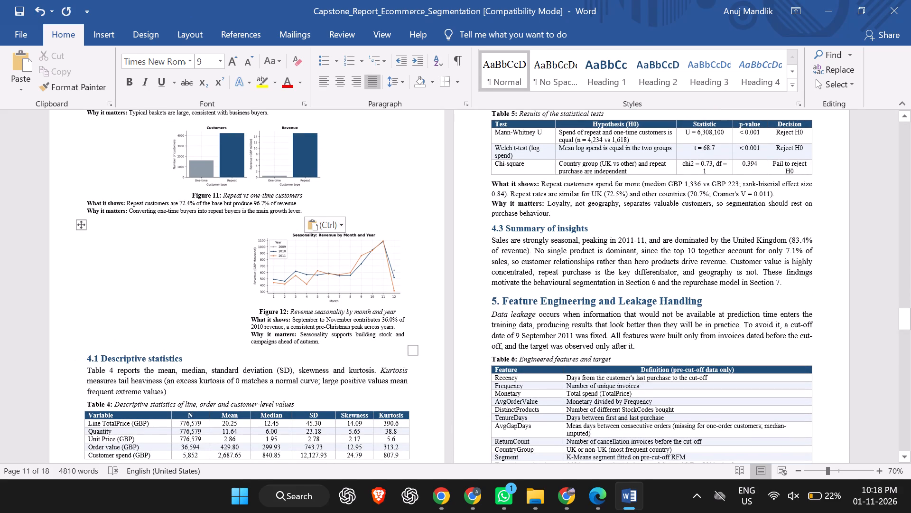
left_click(320, 343)
left_click_drag(322, 341, 292, 252)
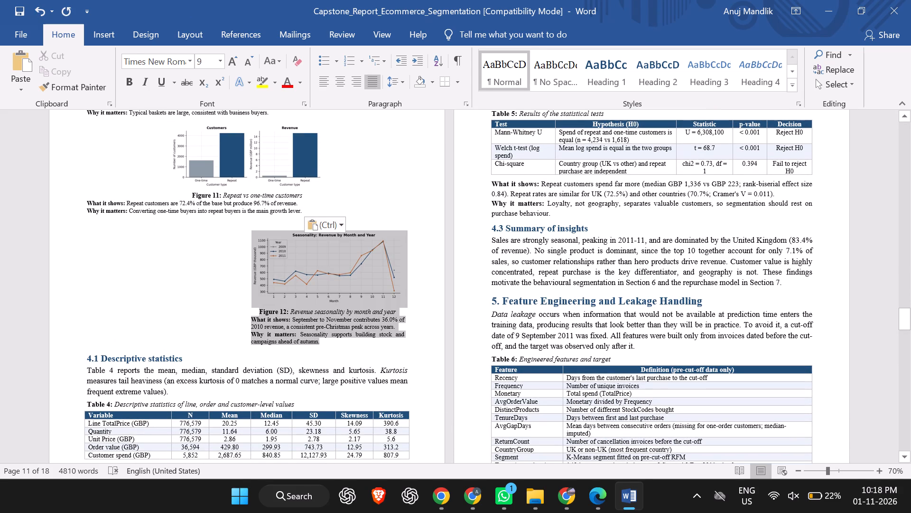
left_click_drag(292, 252, 292, 252)
key("ctrl+x")
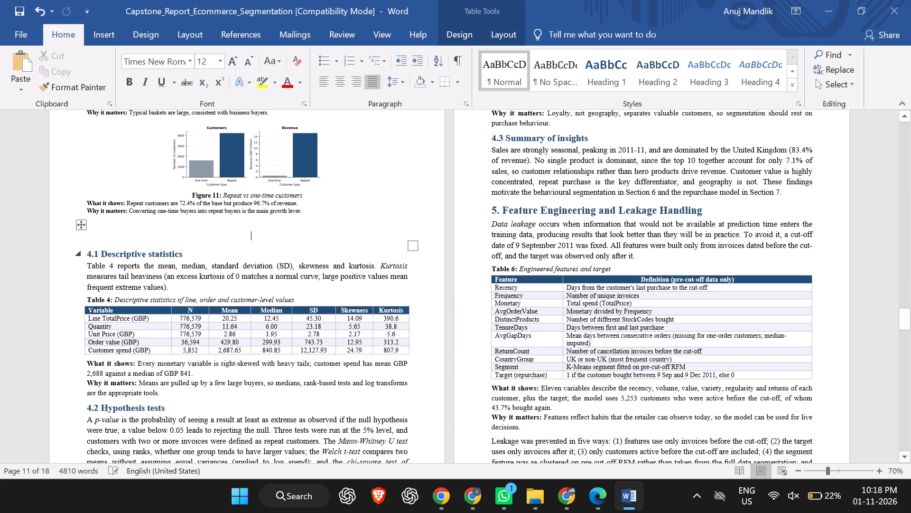
left_click(307, 210)
key("Return")
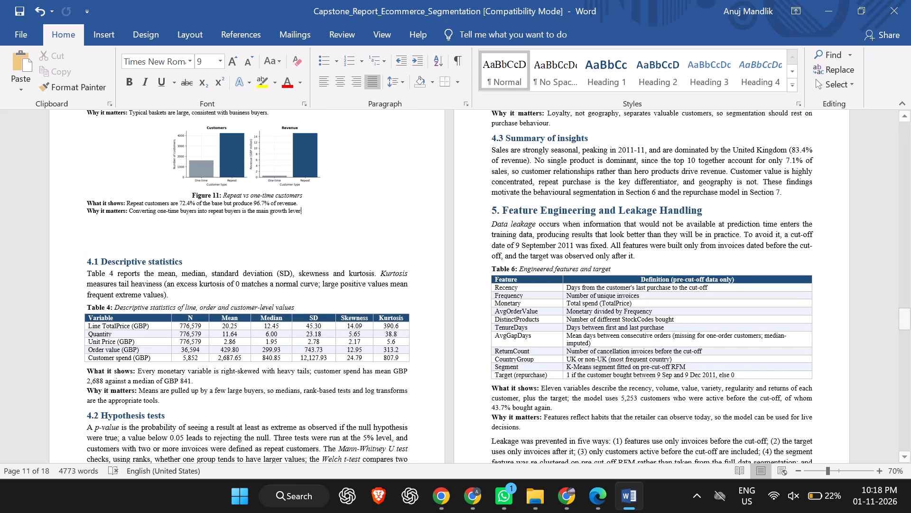
key("Return")
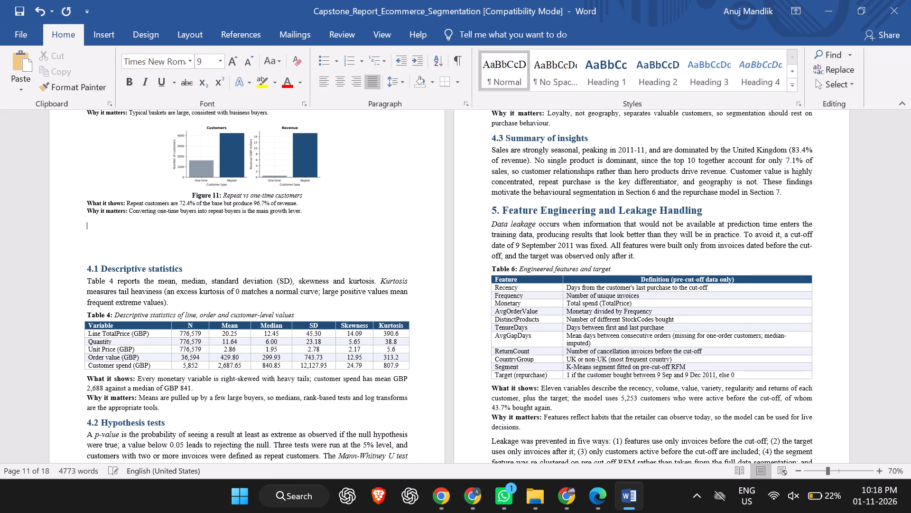
key("ctrl+v")
Delete the emptied figure table and the surplus blank line between Figure 12's explanation and the 4.1 Descriptive statistics heading.
scroll(265, 307, "down", 2)
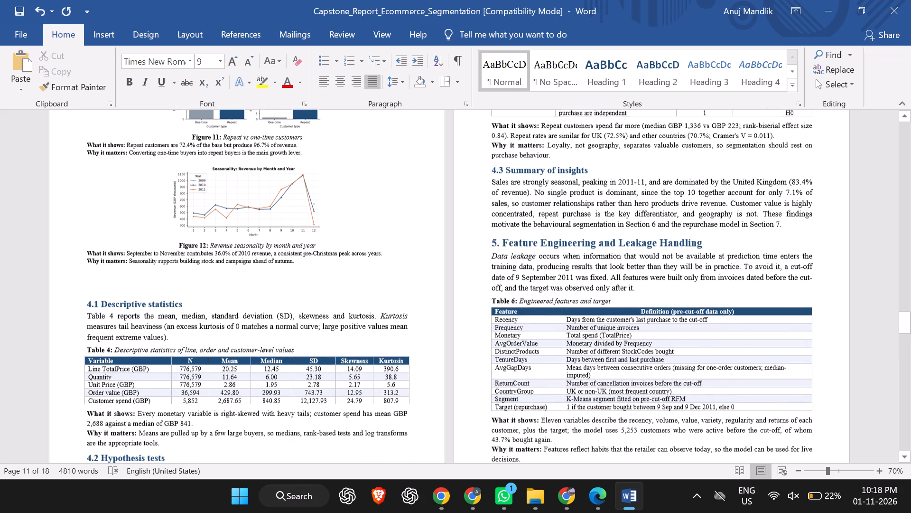
left_click(205, 274)
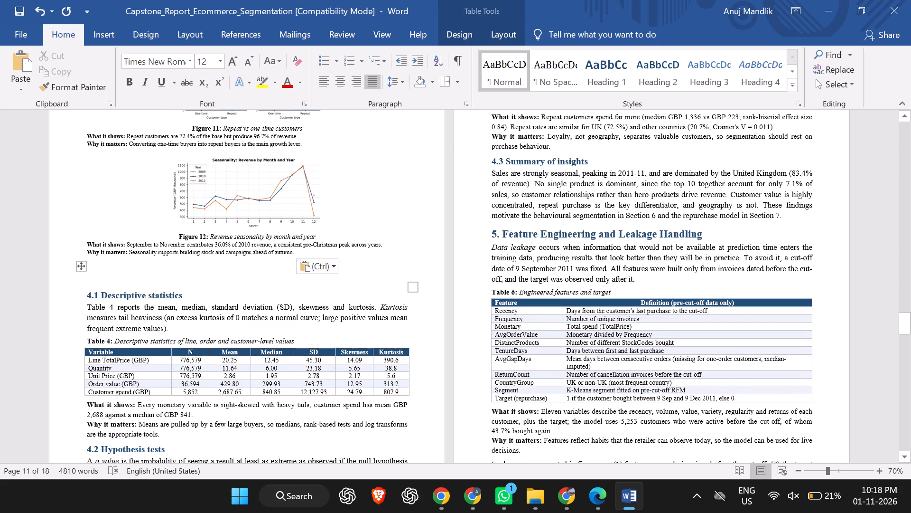
left_click(80, 265)
key("BackSpace")
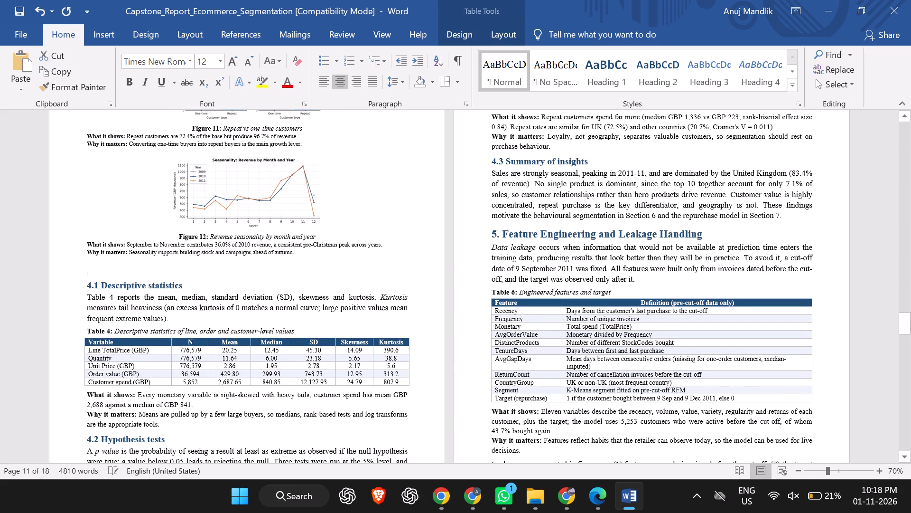
key("BackSpace")
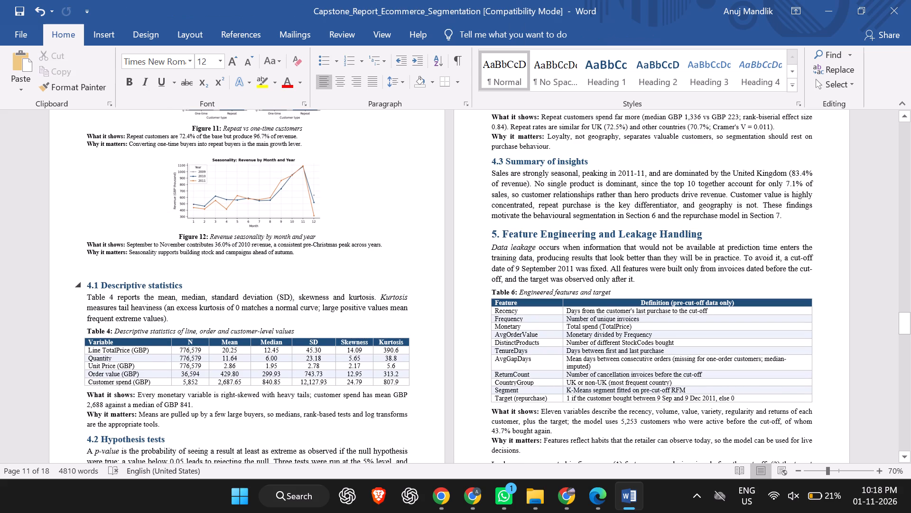
key("BackSpace")
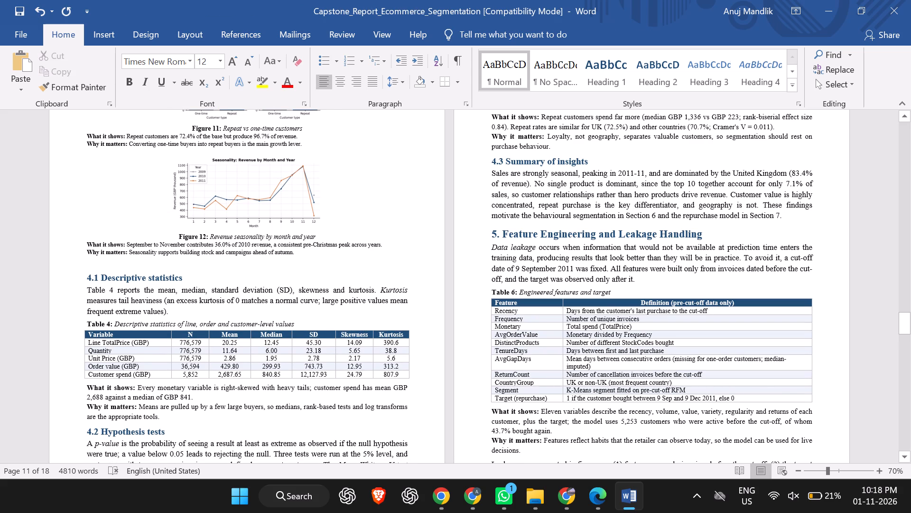
left_click(304, 257)
Change the Figure 3 Top 10 products chart's paragraph alignment from centred to justified.
scroll(304, 257, "up", 19)
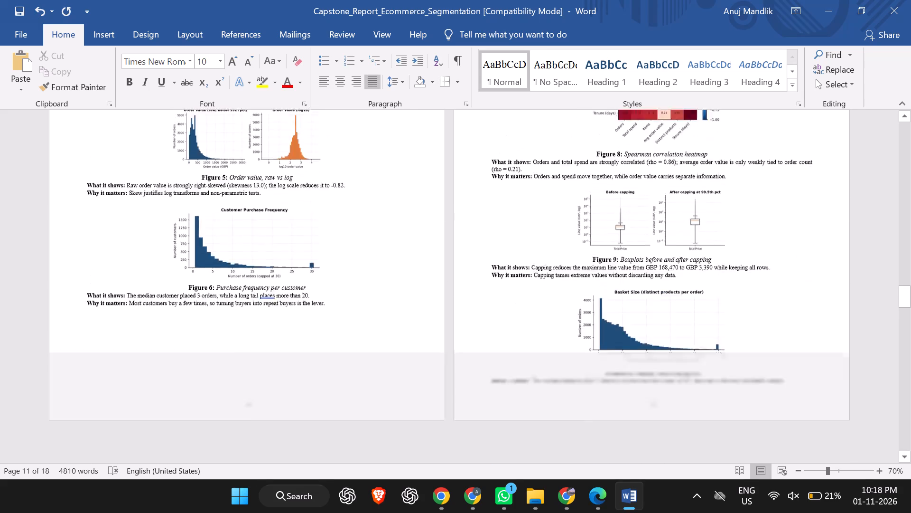
scroll(304, 257, "up", 13)
scroll(343, 357, "down", 6)
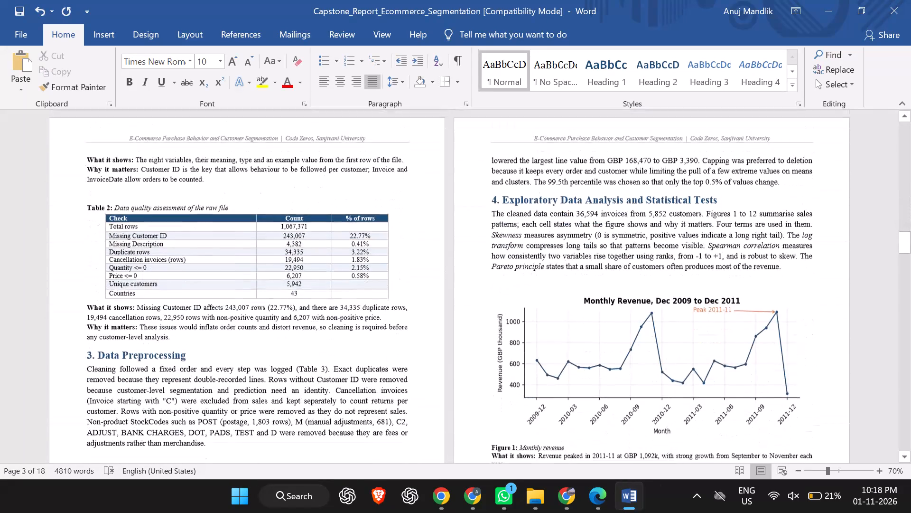
scroll(516, 345, "down", 2)
scroll(387, 343, "up", 1, "ctrl")
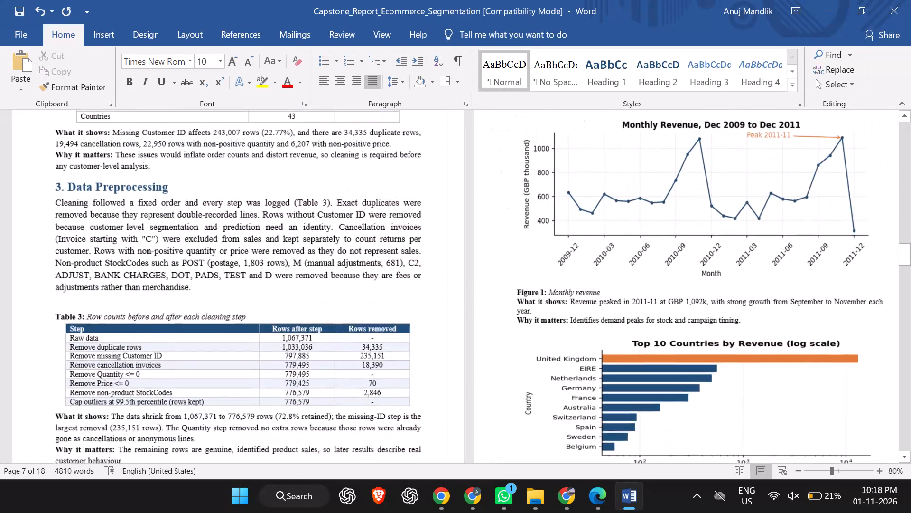
scroll(387, 343, "down", 5)
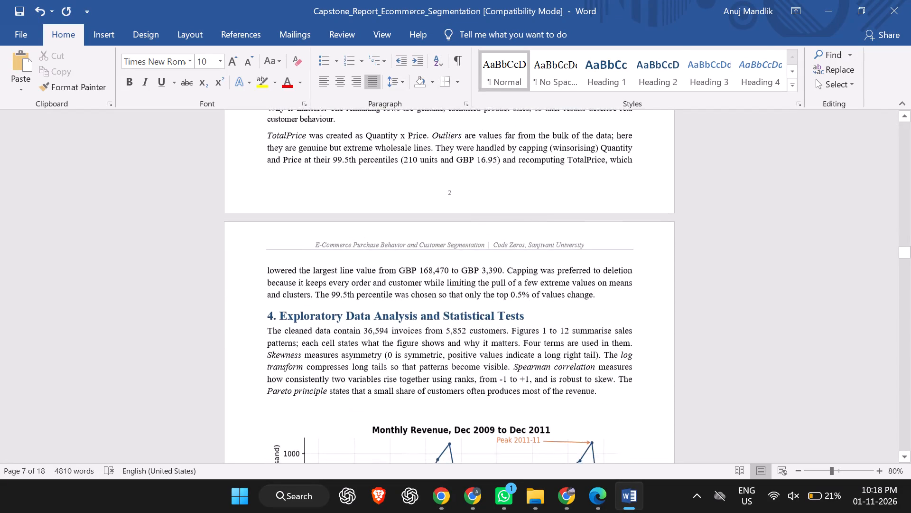
scroll(387, 343, "down", 4)
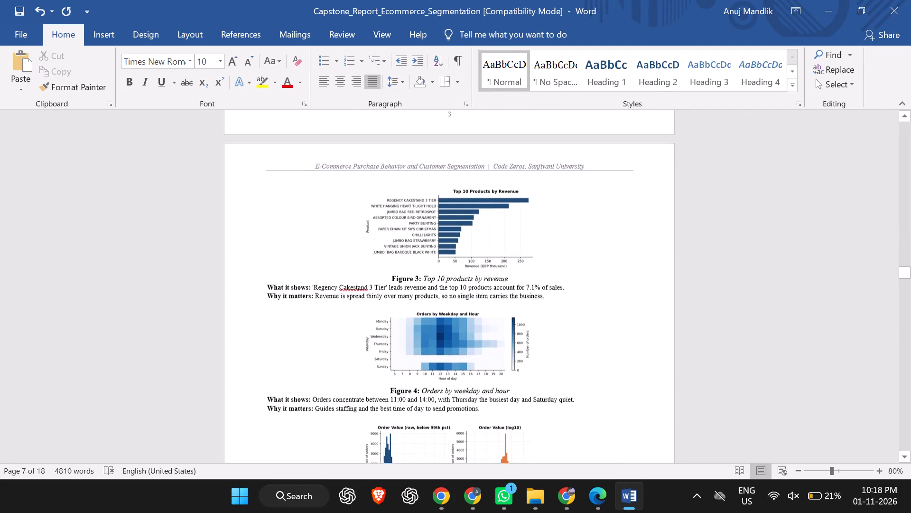
left_click(438, 214)
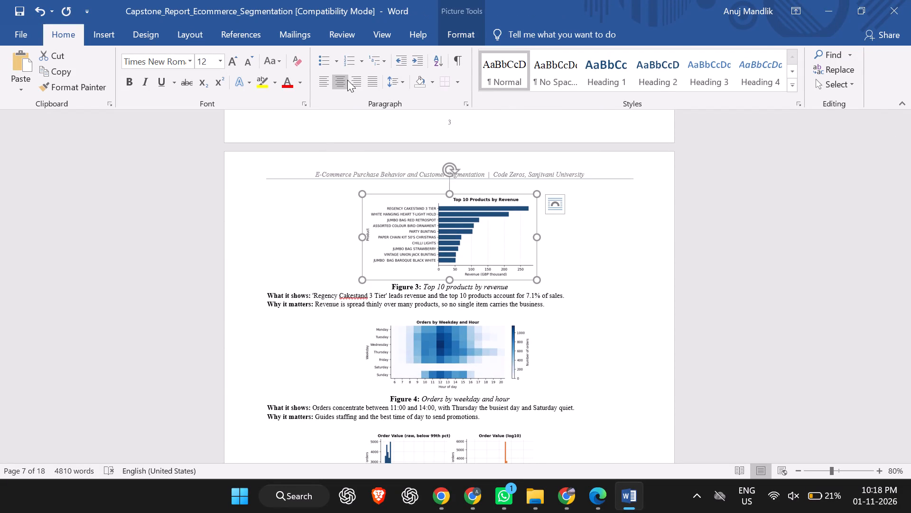
left_click(368, 81)
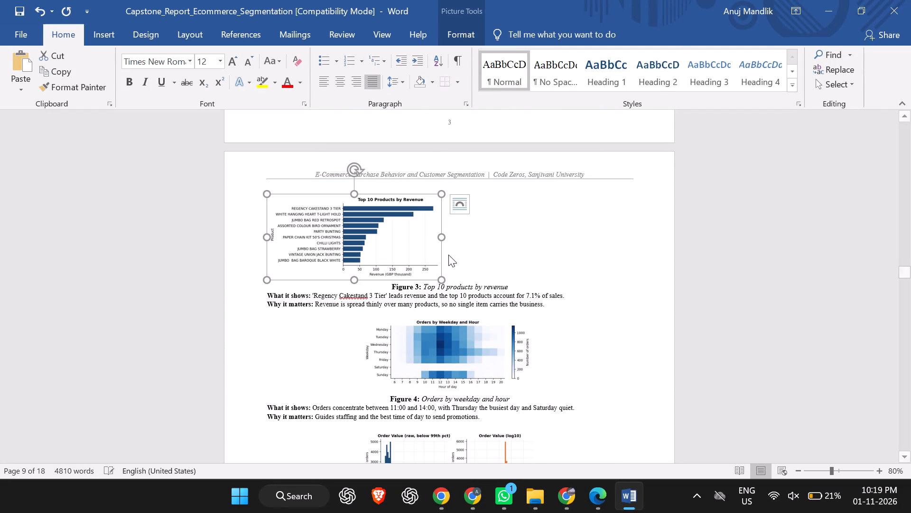
Enlarge the Figure 3 Top 10 products chart to about three-quarters of the text width and centre it.
left_click_drag(443, 279, 544, 289)
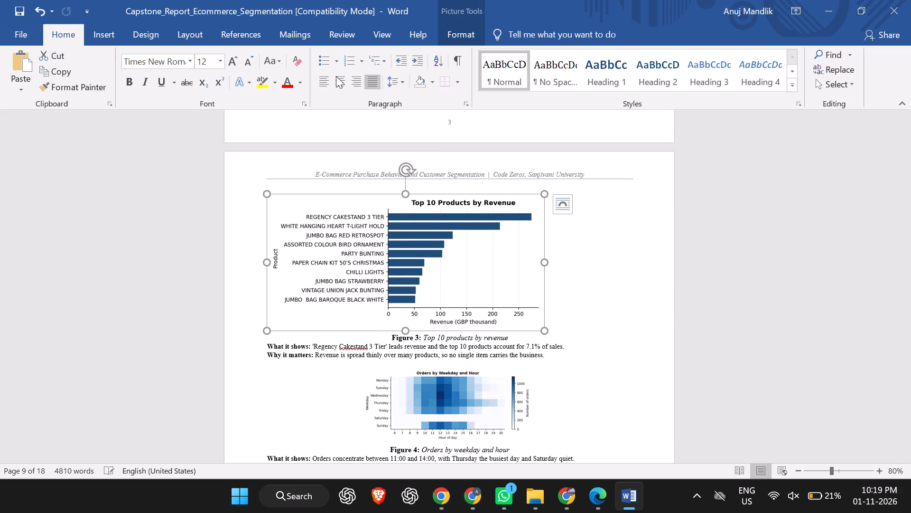
left_click(336, 76)
Centre the Figure 2 Top 10 countries chart and the Figure 1 Monthly revenue chart on the page.
scroll(594, 259, "up", 2)
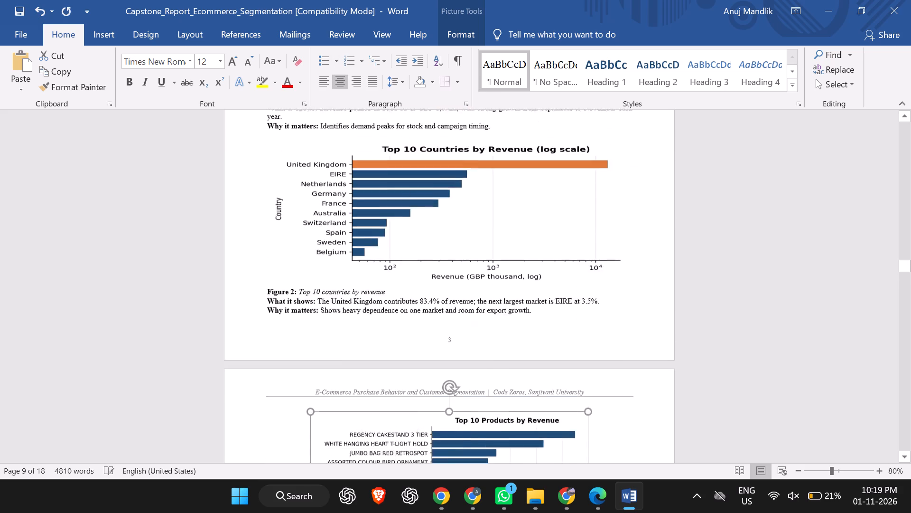
left_click(468, 275)
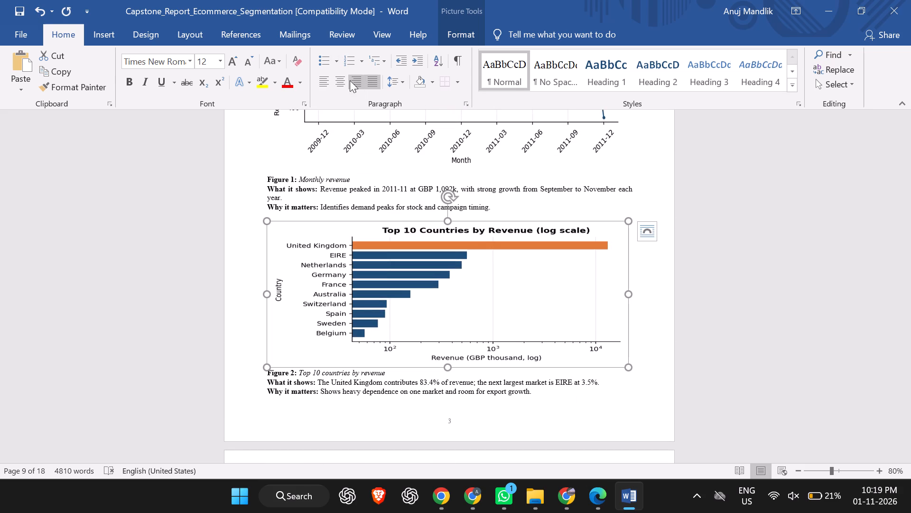
left_click(347, 79)
scroll(445, 210, "up", 1)
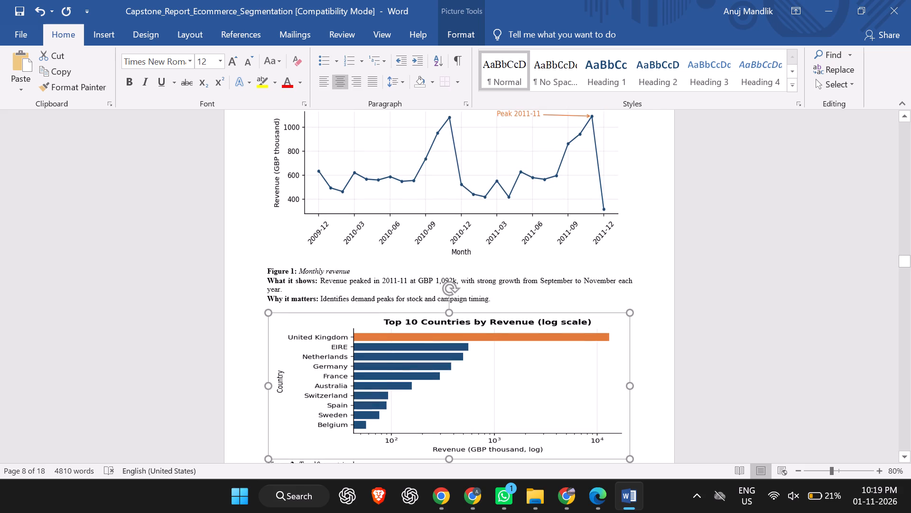
left_click(448, 199)
left_click(346, 78)
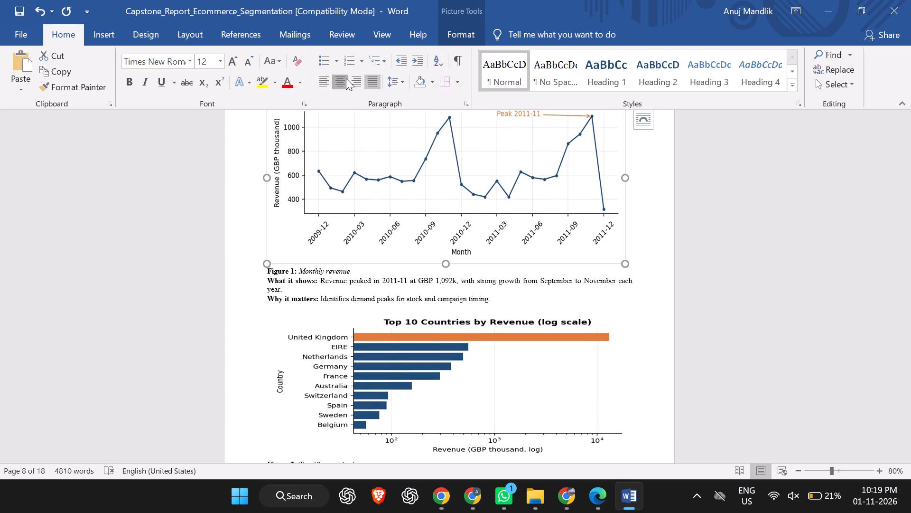
Justify Figure 3's caption with its What it shows and Why it matters lines, and set them to font size 10.
scroll(462, 244, "down", 5)
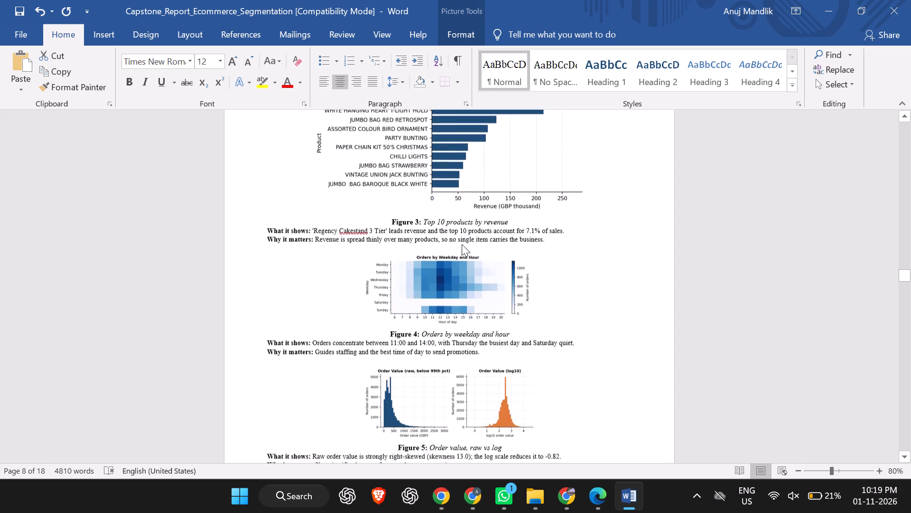
scroll(462, 244, "down", 1)
scroll(423, 216, "up", 1)
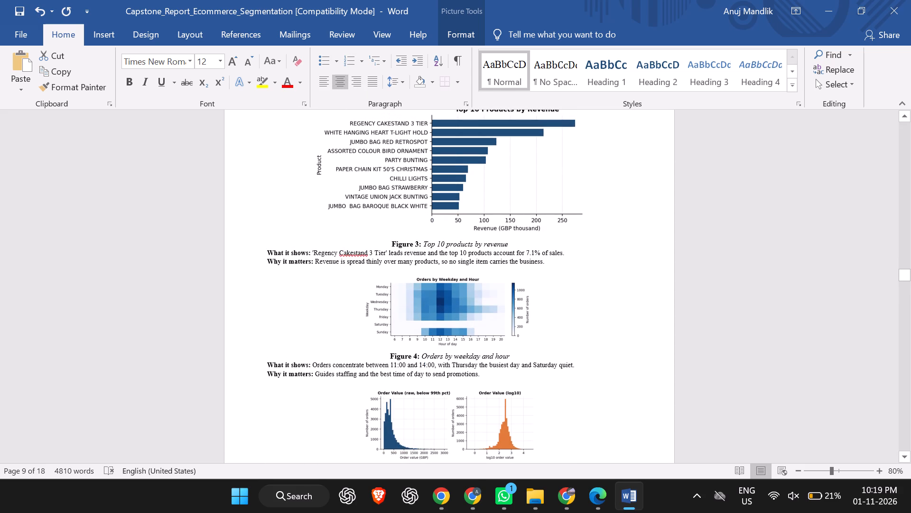
left_click_drag(547, 265, 394, 237)
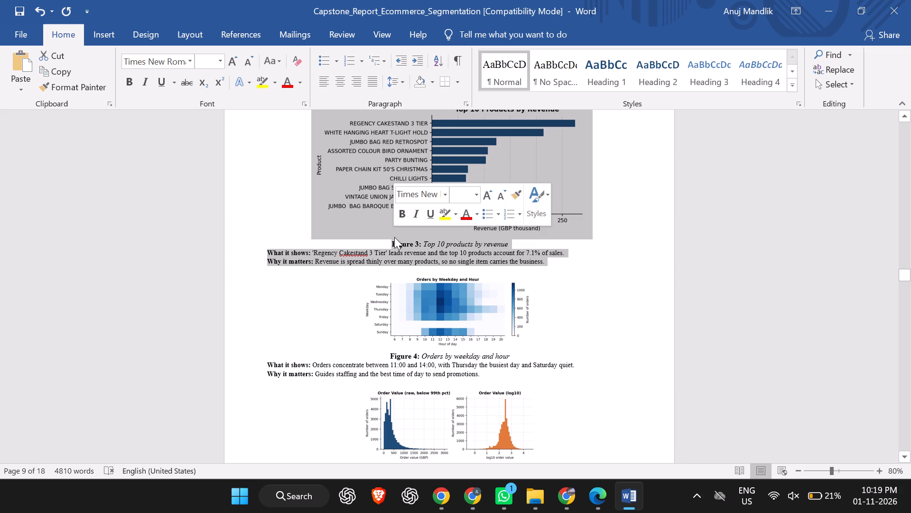
left_click(389, 241)
left_click_drag(389, 241, 544, 261)
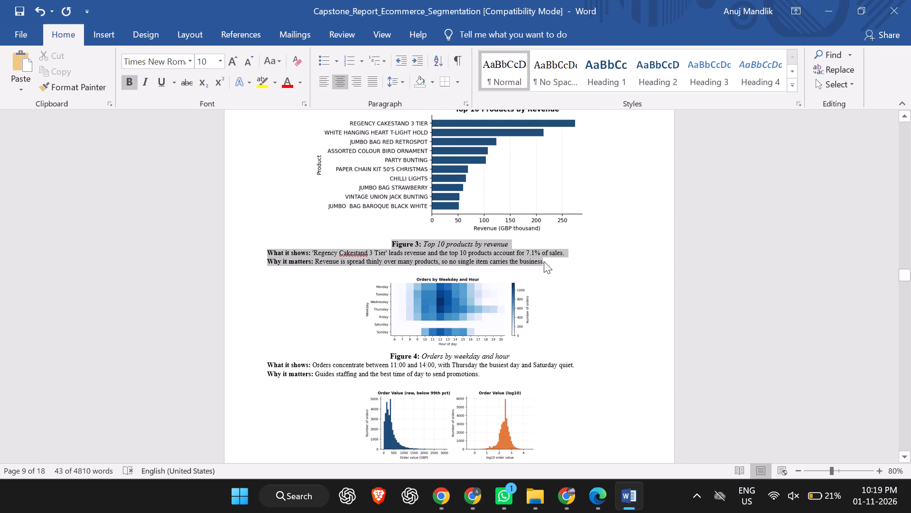
left_click_drag(544, 261, 544, 261)
left_click(372, 85)
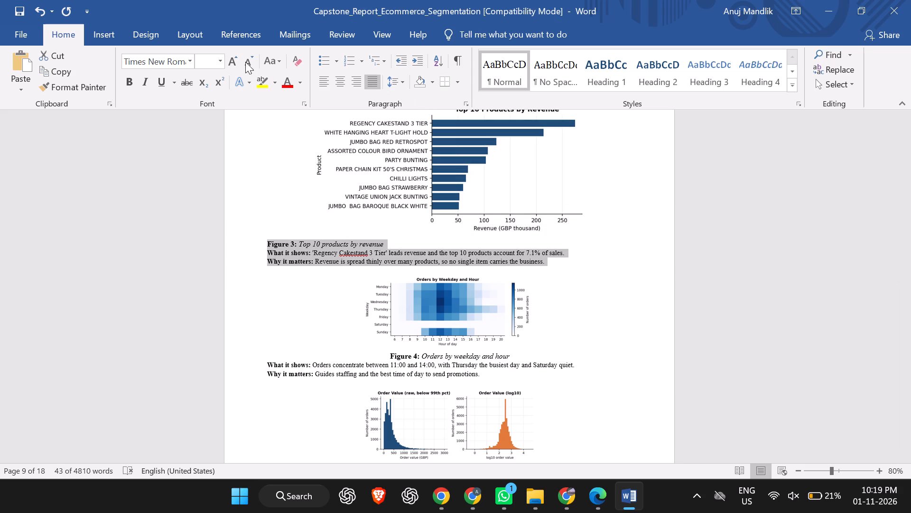
left_click(224, 62)
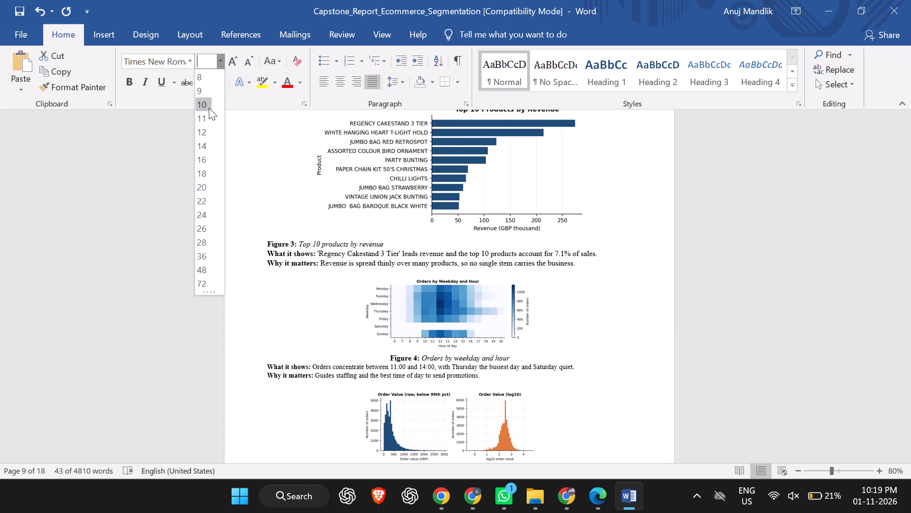
left_click(209, 108)
Enlarge the Figure 4 Orders by Weekday and Hour heatmap proportionally to a little less than the text width.
left_click(381, 301)
scroll(381, 301, "down", 1)
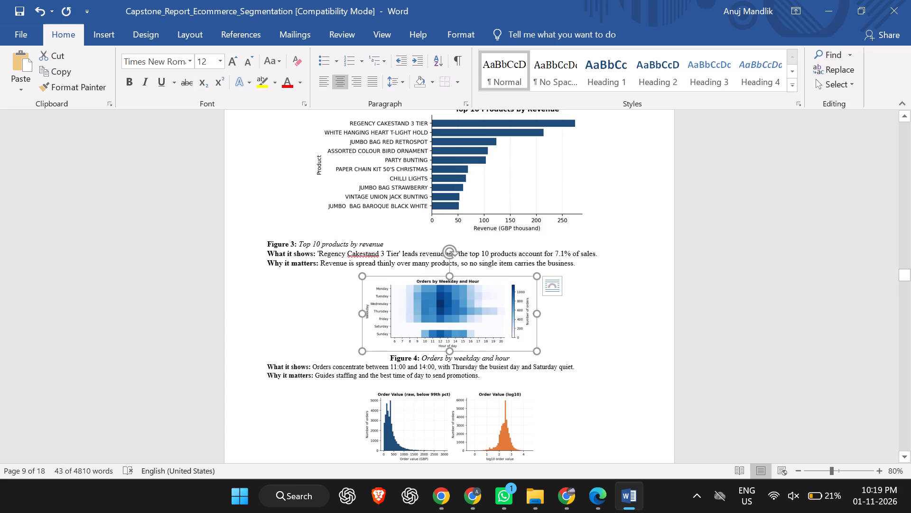
scroll(381, 301, "down", 1)
left_click_drag(536, 245, 548, 253)
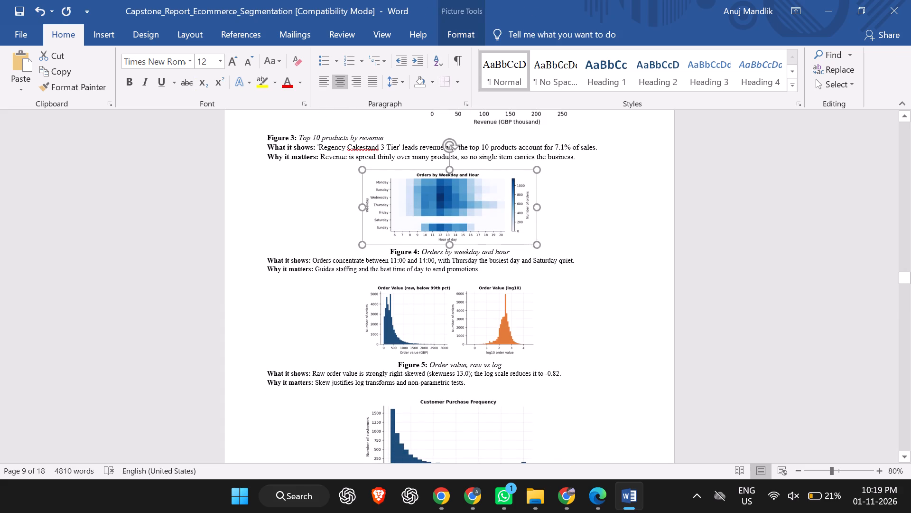
left_click_drag(548, 253, 695, 274)
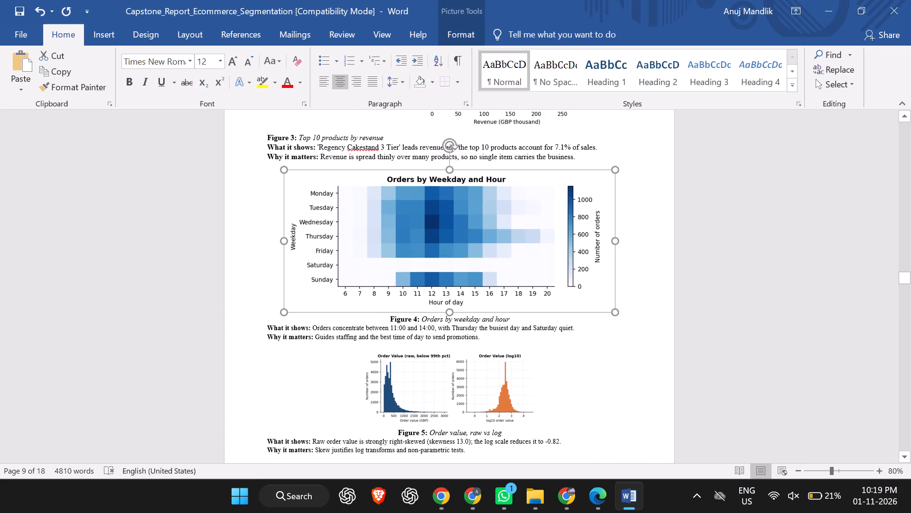
left_click_drag(695, 274, 669, 274)
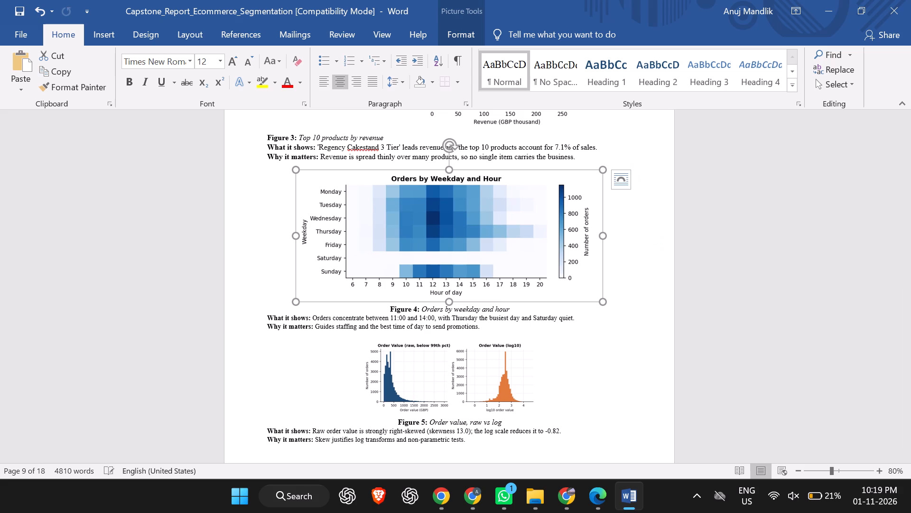
Insert a blank line after Figure 3's Why it matters line, above the Figure 4 heatmap.
left_click(626, 162)
left_click(626, 162)
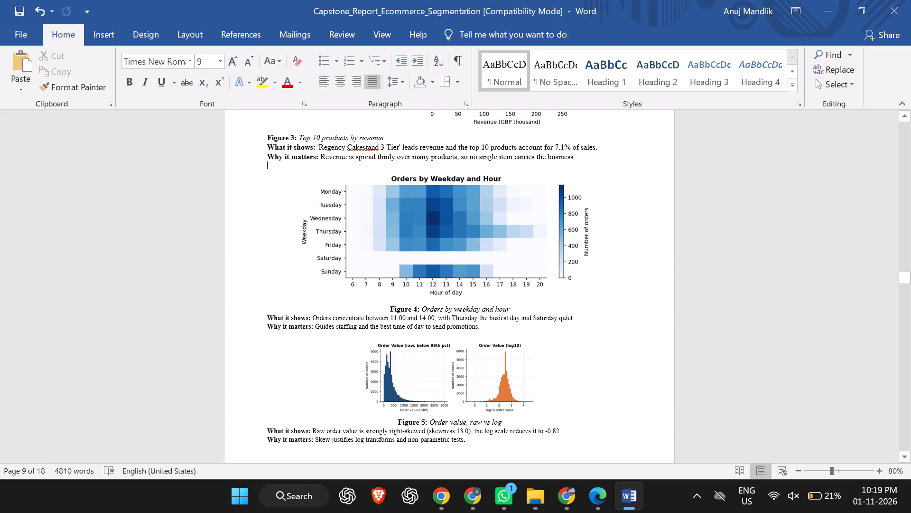
left_click(579, 154)
key("Return")
Justify Figure 4's caption with its What it shows and Why it matters lines, and set them to font size 10.
scroll(509, 230, "down", 1)
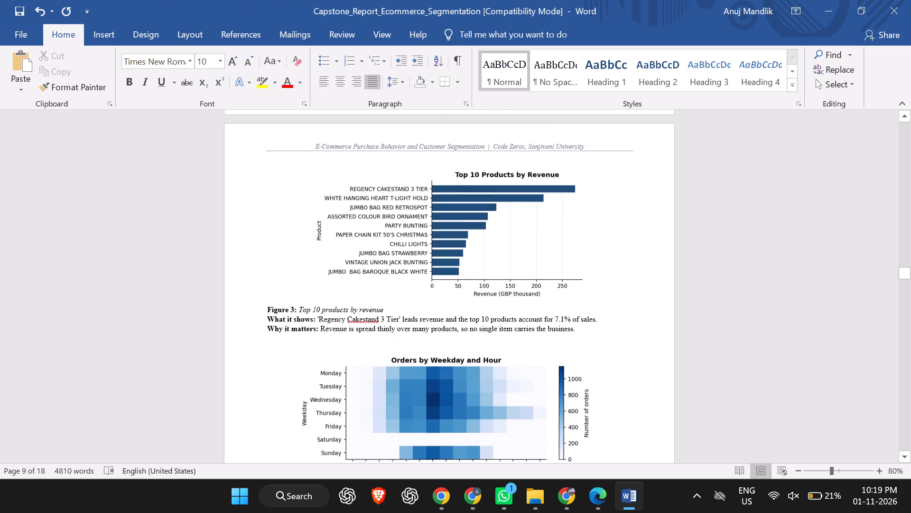
scroll(509, 230, "down", 1)
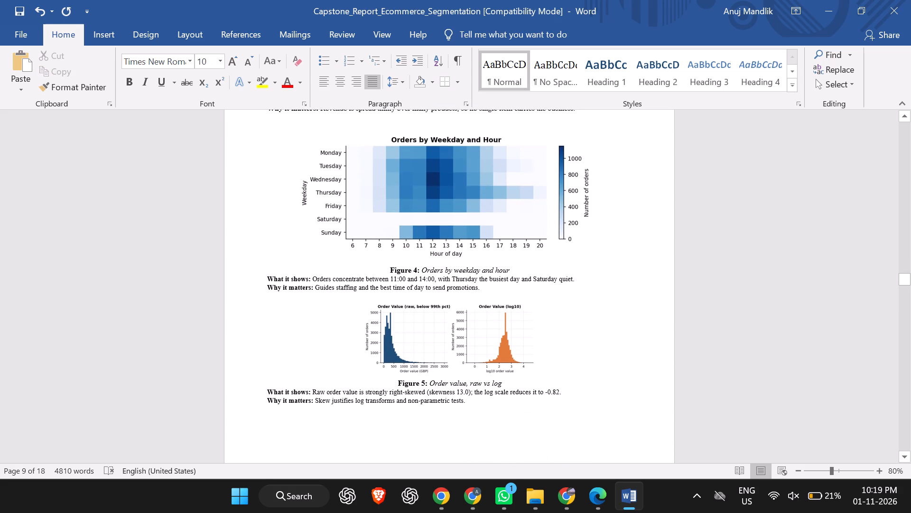
left_click_drag(484, 290, 391, 266)
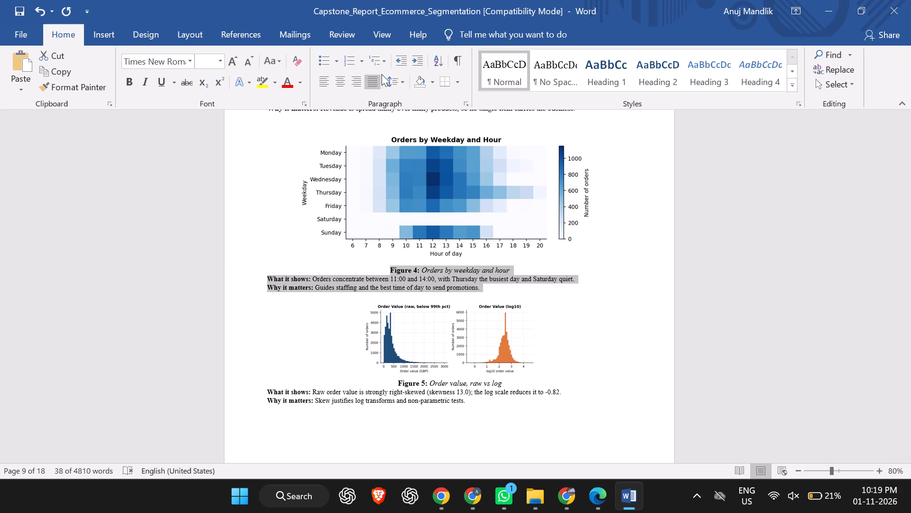
left_click(378, 76)
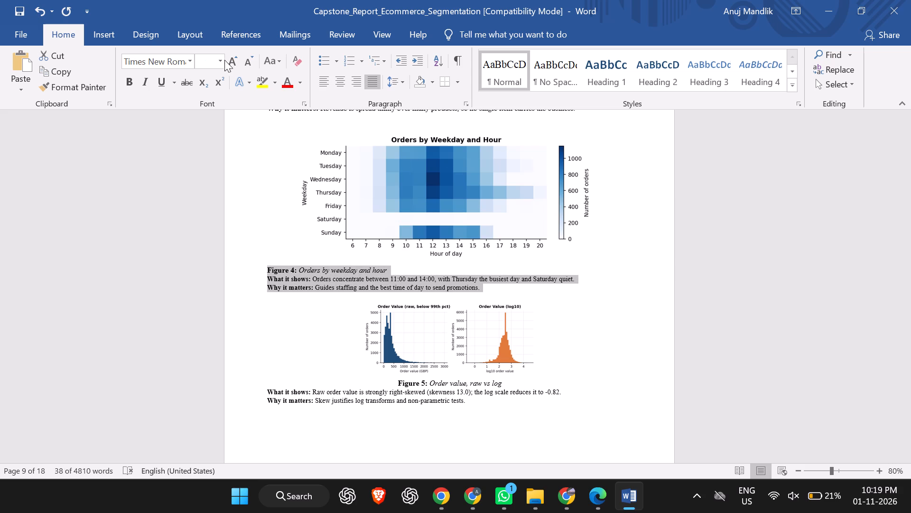
left_click(219, 60)
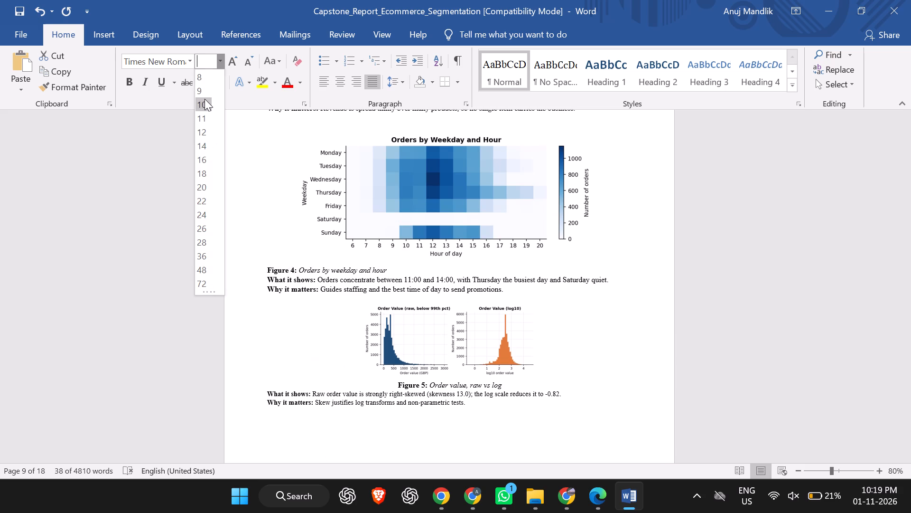
left_click(205, 99)
Enlarge the Figure 5 order value histograms proportionally to roughly the same width as the Figure 4 heatmap.
left_click(408, 334)
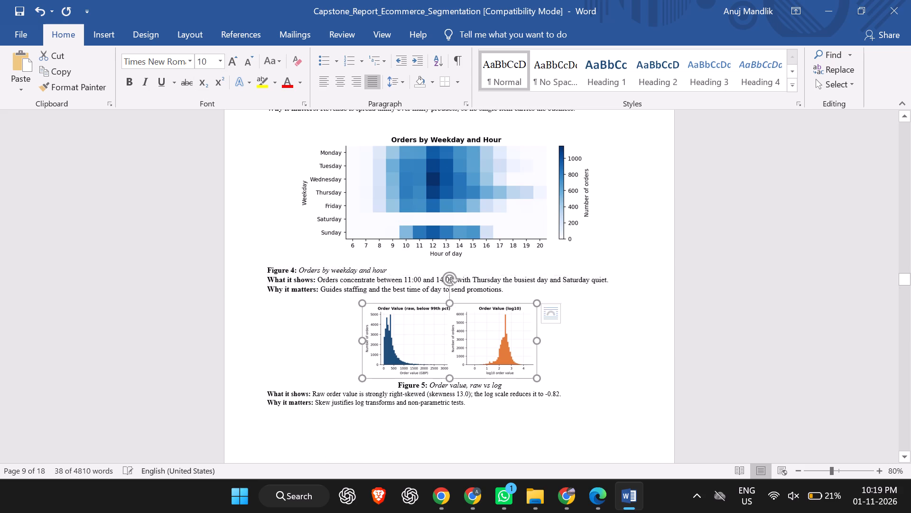
scroll(408, 334, "down", 1)
left_click_drag(539, 216, 612, 247)
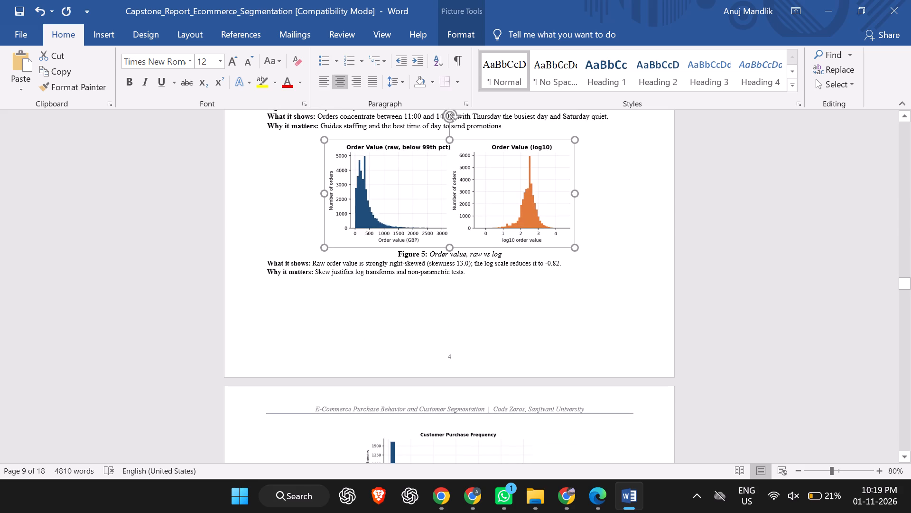
left_click_drag(612, 247, 634, 249)
scroll(470, 340, "up", 1)
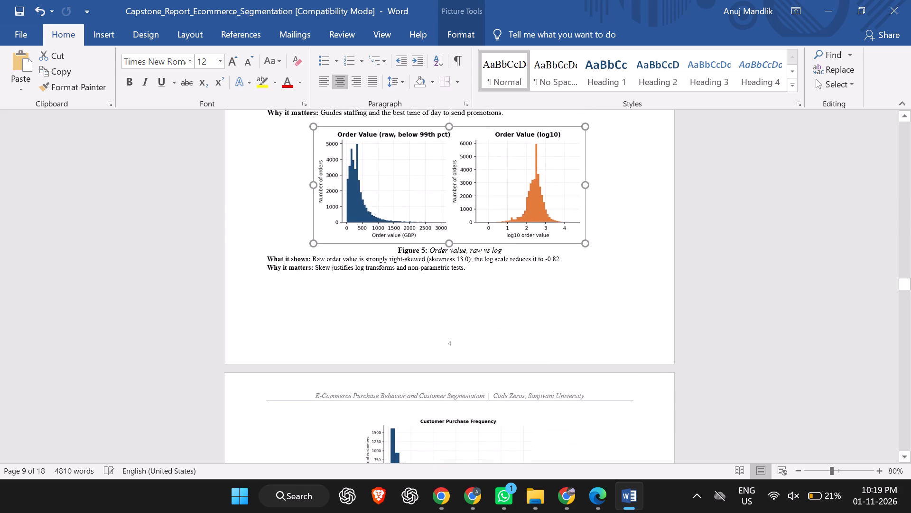
scroll(470, 340, "up", 1)
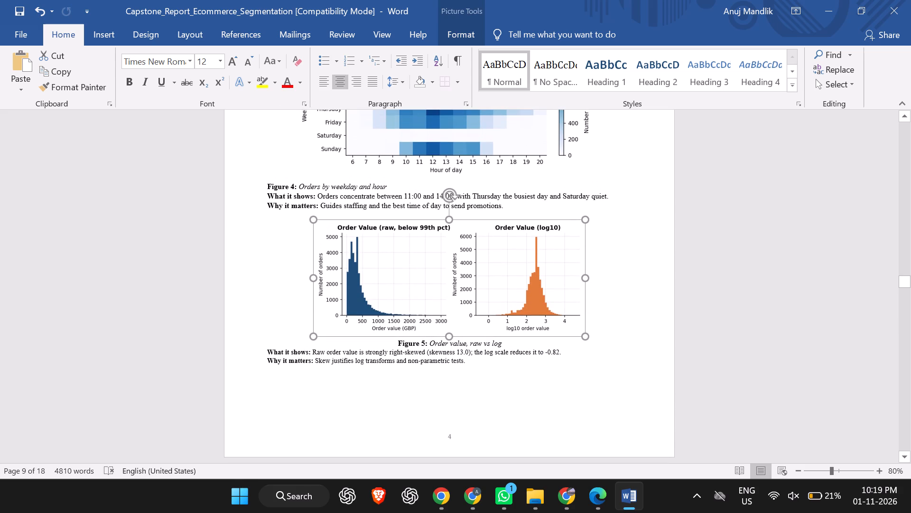
left_click_drag(313, 338, 288, 349)
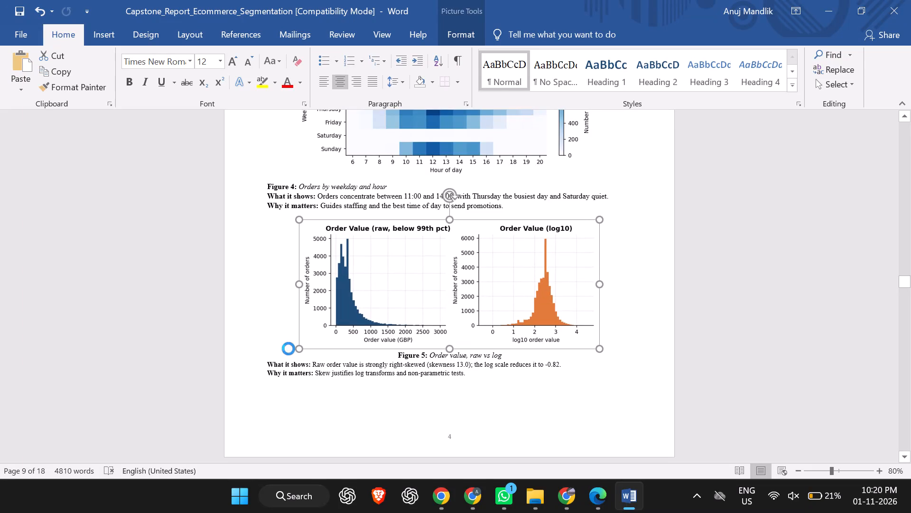
Insert a blank line after Figure 4's Why it matters line, above the Figure 5 histograms.
left_click(516, 215)
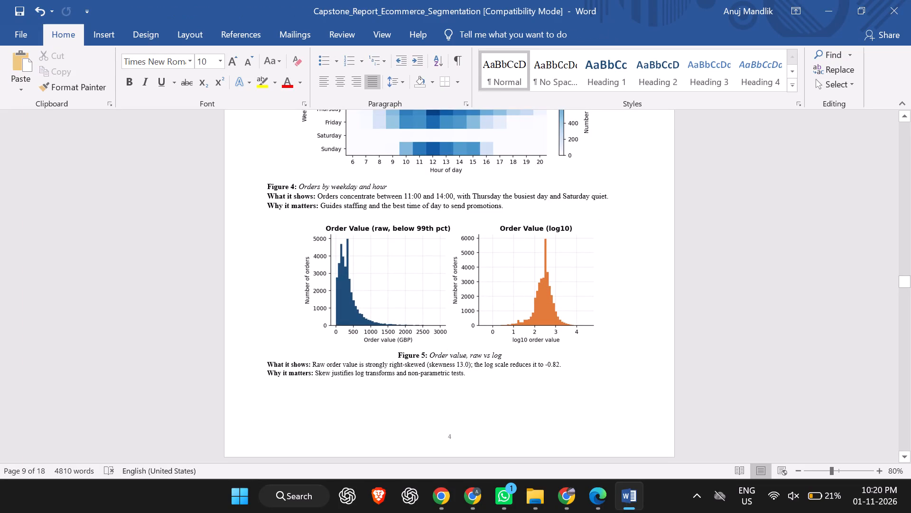
key("Return")
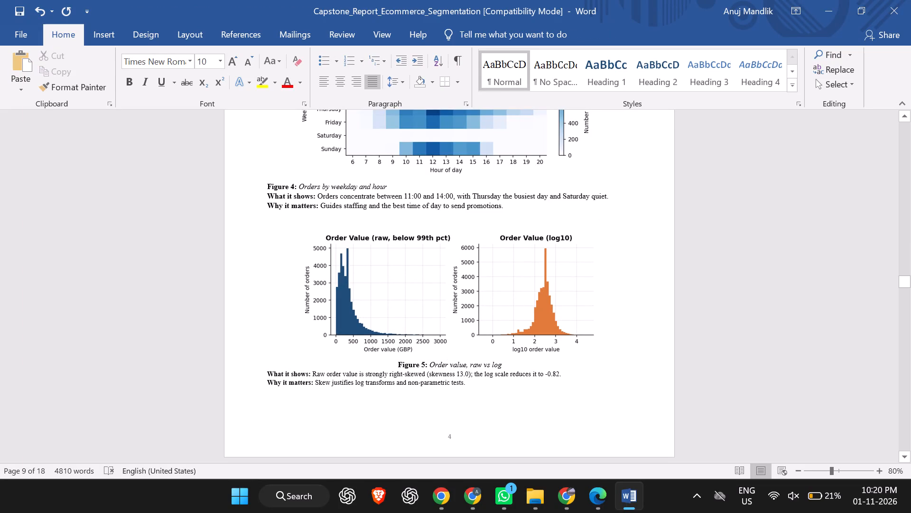
Set Figure 5's caption with its What it shows and Why it matters lines to font size 10 and justify them.
left_click_drag(484, 409, 242, 372)
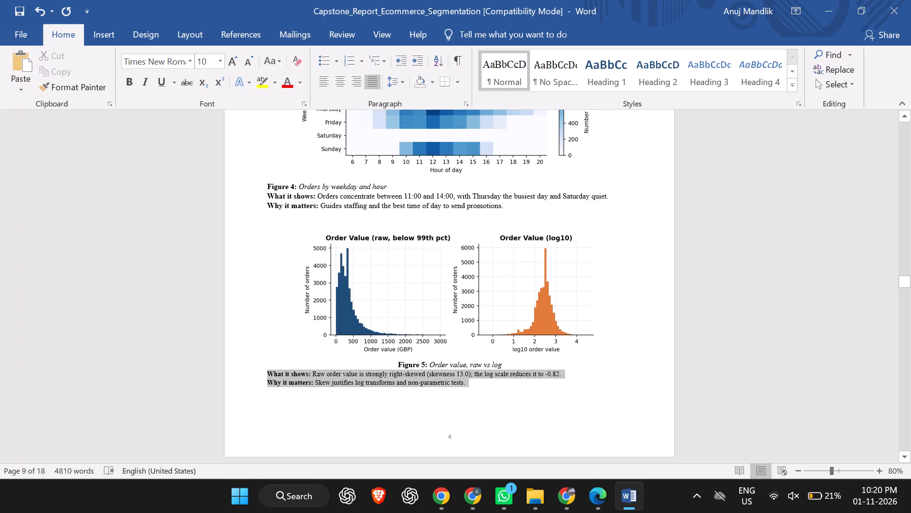
left_click_drag(242, 372, 253, 368)
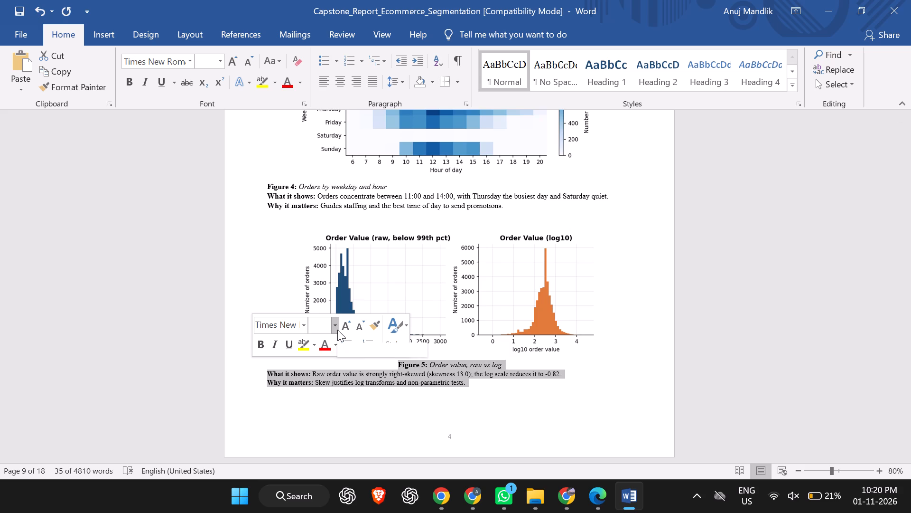
left_click(337, 330)
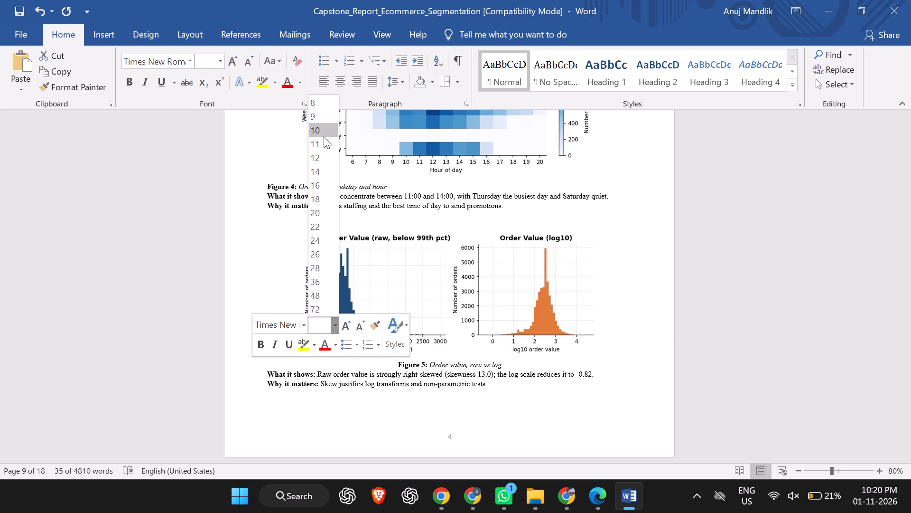
left_click(324, 136)
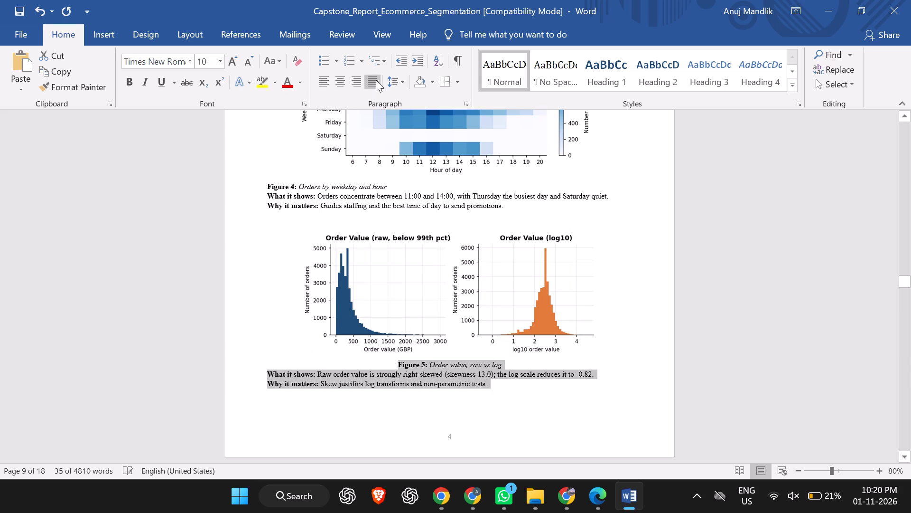
left_click(375, 80)
left_click(488, 408)
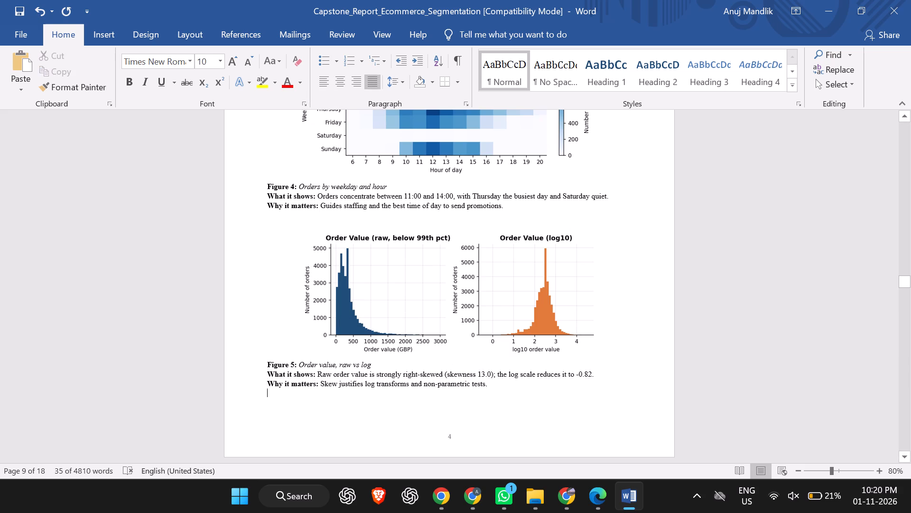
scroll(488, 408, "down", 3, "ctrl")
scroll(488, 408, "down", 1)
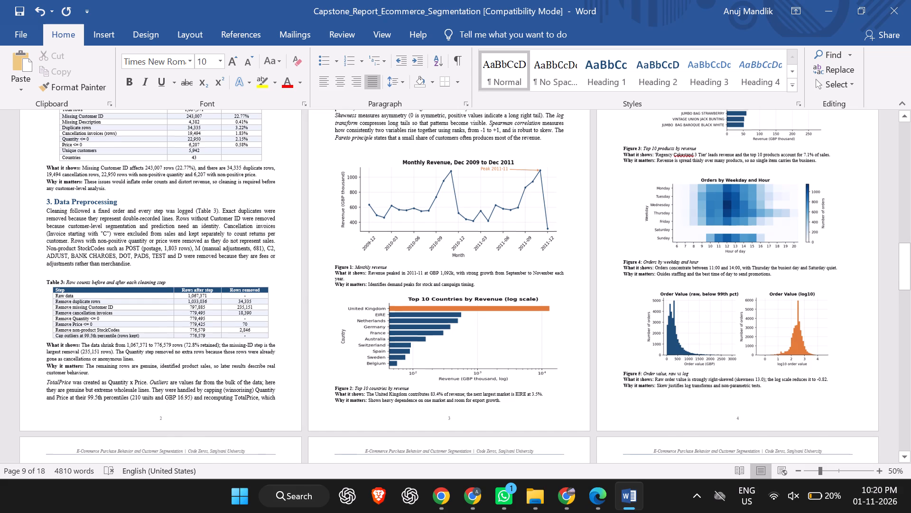
Enlarge the Figure 6 Customer Purchase Frequency histogram proportionally to about 70% of the text width.
scroll(488, 408, "down", 1)
scroll(488, 408, "up", 3)
scroll(488, 408, "down", 1)
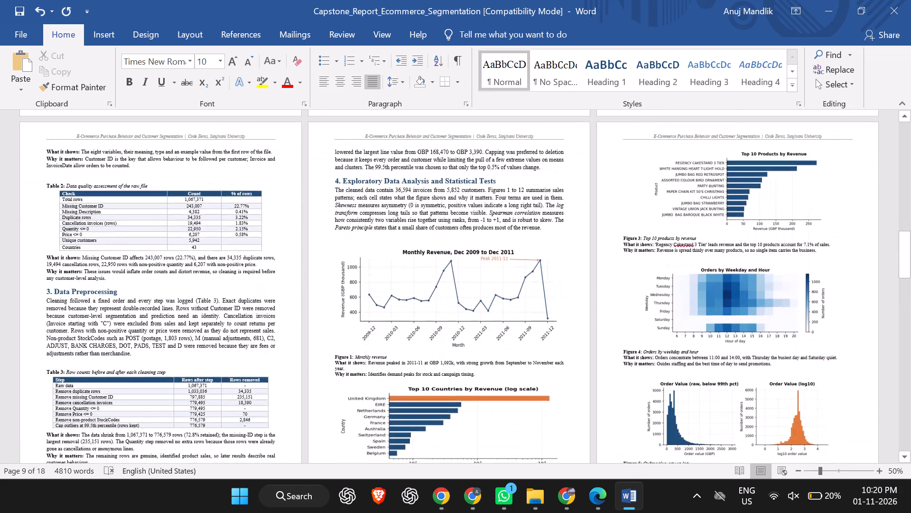
scroll(488, 408, "down", 3)
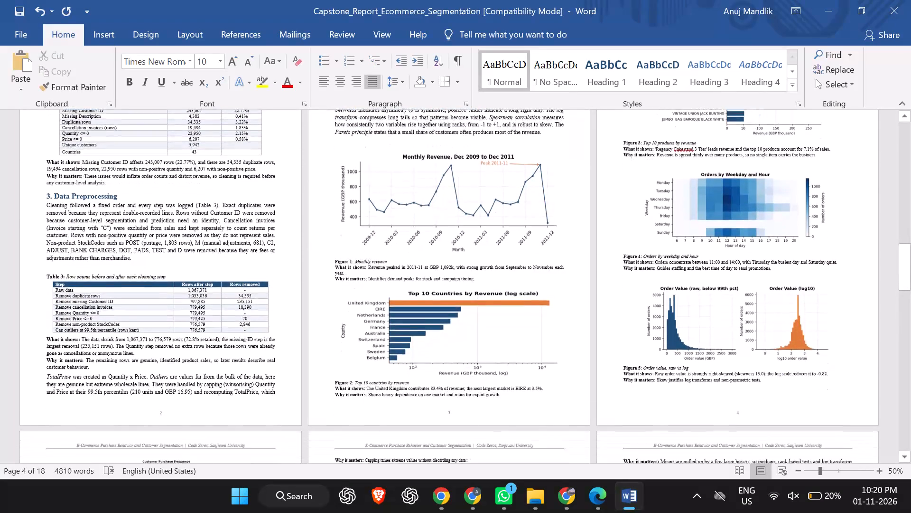
scroll(488, 408, "down", 4)
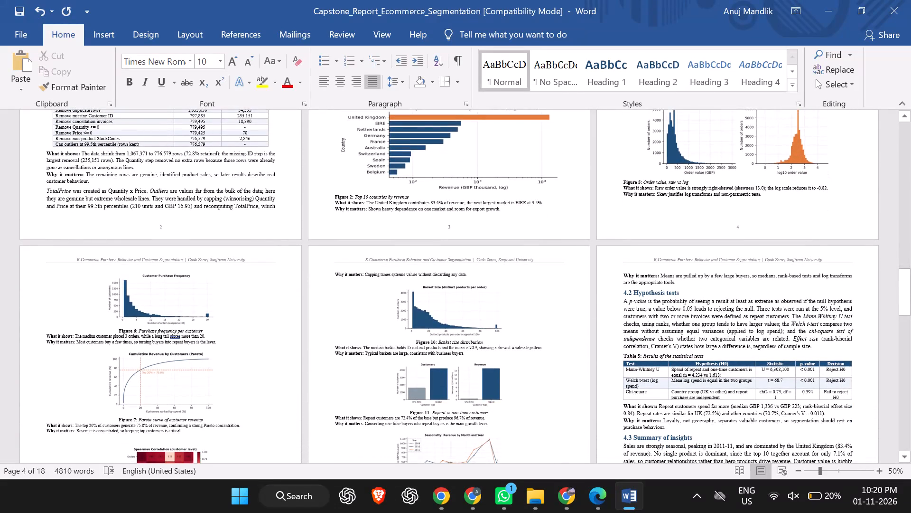
left_click(189, 309)
left_click_drag(216, 329, 279, 353)
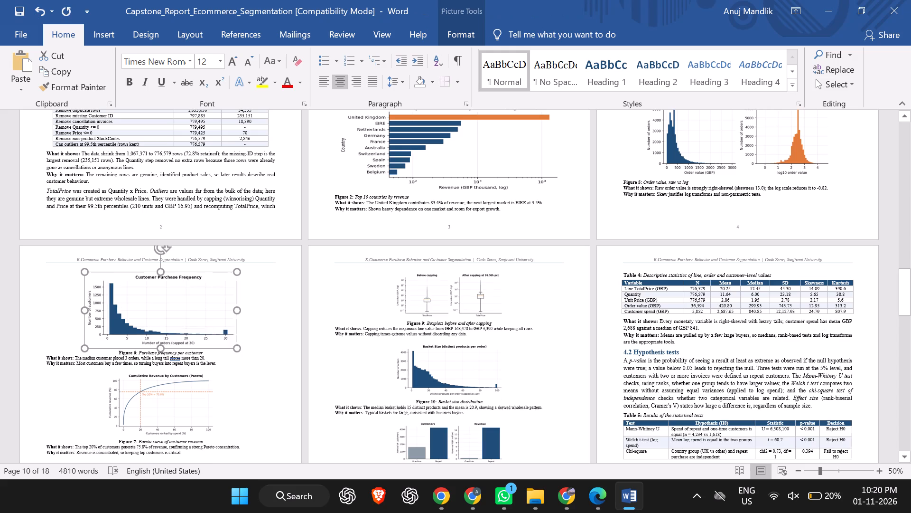
left_click_drag(279, 353, 269, 352)
left_click(286, 351)
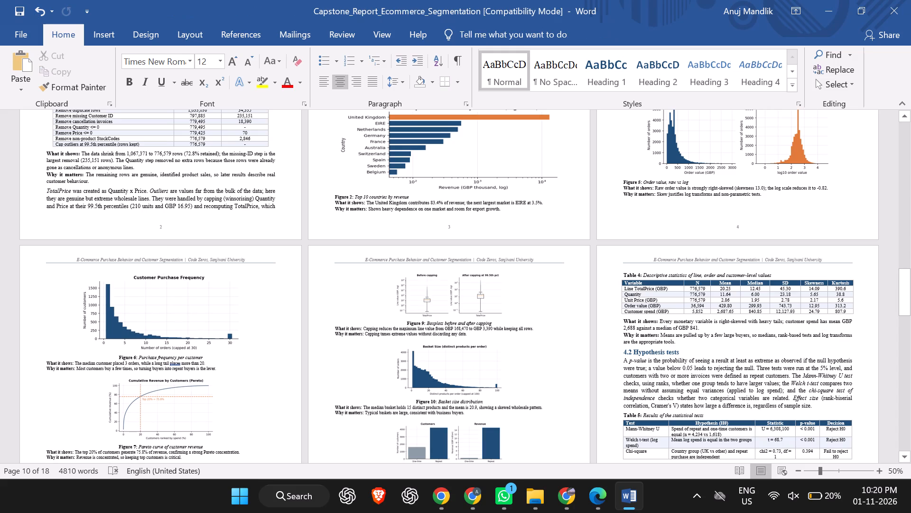
Justify Figure 6's caption with its What it shows and Why it matters lines, and set them to font size 10.
left_click_drag(223, 370, 114, 356)
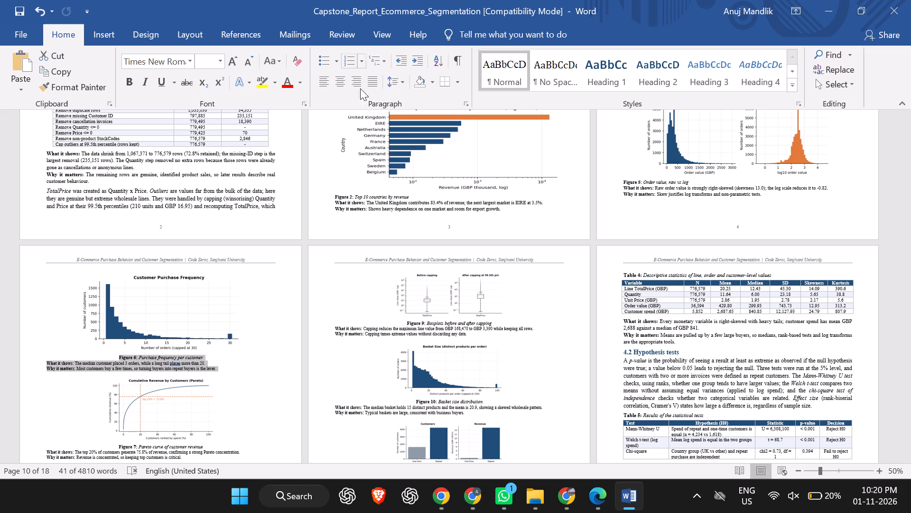
left_click(373, 84)
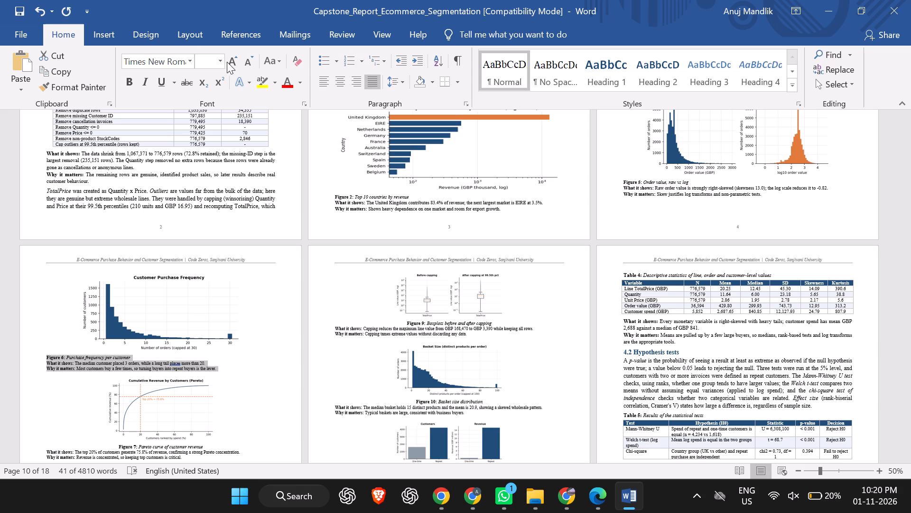
left_click(223, 60)
left_click(208, 103)
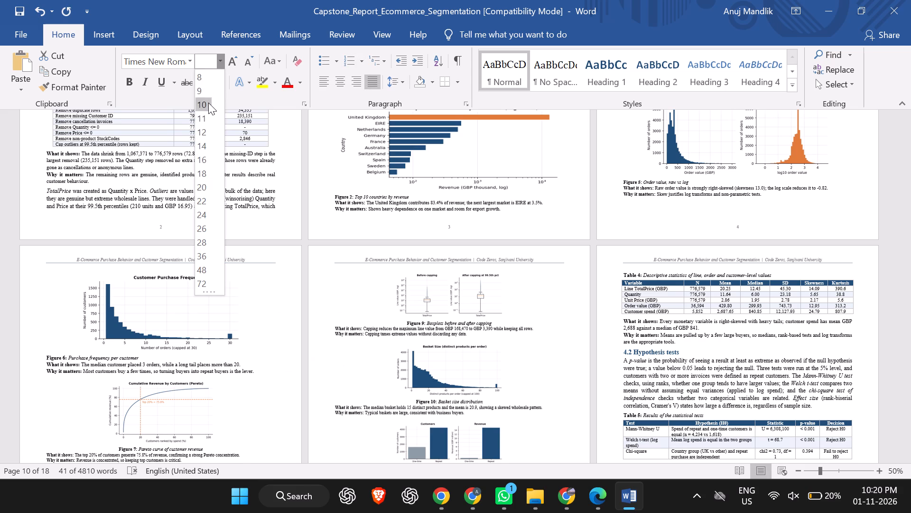
Enlarge the Figure 7 Pareto curve chart proportionally to about two-thirds of the text width.
scroll(253, 332, "down", 1)
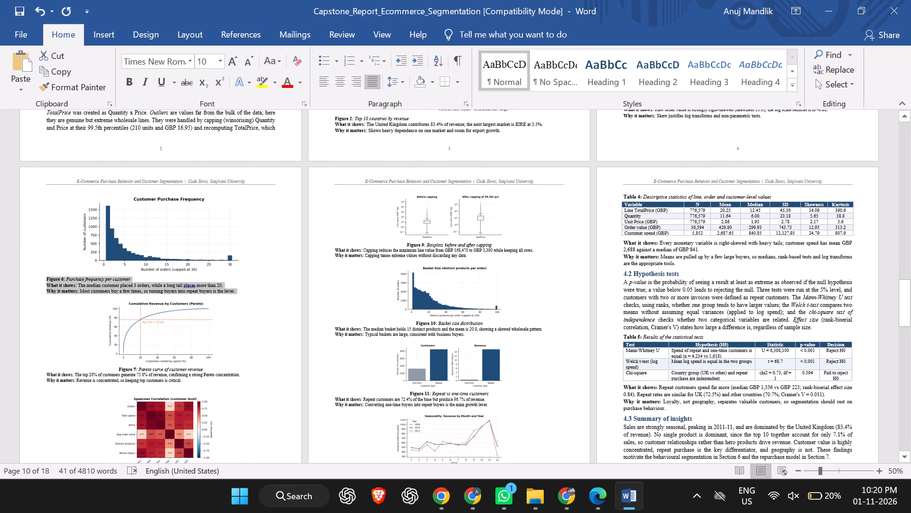
left_click(195, 336)
left_click_drag(218, 369, 252, 373)
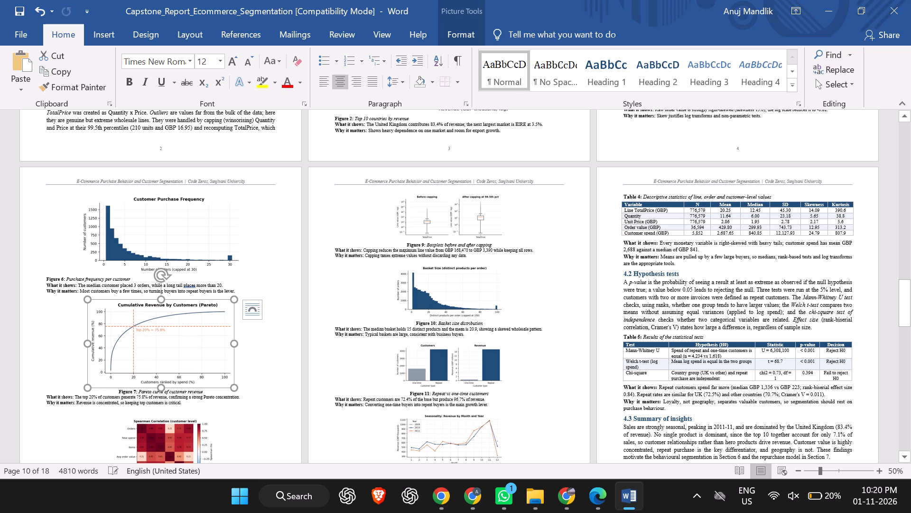
Enlarge the Figure 6 Customer Purchase Frequency histogram further, to a little over three-quarters of the text width.
scroll(567, 229, "up", 6)
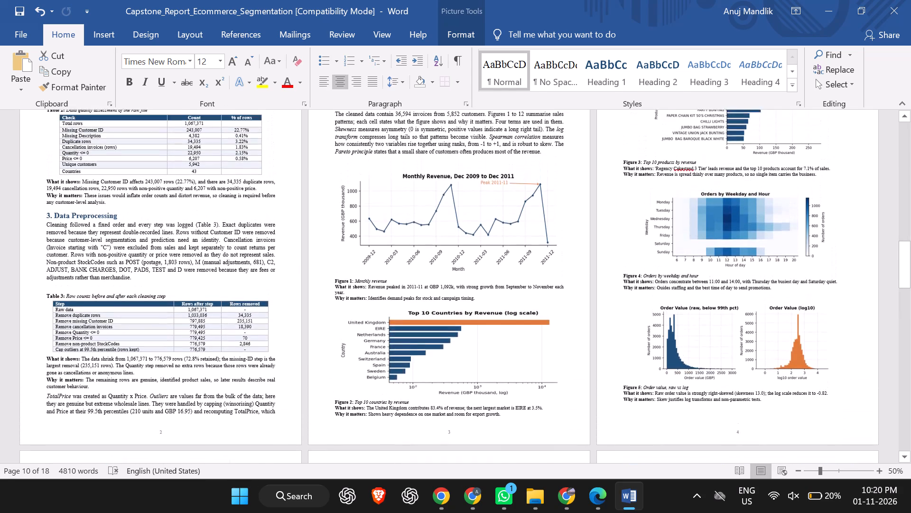
scroll(567, 229, "up", 3)
scroll(567, 229, "down", 3)
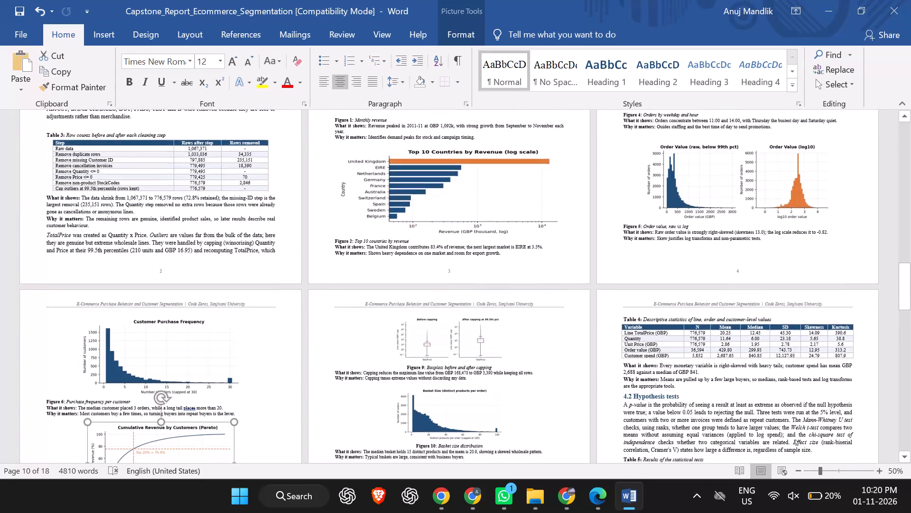
scroll(567, 229, "down", 4)
left_click(167, 175)
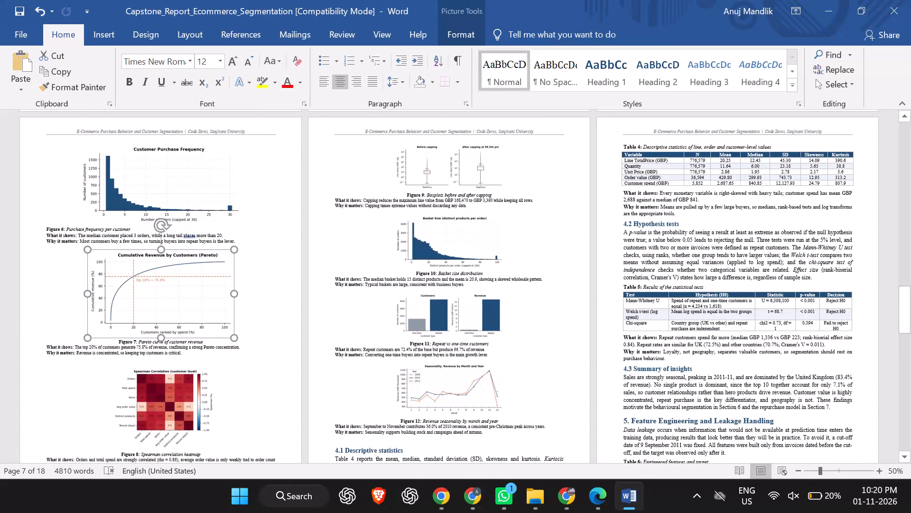
left_click_drag(243, 224, 253, 227)
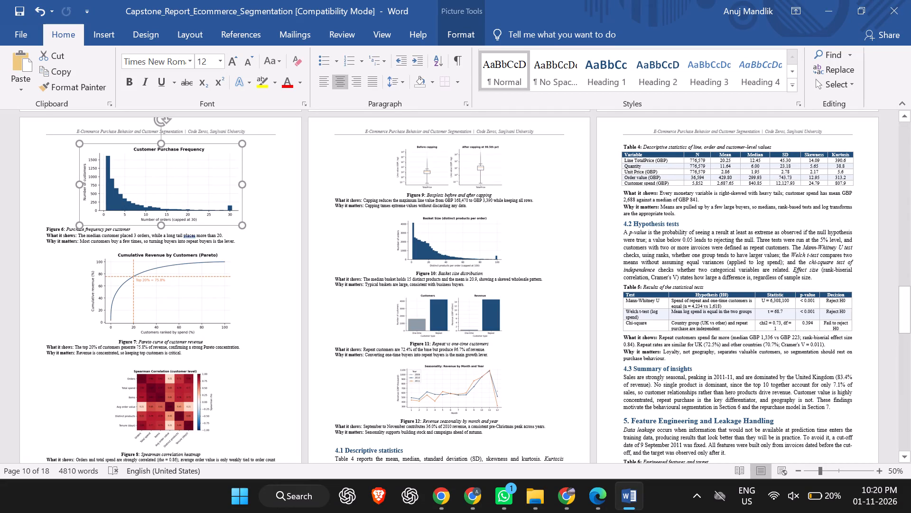
left_click_drag(253, 227, 257, 230)
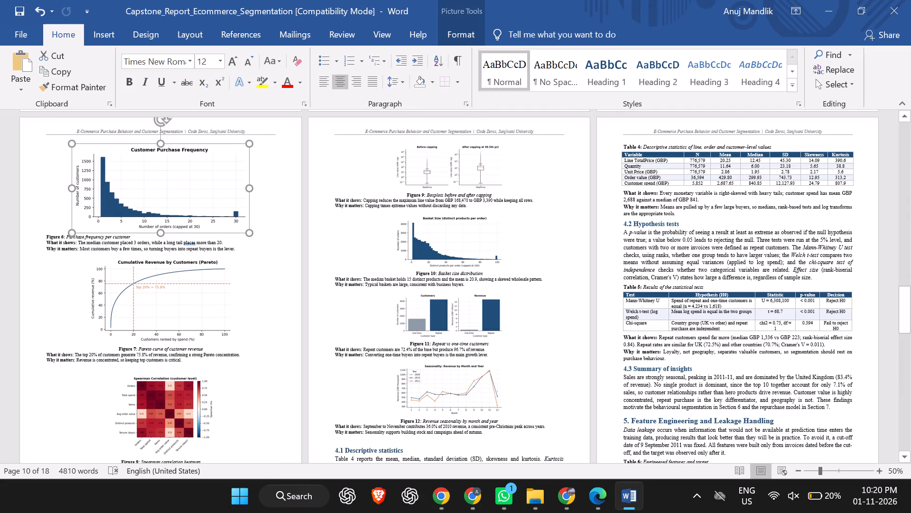
left_click(259, 264)
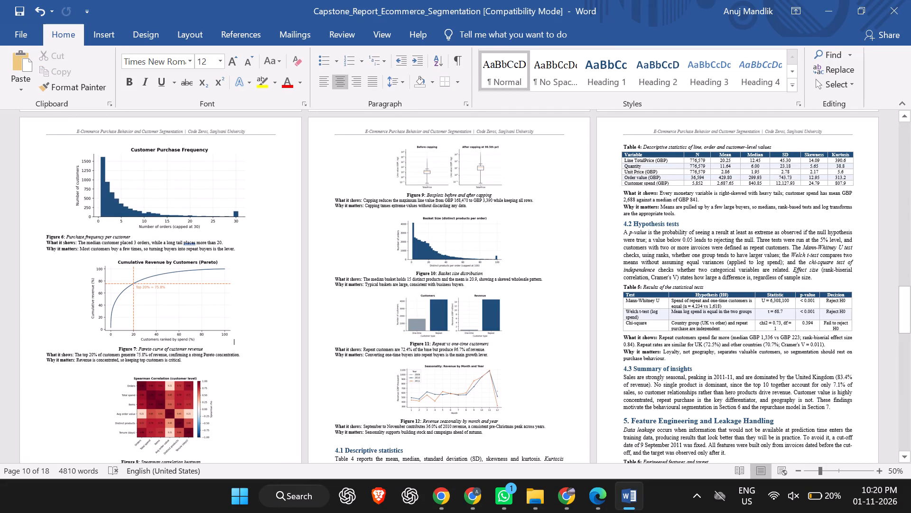
Insert a blank line after Figure 6's Why it matters line, above the Figure 7 Pareto chart.
left_click(241, 242)
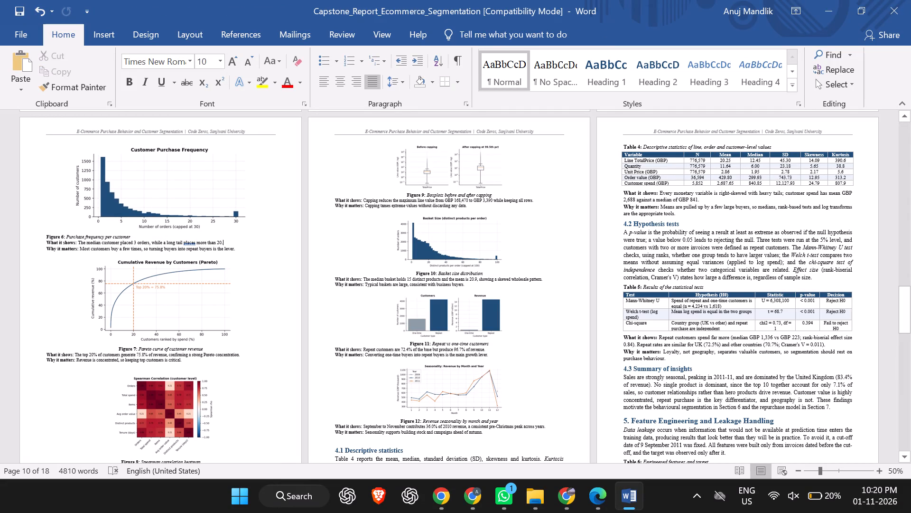
key("Right")
key("Right")
key("Right")
key("Right")
key("Down")
key("Left")
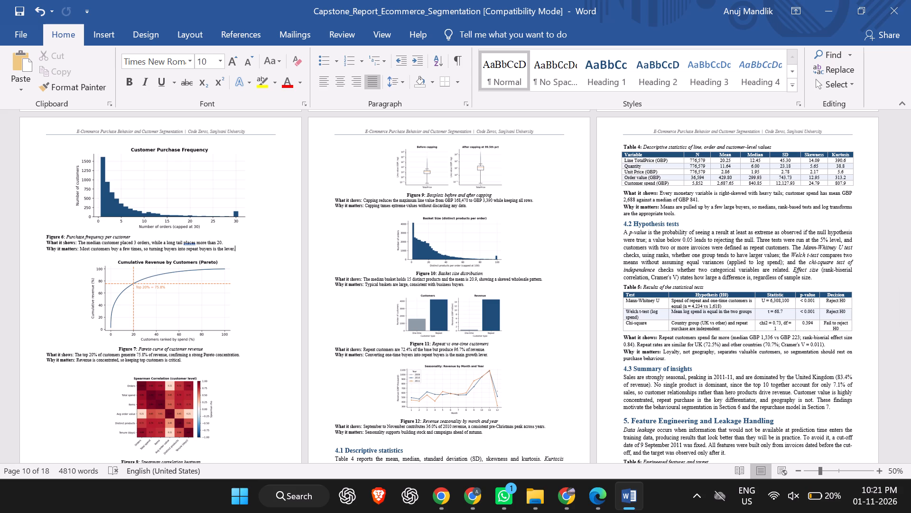
key("Return")
Enlarge the Figure 7 Pareto chart proportionally until it is slightly wider than the Figure 6 histogram.
left_click(166, 337)
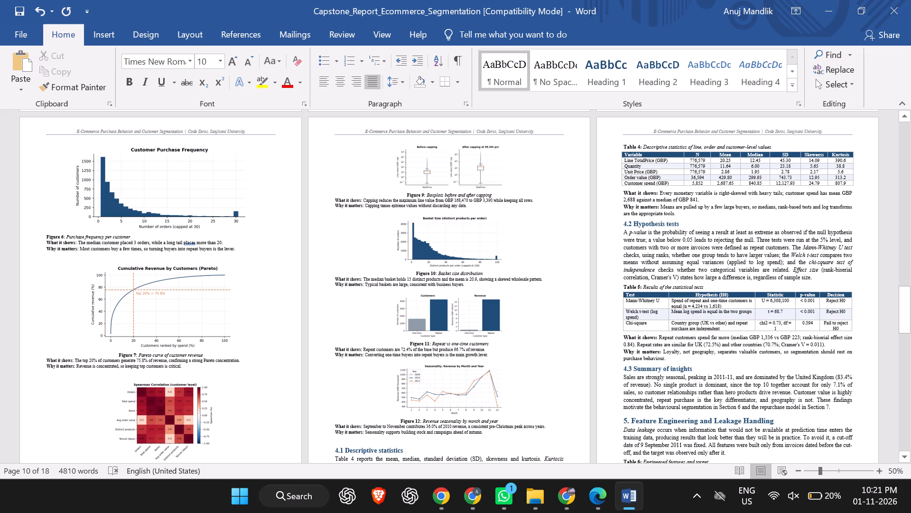
left_click_drag(234, 350, 256, 351)
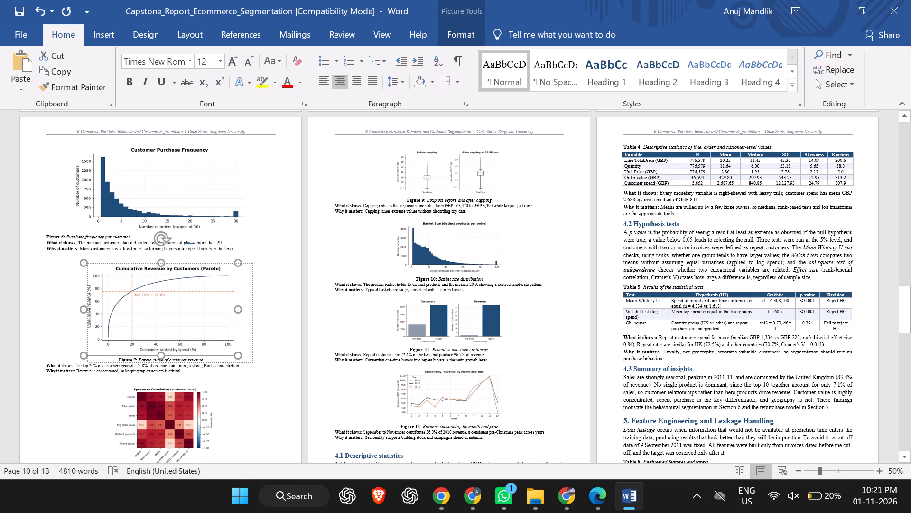
left_click_drag(256, 351, 264, 351)
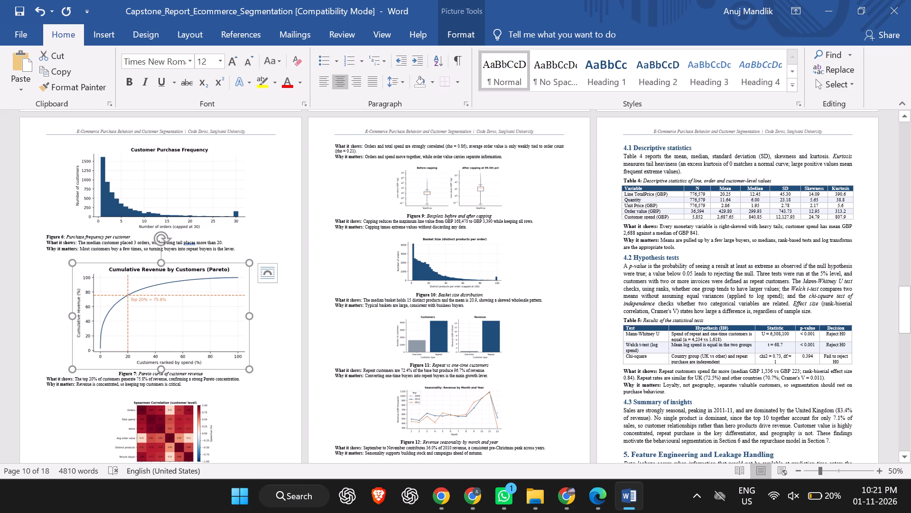
left_click_drag(248, 368, 259, 373)
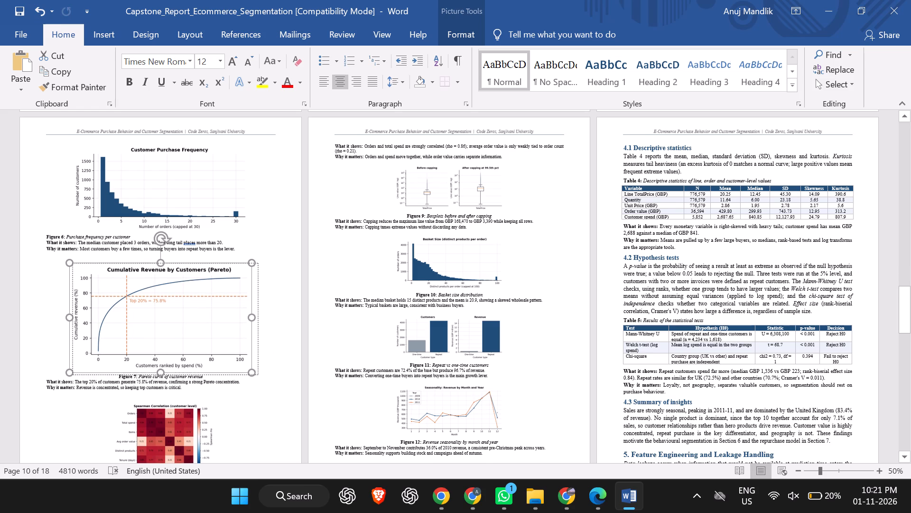
left_click_drag(259, 373, 262, 374)
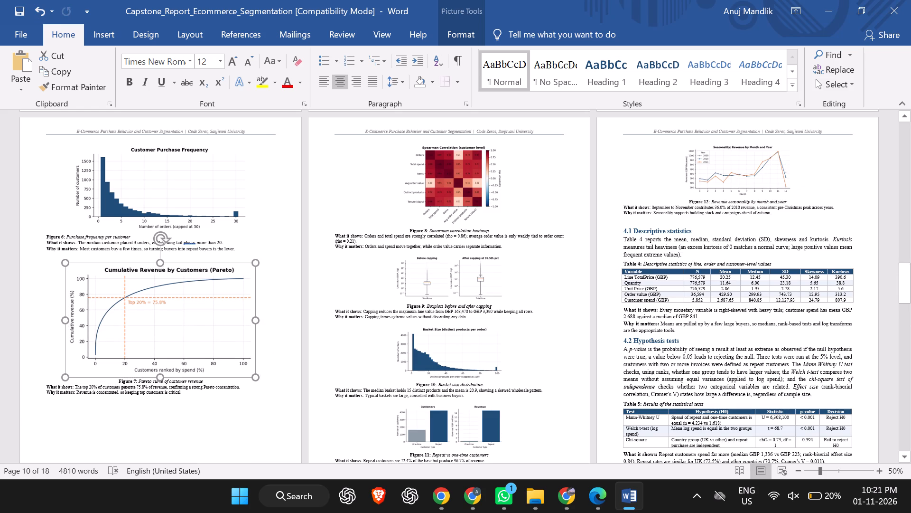
left_click_drag(262, 374, 262, 374)
scroll(262, 374, "down", 2)
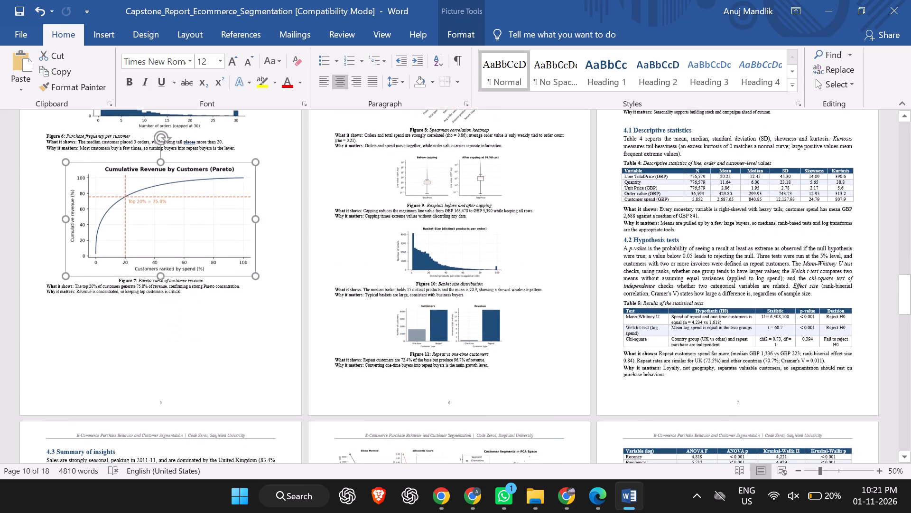
left_click(201, 344)
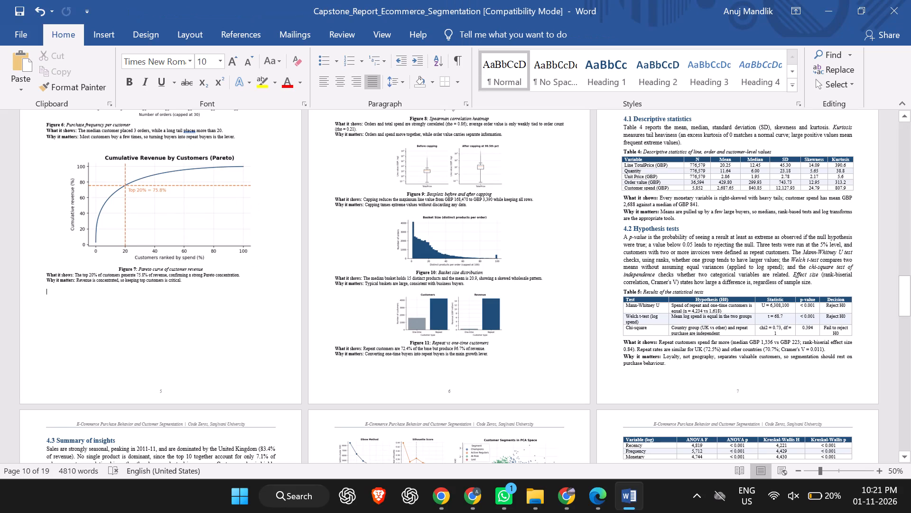
Shrink the Figure 7 Pareto chart proportionally to roughly the same width as the Figure 6 histogram.
scroll(251, 311, "up", 2)
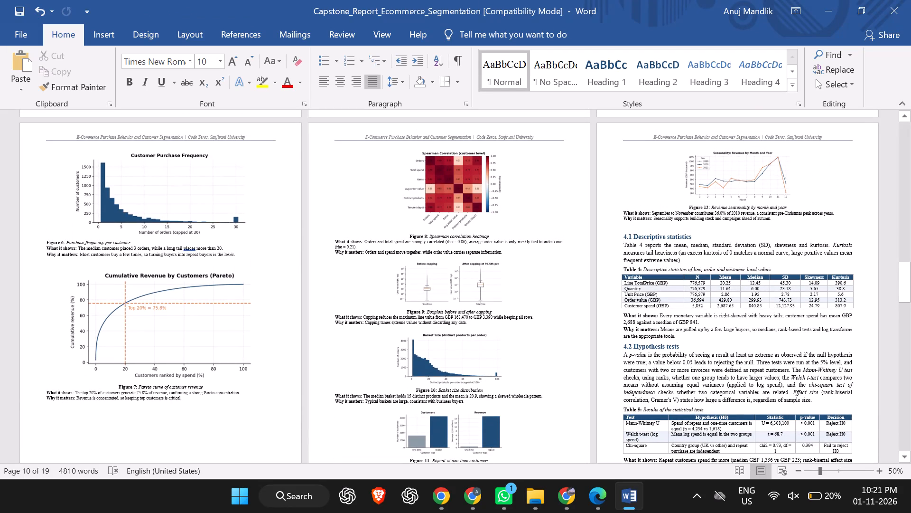
left_click(193, 310)
scroll(193, 310, "up", 2, "ctrl")
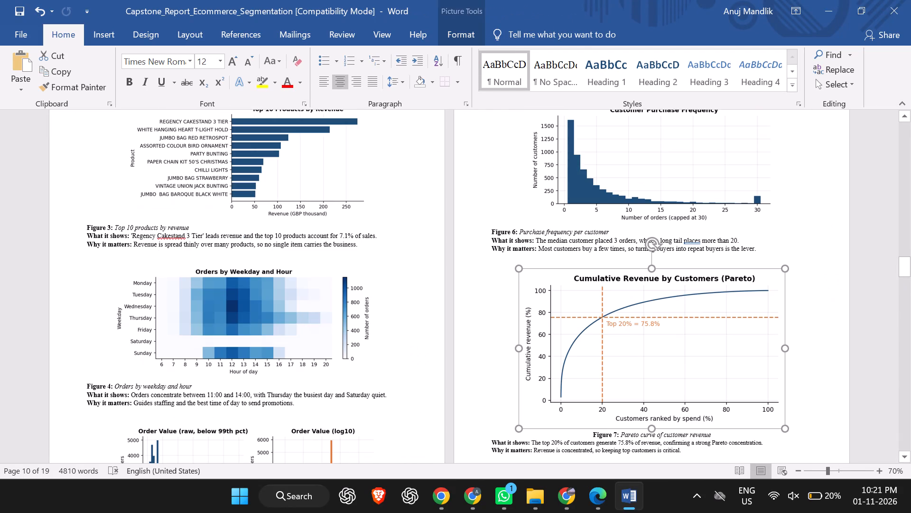
scroll(570, 307, "down", 1)
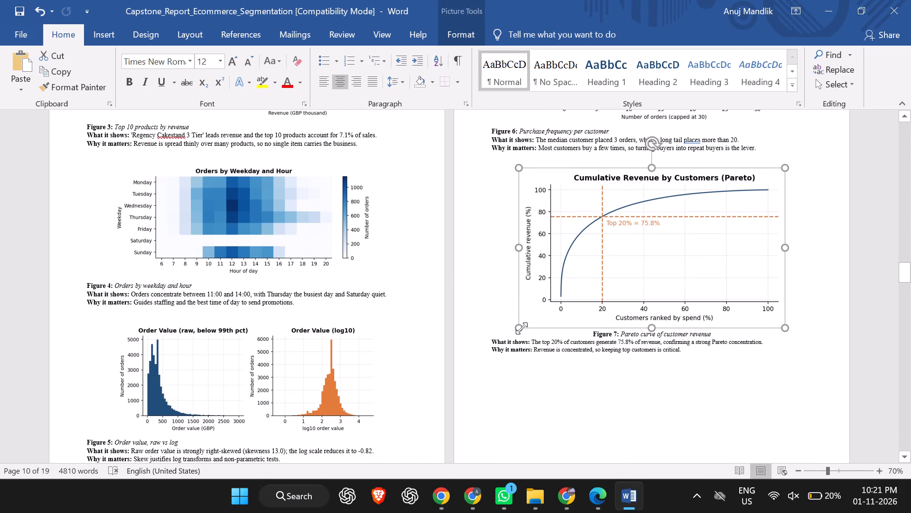
left_click_drag(521, 328, 536, 312)
Enlarge the Figure 8 Spearman correlation heatmap proportionally to about one and a half times its width.
scroll(661, 368, "down", 1)
left_click(656, 307)
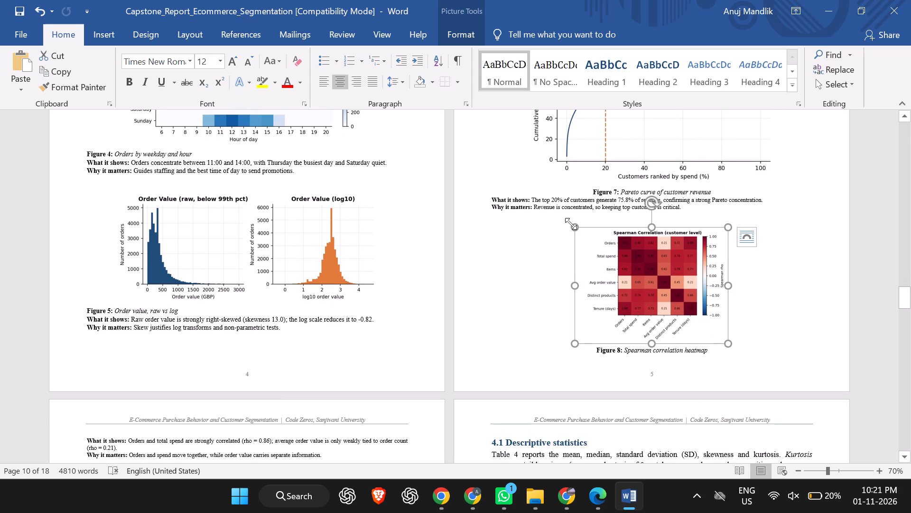
left_click_drag(571, 224, 534, 223)
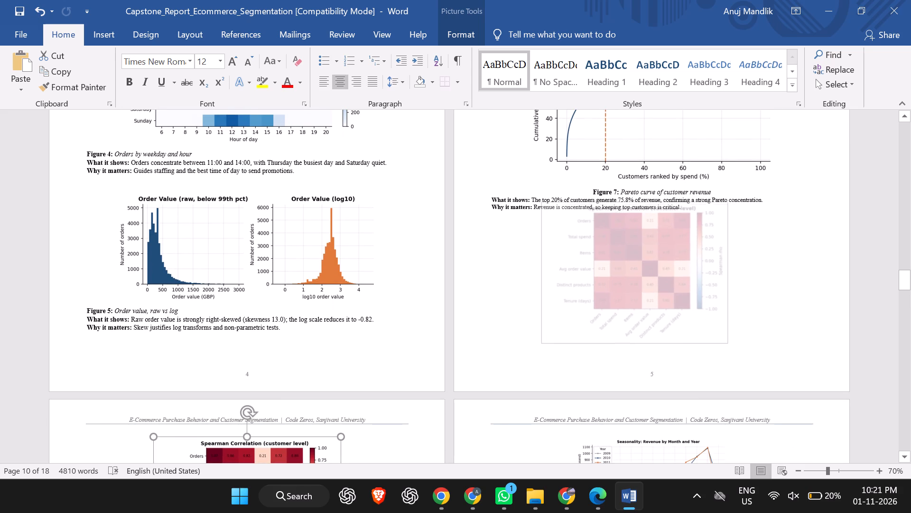
left_click_drag(534, 223, 510, 193)
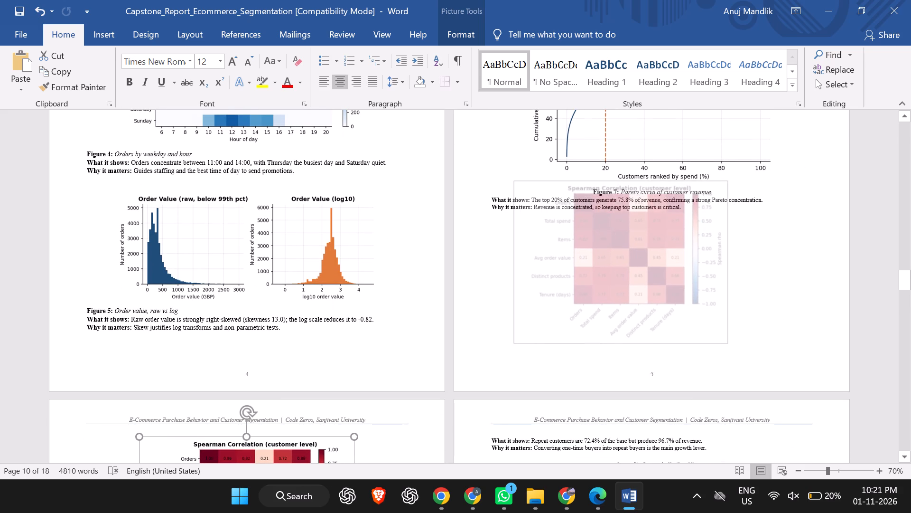
left_click_drag(510, 193, 504, 189)
Enlarge the Figure 6 customer purchase frequency histogram proportionally by a little under a tenth of its width.
scroll(388, 273, "up", 1)
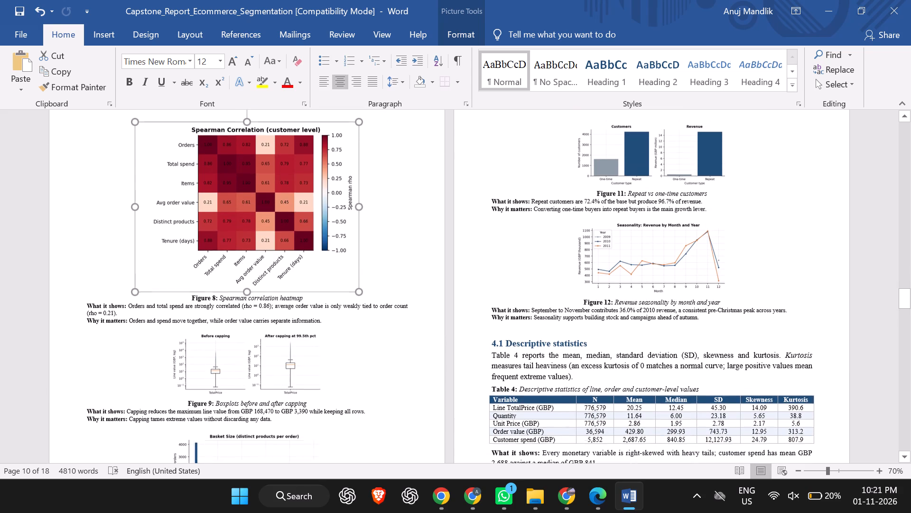
scroll(388, 273, "up", 3)
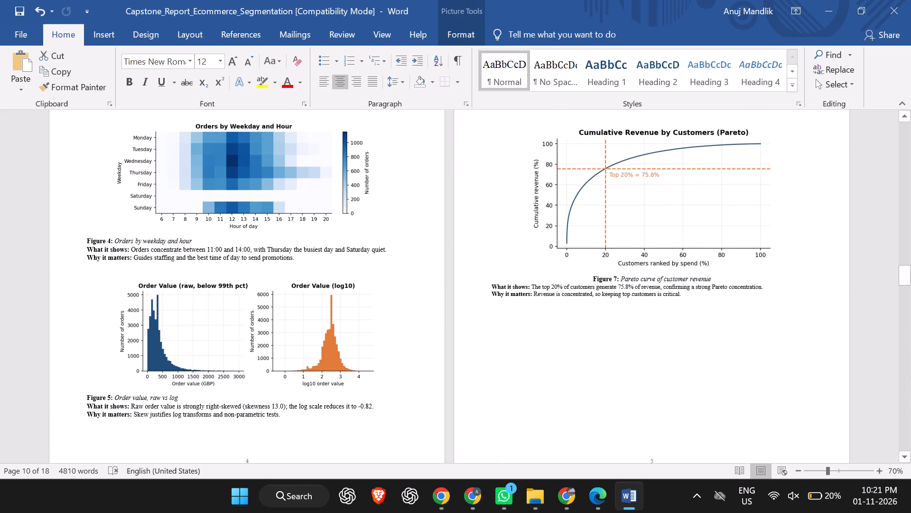
scroll(423, 309, "up", 5)
left_click(609, 323)
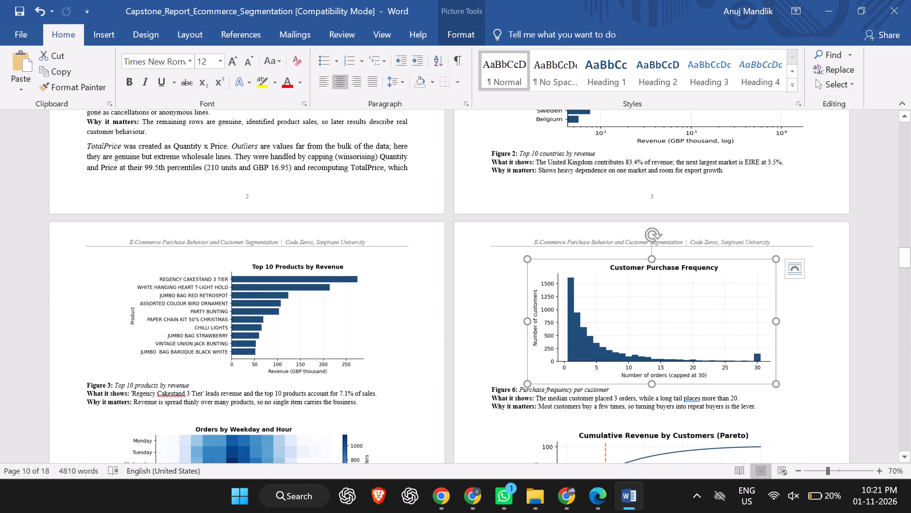
left_click_drag(778, 381, 789, 388)
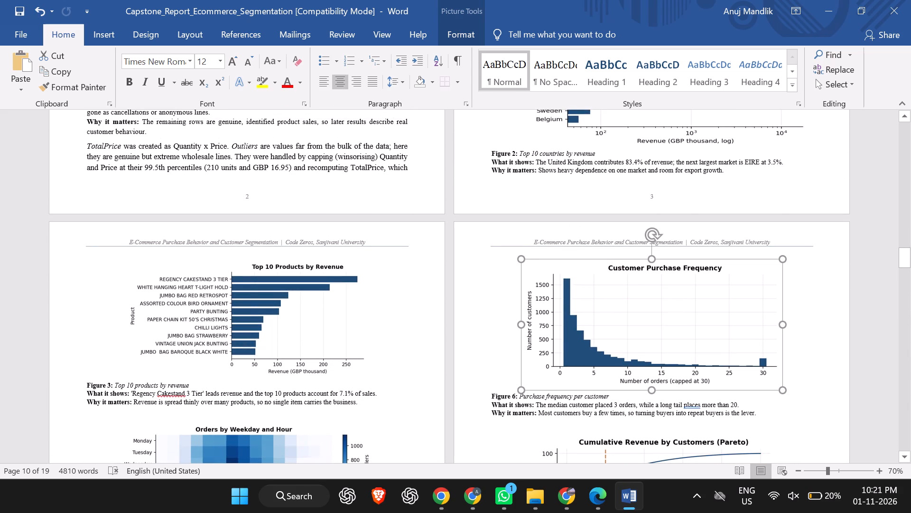
left_click_drag(789, 388, 796, 390)
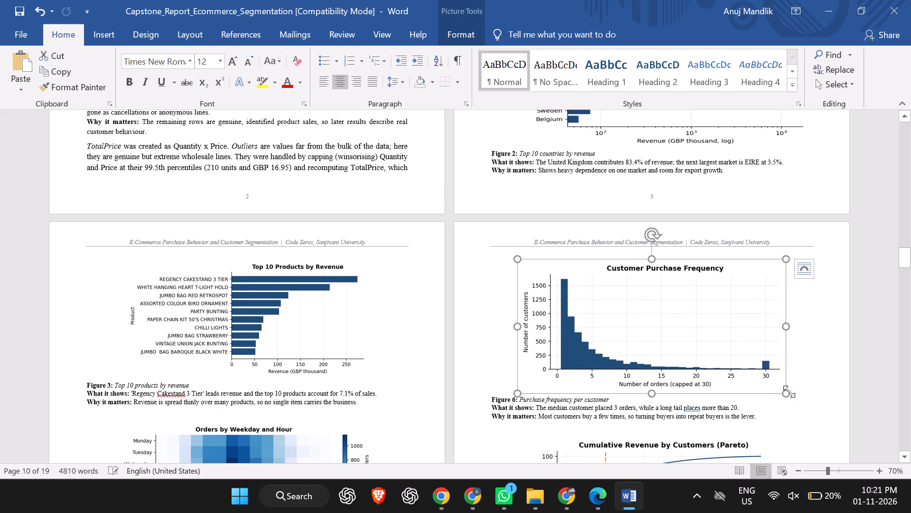
Insert a blank line between the Figure 6 histogram and its caption, and another after Figure 6's Why it matters line.
left_click(798, 388)
key("Return")
scroll(798, 388, "down", 2)
left_click(719, 186)
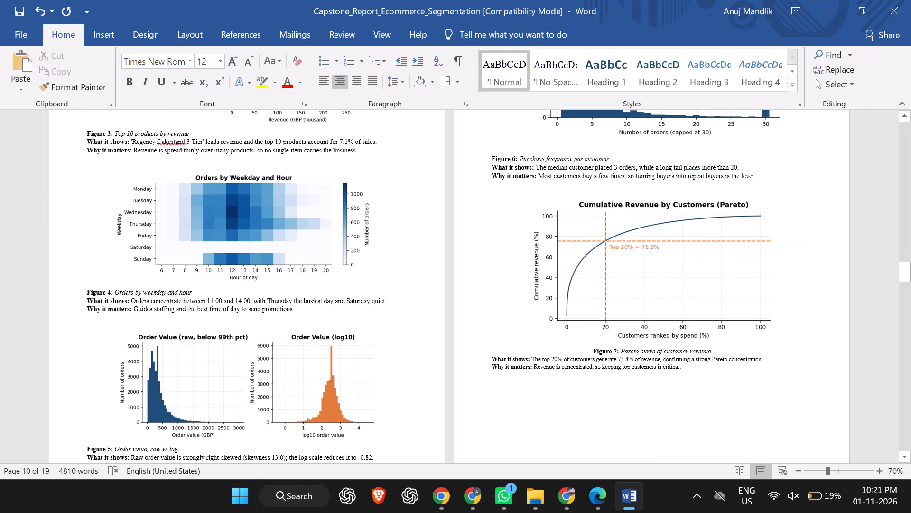
key("Return")
Enlarge the Figure 7 Pareto chart proportionally to about the same width as the Figure 6 histogram.
left_click(652, 274)
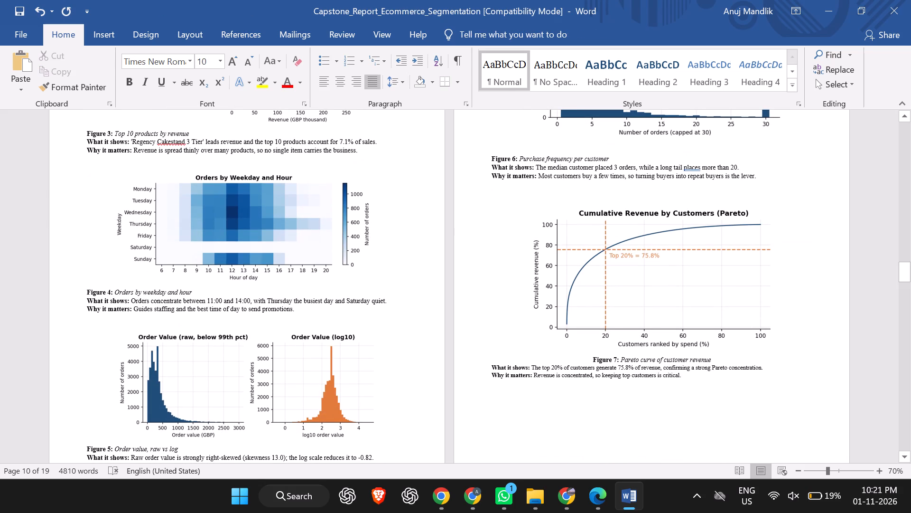
left_click_drag(780, 355, 791, 359)
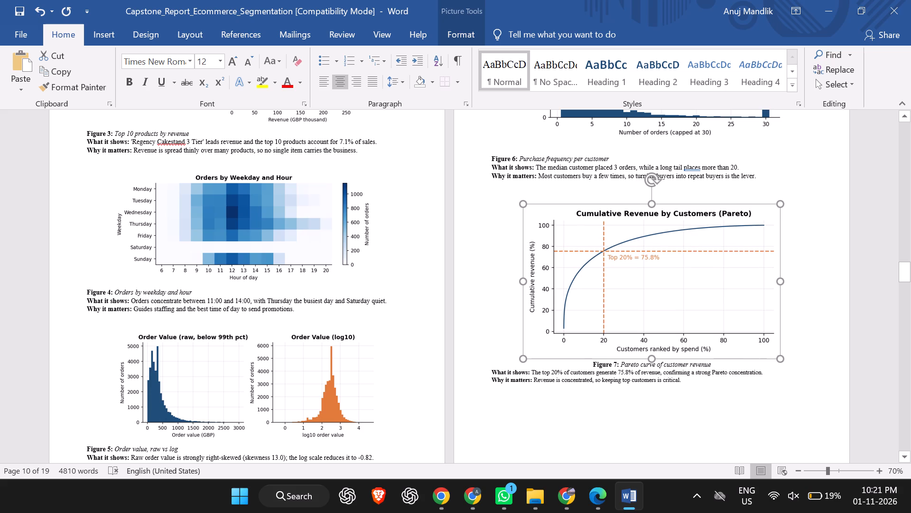
left_click_drag(791, 359, 800, 361)
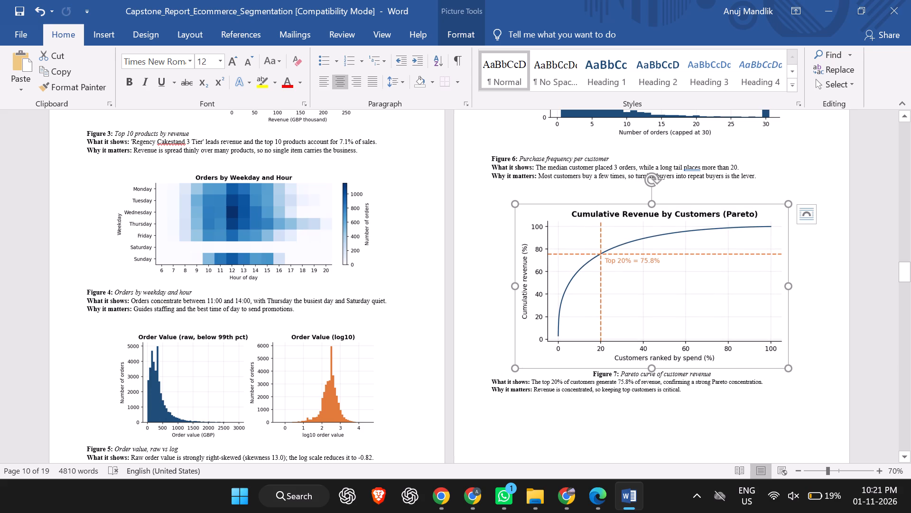
Justify the Figure 7 caption with its What it shows and Why it matters lines, and set them to 10 pt.
left_click_drag(711, 393, 555, 373)
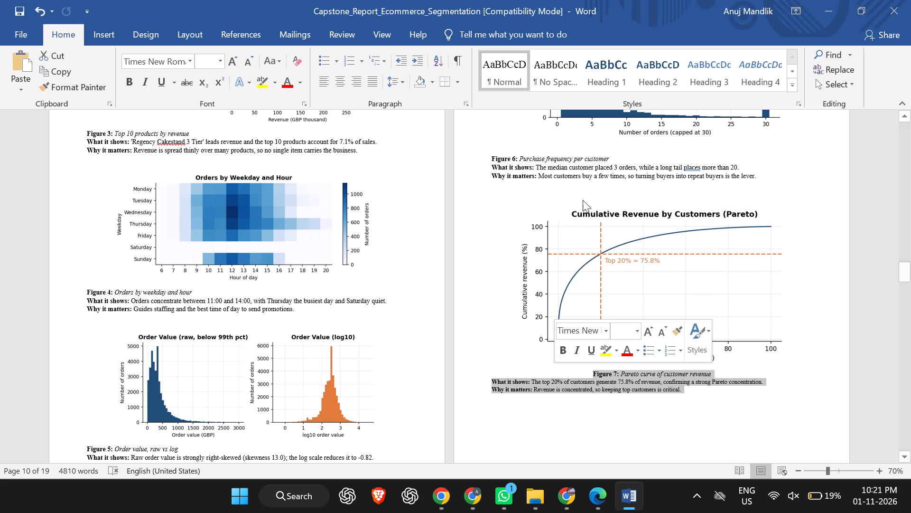
left_click(366, 86)
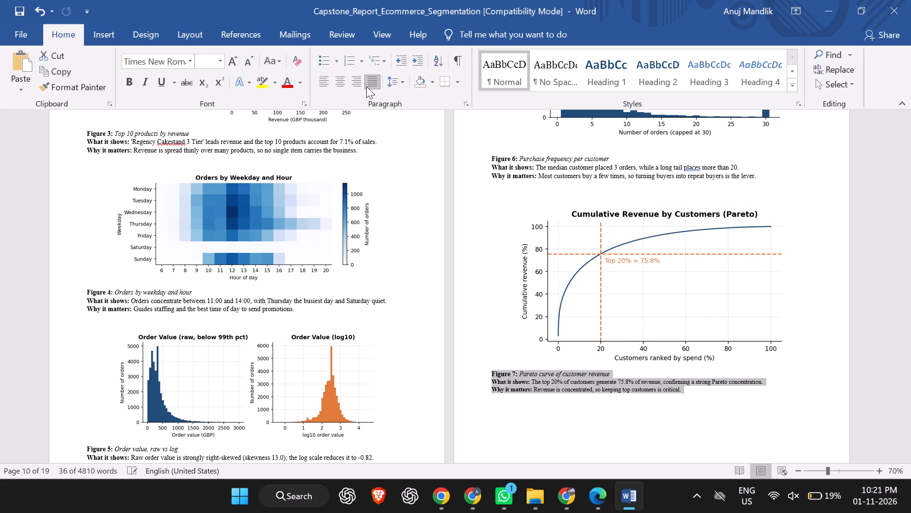
left_click(220, 57)
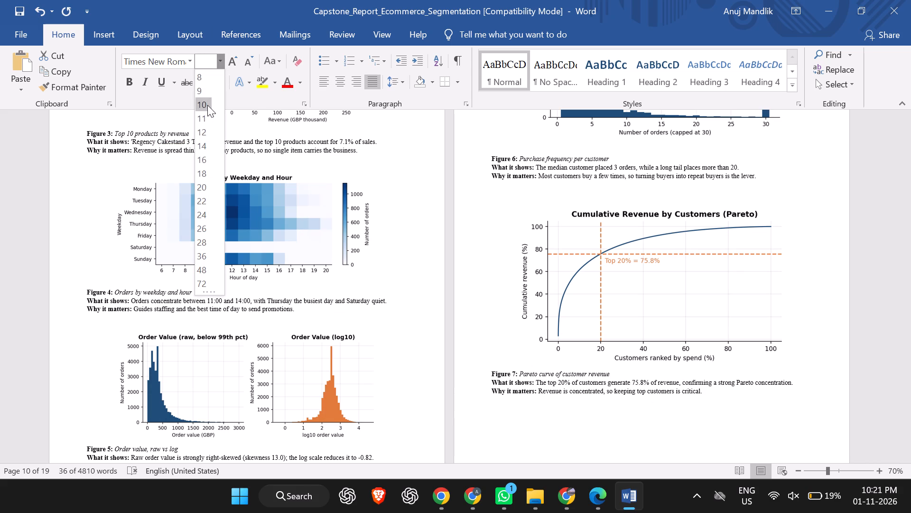
left_click(207, 105)
scroll(540, 380, "down", 2)
left_click(551, 278)
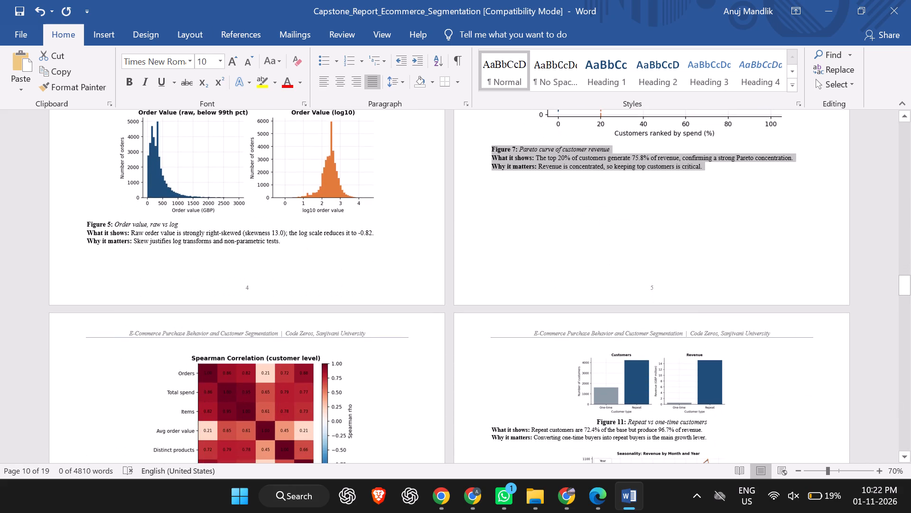
Set the Figure 8 caption with its What it shows and Why it matters lines to 10 pt and justify them.
scroll(551, 278, "down", 3, "ctrl")
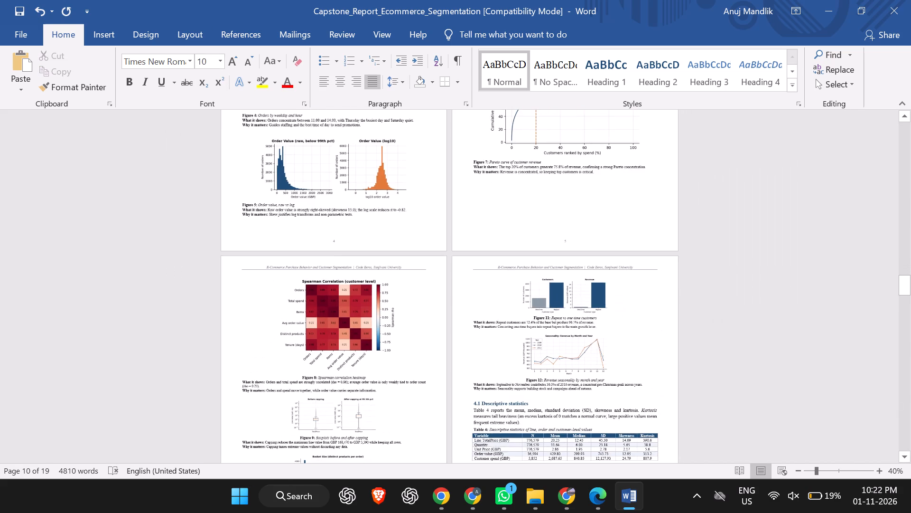
scroll(551, 278, "up", 4)
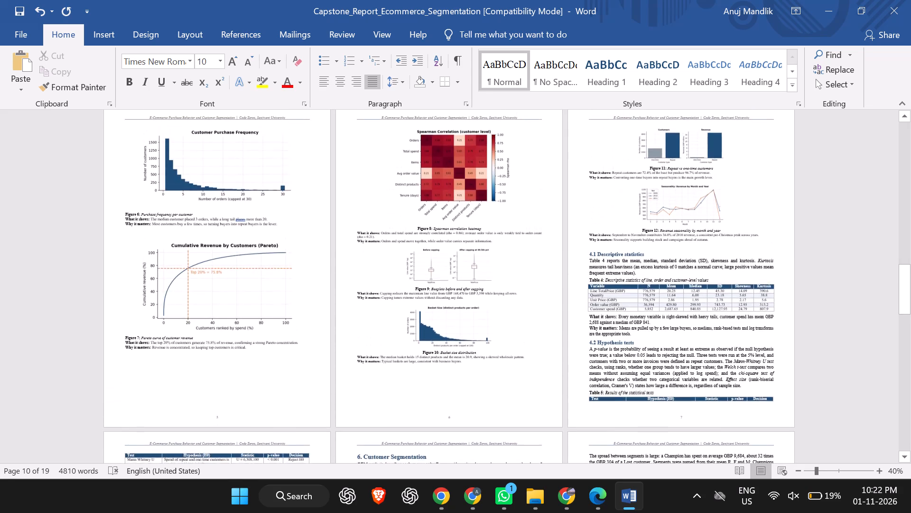
scroll(551, 278, "up", 5)
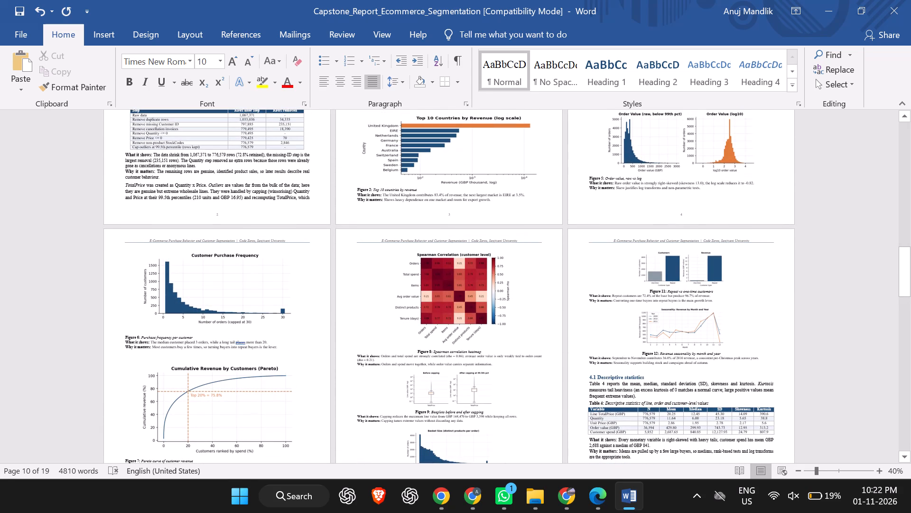
left_click(705, 138)
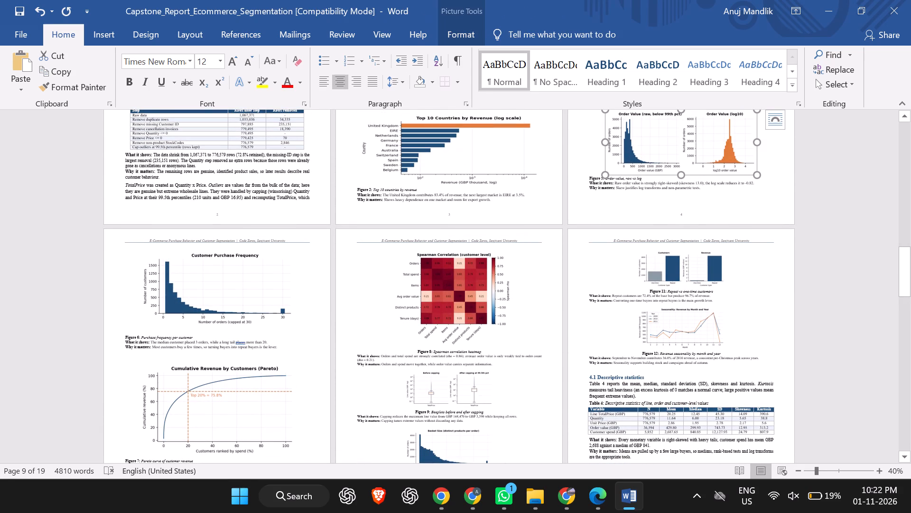
scroll(459, 320, "down", 1)
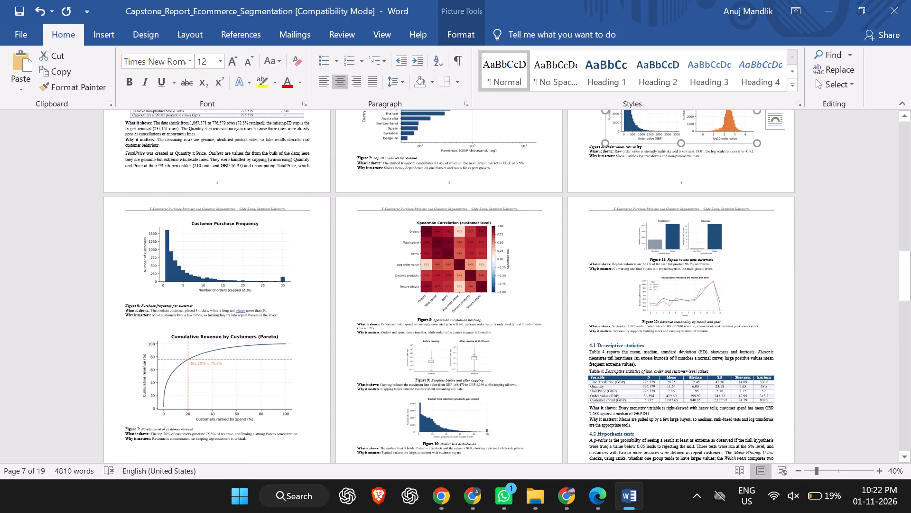
left_click_drag(497, 333, 471, 328)
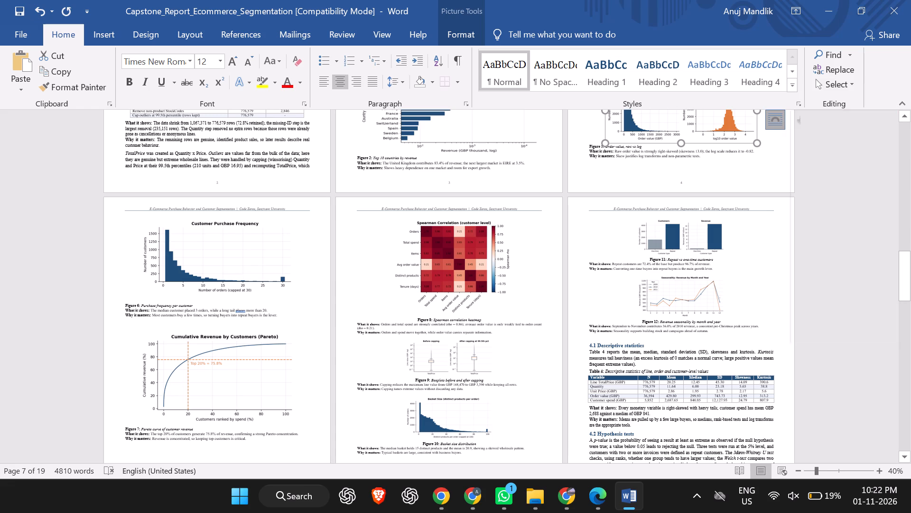
left_click_drag(471, 328, 375, 320)
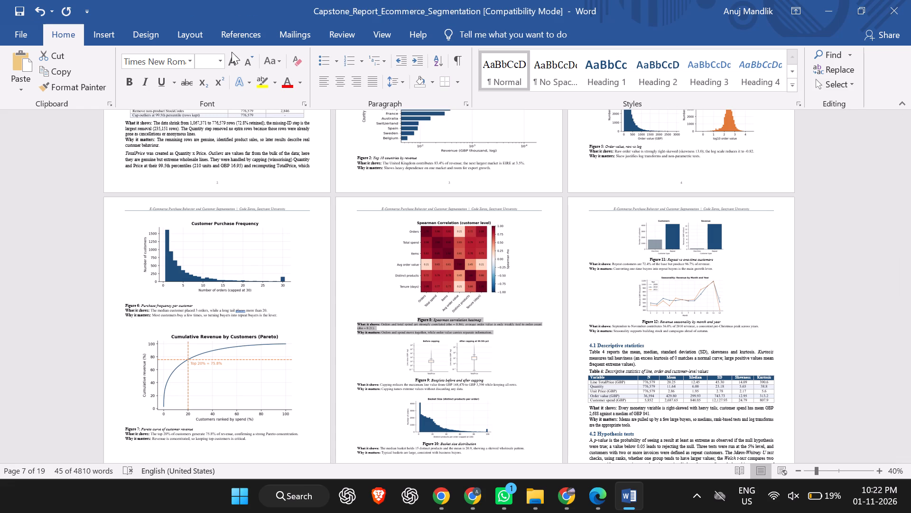
left_click(222, 66)
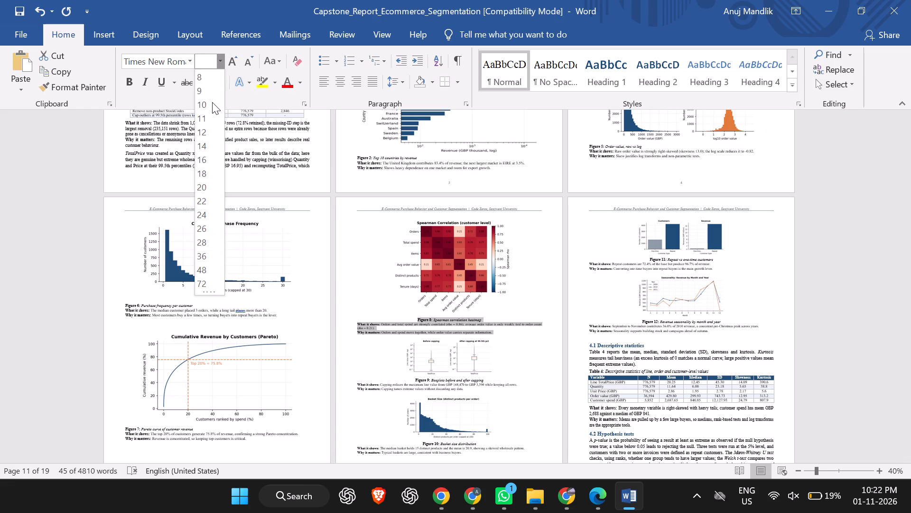
left_click(207, 102)
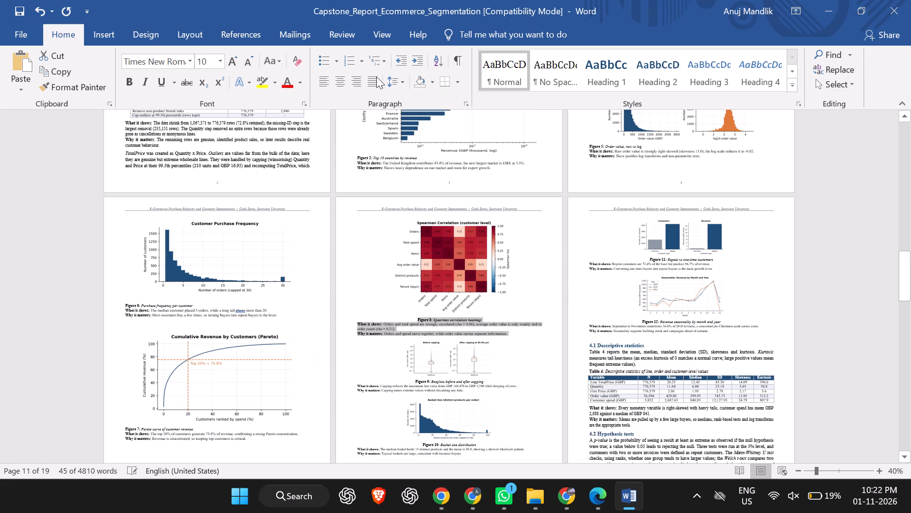
left_click(381, 77)
left_click(376, 79)
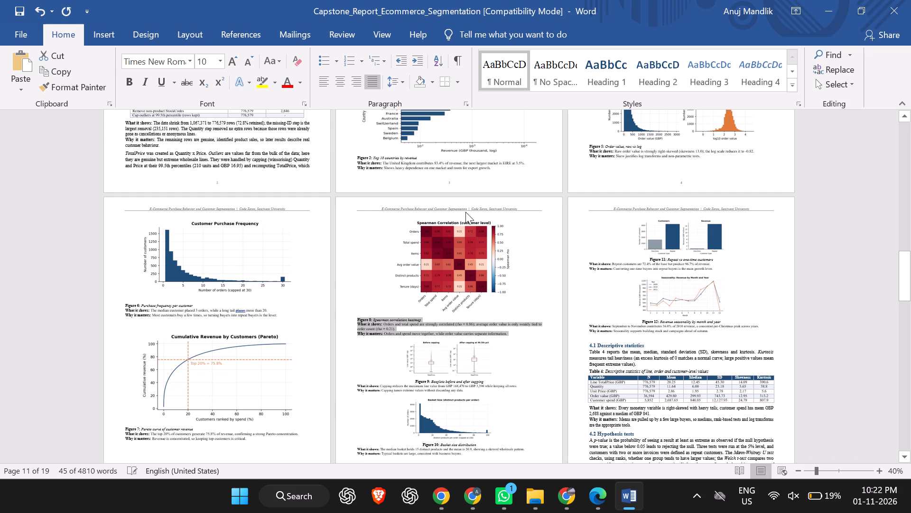
Insert two blank lines after Figure 8's Why it matters line, above the Figure 9 boxplots.
scroll(440, 340, "down", 3)
left_click(437, 267)
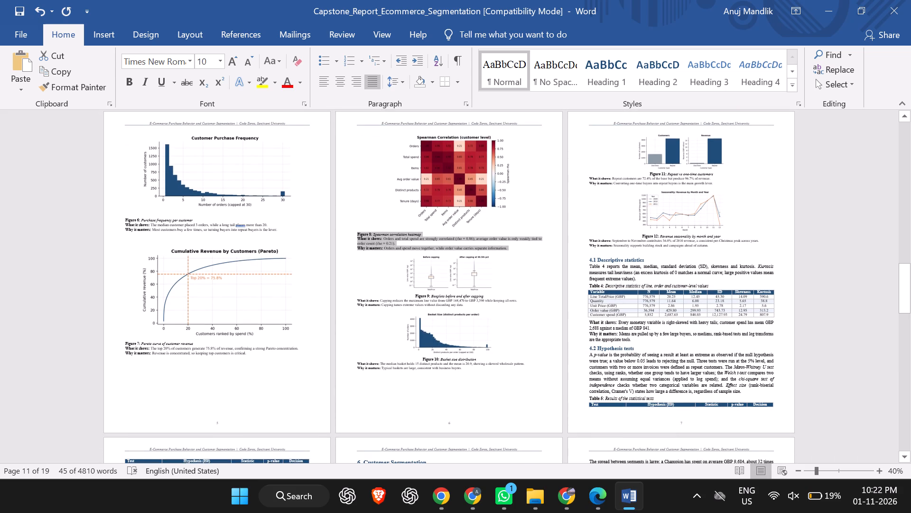
left_click(518, 243)
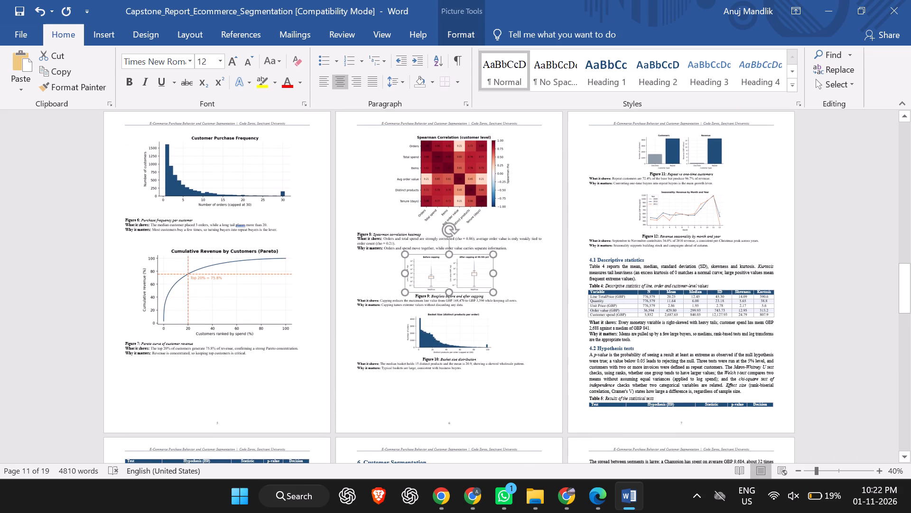
left_click(511, 250)
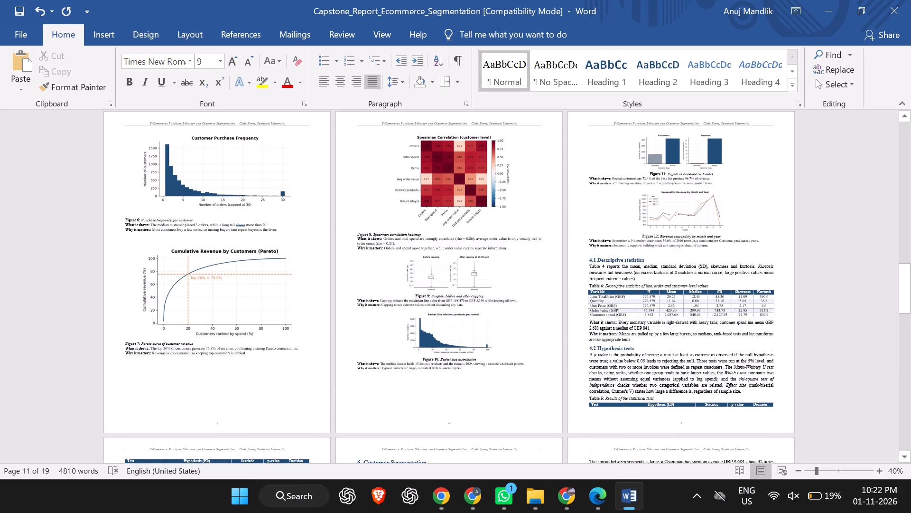
key("Return")
key("Return")
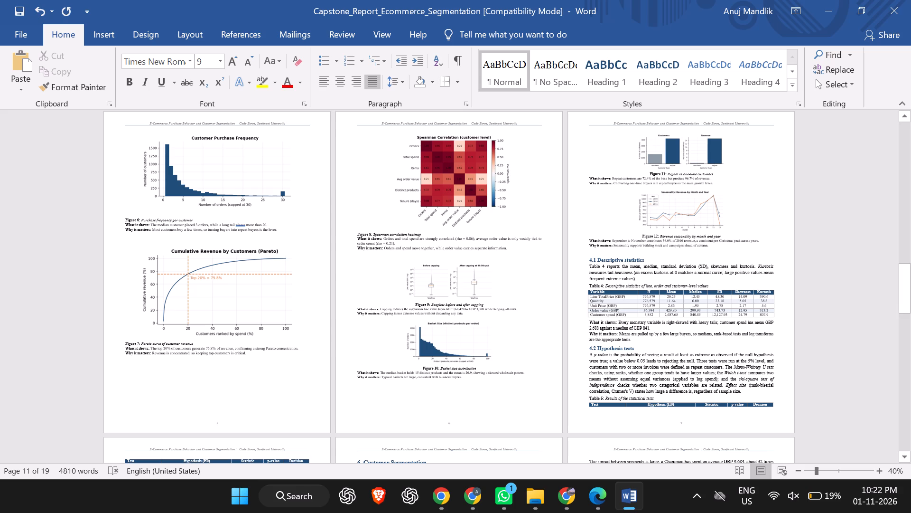
Enlarge the Figure 9 before-and-after-capping boxplots proportionally to about 1.8 times their width.
left_click(472, 275)
left_click_drag(495, 303, 514, 311)
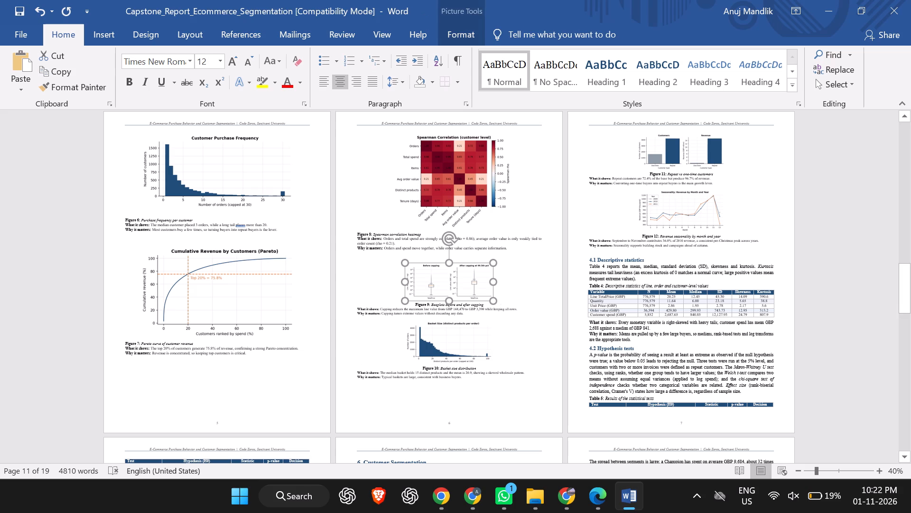
left_click_drag(514, 311, 534, 315)
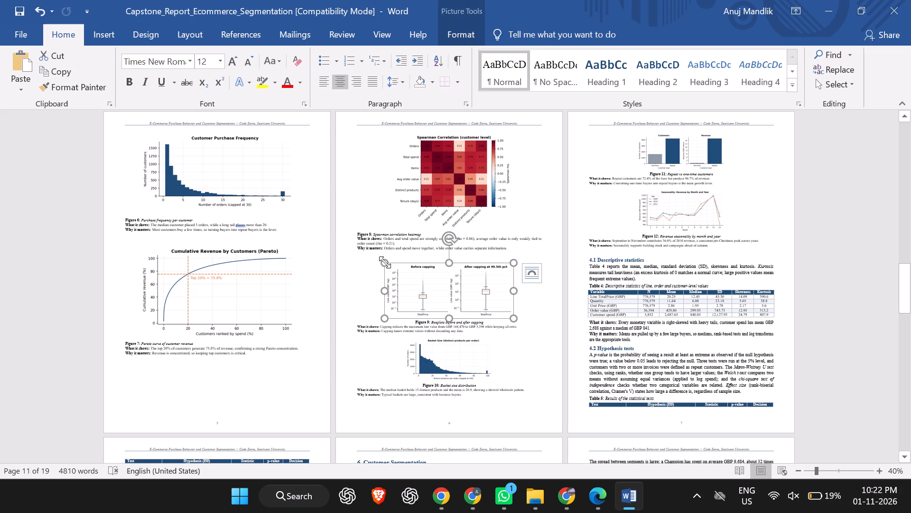
left_click_drag(385, 262, 363, 251)
Justify the Figure 9 caption with its What it shows and Why it matters lines, and set them to 10 pt.
scroll(495, 385, "up", 1, "ctrl")
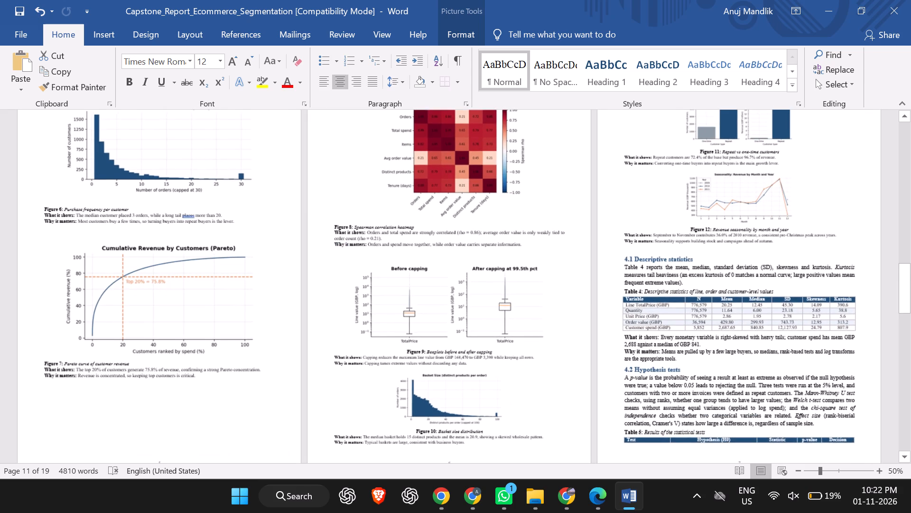
left_click_drag(492, 366, 397, 348)
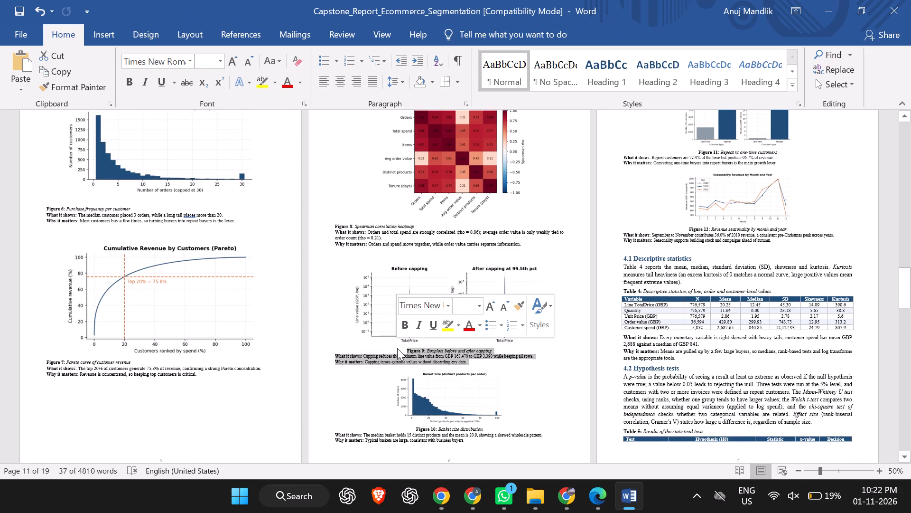
left_click(371, 79)
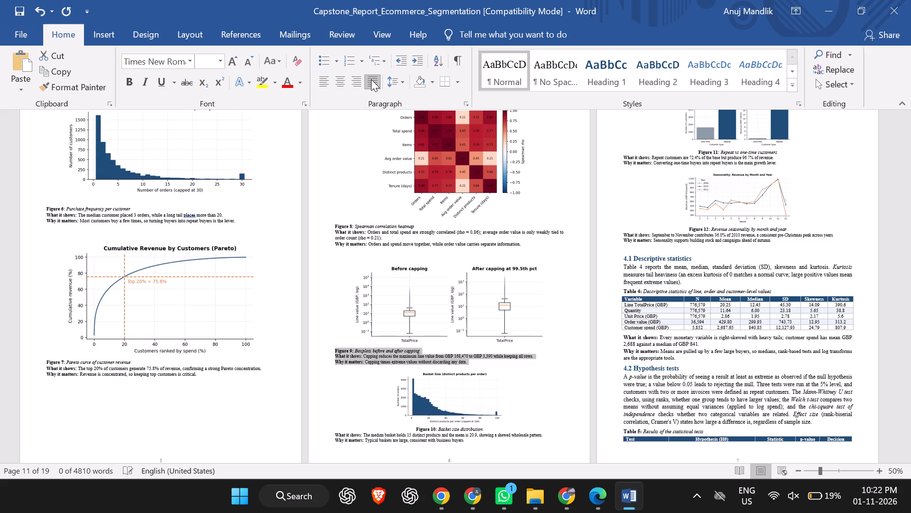
left_click(224, 62)
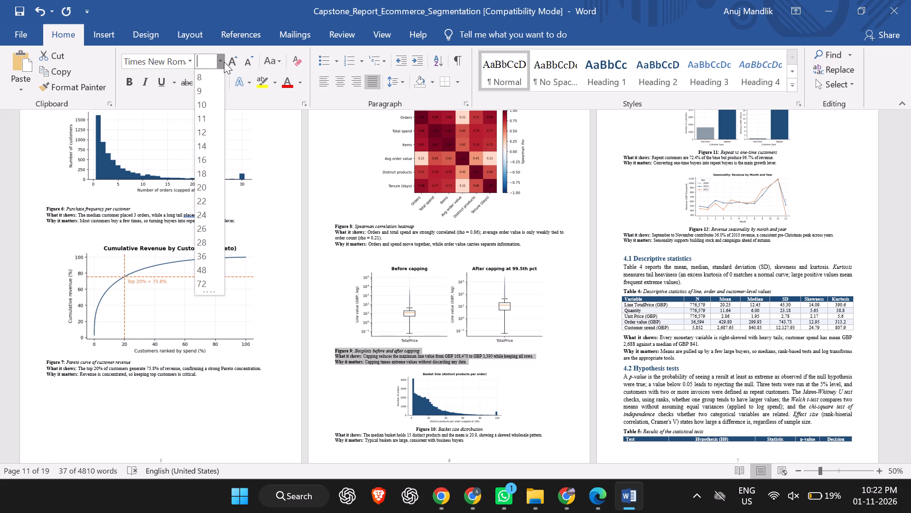
left_click(205, 108)
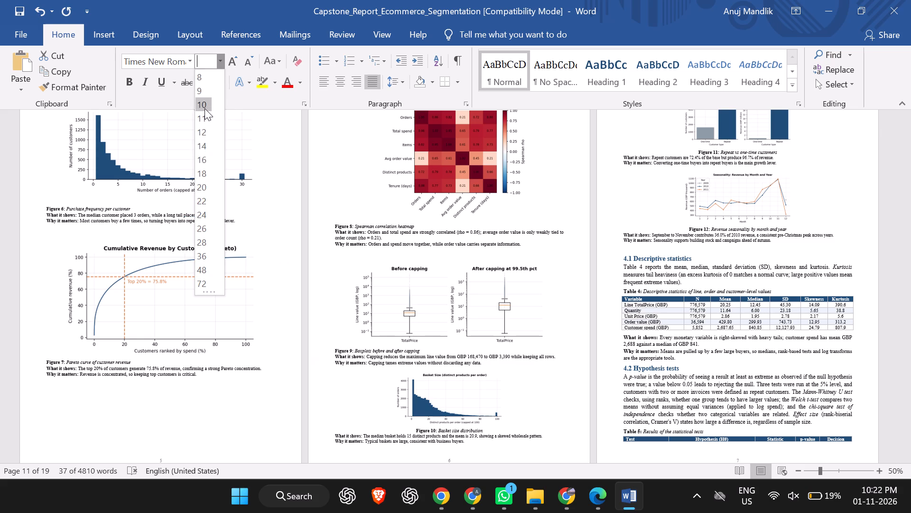
Insert two blank lines after Figure 9's Why it matters line, above the Figure 10 basket size histogram.
left_click(503, 371)
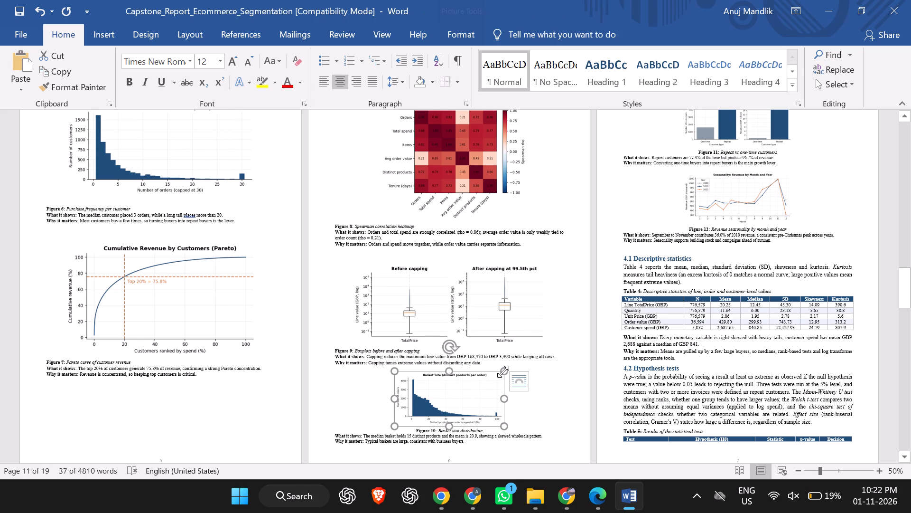
left_click(518, 362)
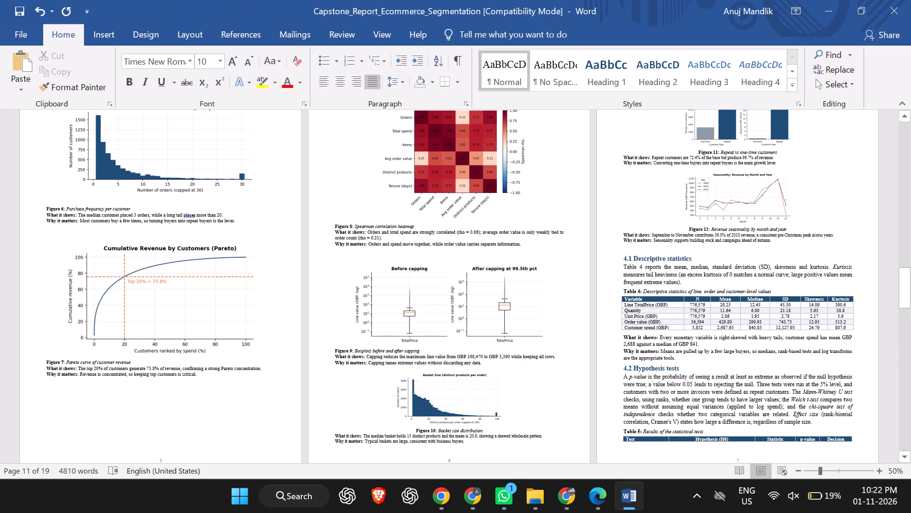
key("Return")
key("Return")
Enlarge the Figure 10 basket size histogram proportionally to about 1.7 times its width.
scroll(598, 397, "down", 1)
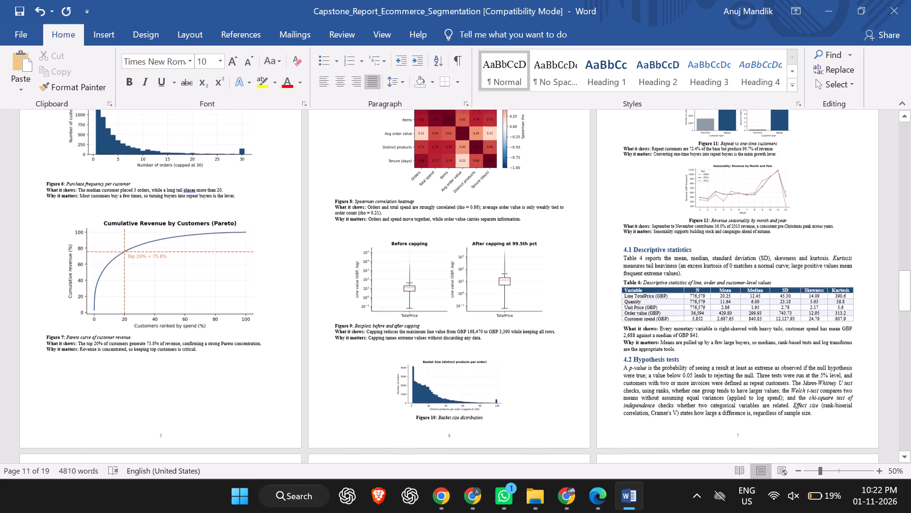
scroll(598, 397, "down", 1)
left_click(472, 347)
left_click_drag(507, 375, 528, 380)
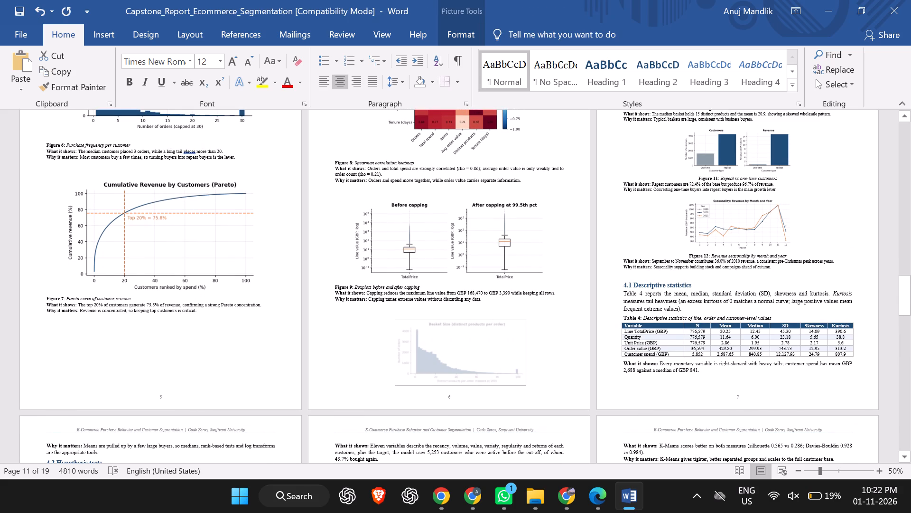
scroll(604, 295, "up", 1)
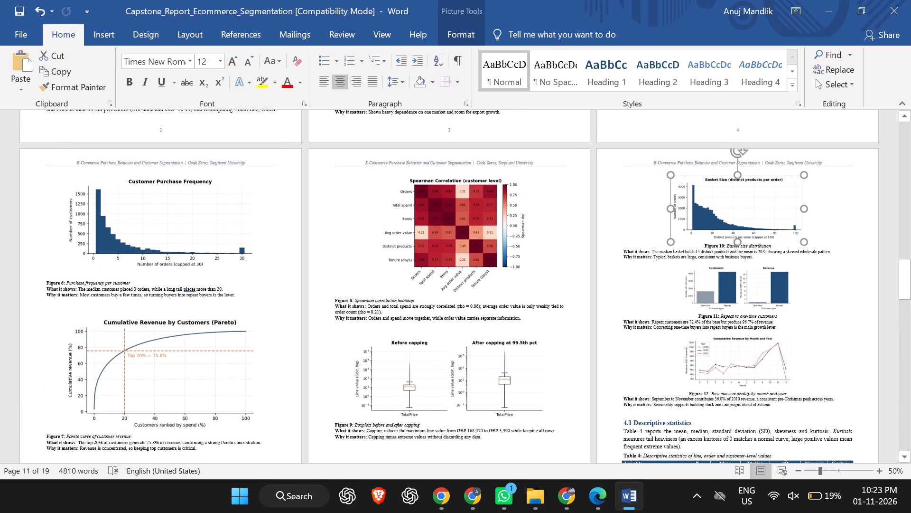
left_click_drag(806, 244, 818, 249)
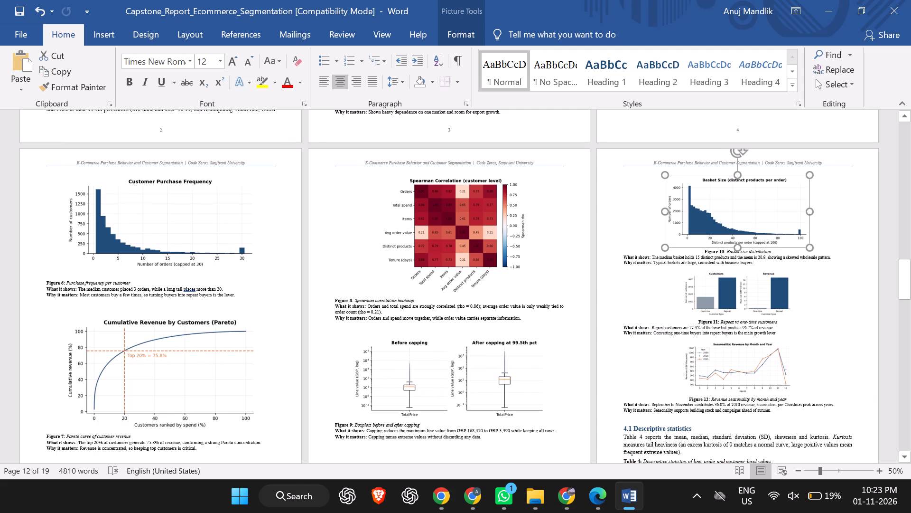
left_click_drag(818, 249, 831, 251)
left_click(821, 287)
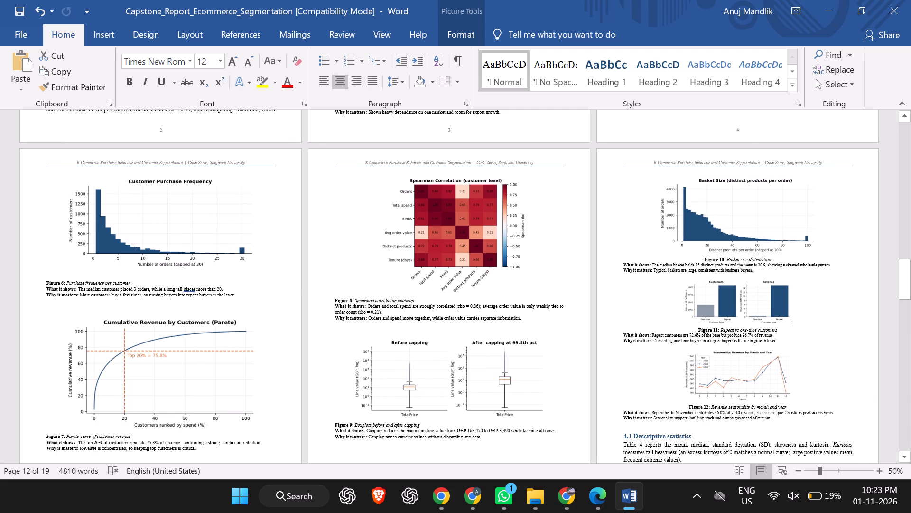
left_click(676, 212)
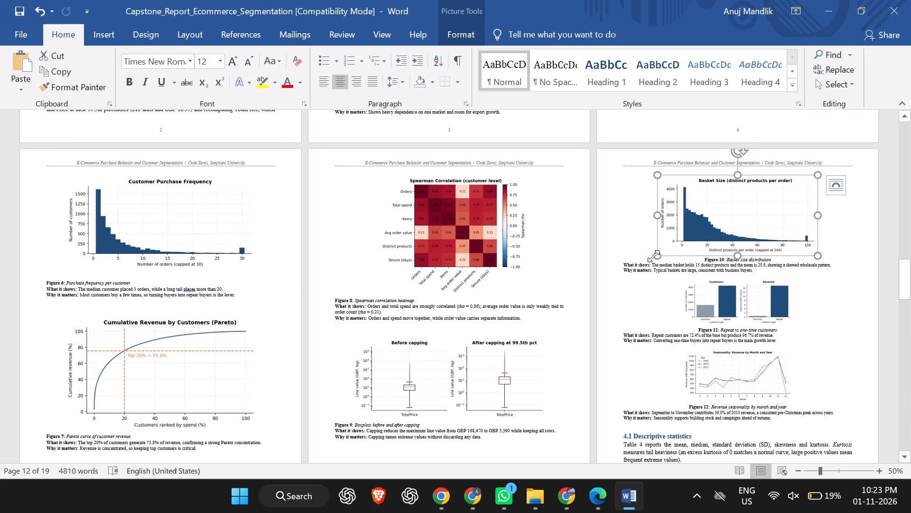
left_click_drag(655, 256, 637, 262)
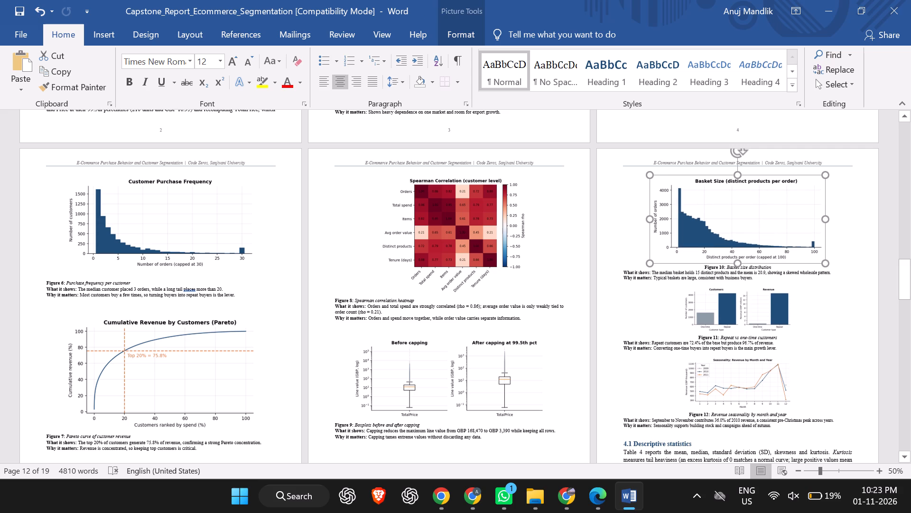
left_click_drag(637, 262, 634, 262)
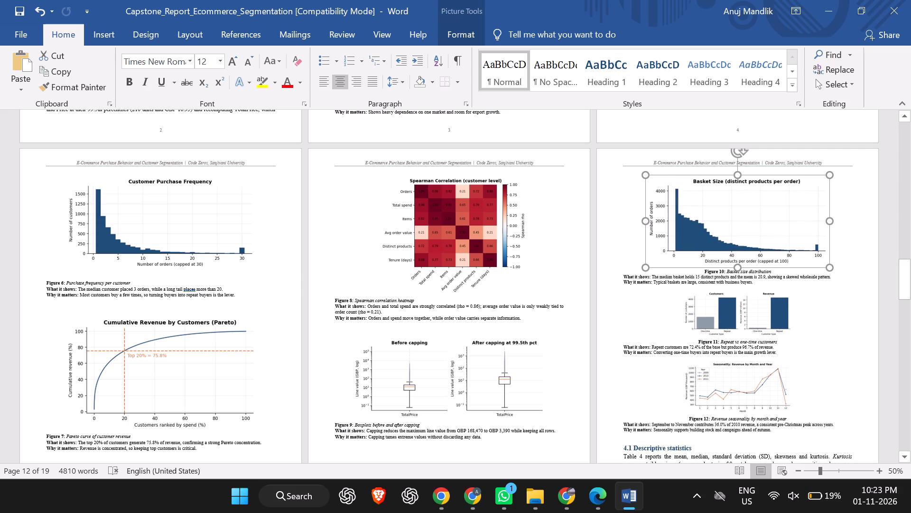
Set the Figure 10 caption with its What it shows and Why it matters lines to 10 pt and justify them.
left_click(642, 292)
left_click_drag(641, 270, 740, 291)
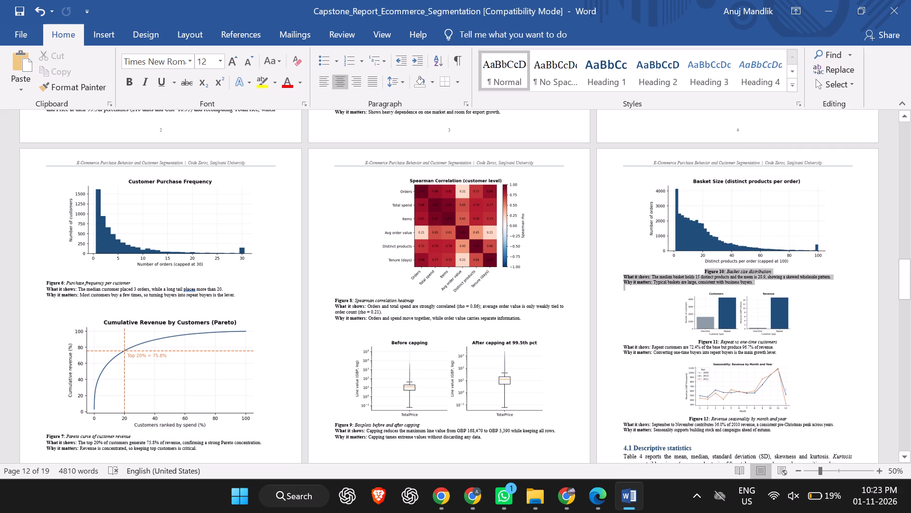
left_click_drag(740, 291, 772, 288)
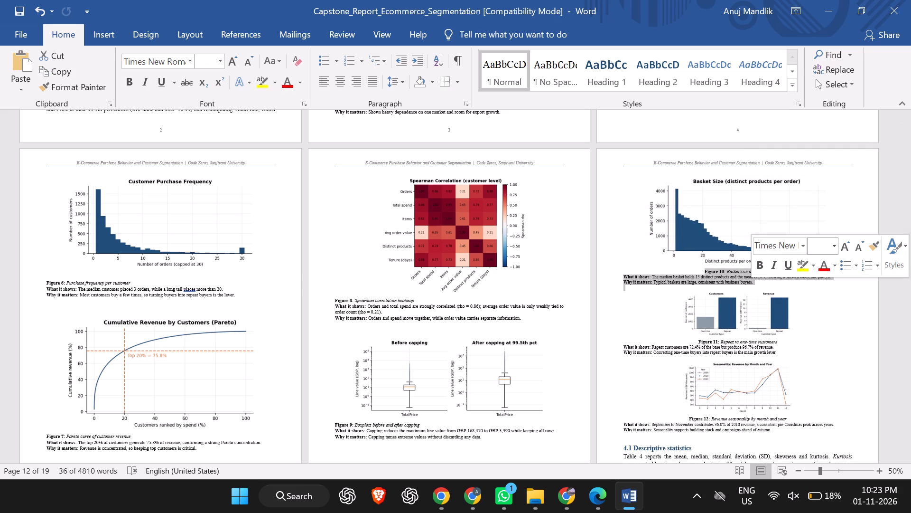
left_click(838, 251)
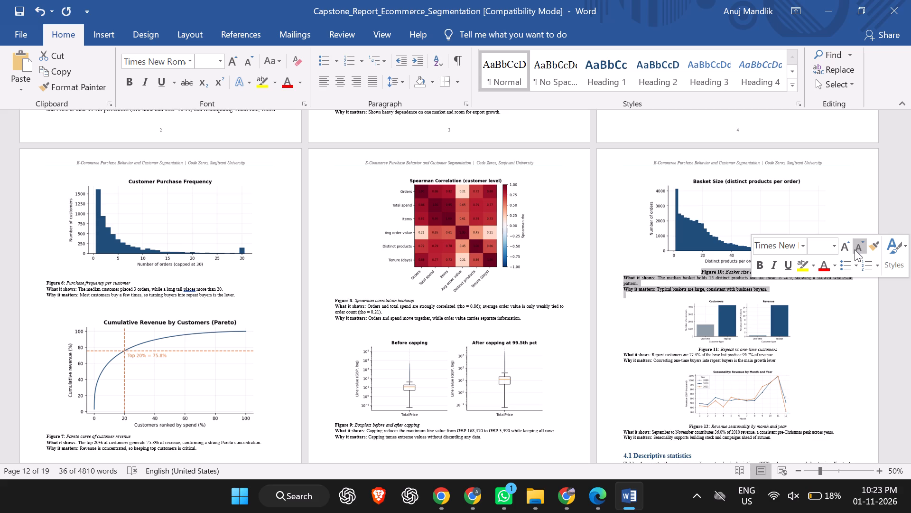
left_click(856, 249)
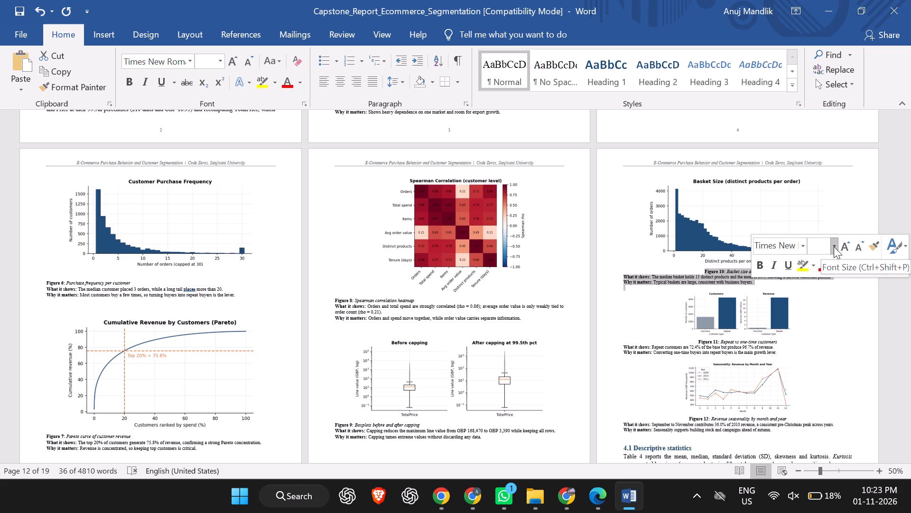
left_click(834, 247)
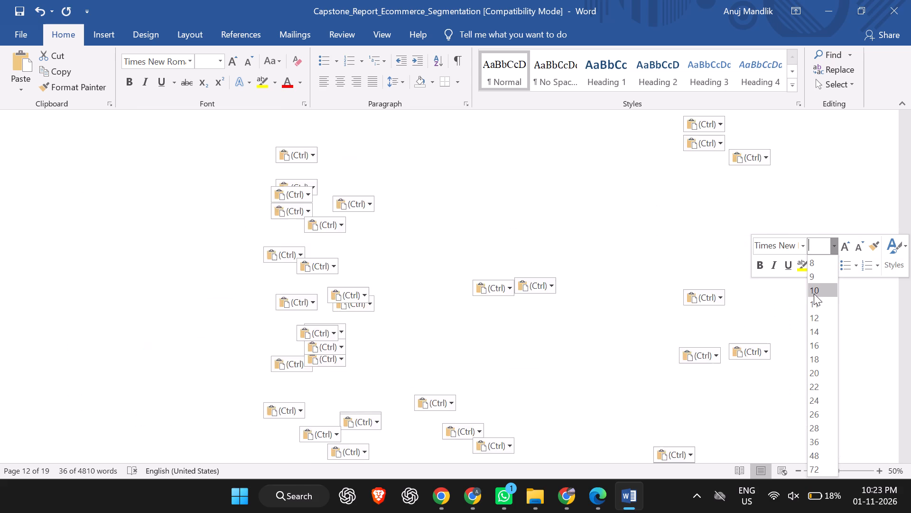
left_click(814, 294)
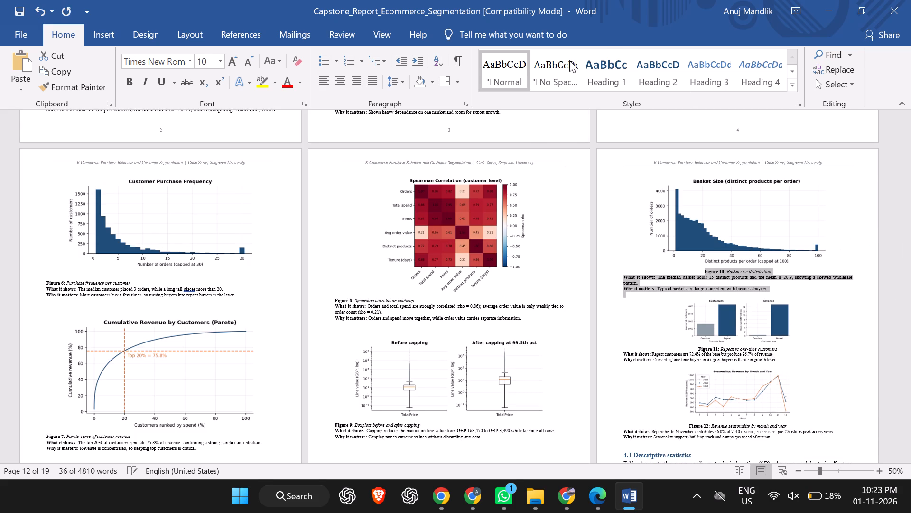
left_click(374, 84)
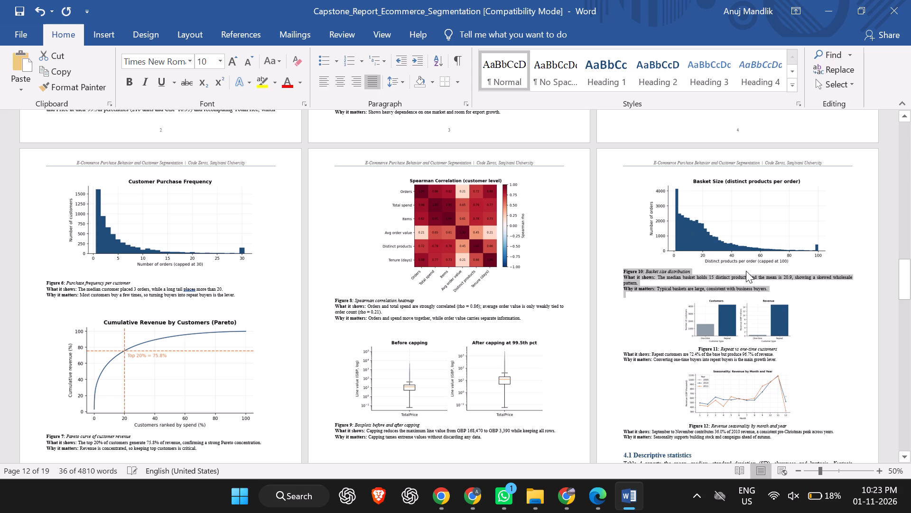
Insert two blank lines after Figure 10's Why it matters line, above the Figure 11 bar charts.
left_click(774, 293)
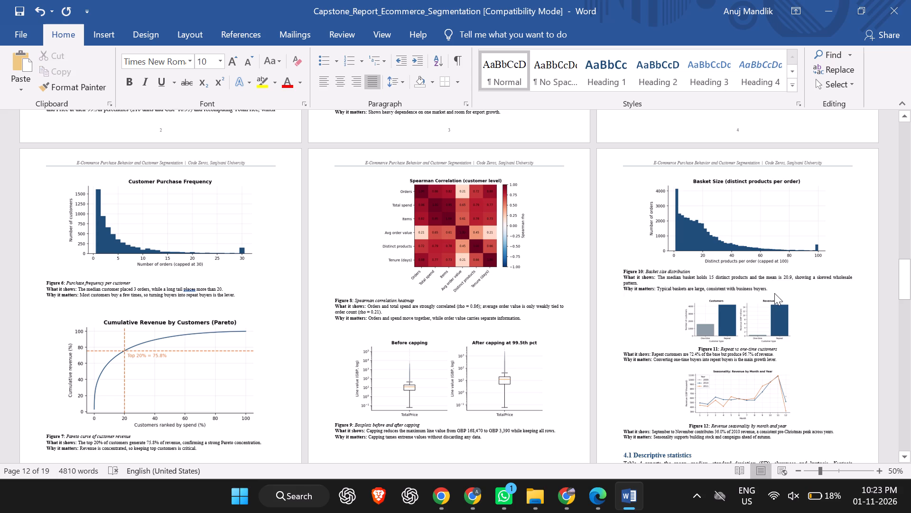
key("Return")
key("Return")
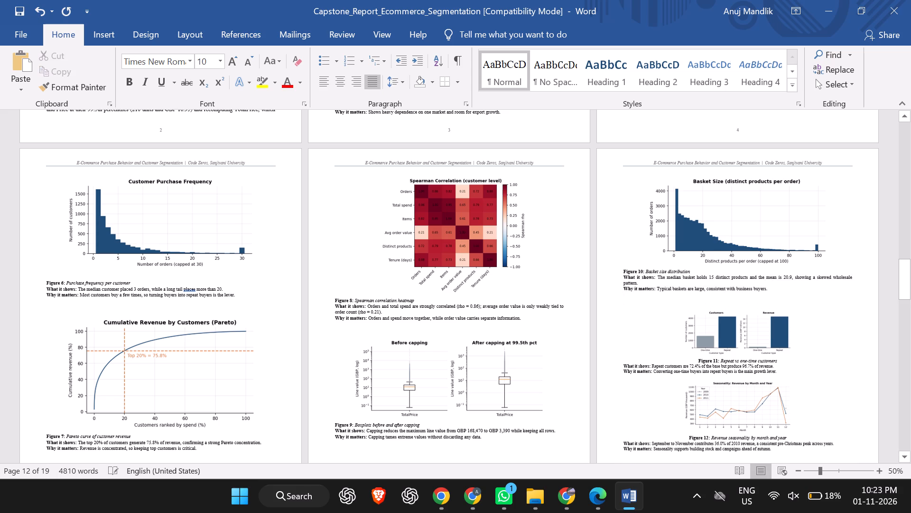
Enlarge the Figure 11 repeat versus one-time customer bar charts proportionally to about 1.6 times their width.
scroll(566, 354, "down", 2)
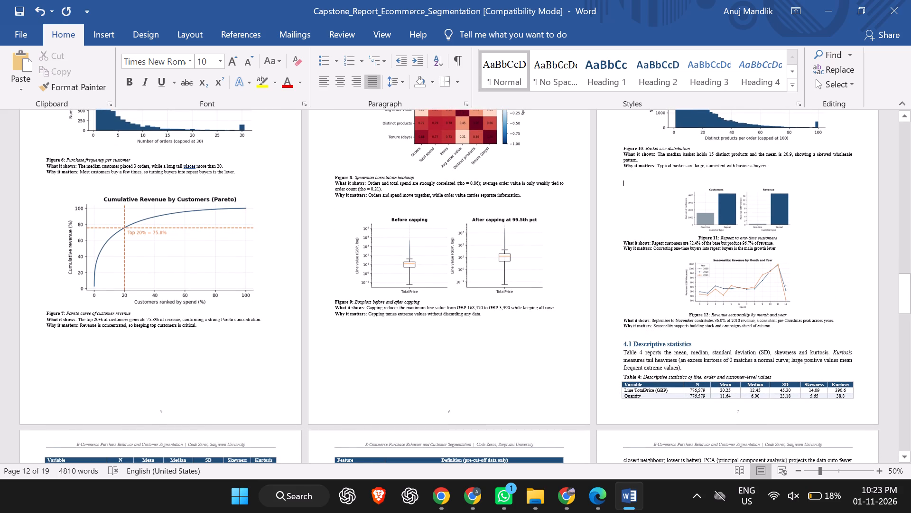
left_click(483, 314)
left_click(483, 314)
scroll(457, 364, "down", 2, "ctrl")
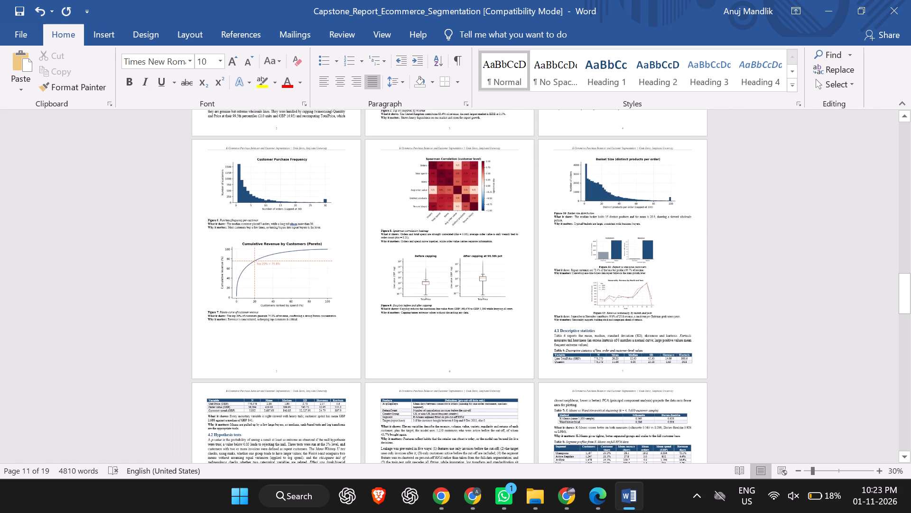
scroll(331, 293, "up", 3, "ctrl")
scroll(632, 228, "up", 1)
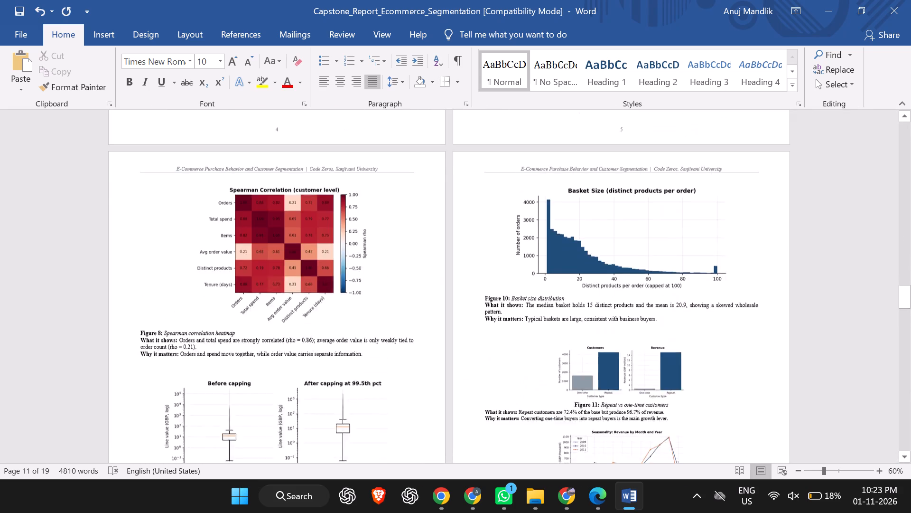
scroll(632, 228, "up", 1)
scroll(601, 314, "down", 2)
left_click(614, 285)
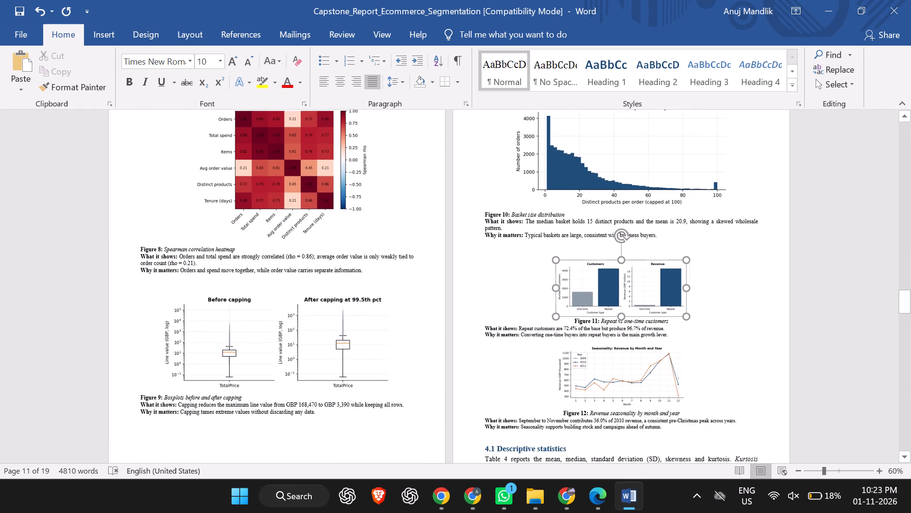
left_click_drag(686, 317, 731, 329)
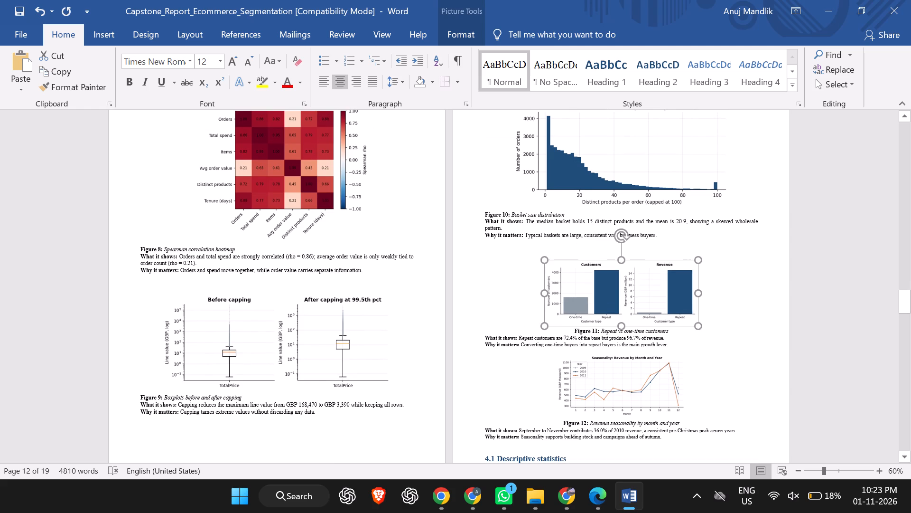
left_click_drag(731, 329, 758, 333)
Enlarge the Figure 12 revenue seasonality line chart proportionally to about 1.5 times its width.
scroll(631, 408, "down", 1)
left_click(612, 326)
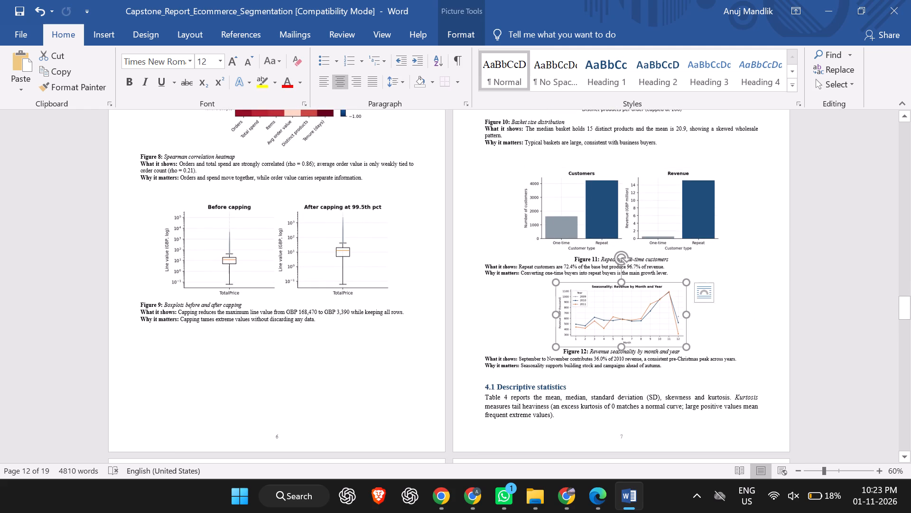
left_click_drag(685, 345, 837, 372)
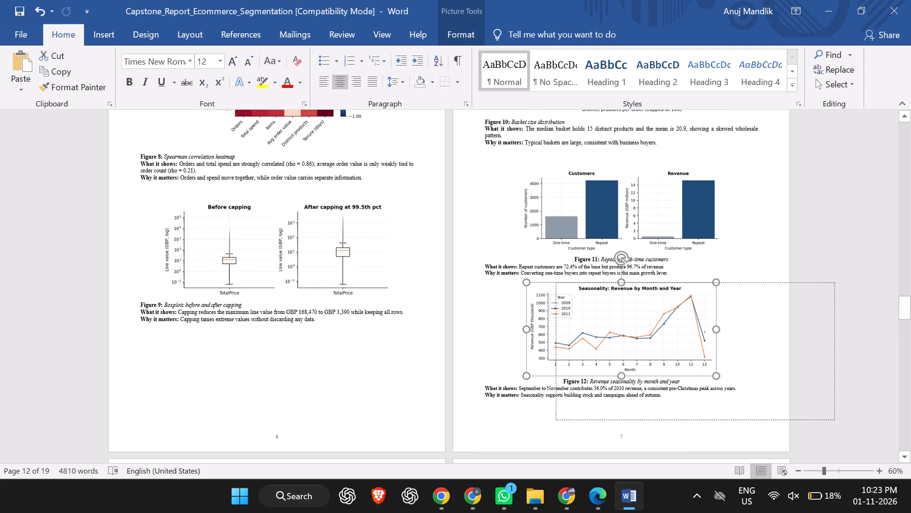
left_click_drag(837, 372, 754, 368)
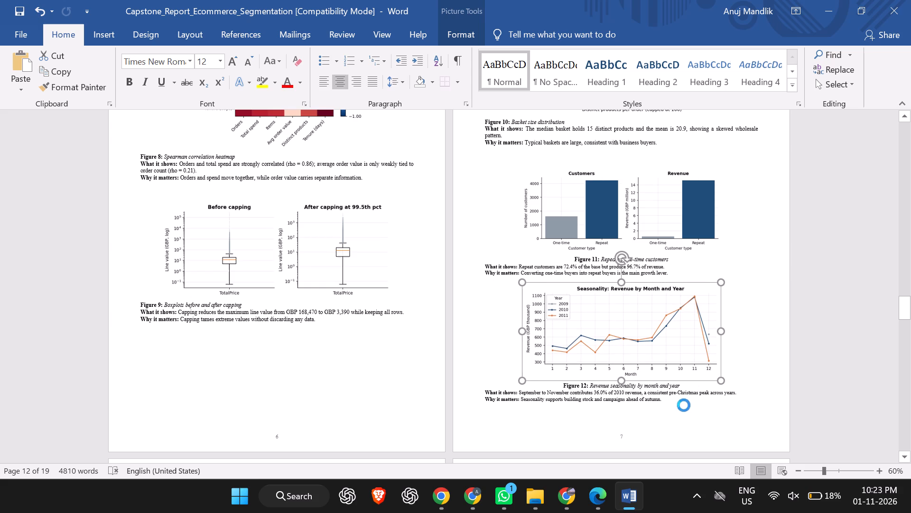
Set the Figure 12 caption with its What it shows and Why it matters lines to 10 pt.
left_click(683, 406)
left_click_drag(683, 406, 551, 386)
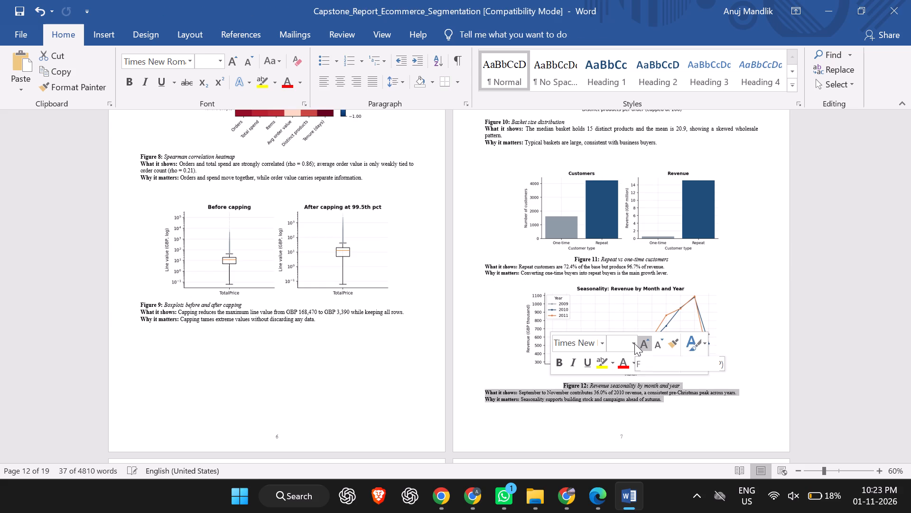
left_click(634, 343)
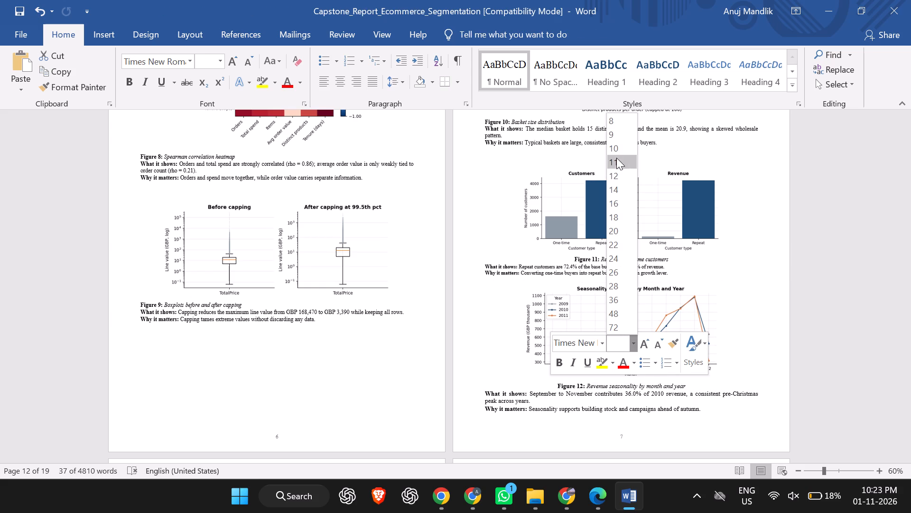
left_click(616, 152)
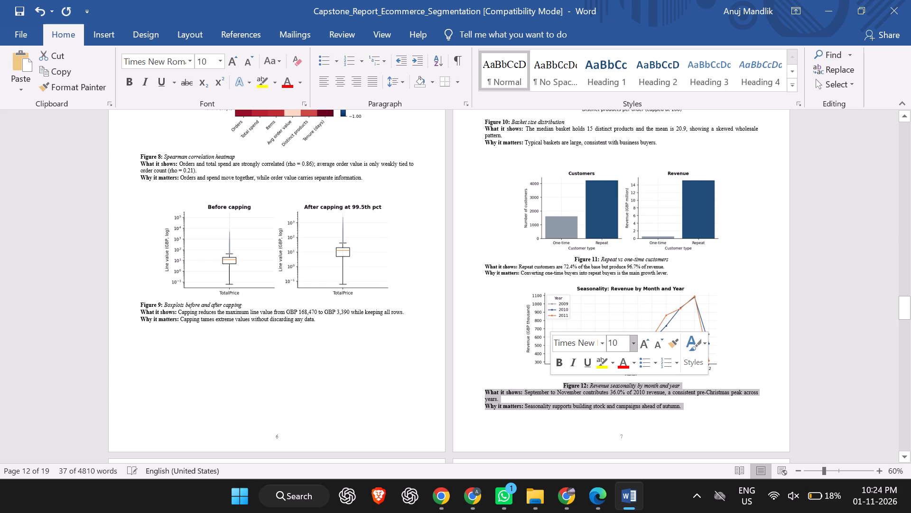
Set the Figure 11 caption with its What it shows and Why it matters lines to 10 pt.
left_click_drag(669, 271, 578, 256)
left_click(578, 256)
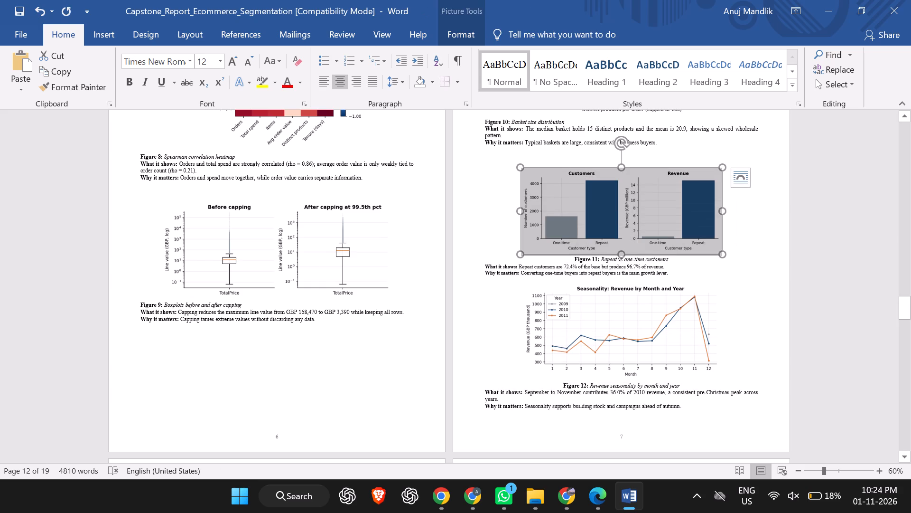
left_click_drag(568, 259, 682, 276)
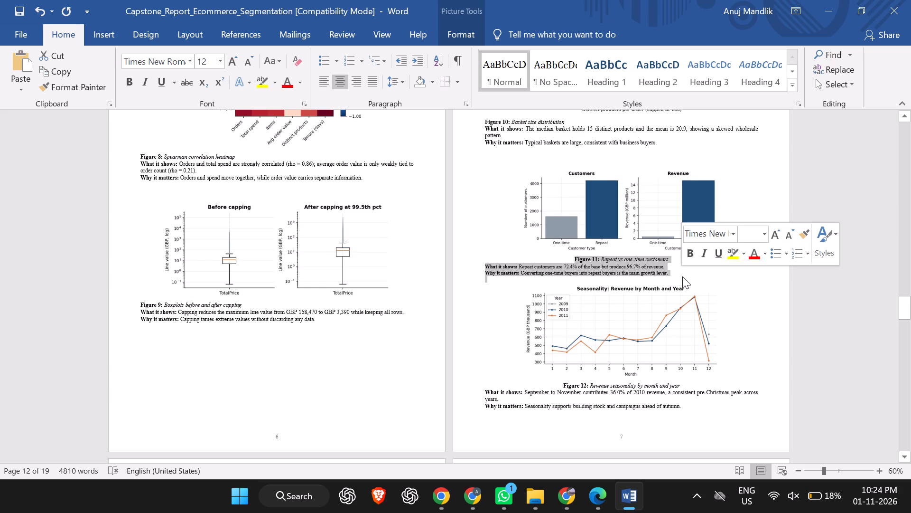
left_click(763, 238)
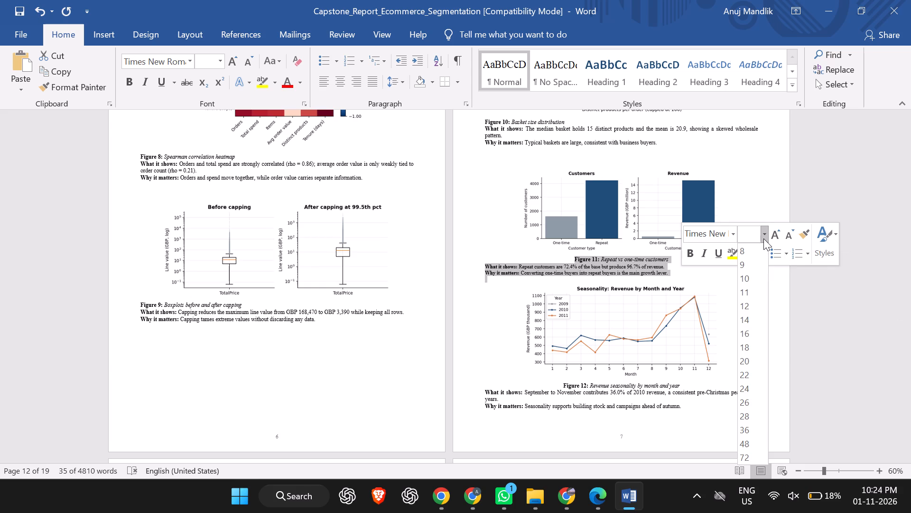
left_click(743, 279)
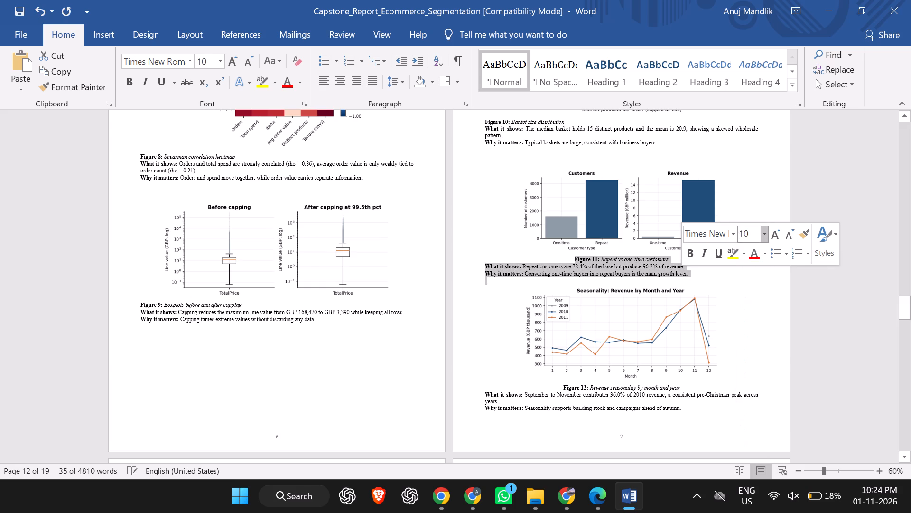
Justify the Figure 11 and Figure 12 captions together with their What it shows and Why it matters lines.
left_click(371, 76)
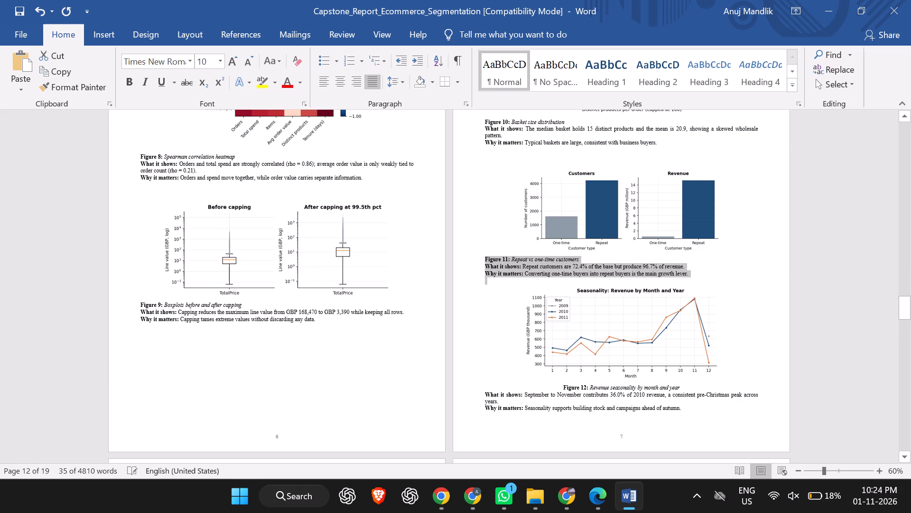
left_click_drag(691, 412, 559, 387)
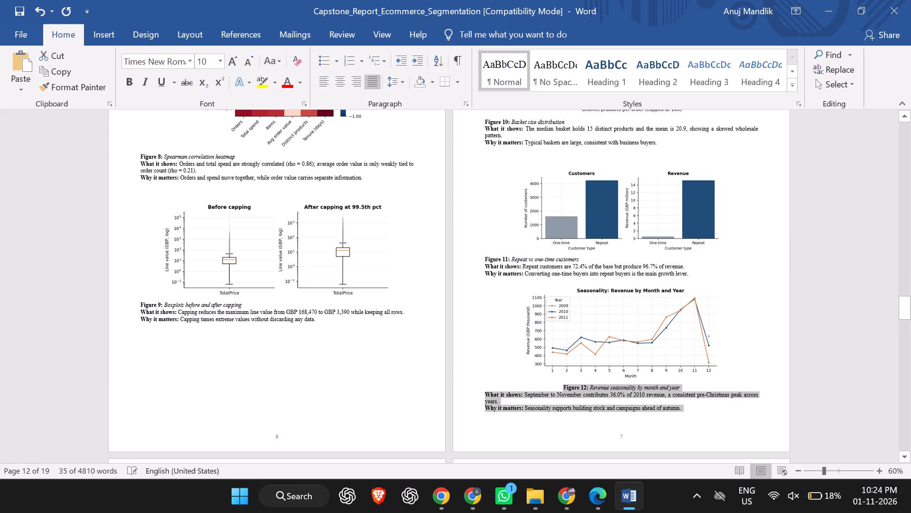
left_click(373, 84)
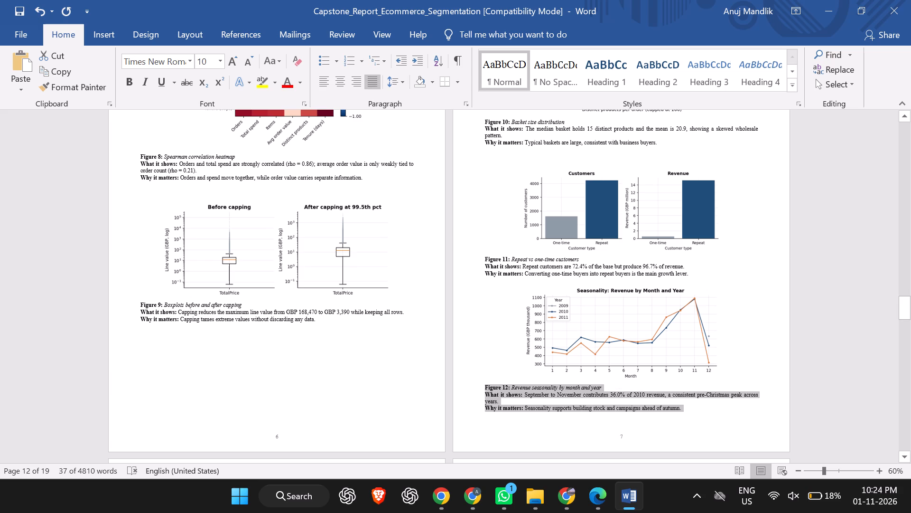
Enlarge the Figure 12 revenue seasonality line chart proportionally by about 3%.
scroll(562, 334, "down", 1)
left_click(628, 353)
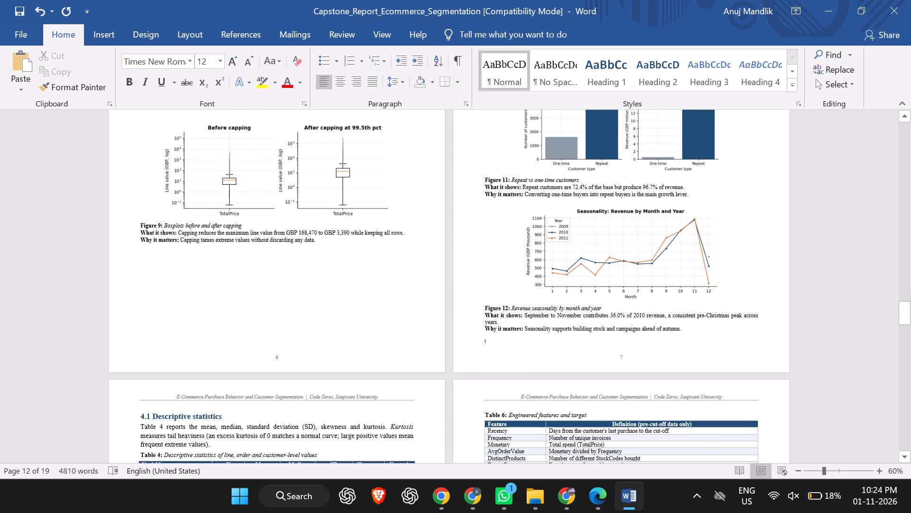
left_click(591, 269)
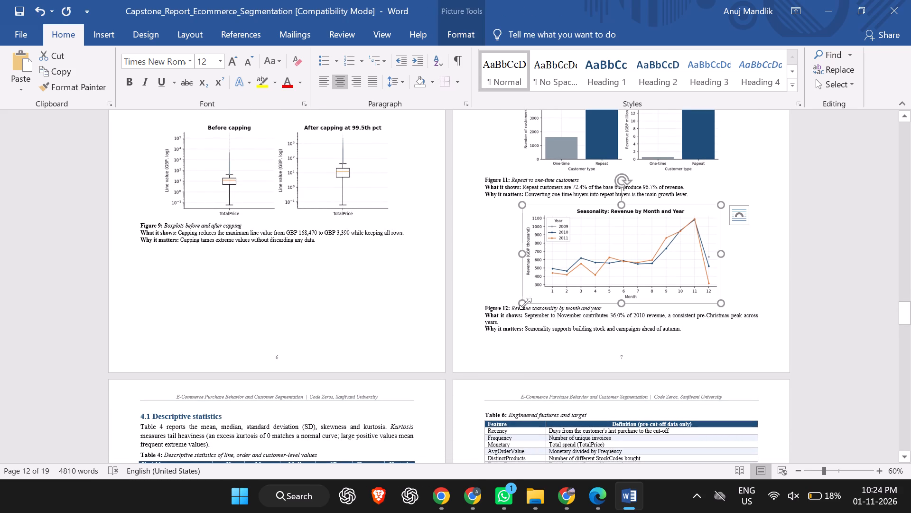
left_click_drag(524, 304, 517, 306)
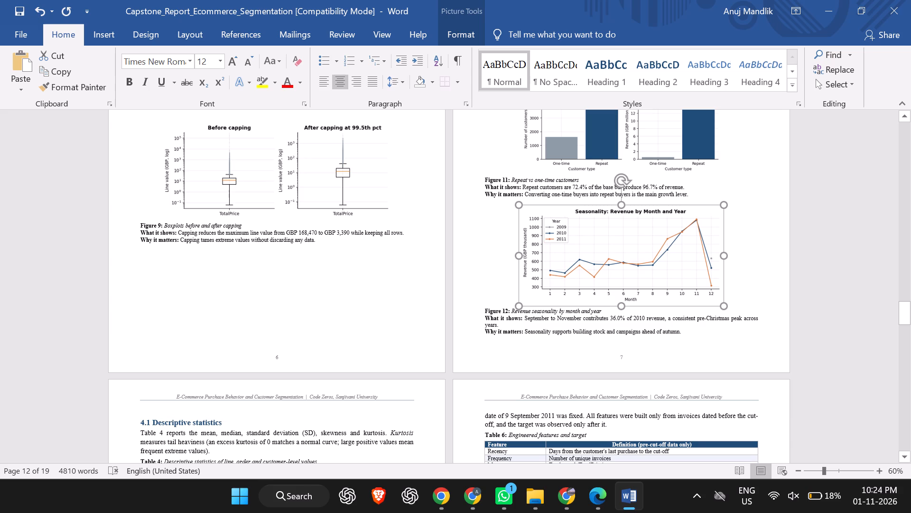
left_click_drag(517, 306, 519, 305)
Enlarge the Figure 11 repeat versus one-time customer bar charts proportionally by about 10%.
scroll(583, 243, "up", 1)
left_click(602, 209)
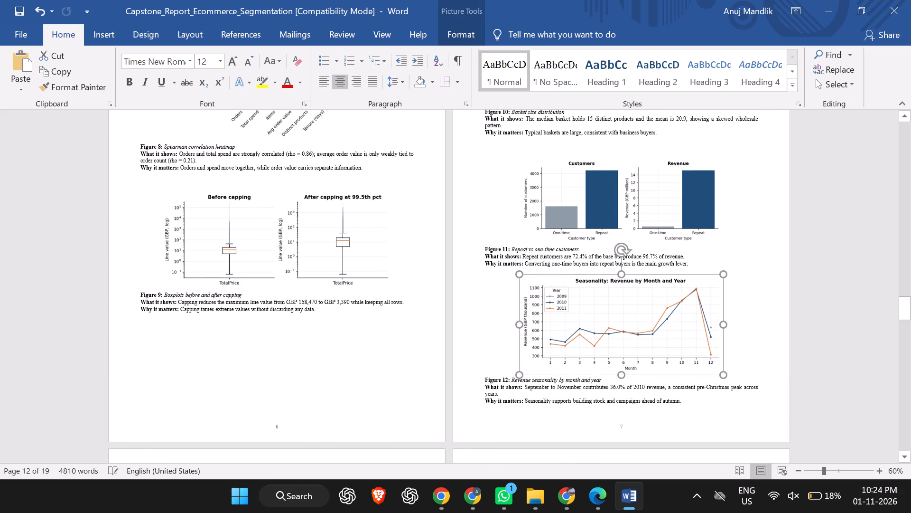
left_click_drag(723, 158, 725, 152)
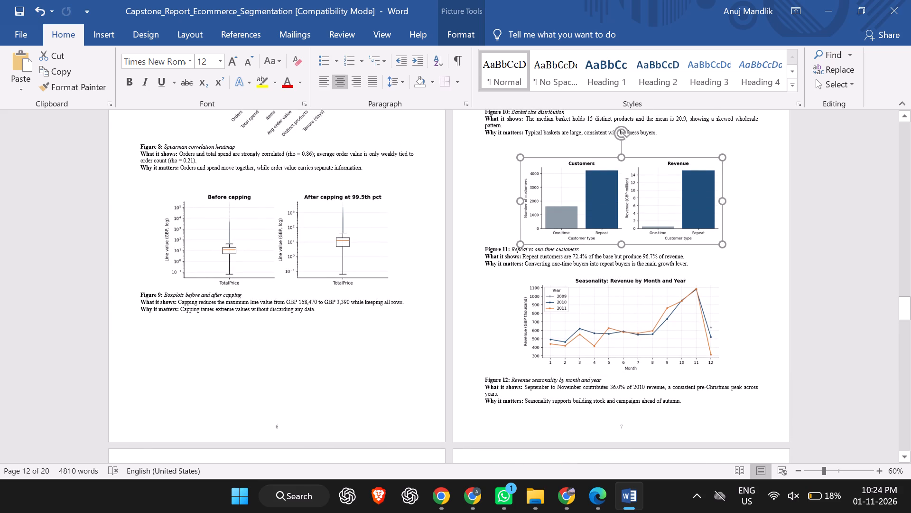
left_click_drag(725, 152, 726, 147)
Delete two blank lines between the Figure 10 explanation and the Figure 11 bar charts.
left_click(695, 146)
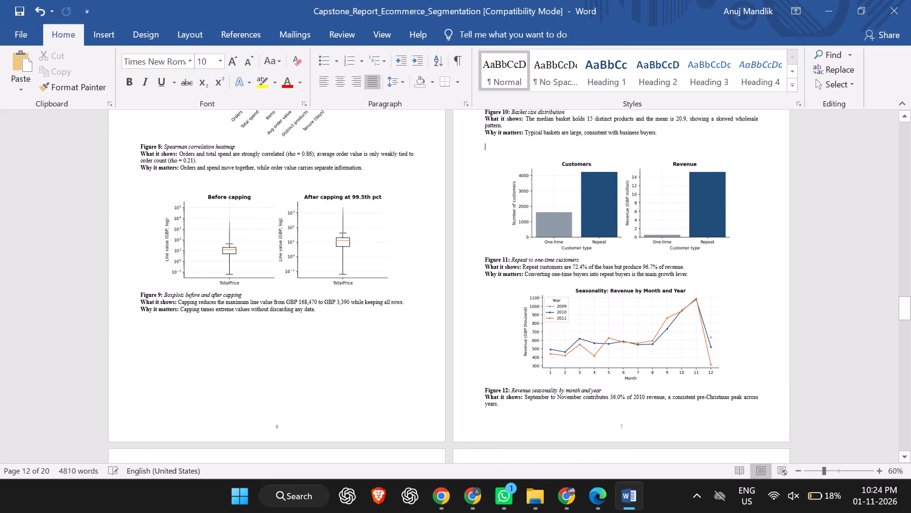
key("BackSpace")
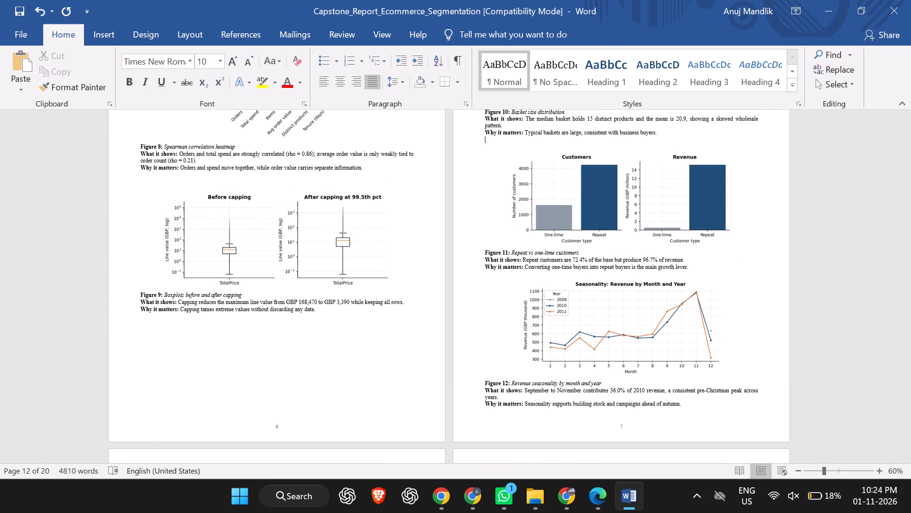
key("BackSpace")
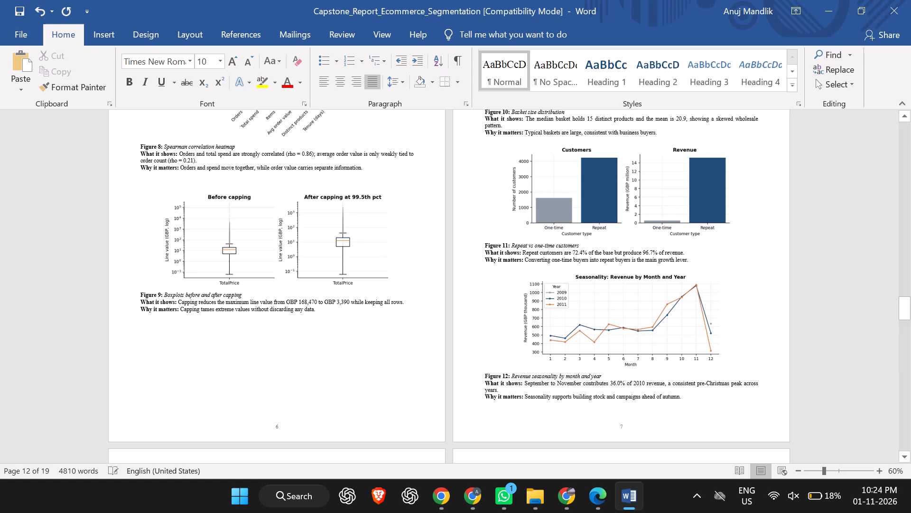
Enlarge the Figure 11 bar charts proportionally by about another 4%.
left_click(652, 197)
left_click(737, 240)
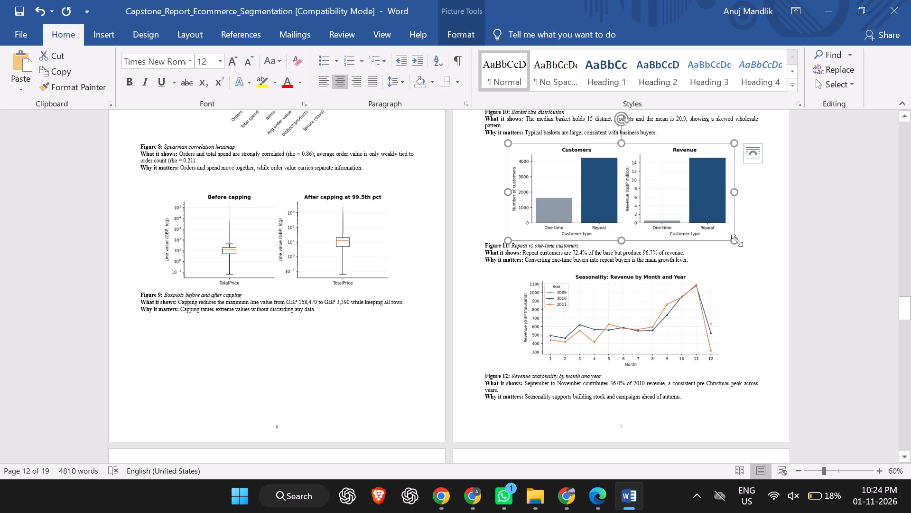
Enlarge the Figure 12 seasonality line chart proportionally by about another 6%, keeping its explanation on the same page.
left_click(681, 350)
left_click_drag(722, 372, 727, 374)
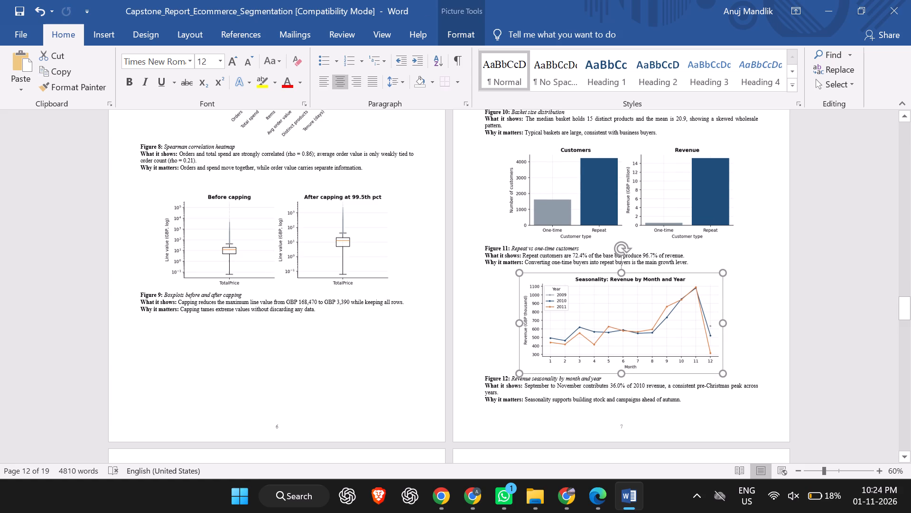
left_click_drag(727, 374, 734, 378)
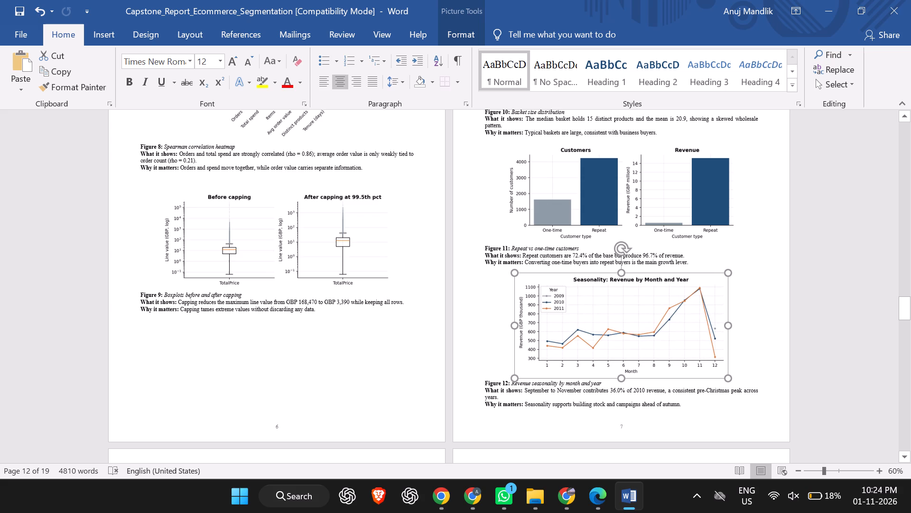
left_click_drag(734, 378, 735, 379)
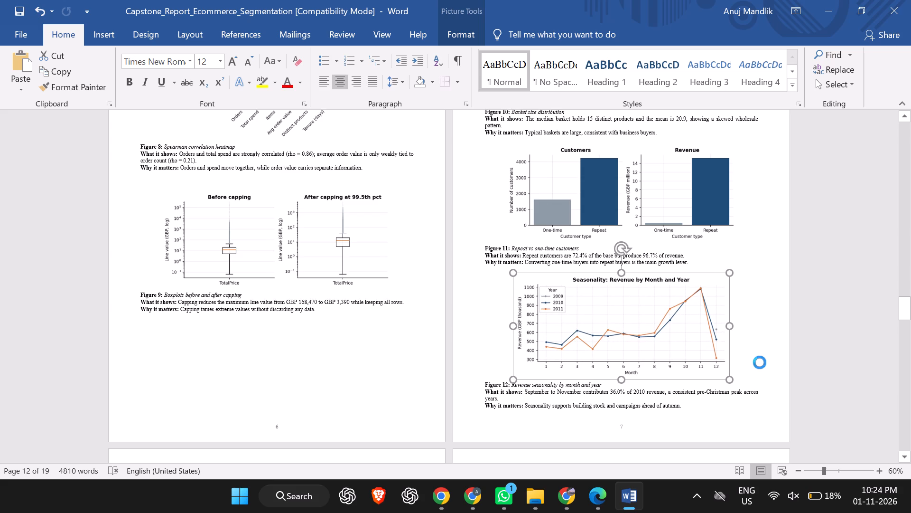
left_click(760, 362)
Delete the blank space above the 4.1 Descriptive statistics heading so that it starts at the top of its page.
scroll(760, 362, "down", 4)
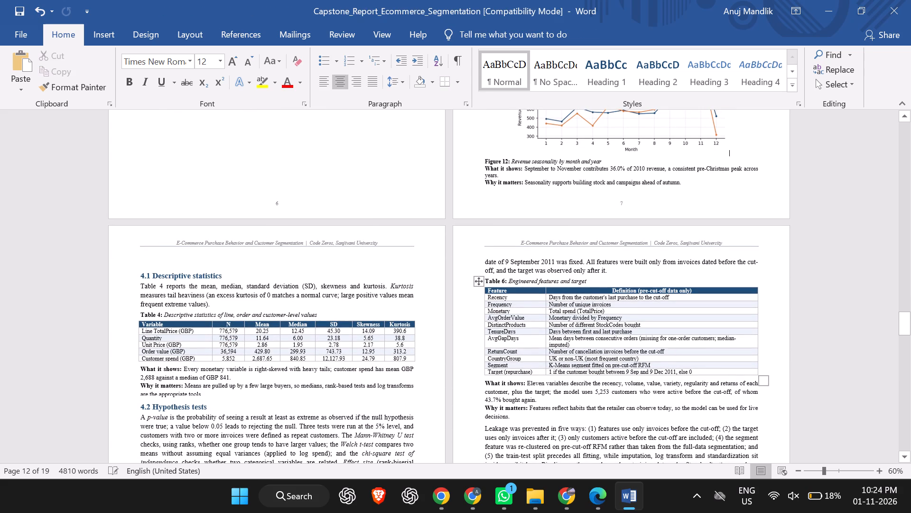
left_click(365, 267)
left_click(200, 258)
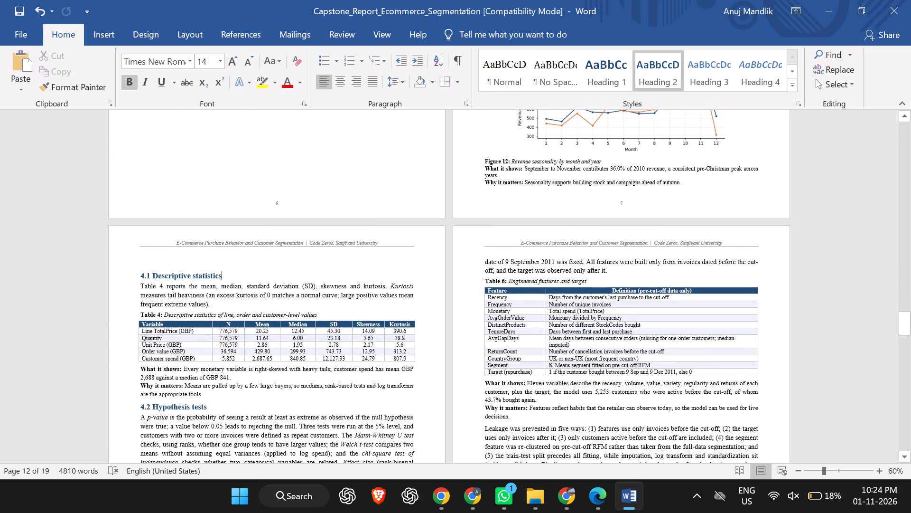
key("Down")
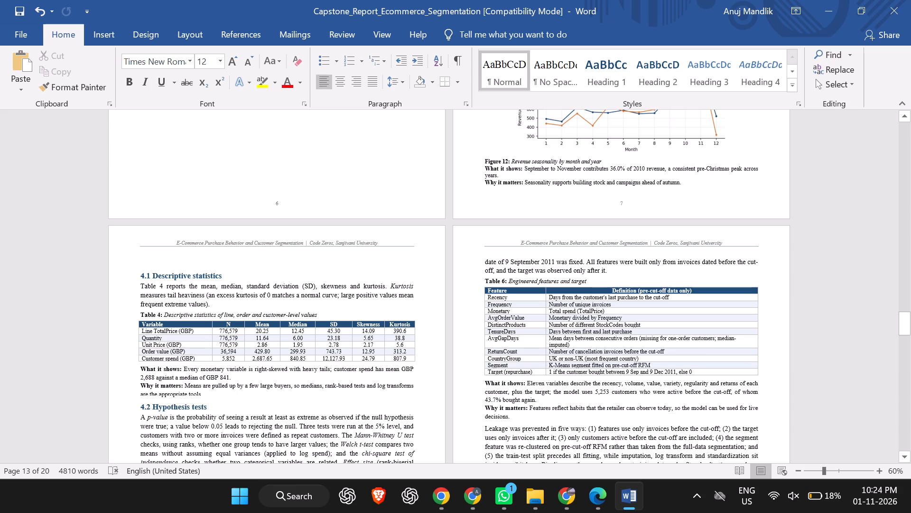
key("Down")
key("BackSpace")
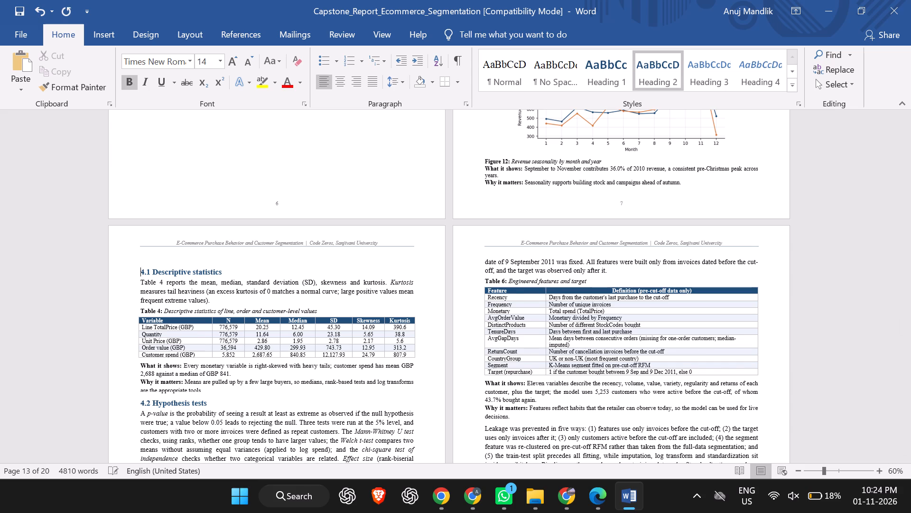
key("BackSpace")
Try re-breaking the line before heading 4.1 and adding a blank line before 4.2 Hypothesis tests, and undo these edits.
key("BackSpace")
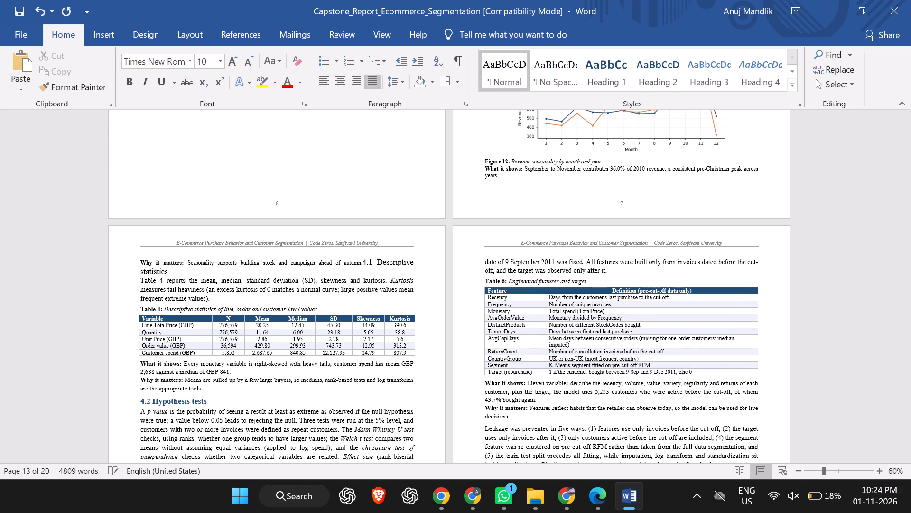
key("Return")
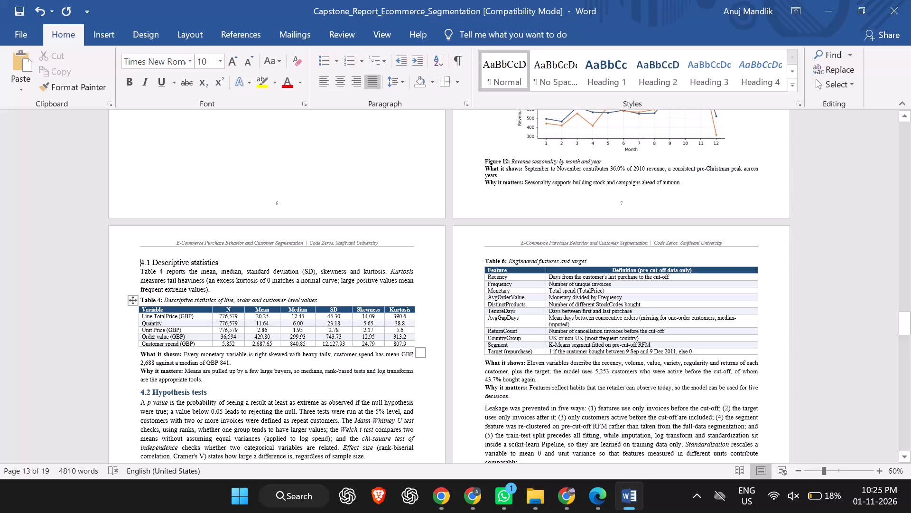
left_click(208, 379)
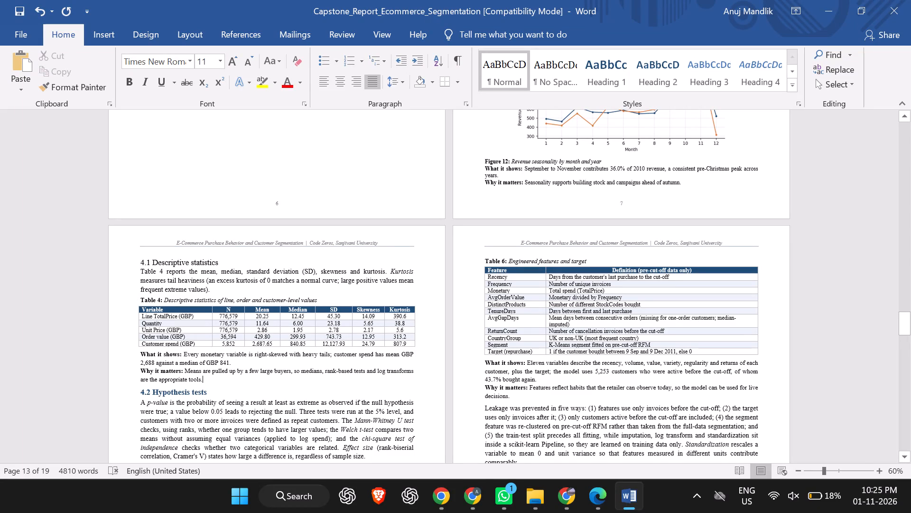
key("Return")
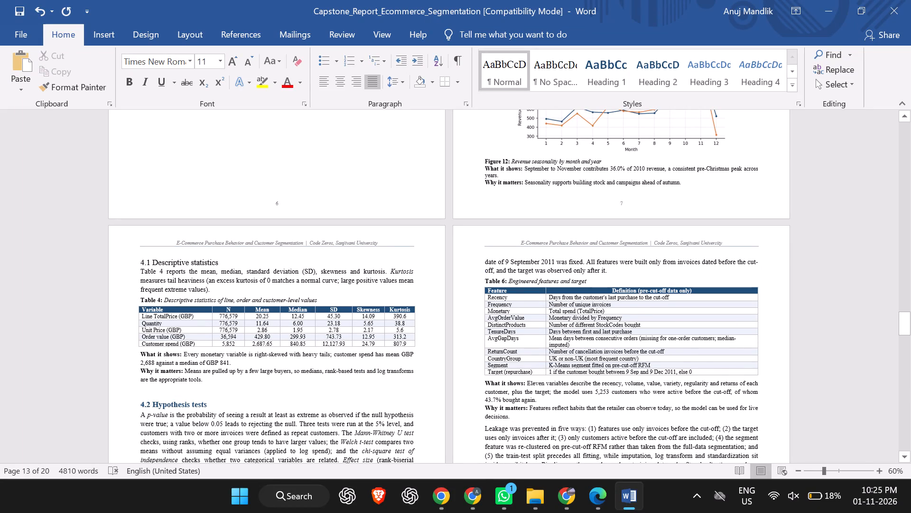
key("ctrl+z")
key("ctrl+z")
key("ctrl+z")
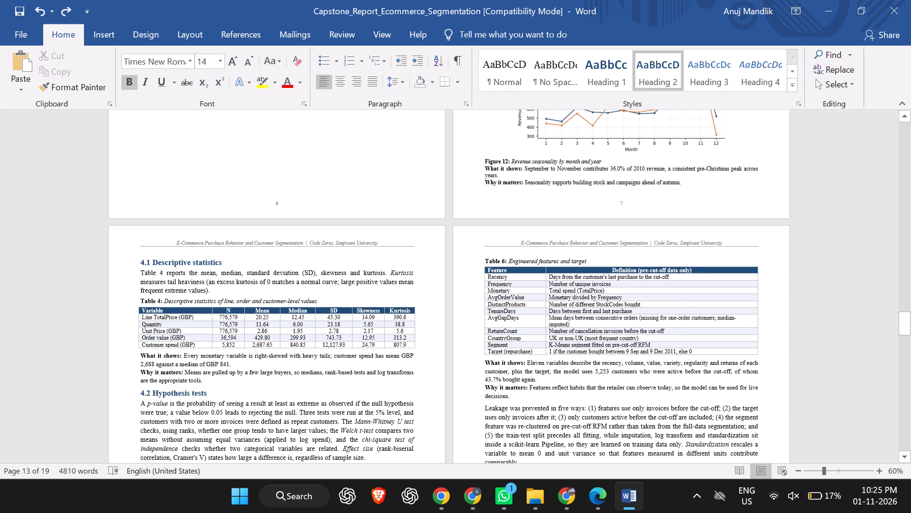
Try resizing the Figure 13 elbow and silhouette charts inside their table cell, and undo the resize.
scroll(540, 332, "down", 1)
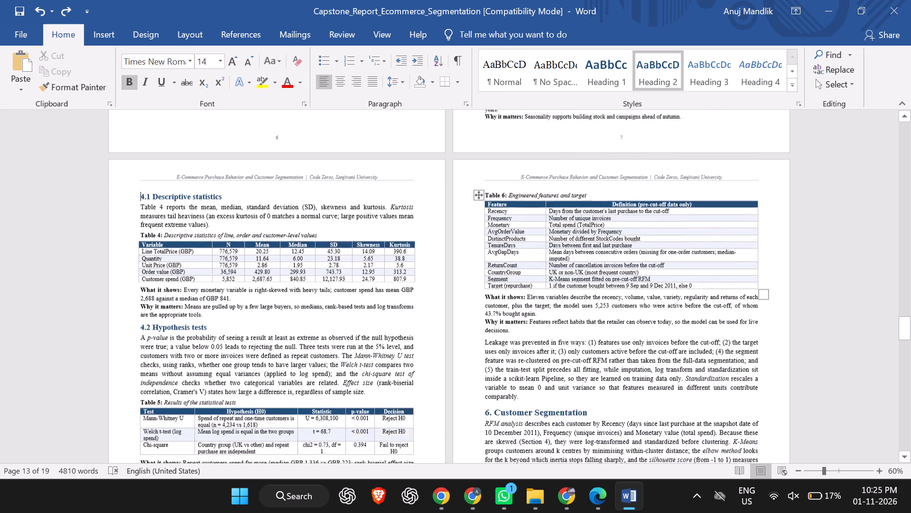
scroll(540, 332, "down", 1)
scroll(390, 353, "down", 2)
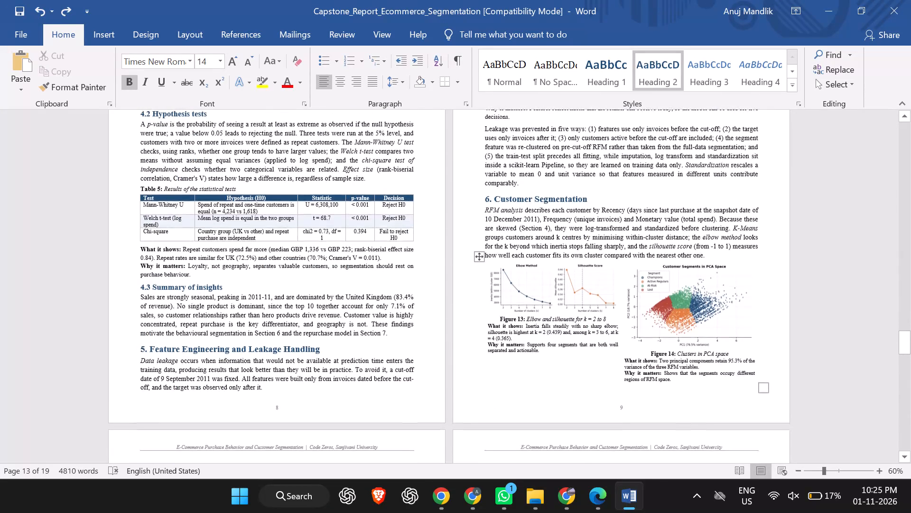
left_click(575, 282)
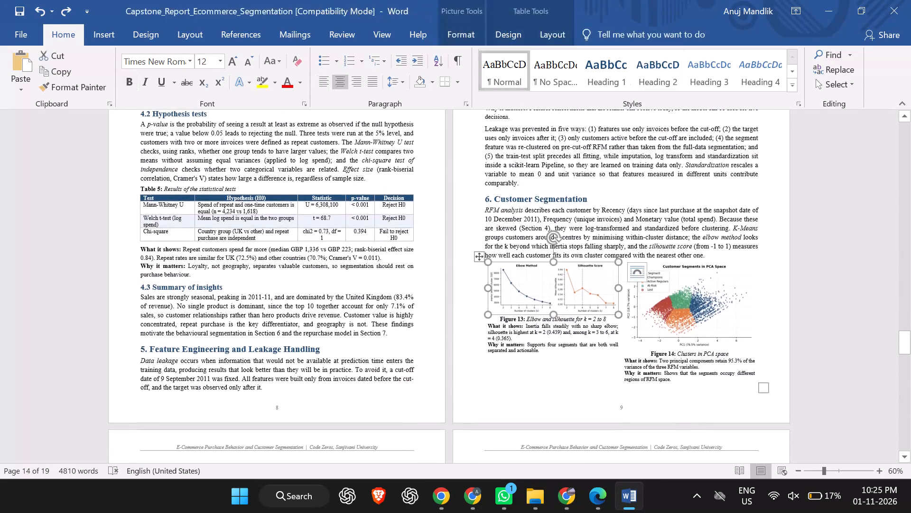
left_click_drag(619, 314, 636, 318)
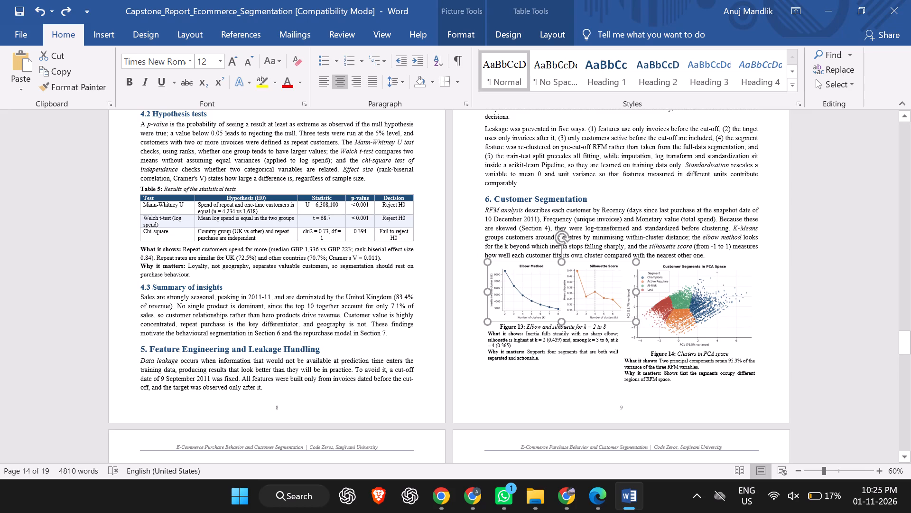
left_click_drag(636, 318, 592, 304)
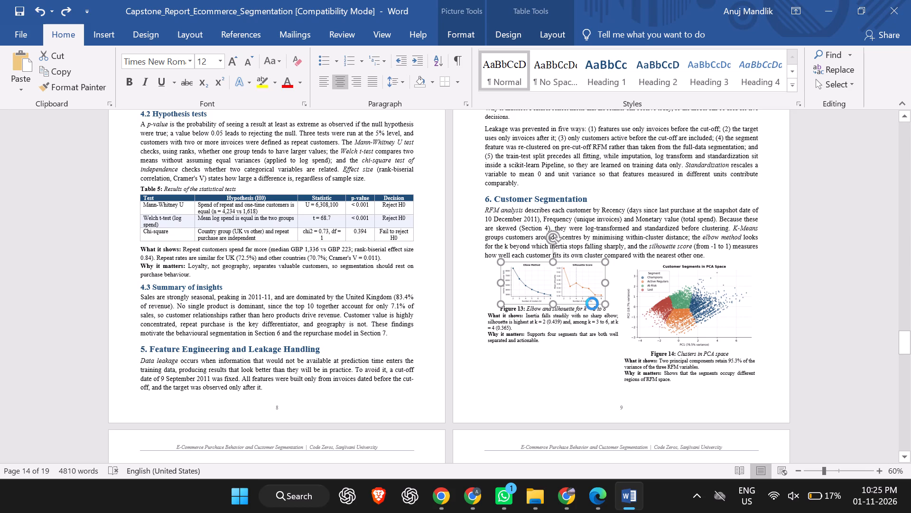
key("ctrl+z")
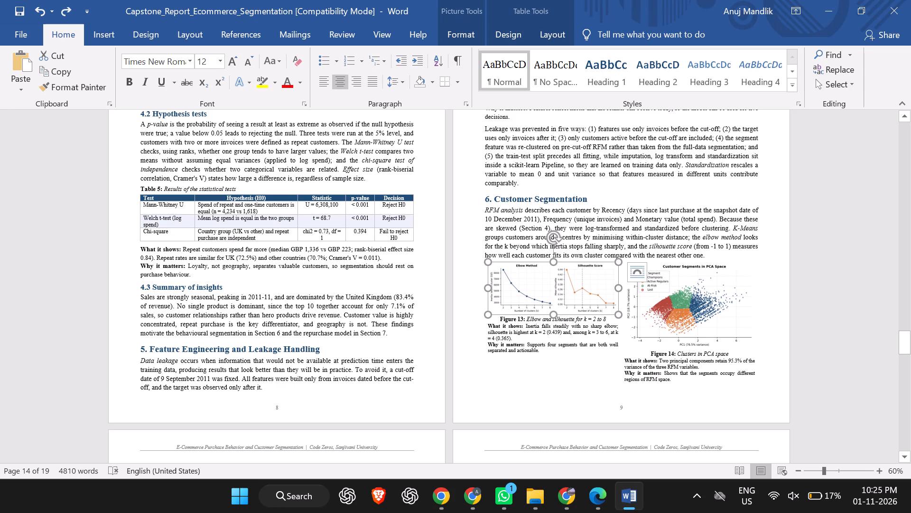
Move the Figure 13 charts, caption and explanation out of the table to below the section 6 introductory paragraph, after a blank line.
left_click(550, 355)
left_click_drag(550, 355, 501, 283)
key("ctrl+x")
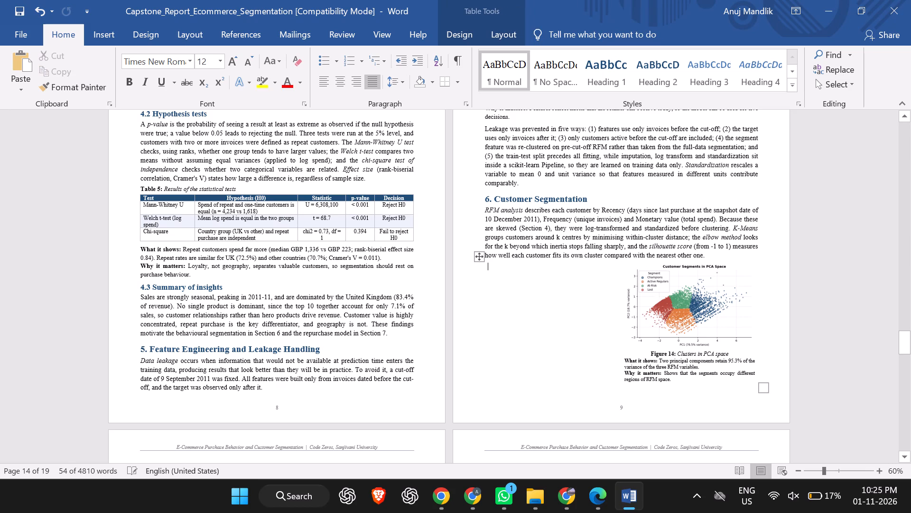
key("Return")
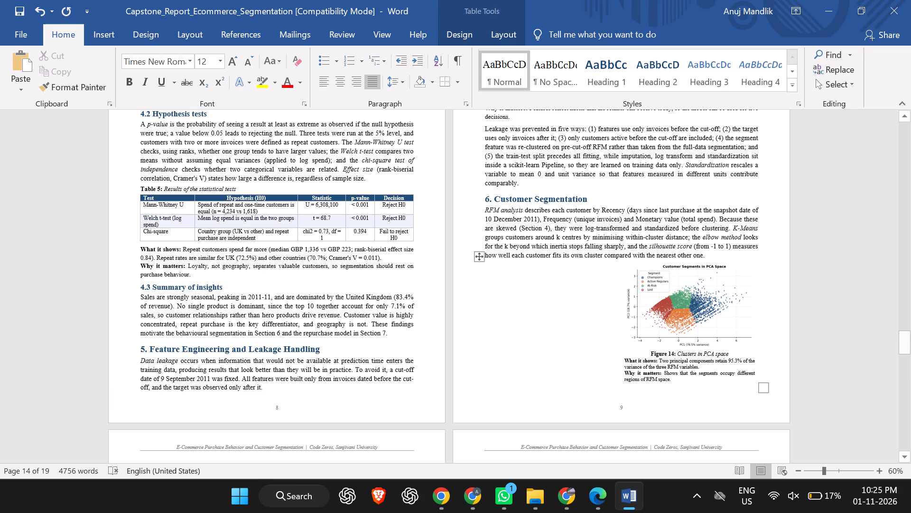
left_click(708, 253)
key("Return")
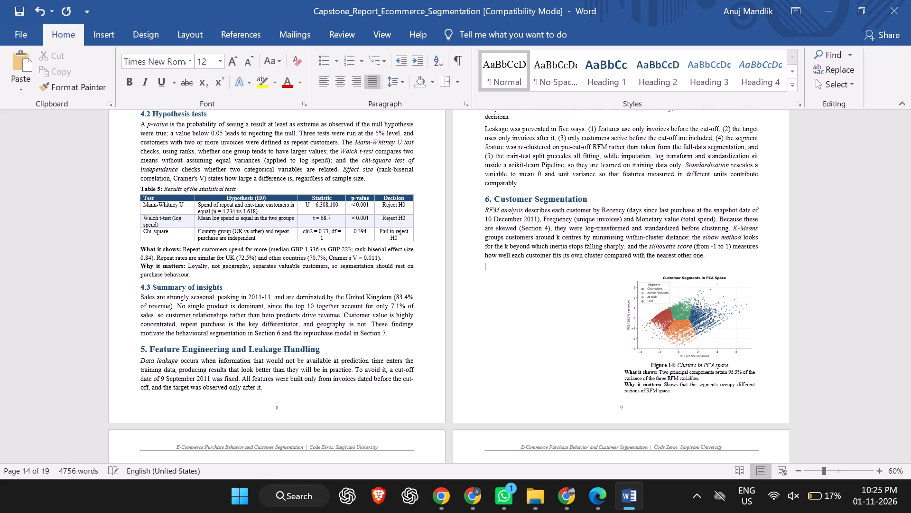
key("Return")
key("ctrl+v")
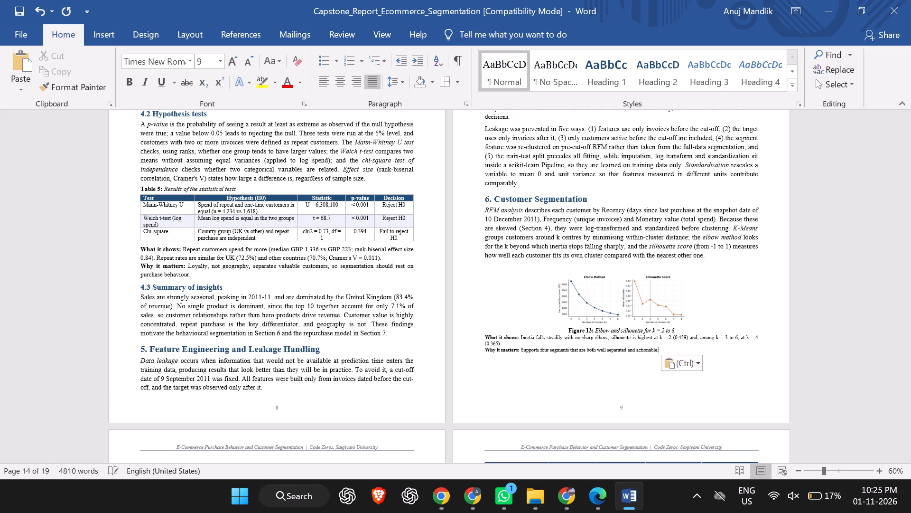
scroll(652, 360, "down", 2)
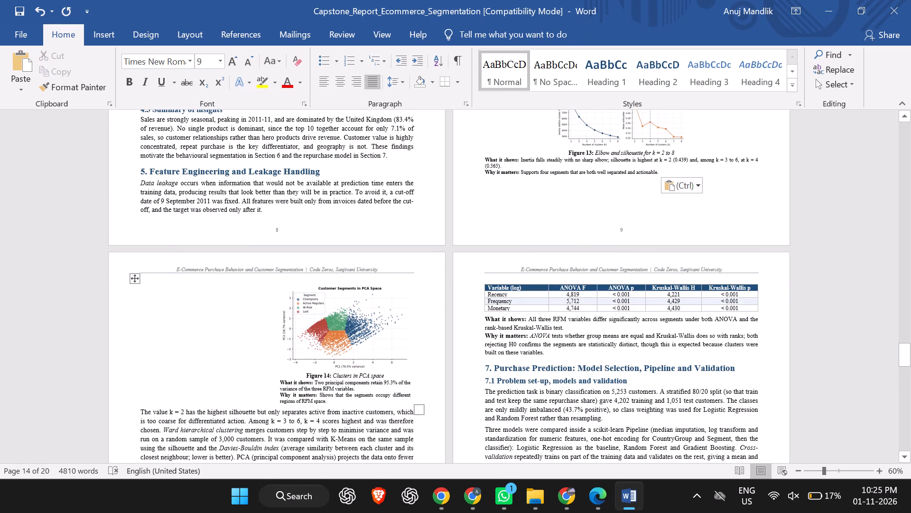
Move the Figure 14 PCA cluster chart, caption and explanation out of the table to below Figure 13's explanation, after blank lines.
left_click(290, 292)
left_click(290, 292)
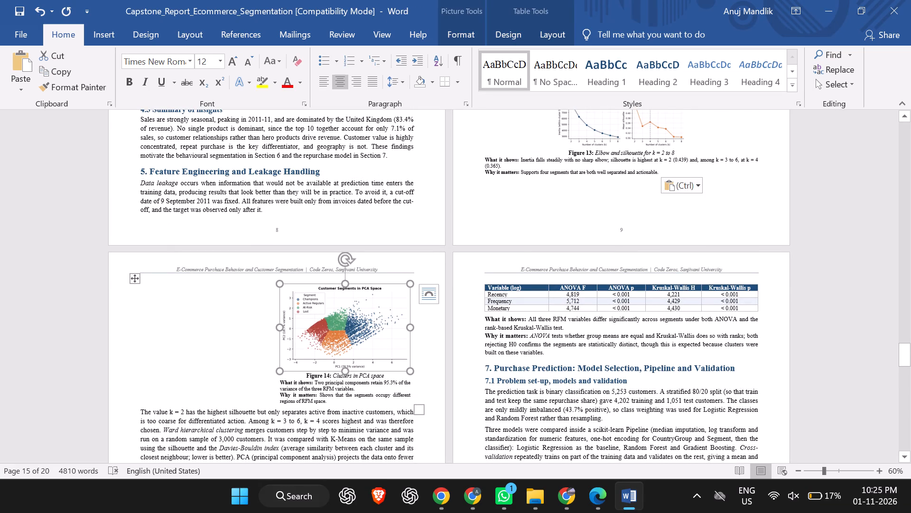
left_click_drag(290, 292, 305, 303)
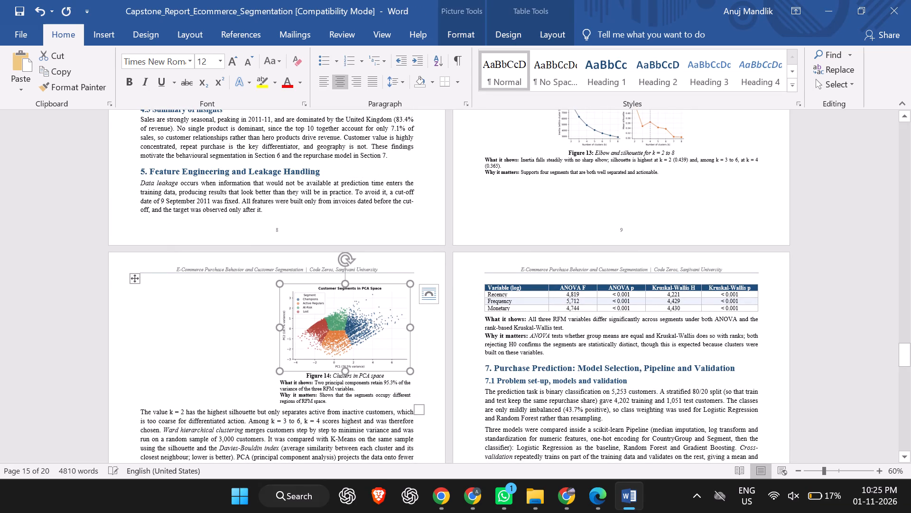
left_click_drag(337, 400, 295, 311)
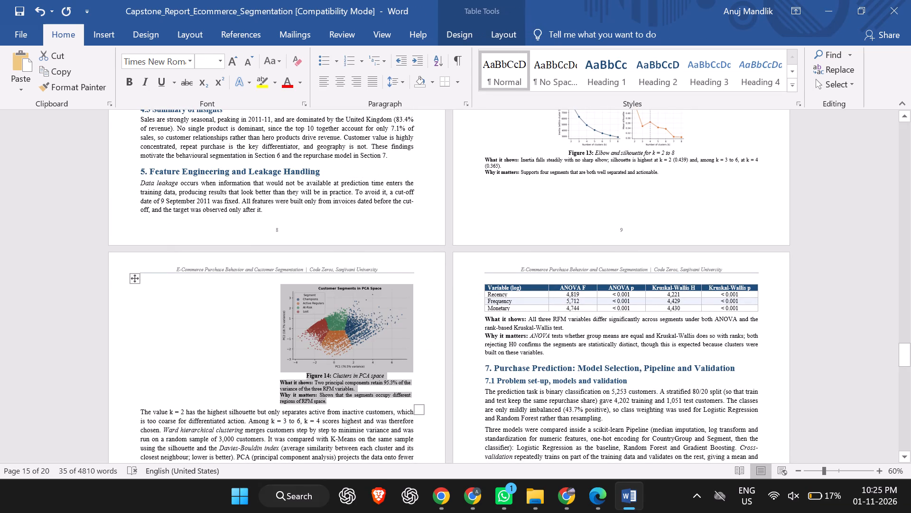
key("ctrl+x")
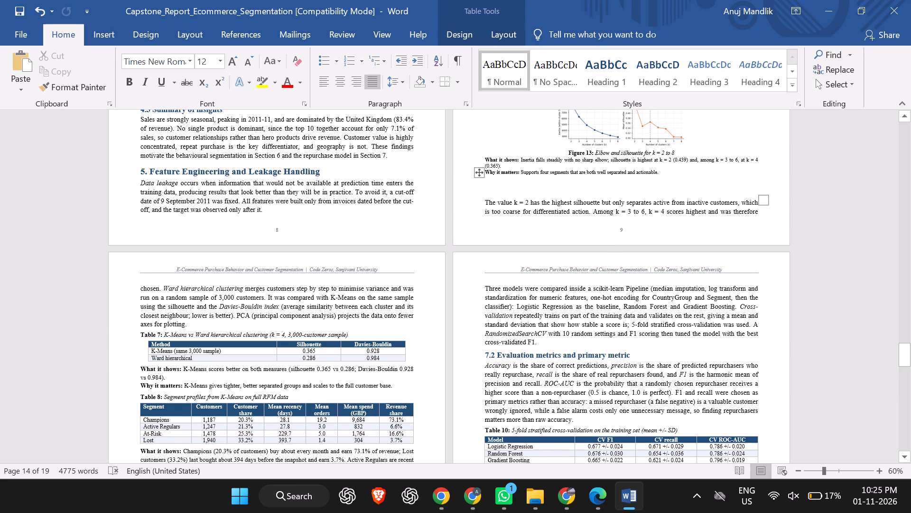
key("ctrl+v")
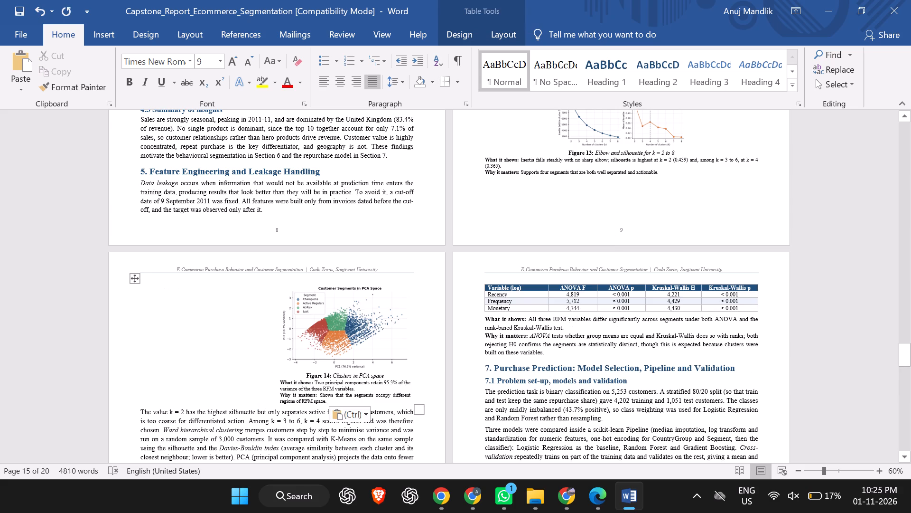
key("ctrl+z")
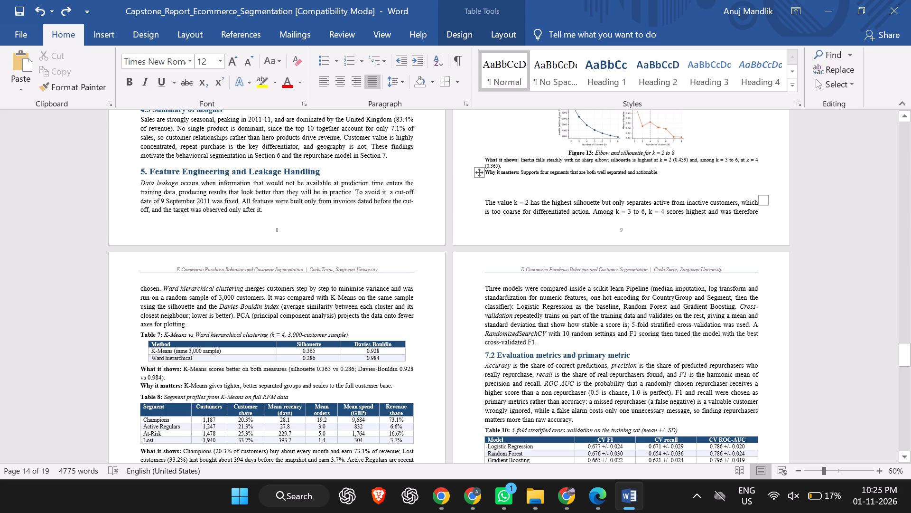
left_click(665, 172)
key("Return")
key("Return")
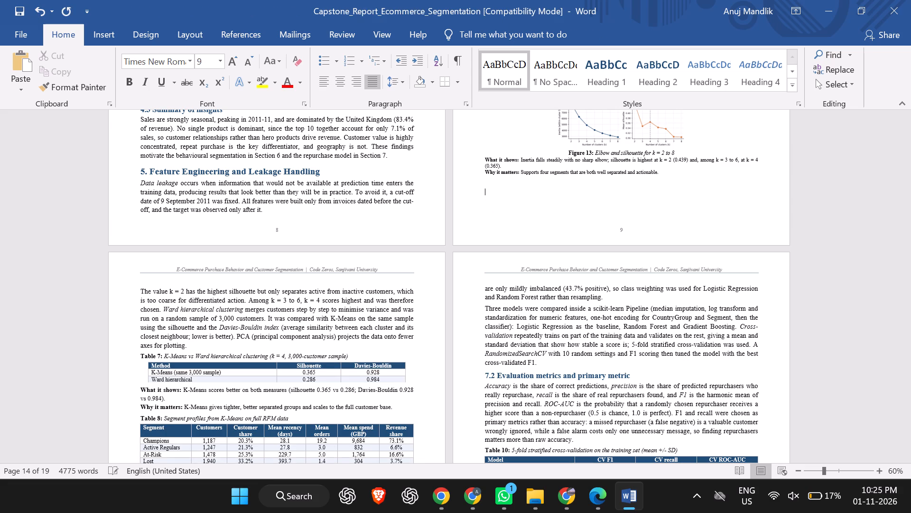
key("Return")
key("ctrl+v")
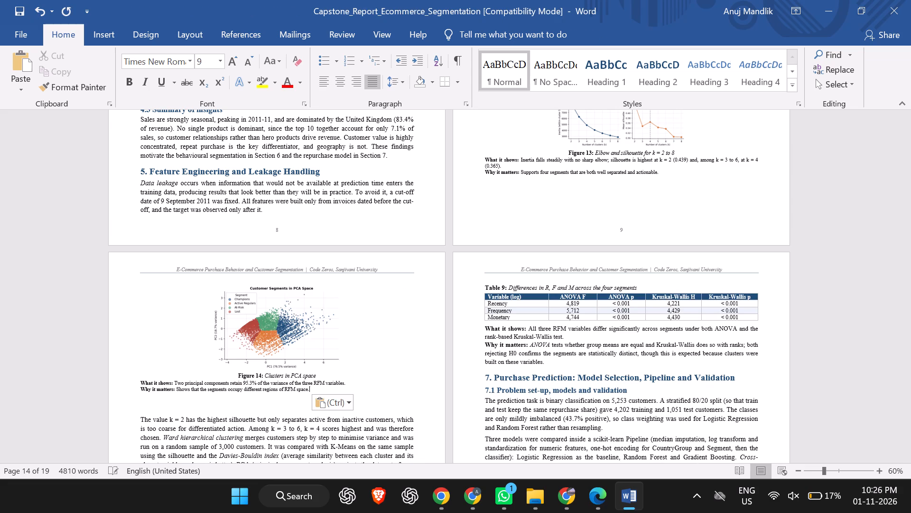
Format the Figure 13 caption and its explanation lines as 10-point justified text.
scroll(566, 237, "up", 1)
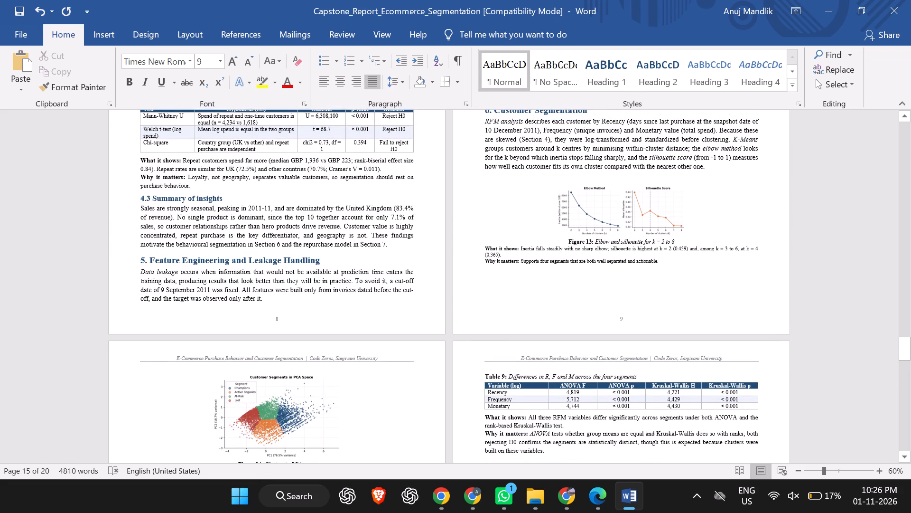
left_click_drag(669, 261, 563, 203)
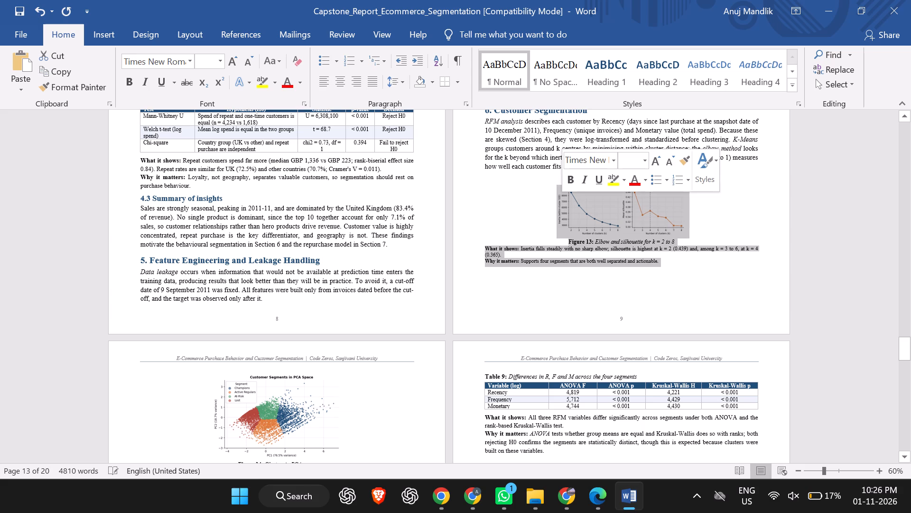
left_click(645, 257)
left_click(674, 265)
left_click_drag(674, 265, 564, 248)
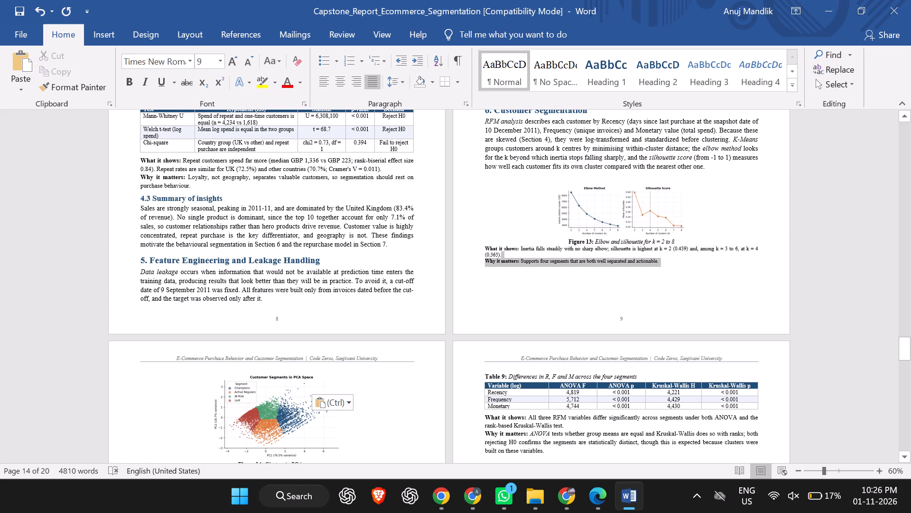
left_click_drag(564, 248, 555, 243)
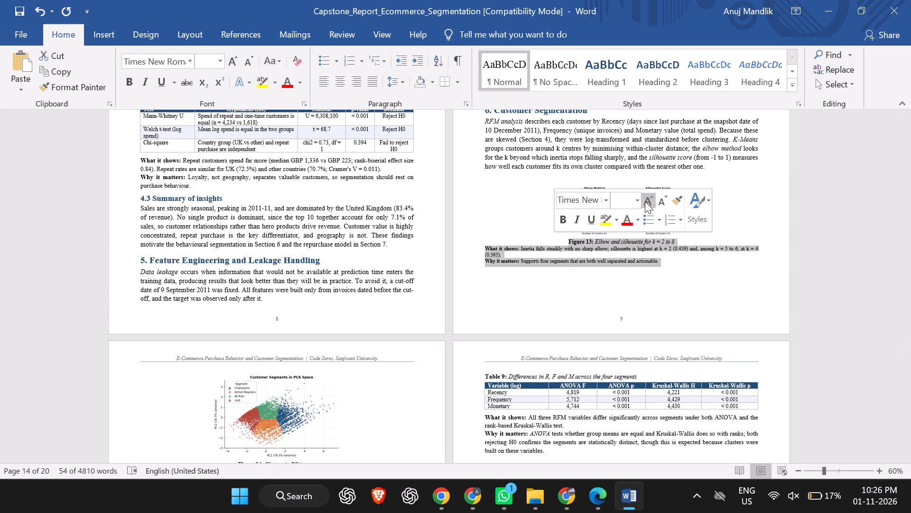
left_click(641, 199)
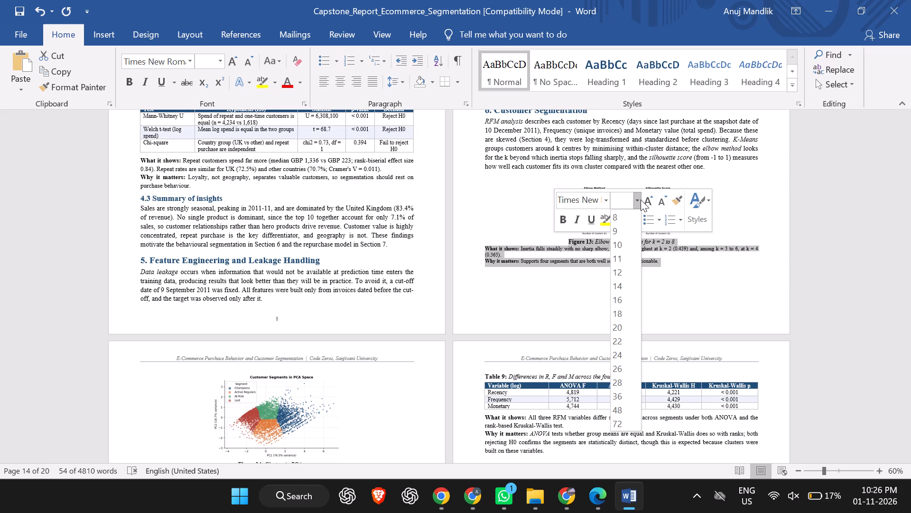
left_click(624, 246)
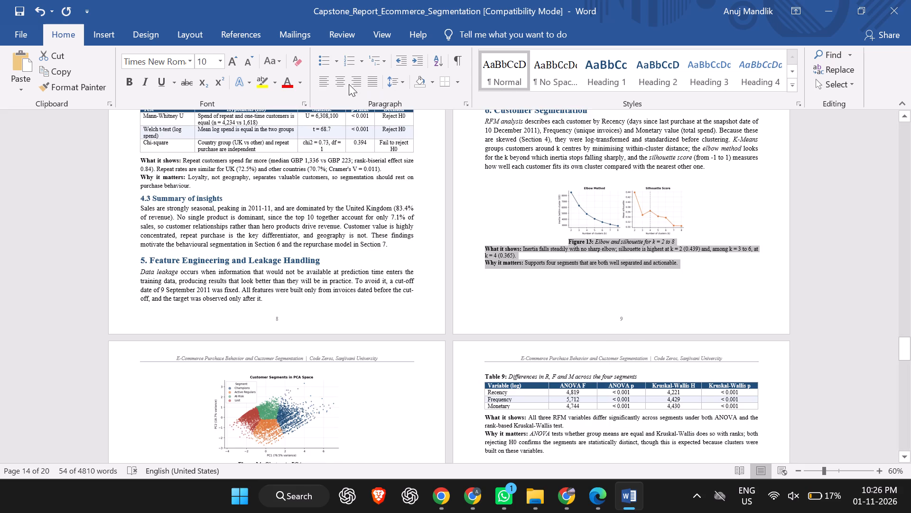
left_click(366, 81)
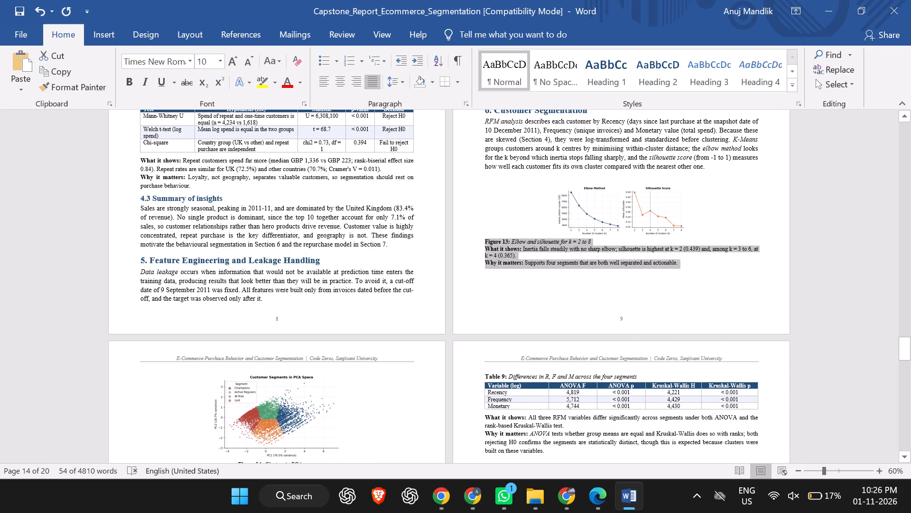
Enlarge the Figure 13 elbow and silhouette charts proportionally to about 85 percent of the text width.
left_click(618, 207)
left_click_drag(686, 233, 713, 241)
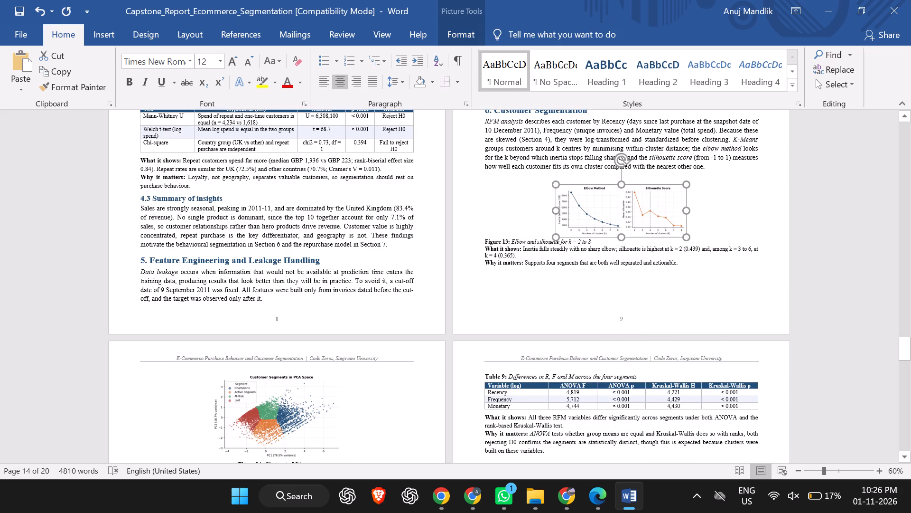
left_click_drag(713, 241, 757, 251)
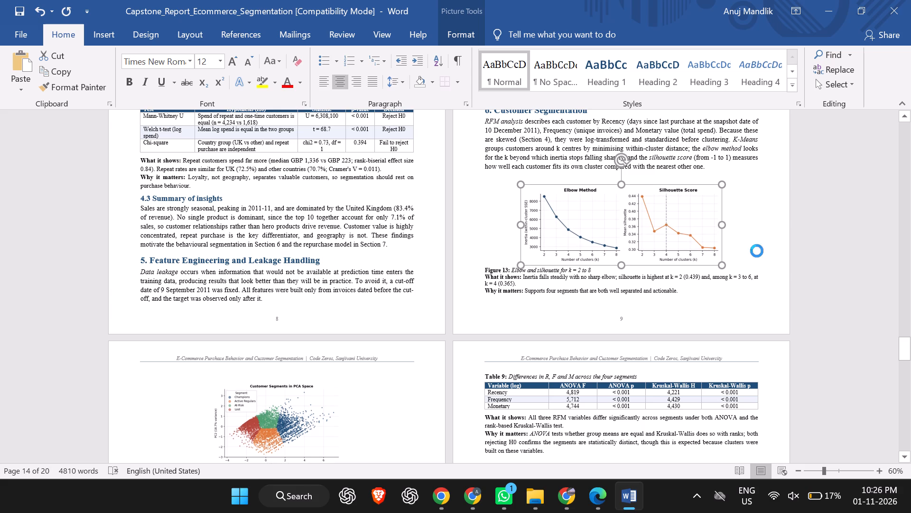
left_click_drag(723, 265, 733, 270)
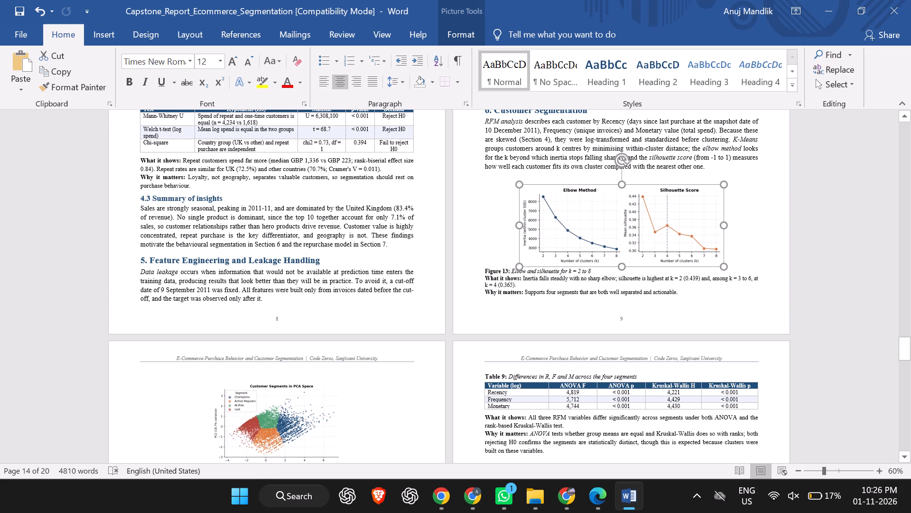
left_click_drag(733, 270, 744, 270)
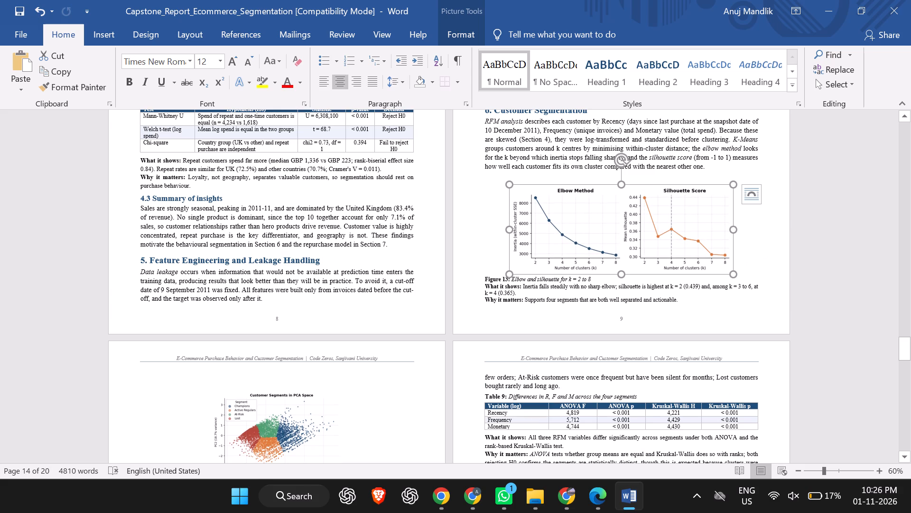
left_click(732, 305)
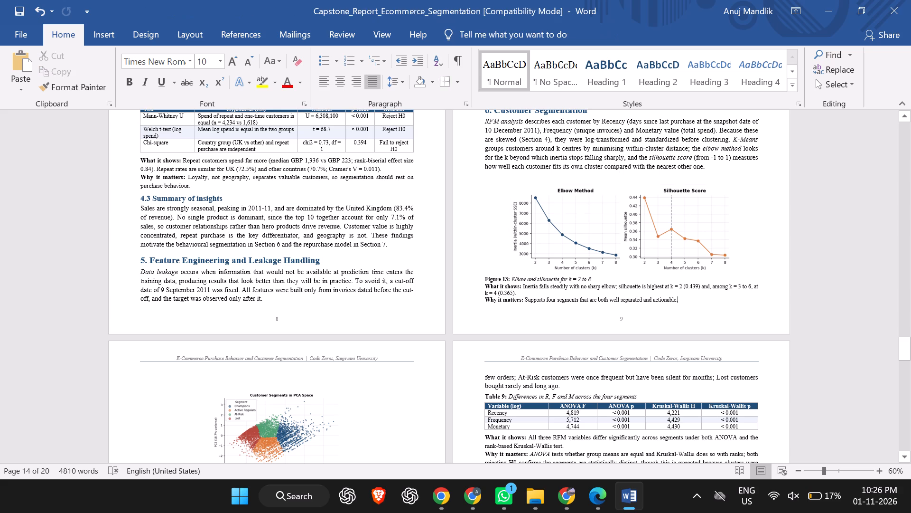
left_click(539, 216)
left_click_drag(510, 184, 508, 183)
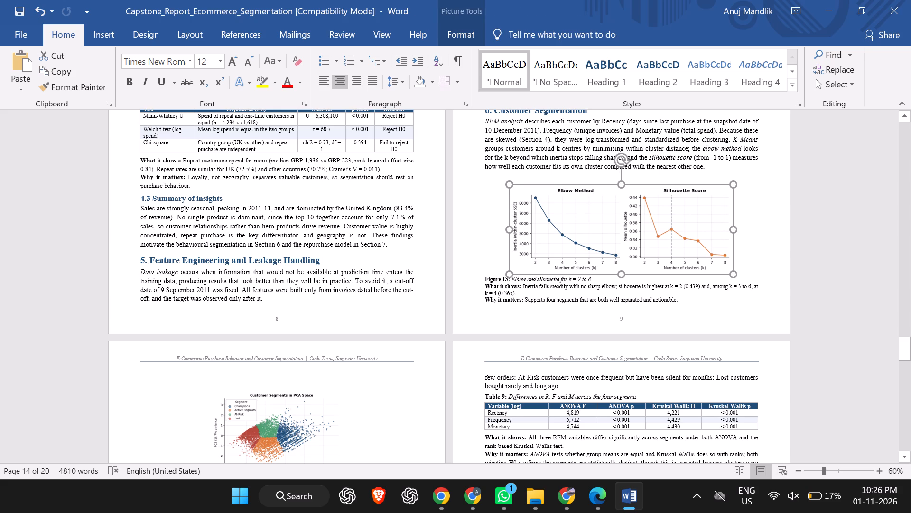
left_click_drag(508, 183, 502, 182)
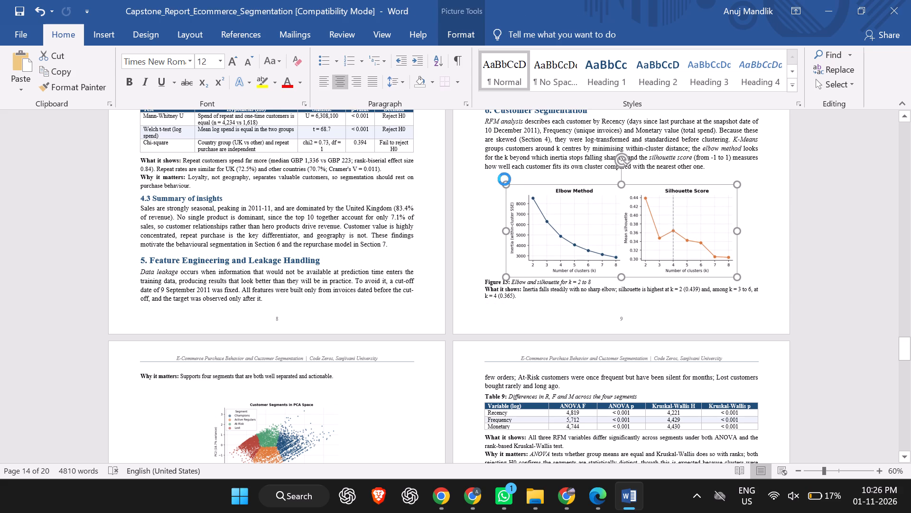
Delete the blank line between the section 6 introductory paragraph and the Figure 13 charts.
left_click(511, 175)
key("BackSpace")
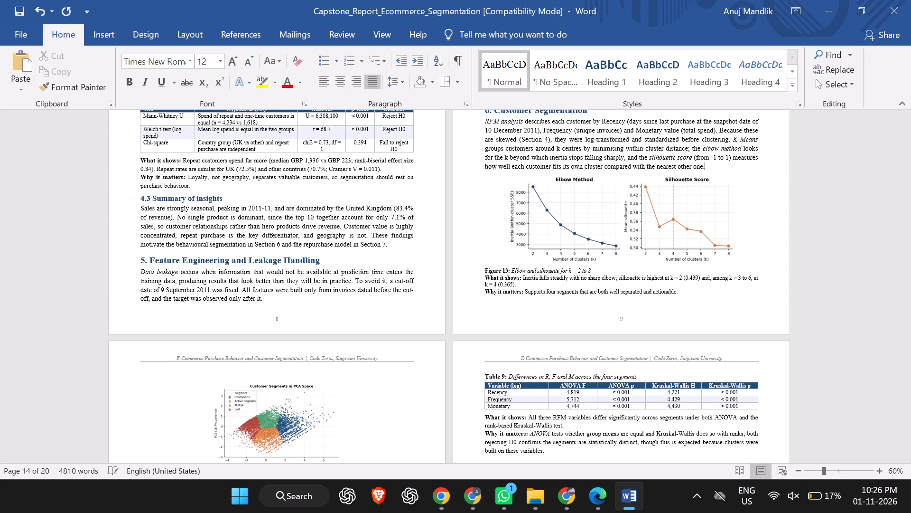
Enlarge the Figure 14 customer segments chart proportionally to about 70 percent of the text width.
scroll(410, 278, "down", 3)
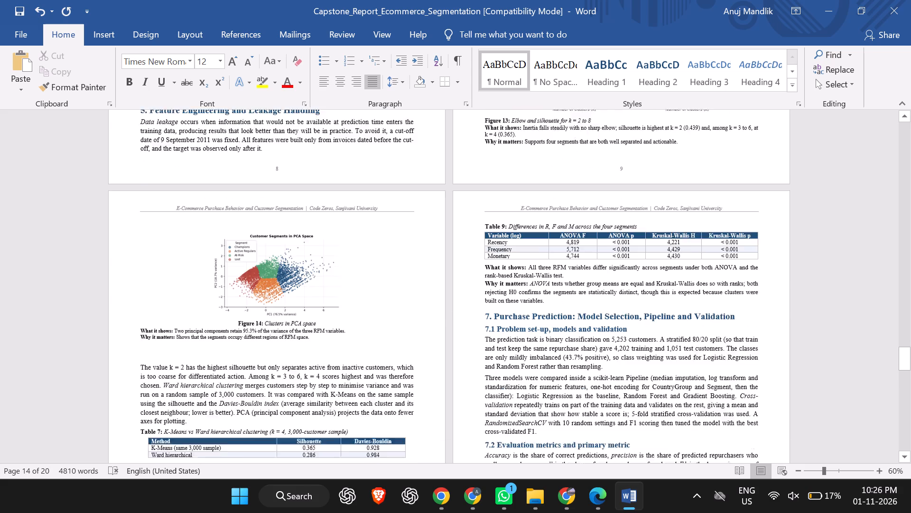
scroll(410, 278, "down", 1)
left_click(304, 195)
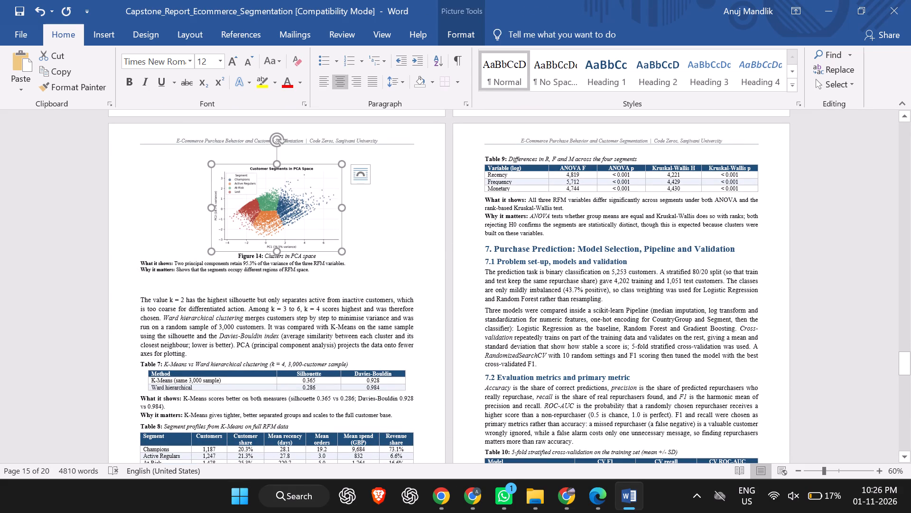
left_click_drag(213, 161, 151, 136)
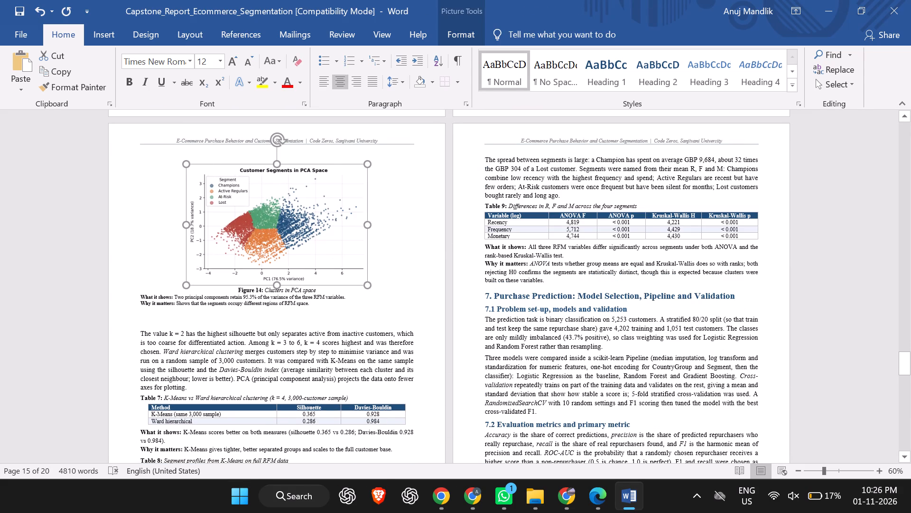
left_click_drag(151, 136, 151, 136)
Delete the blank line above the Figure 14 chart at the top of its page.
left_click(179, 155)
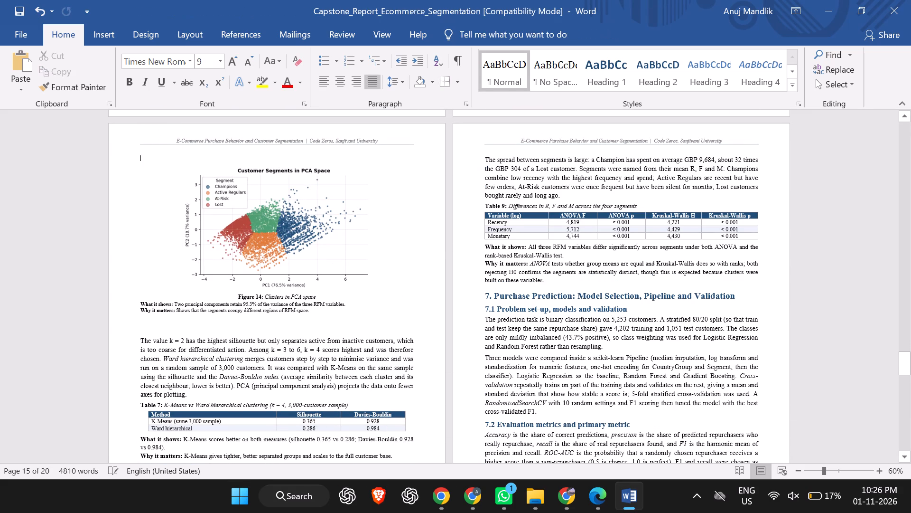
key("BackSpace")
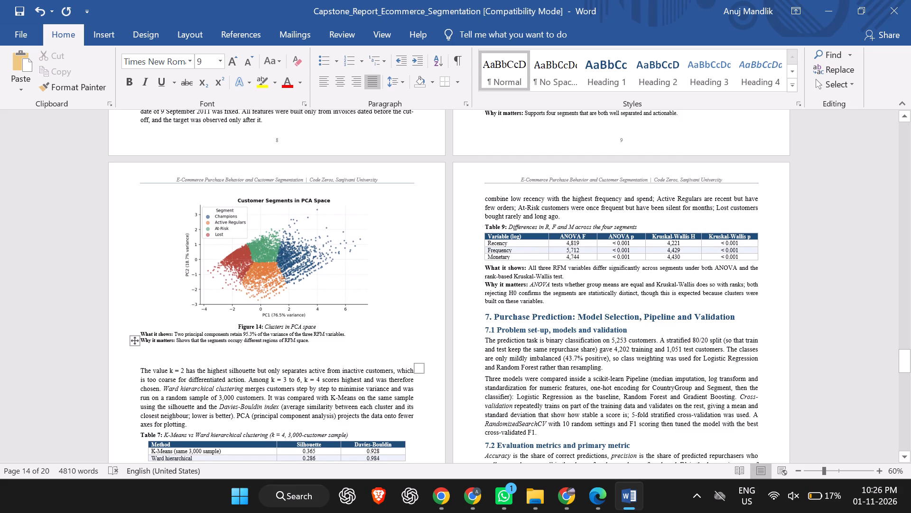
Format the Figure 14 caption and its explanation lines as 10-point justified text.
left_click(309, 350)
left_click_drag(230, 324, 325, 342)
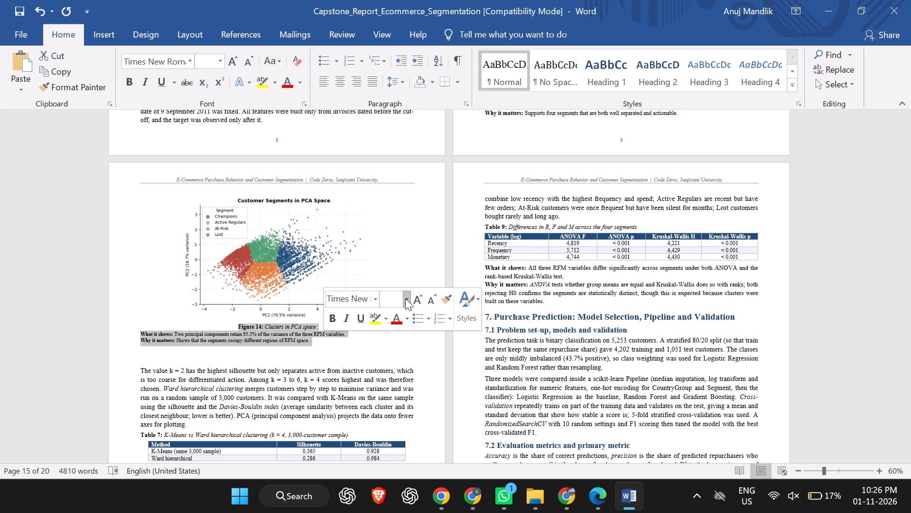
left_click(409, 300)
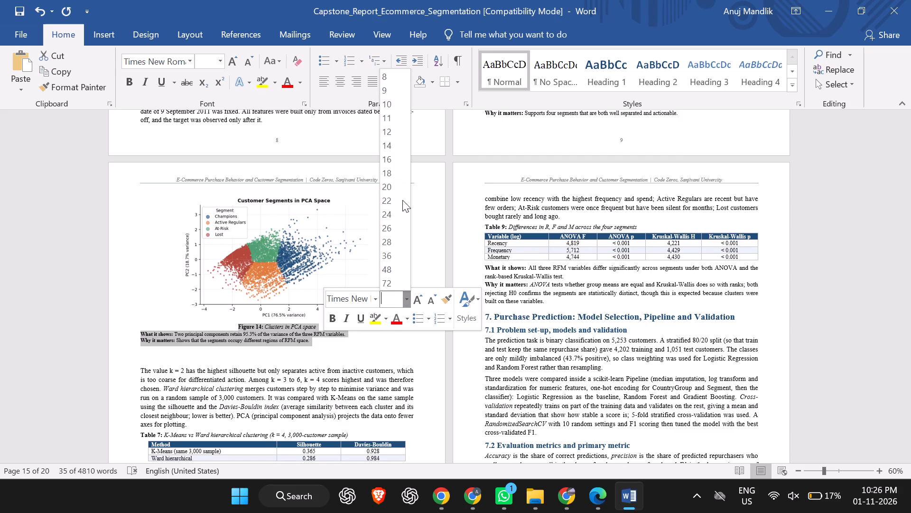
left_click(387, 107)
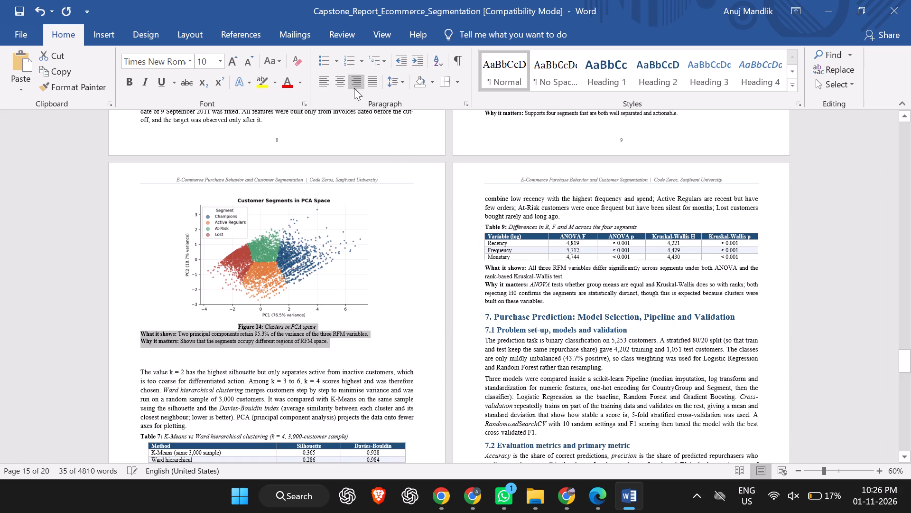
left_click(372, 83)
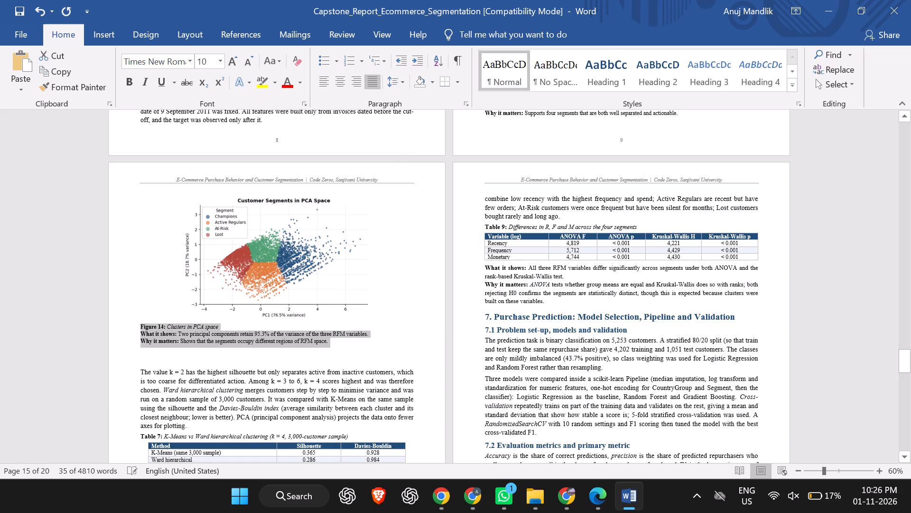
Delete an empty line between Figure 14's explanation and the paragraph starting "The value k = 2".
left_click(336, 363)
left_click(157, 360)
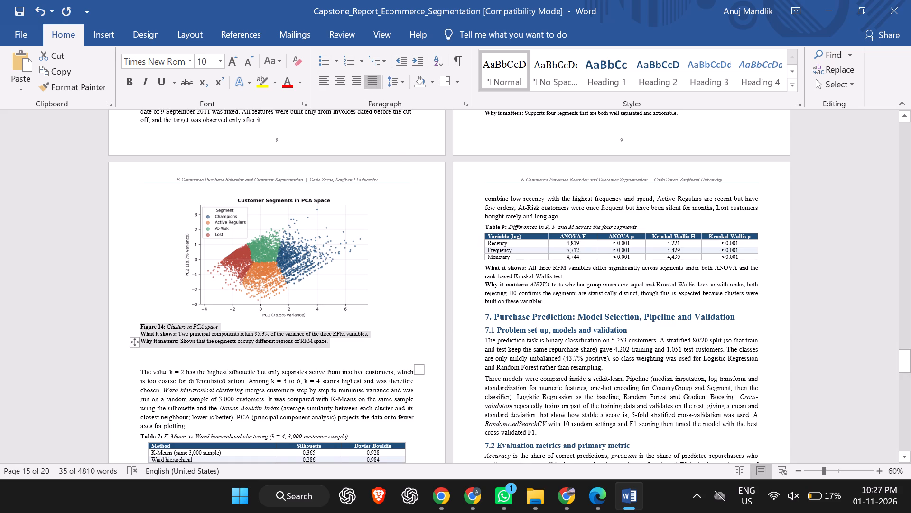
key("BackSpace")
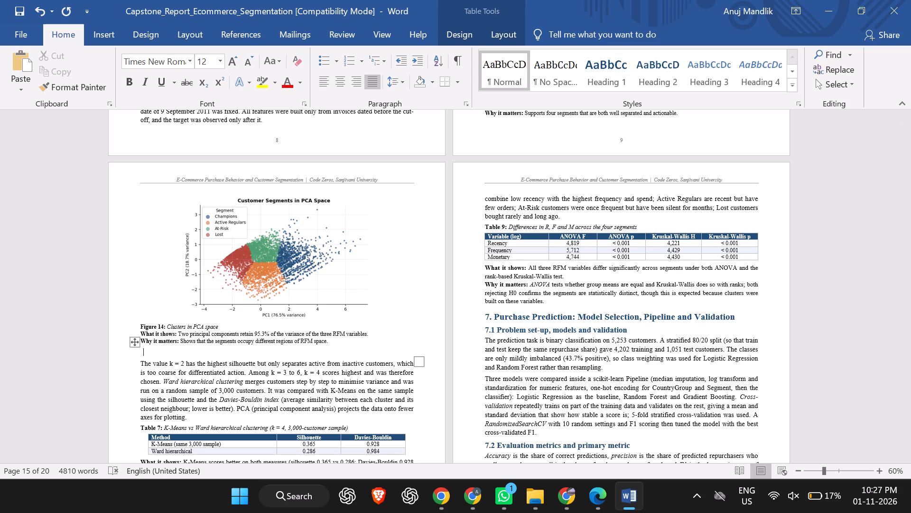
Insert an empty line between Table 7's explanation and the Table 8 caption.
scroll(157, 360, "down", 3)
left_click(158, 381)
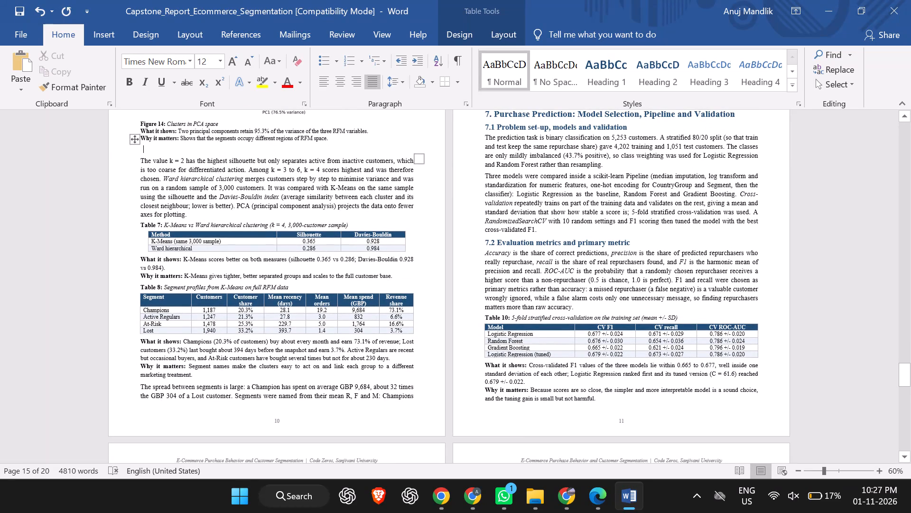
left_click(203, 379)
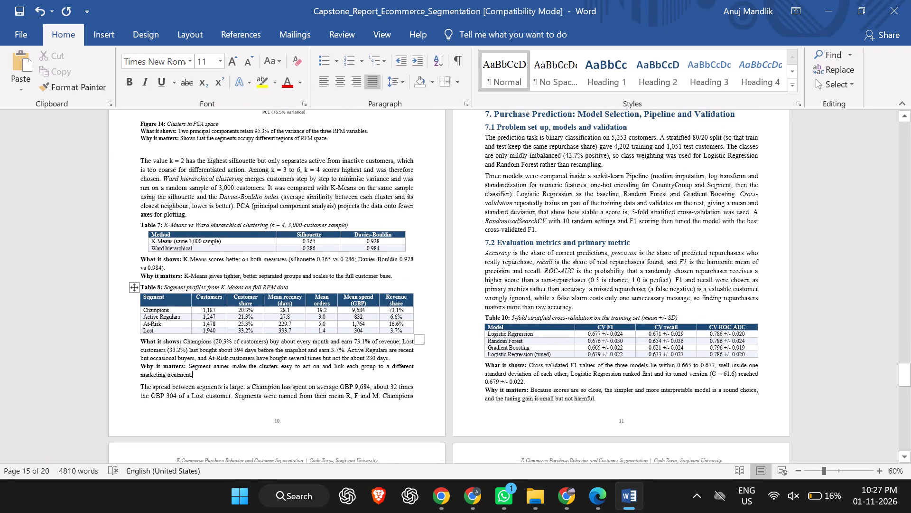
left_click(409, 279)
key("Return")
Move the Figure 15 confusion matrix with its caption and explanation out of the table, placing it below Table 11's explanation after an empty line.
scroll(511, 239, "up", 1)
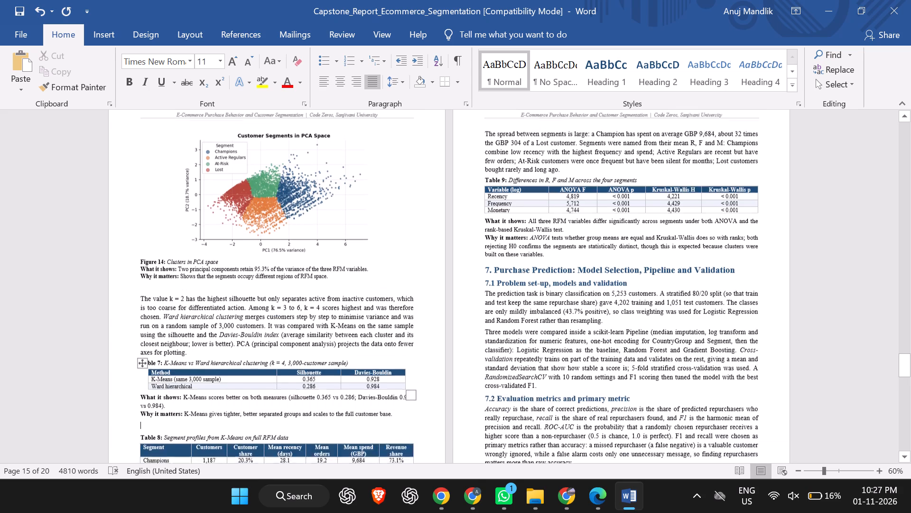
scroll(511, 239, "up", 1)
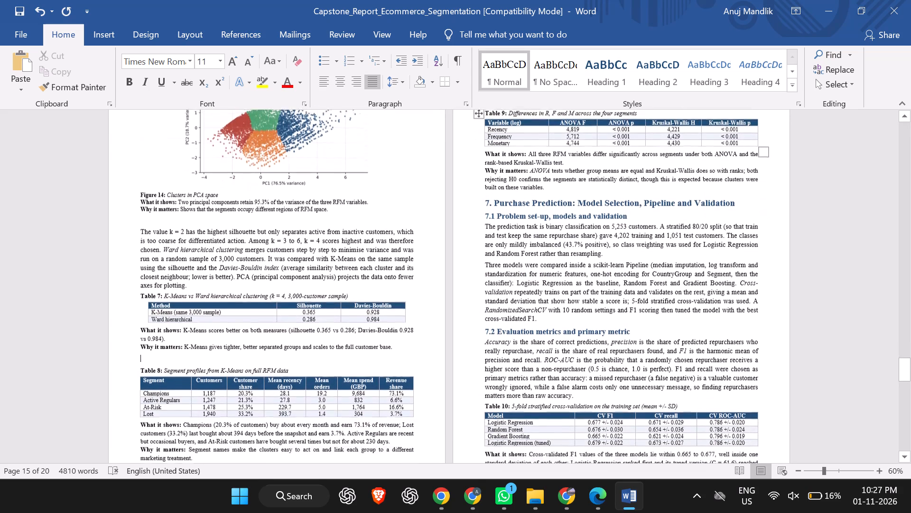
scroll(511, 239, "down", 2)
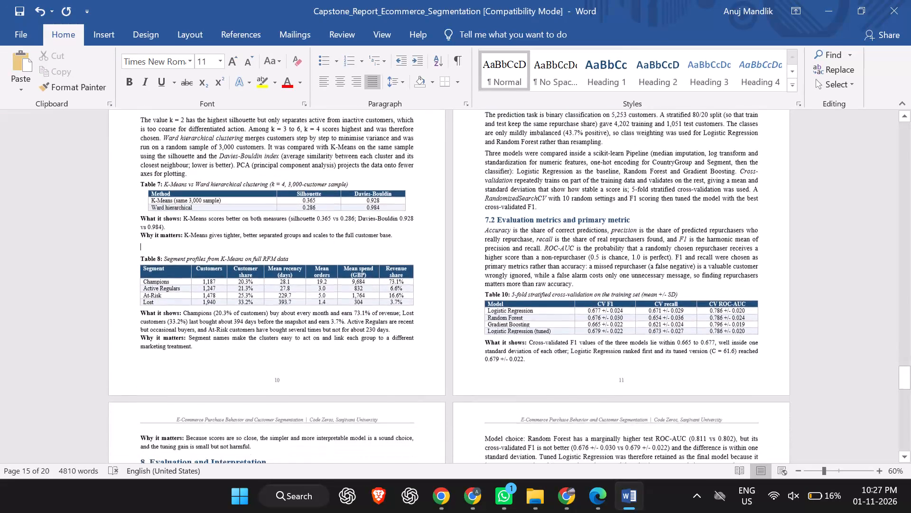
scroll(511, 239, "down", 3)
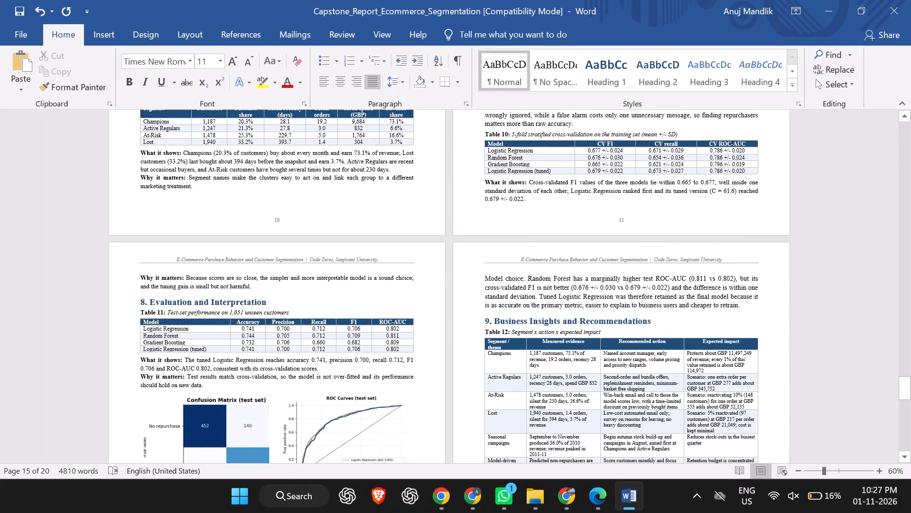
scroll(428, 289, "down", 2)
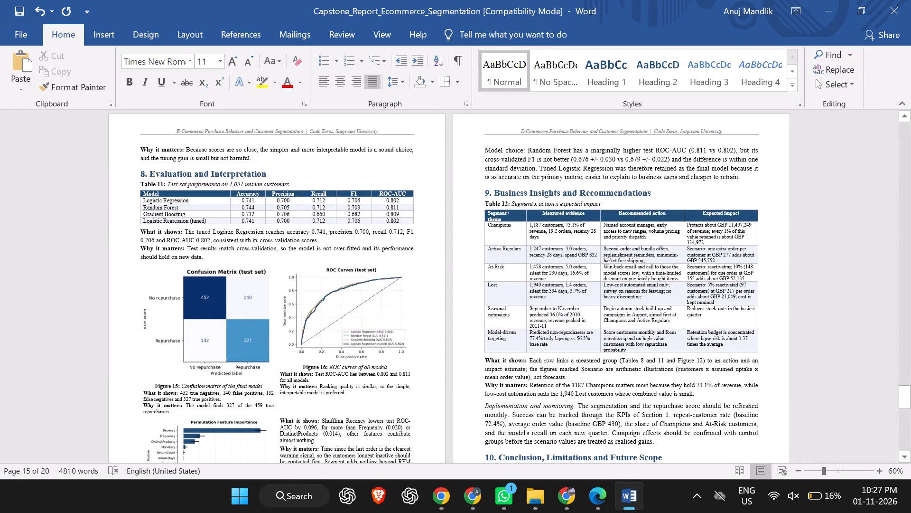
scroll(340, 295, "down", 4)
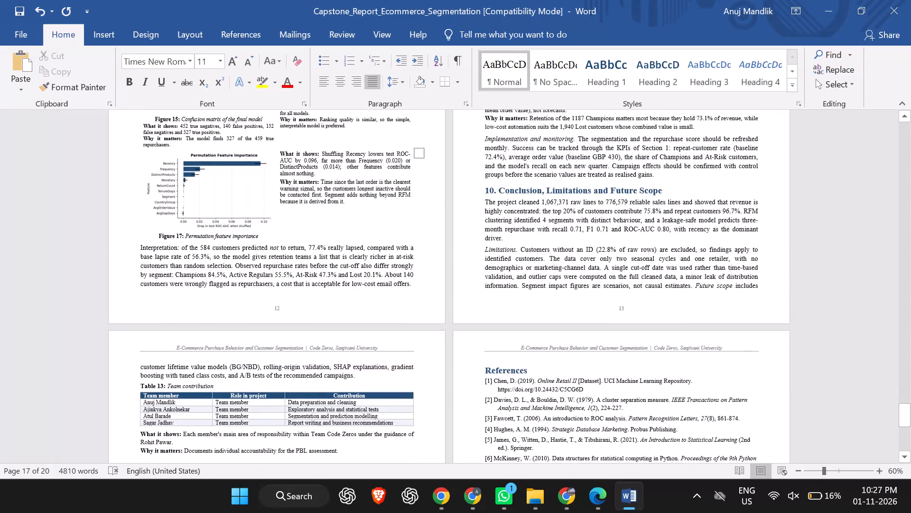
scroll(340, 295, "up", 2)
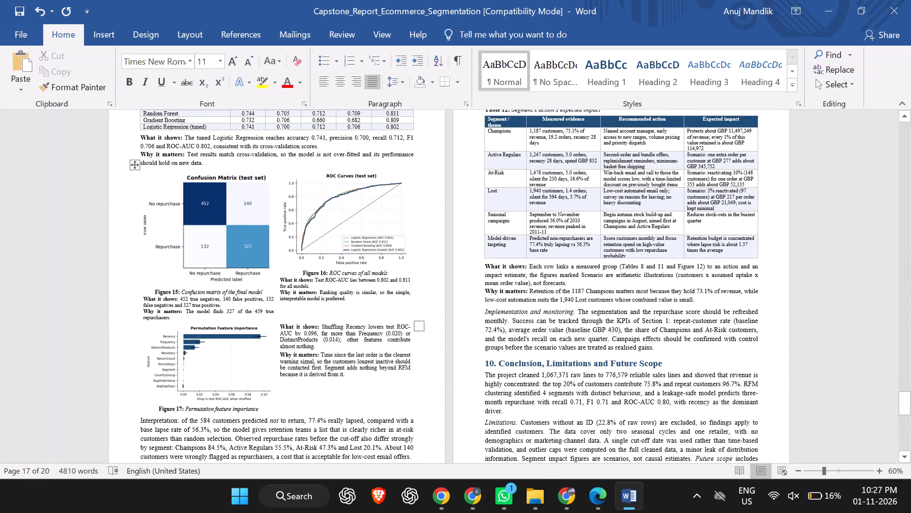
left_click(230, 216)
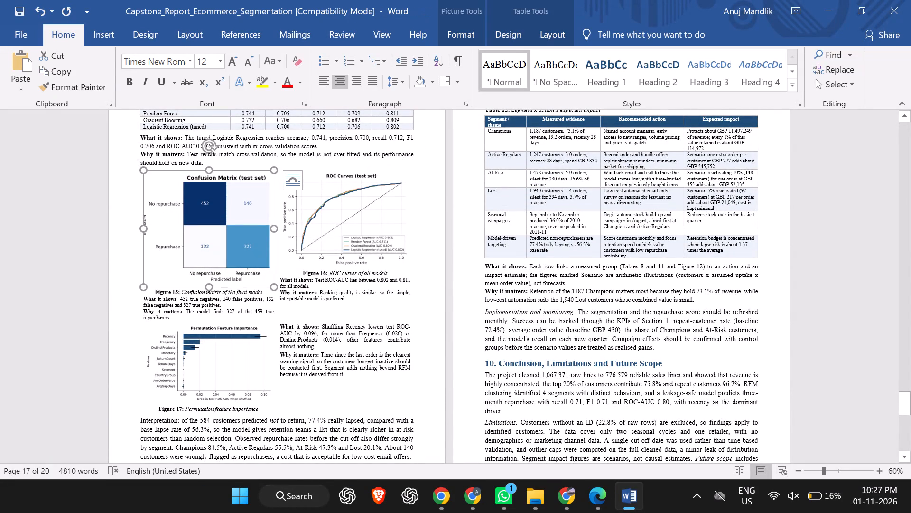
left_click(177, 322)
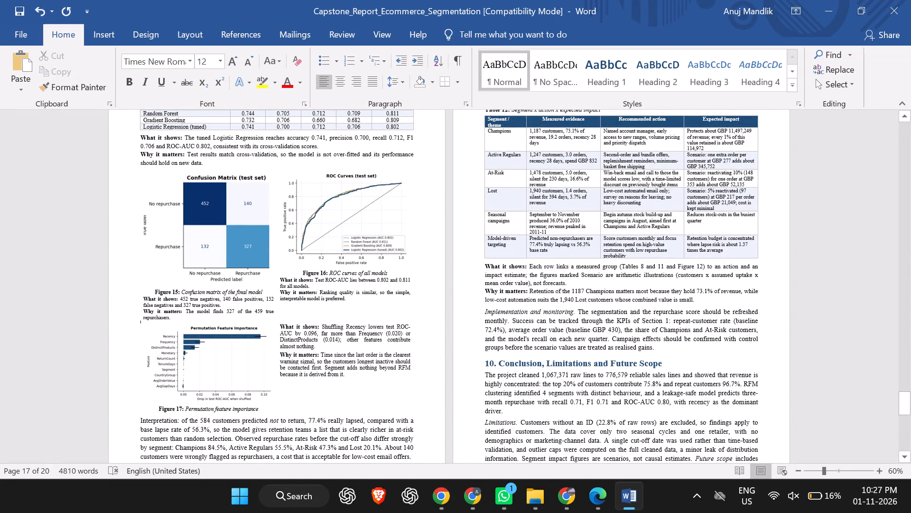
left_click_drag(174, 317, 146, 223)
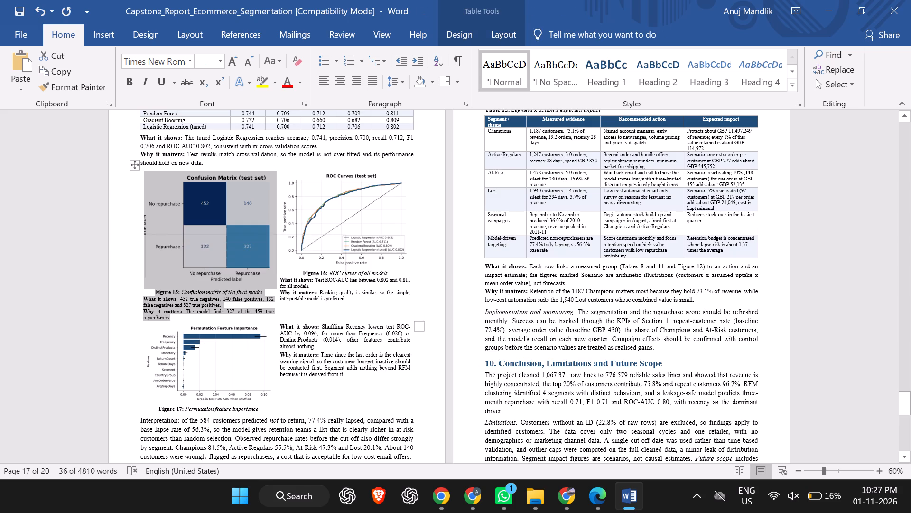
key("ctrl+x")
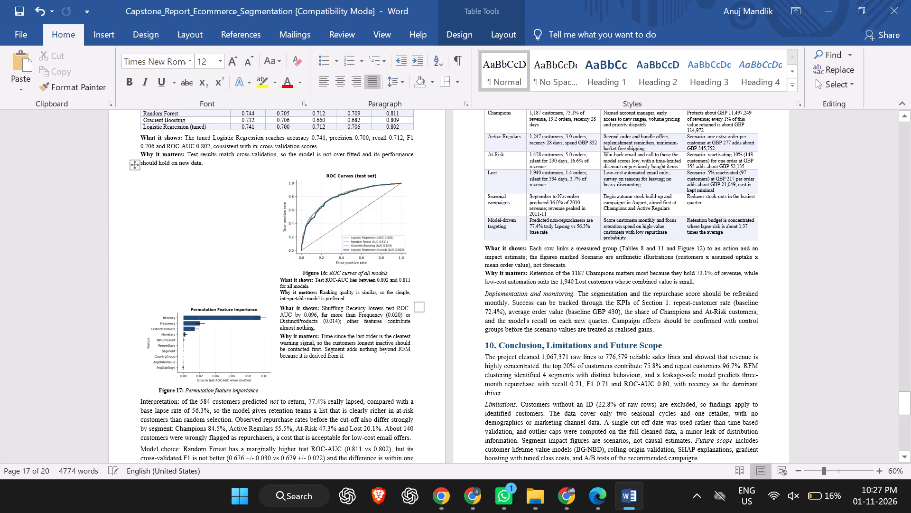
left_click(205, 161)
key("Return")
key("Return")
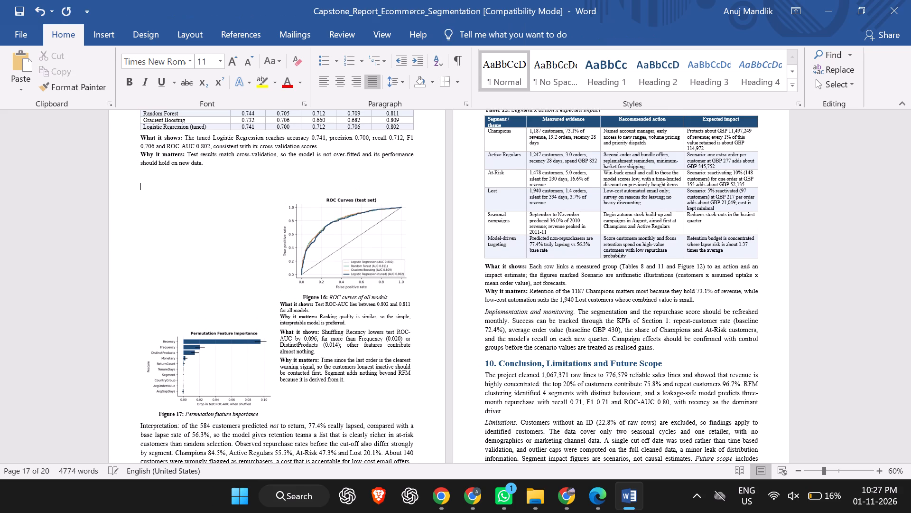
key("ctrl+v")
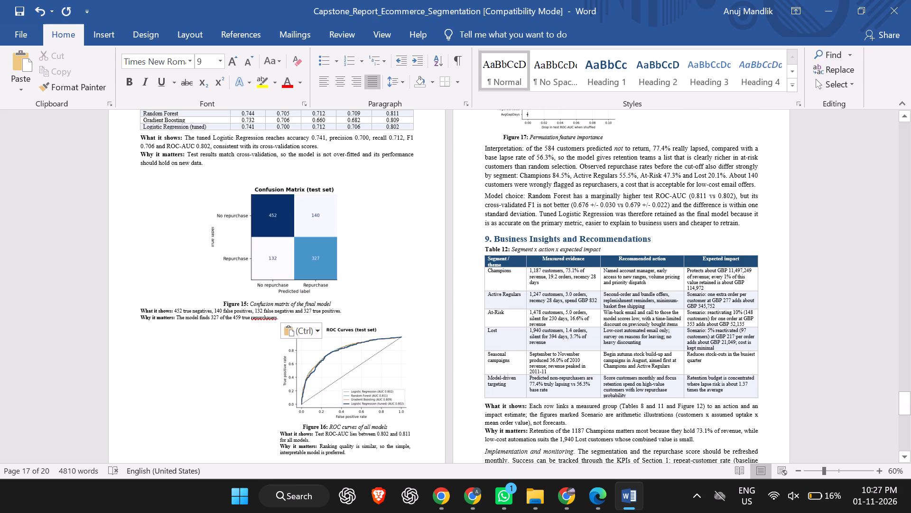
Format the Figure 15 caption and its explanation lines as 10-point justified text.
left_click_drag(286, 315, 224, 302)
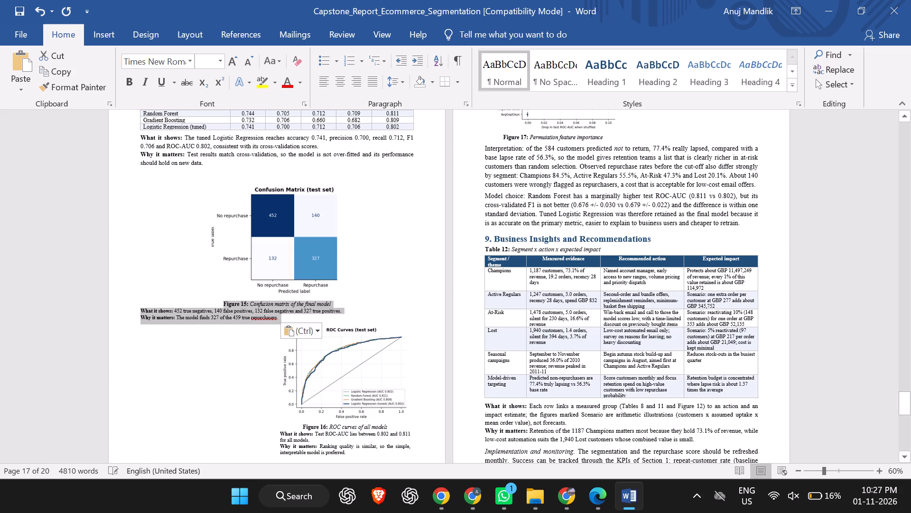
left_click(222, 63)
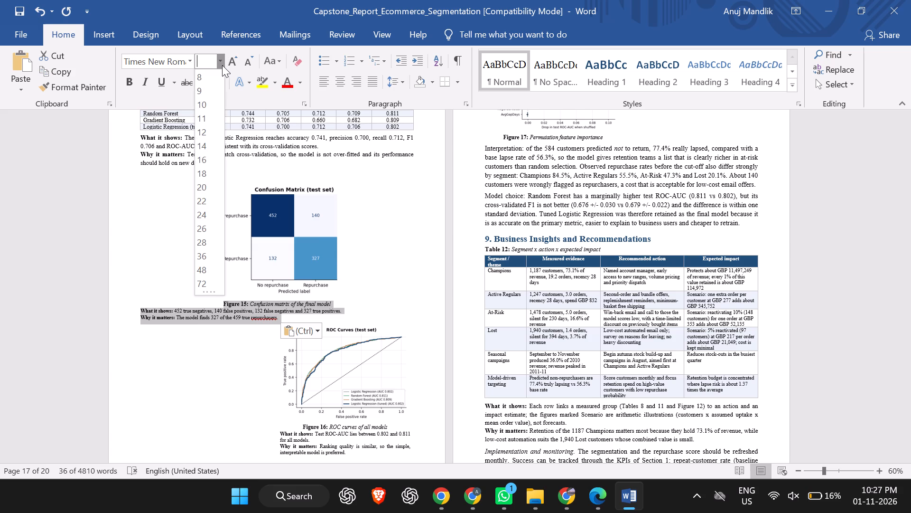
left_click(205, 106)
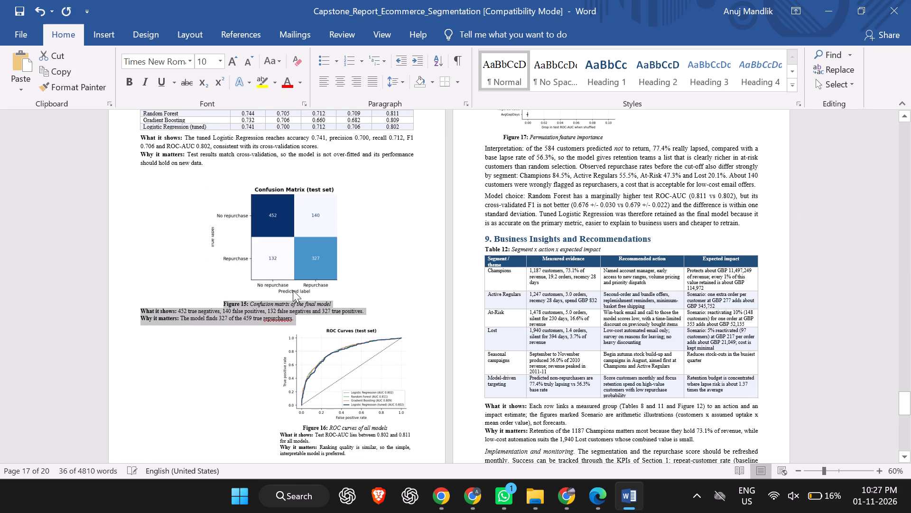
left_click(367, 83)
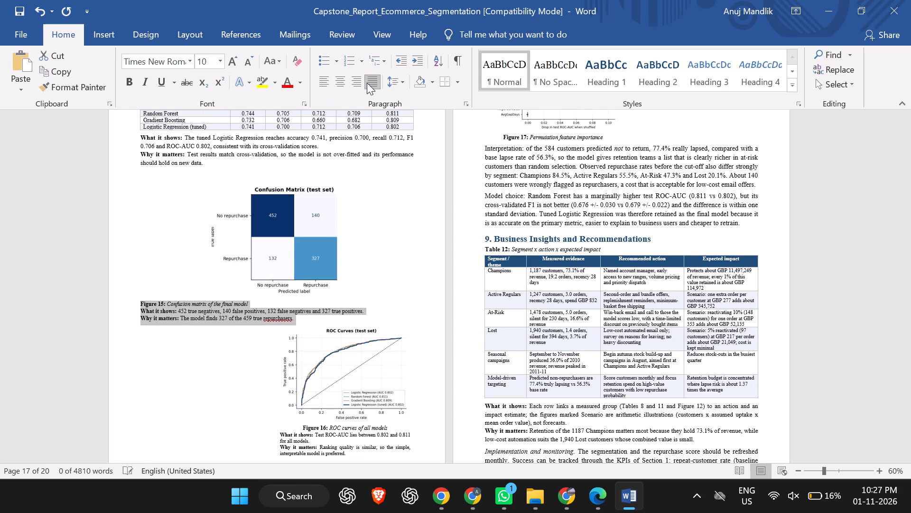
Enlarge the Figure 15 confusion matrix chart proportionally to about two thirds of the text width.
left_click(263, 226)
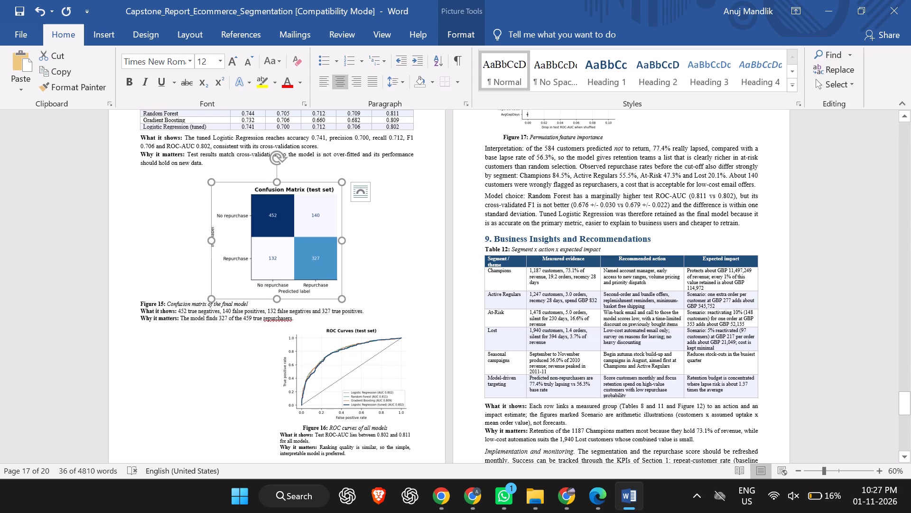
left_click_drag(212, 183, 161, 169)
left_click(288, 389)
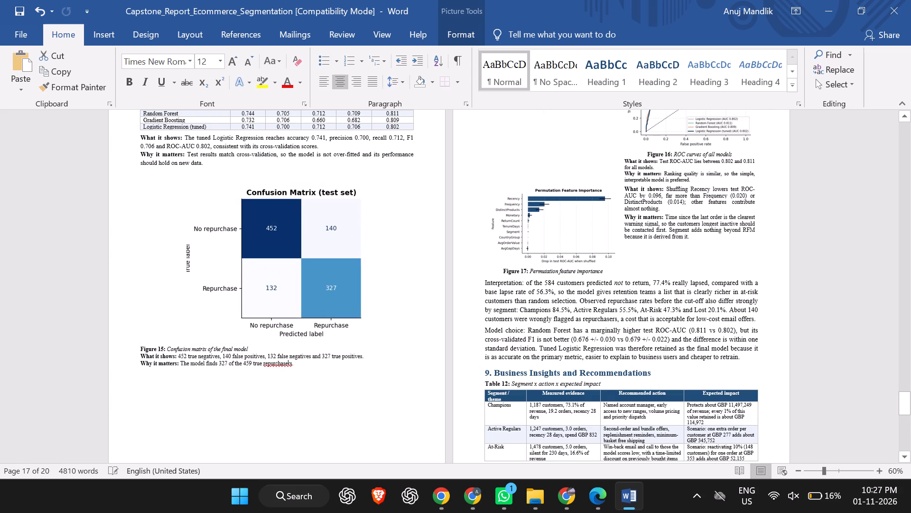
Delete the empty line between Table 11's explanation and the confusion matrix chart.
scroll(288, 389, "down", 2)
scroll(327, 302, "up", 3)
scroll(327, 302, "right", 1)
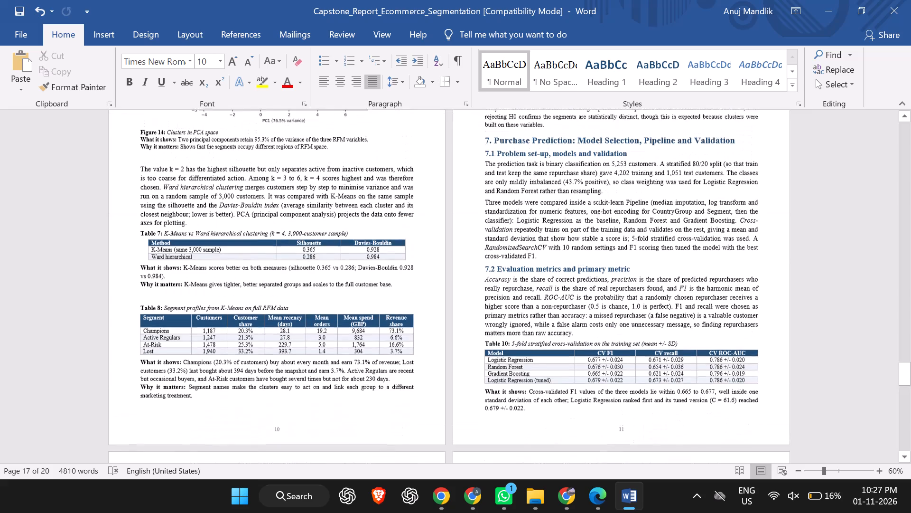
scroll(327, 302, "right", 2)
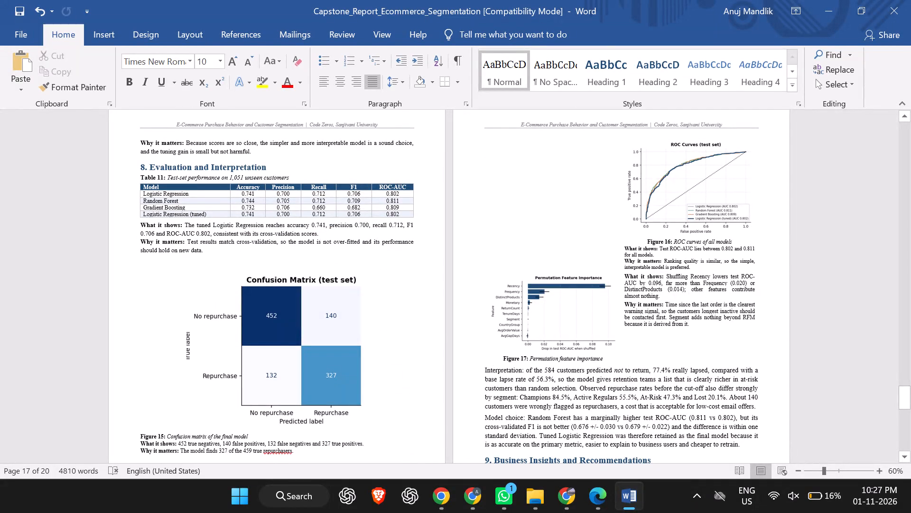
left_click(308, 328)
left_click(227, 259)
key("BackSpace")
key("3")
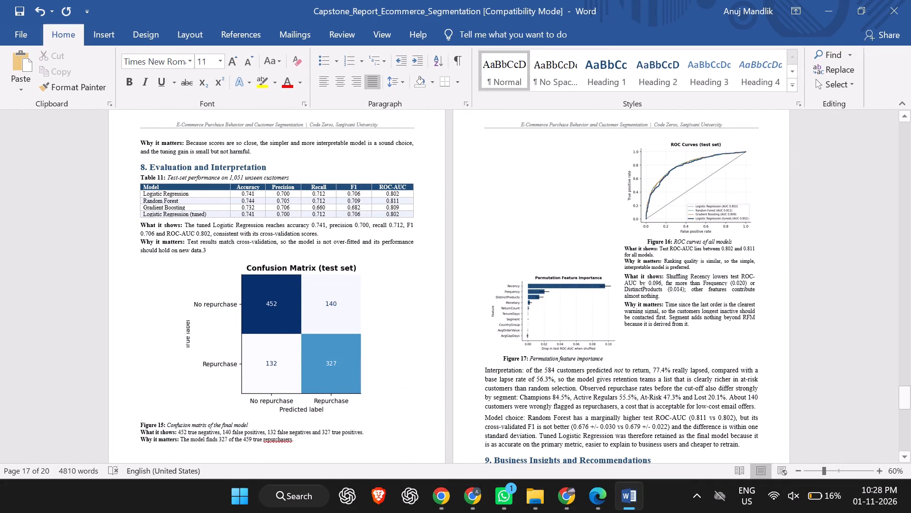
Reduce the Figure 15 confusion matrix chart proportionally to about 58 percent of the text width.
left_click(314, 333)
left_click_drag(370, 419, 356, 395)
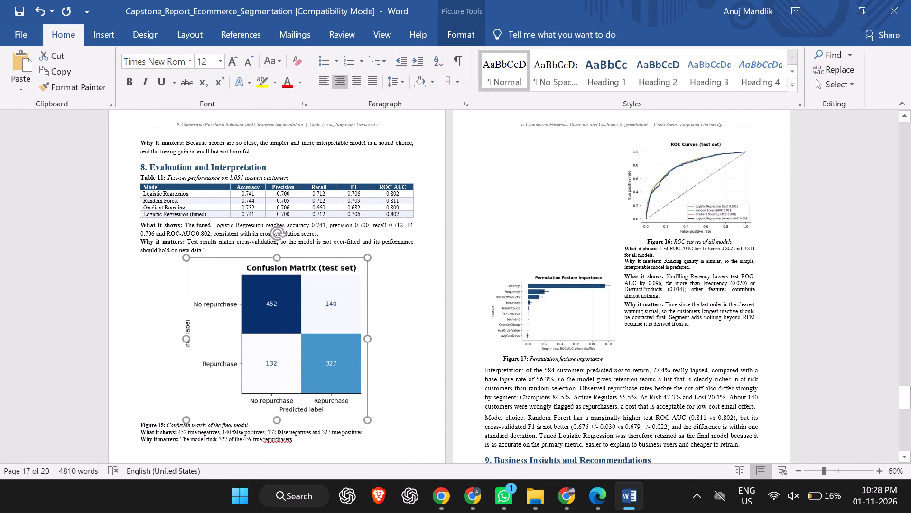
left_click_drag(356, 395, 344, 384)
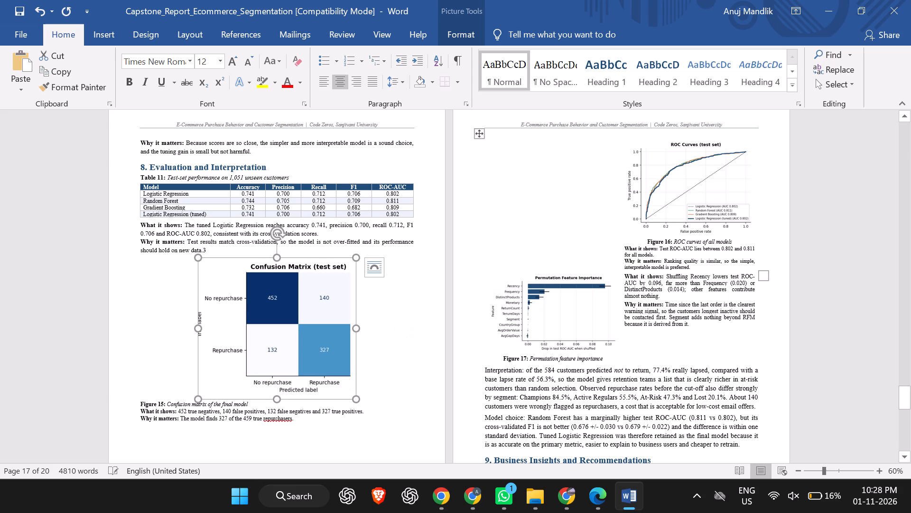
Move the Figure 16 ROC curves chart with its caption and explanation out of the table, placing it below Figure 15's explanation after an empty line.
left_click(582, 238)
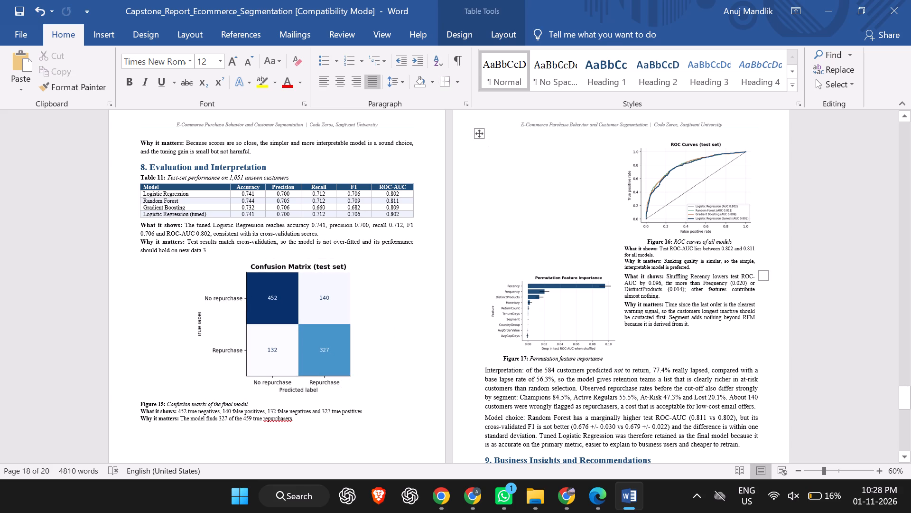
left_click_drag(693, 267, 639, 177)
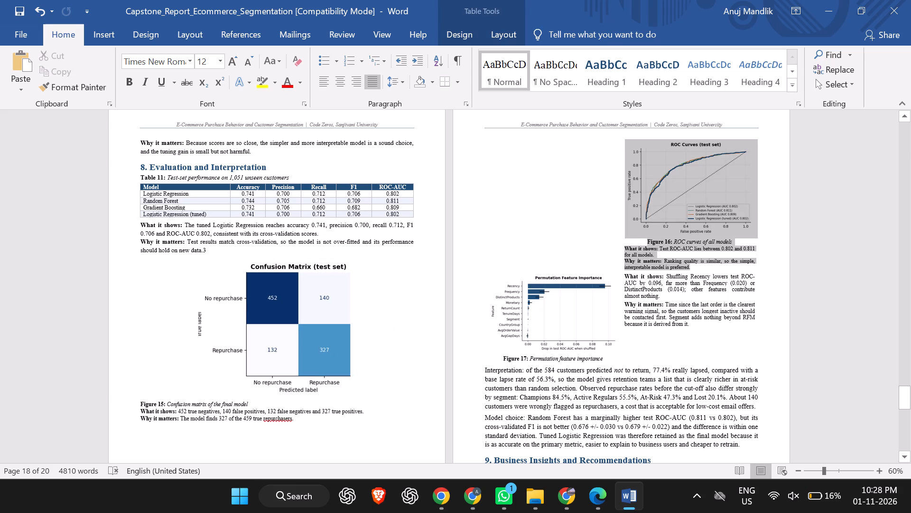
left_click_drag(639, 177, 638, 176)
key("ctrl+x")
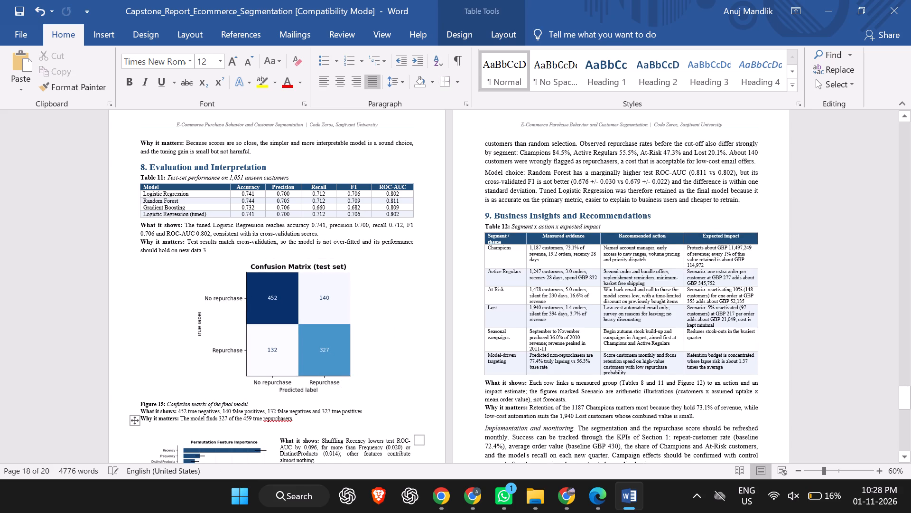
scroll(435, 375, "down", 1)
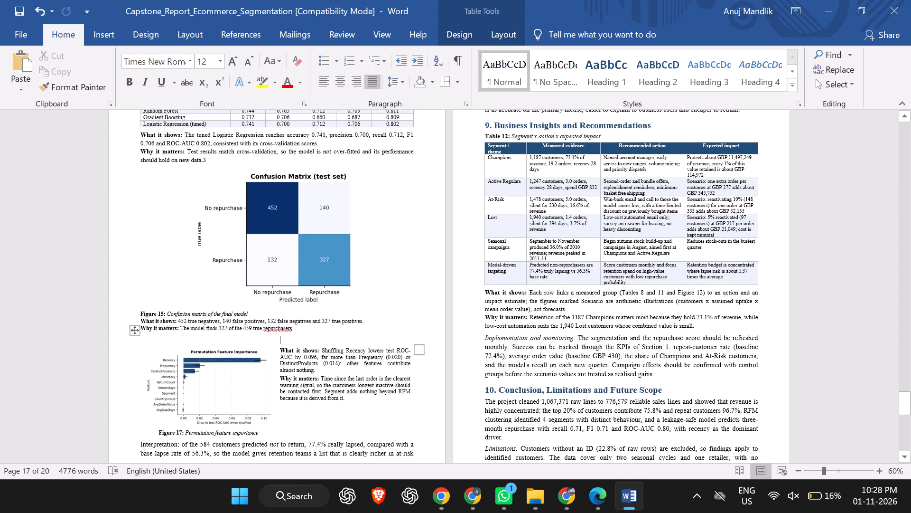
left_click(322, 327)
key("Return")
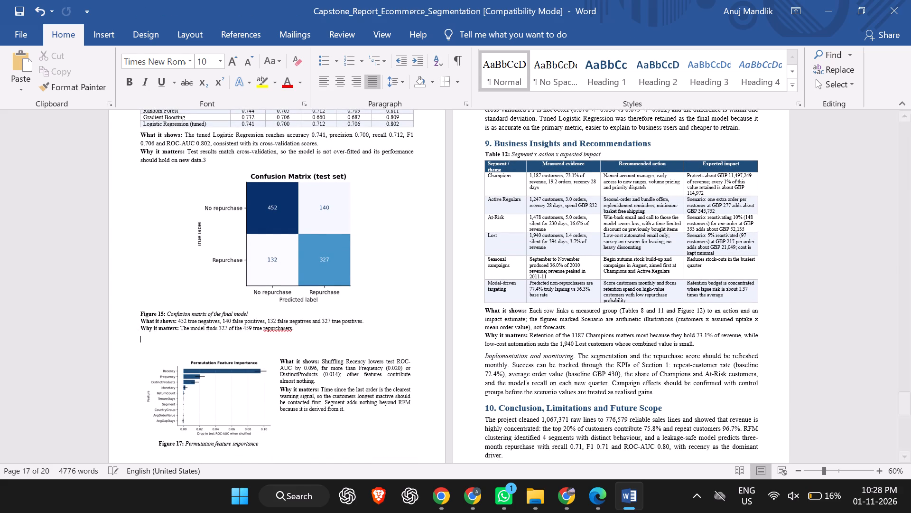
key("Return")
key("ctrl+v")
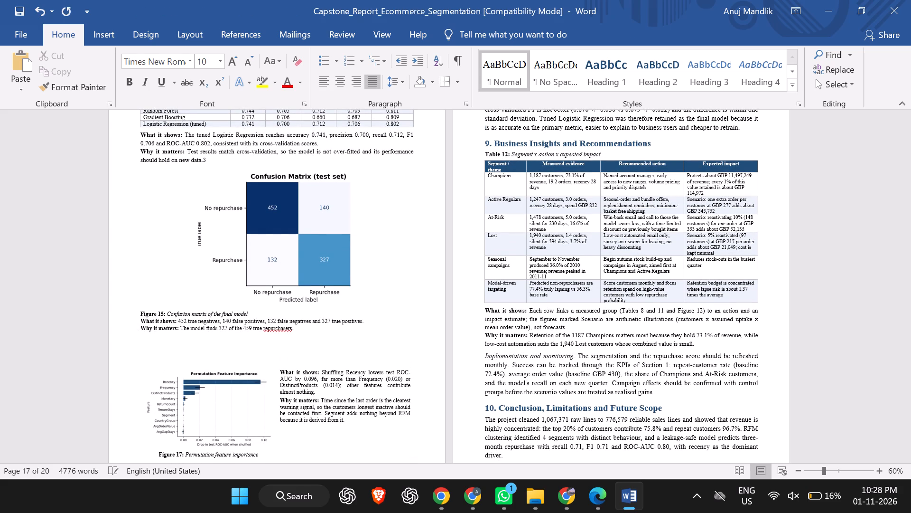
scroll(322, 327, "down", 3)
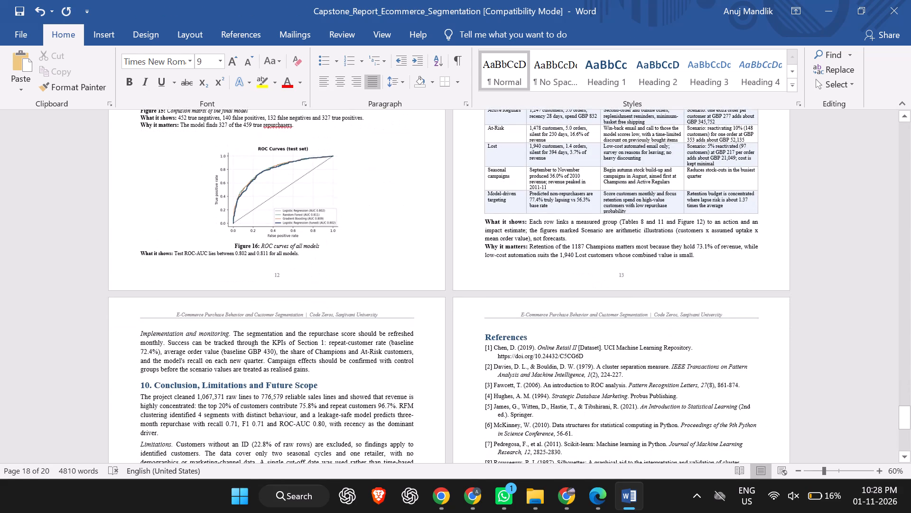
Enlarge the Figure 16 ROC curves chart proportionally to about two thirds of the text width.
left_click(288, 212)
left_click_drag(343, 240, 374, 250)
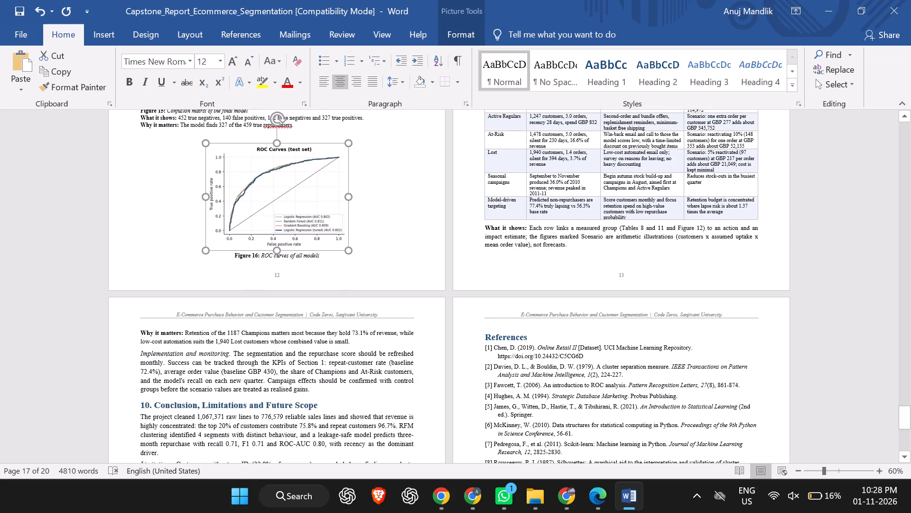
left_click_drag(374, 250, 390, 253)
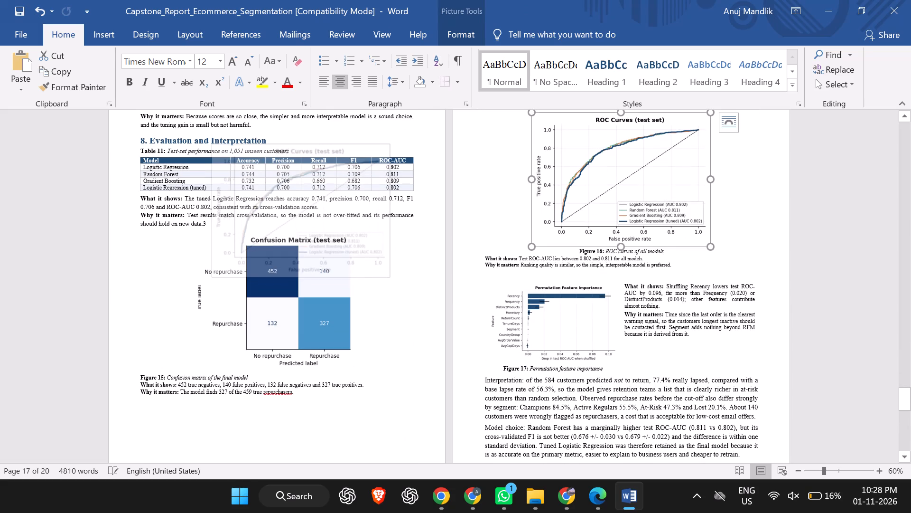
Insert an empty line above the "8. Evaluation and Interpretation" heading.
scroll(316, 294, "up", 2)
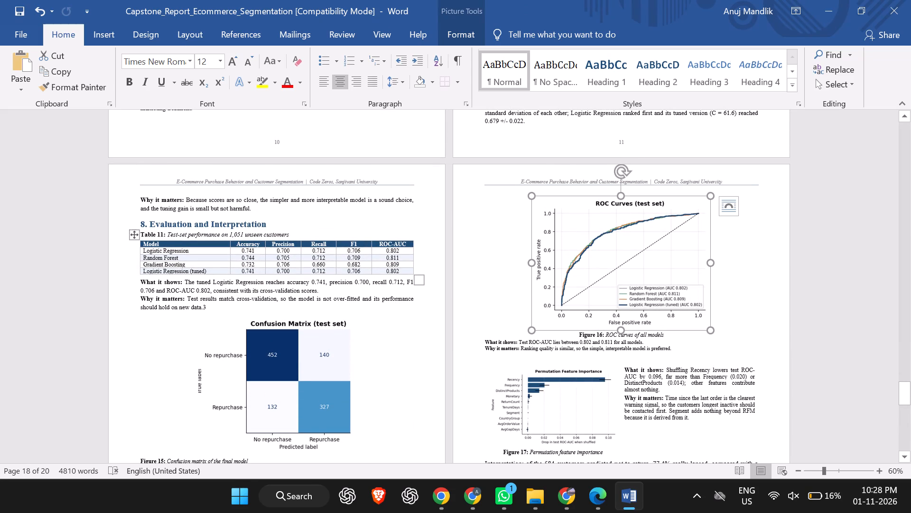
left_click(187, 214)
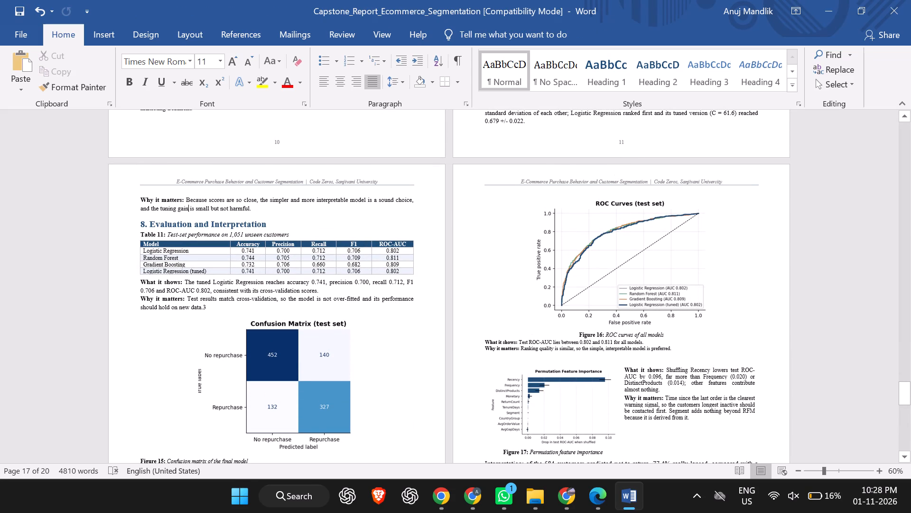
left_click(258, 209)
key("Return")
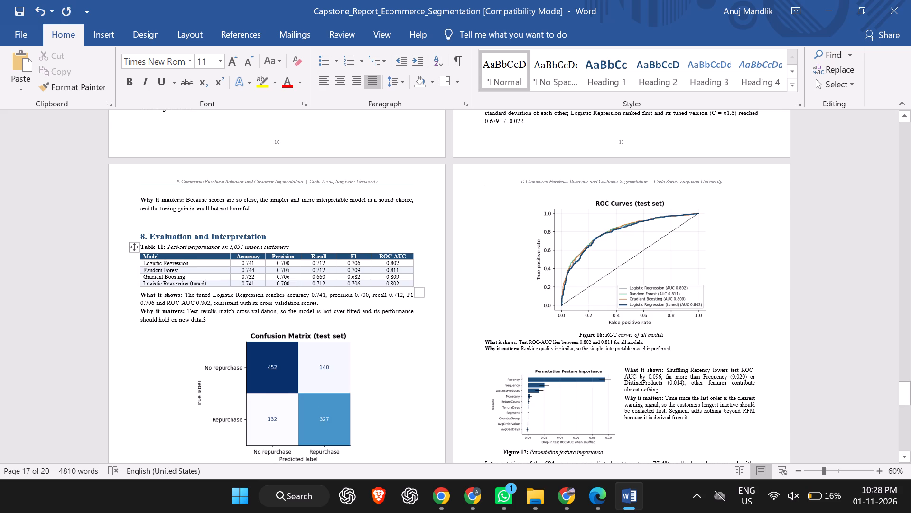
Resize Table 11 to rows about one and a half times as tall and a width of about 94 percent of the text.
left_click_drag(418, 291, 421, 292)
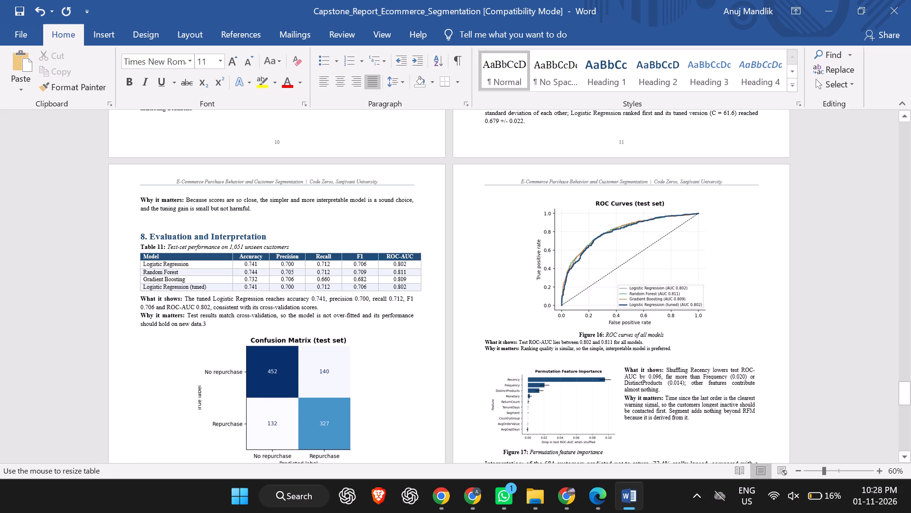
left_click_drag(421, 292, 424, 301)
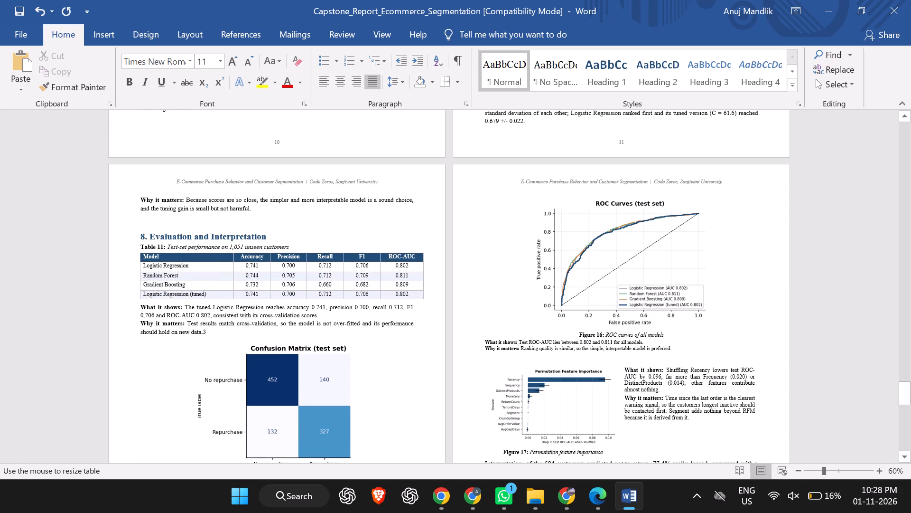
left_click_drag(424, 301, 418, 312)
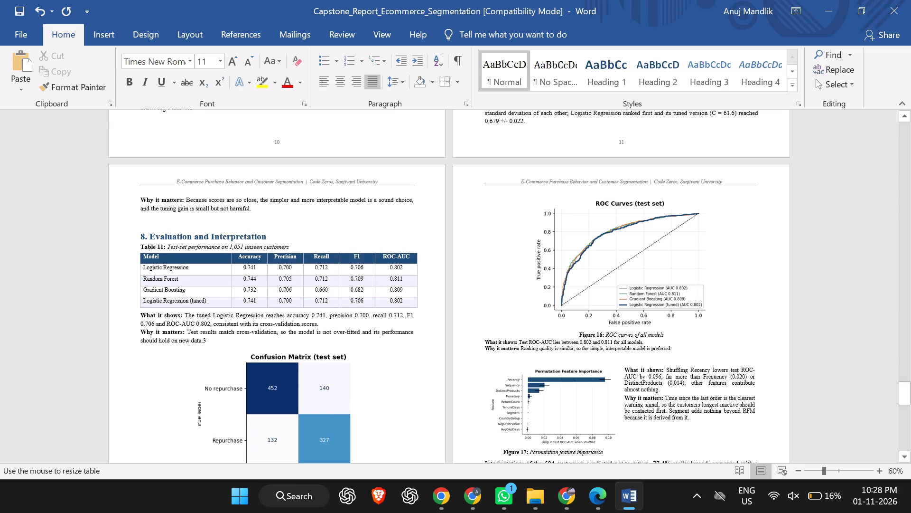
left_click_drag(418, 312, 399, 307)
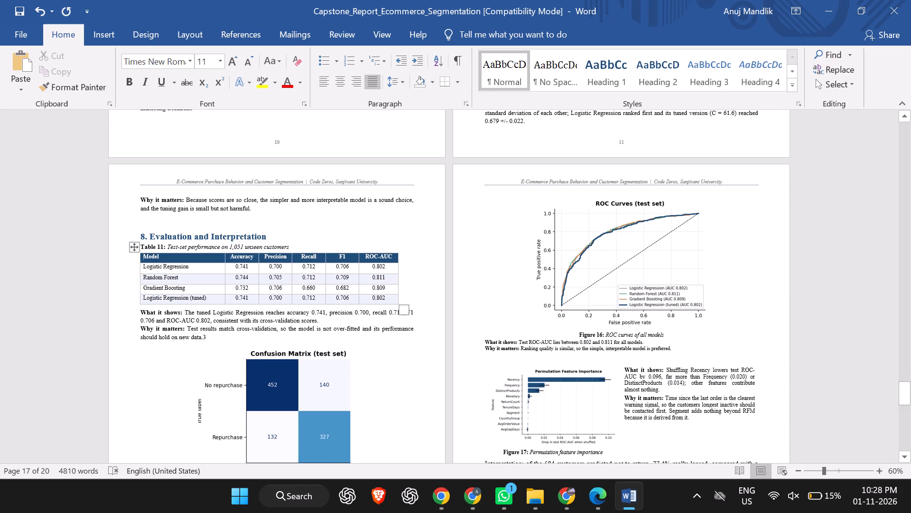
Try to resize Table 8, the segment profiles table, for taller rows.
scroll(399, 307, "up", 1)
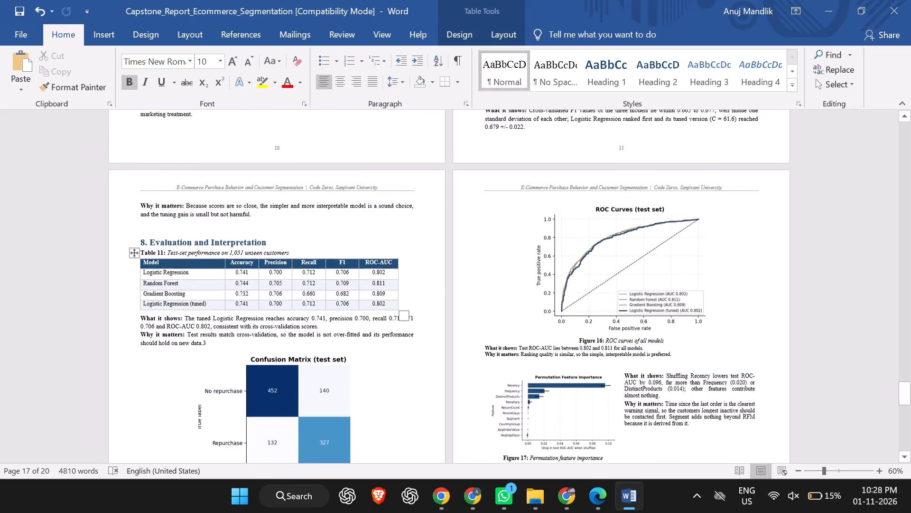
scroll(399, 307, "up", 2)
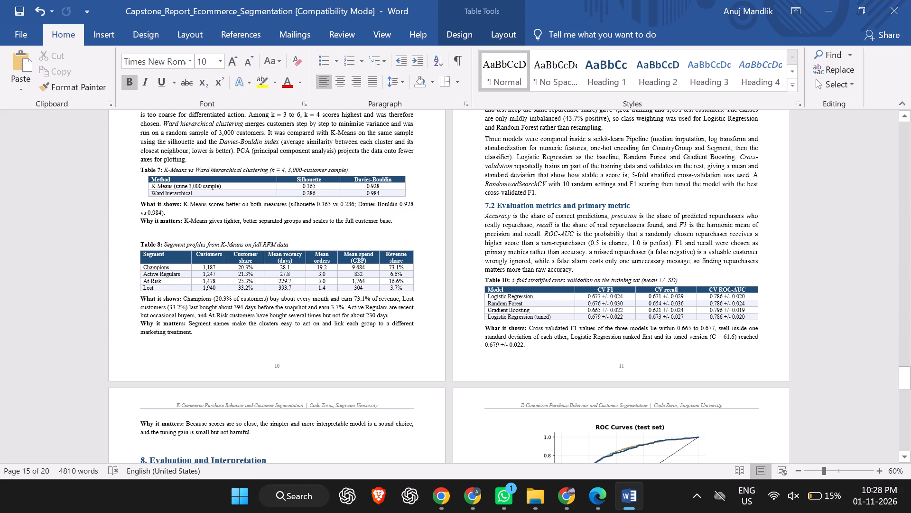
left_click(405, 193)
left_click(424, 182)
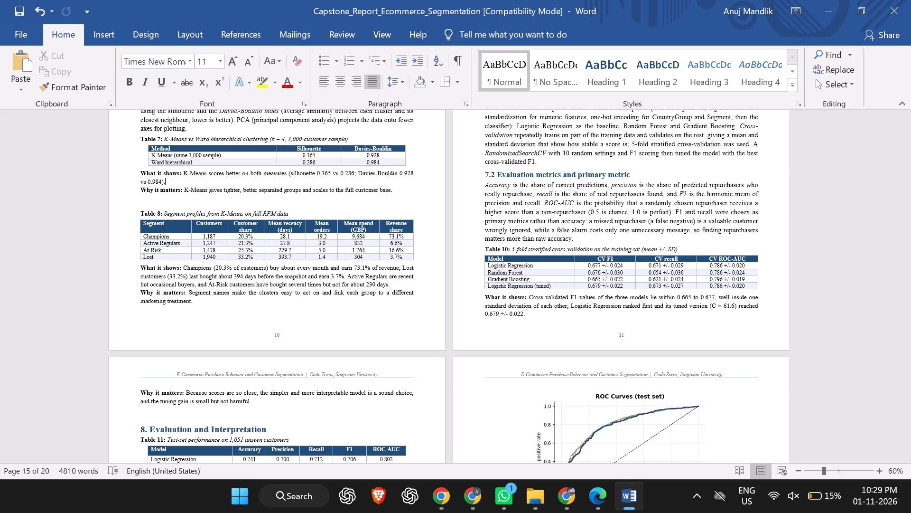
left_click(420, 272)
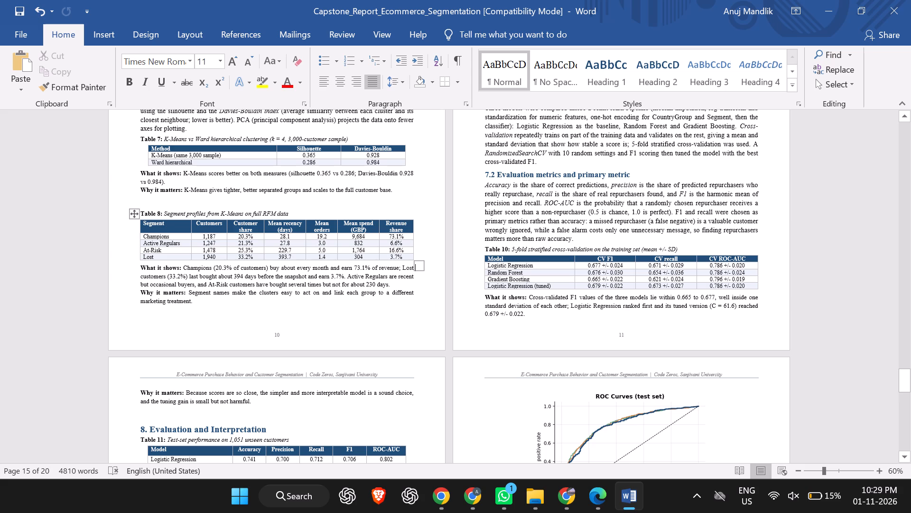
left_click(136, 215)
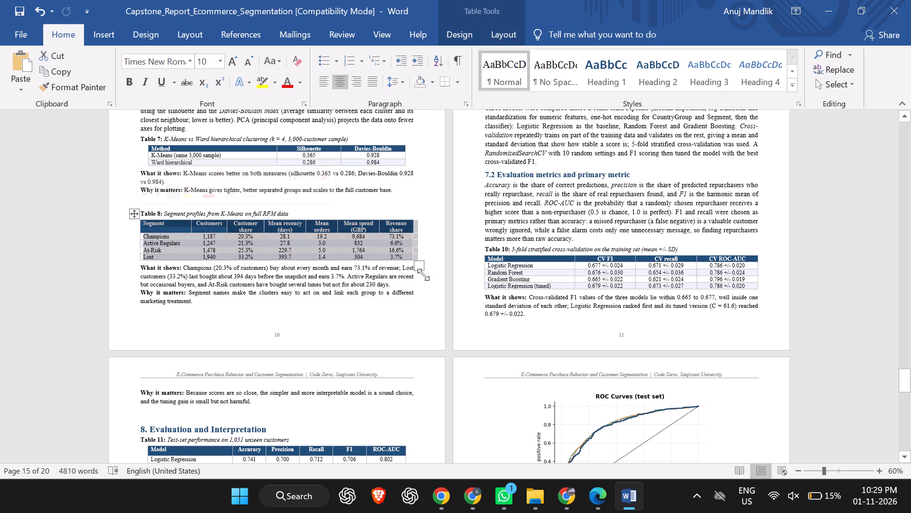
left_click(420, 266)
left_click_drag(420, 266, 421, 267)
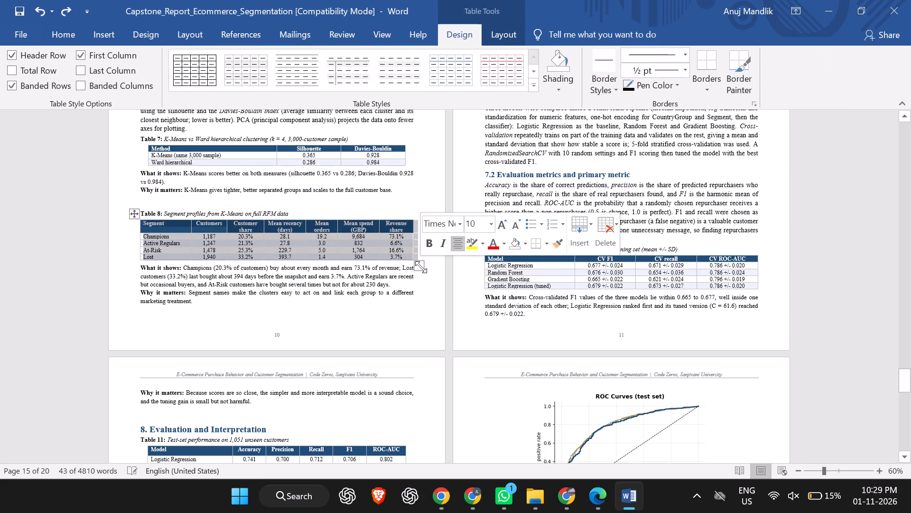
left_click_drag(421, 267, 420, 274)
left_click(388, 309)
Increase the row heights of Table 7, the K-Means vs Ward comparison, to nearly double while keeping about the same width.
scroll(365, 216, "up", 1)
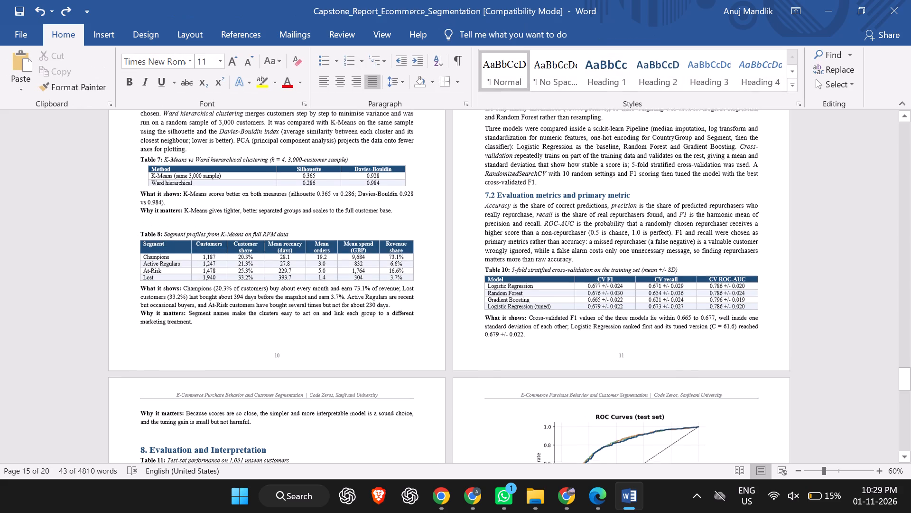
scroll(365, 216, "up", 1)
left_click_drag(411, 208, 412, 211)
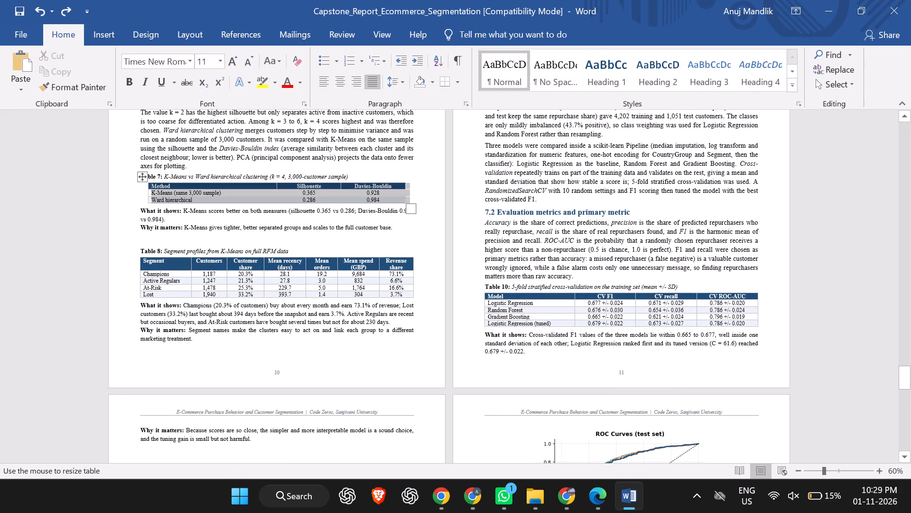
left_click_drag(412, 211, 407, 220)
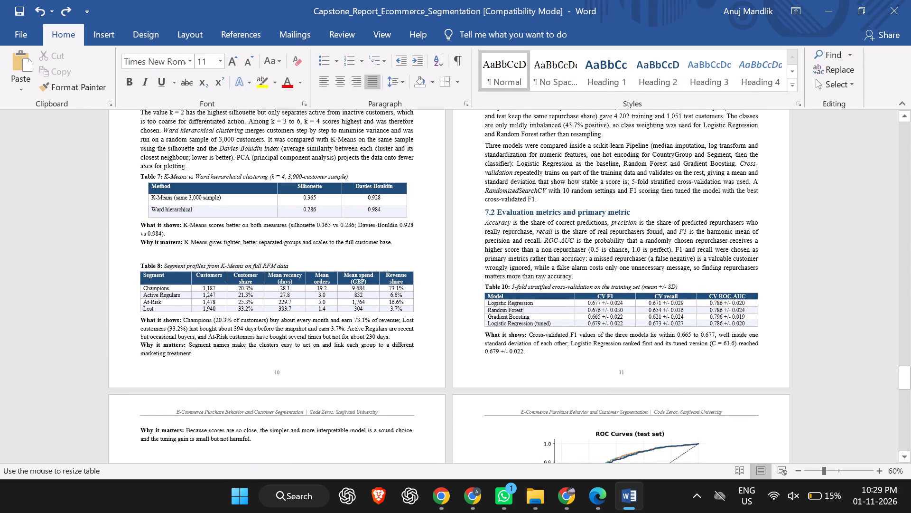
left_click_drag(407, 220, 406, 220)
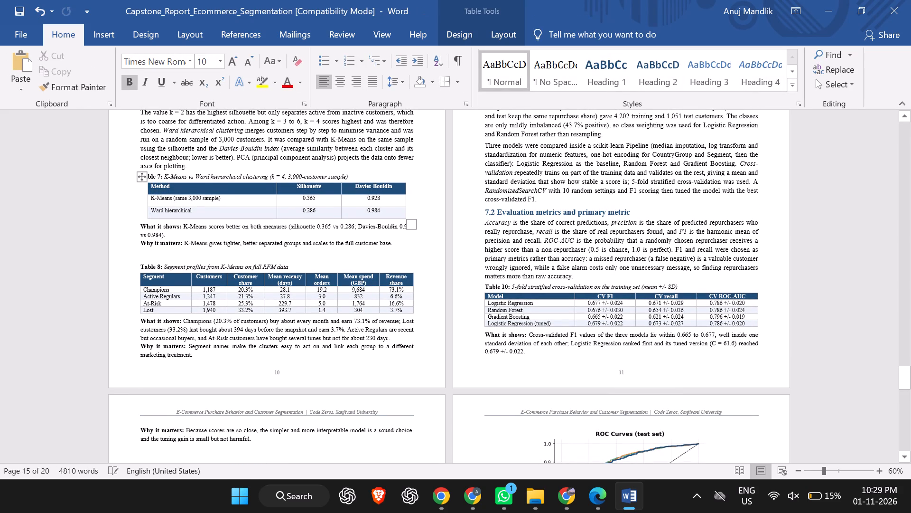
Increase the row heights of Table 8, the segment profiles, by about a third, keeping it about as wide as the text.
left_click(411, 314)
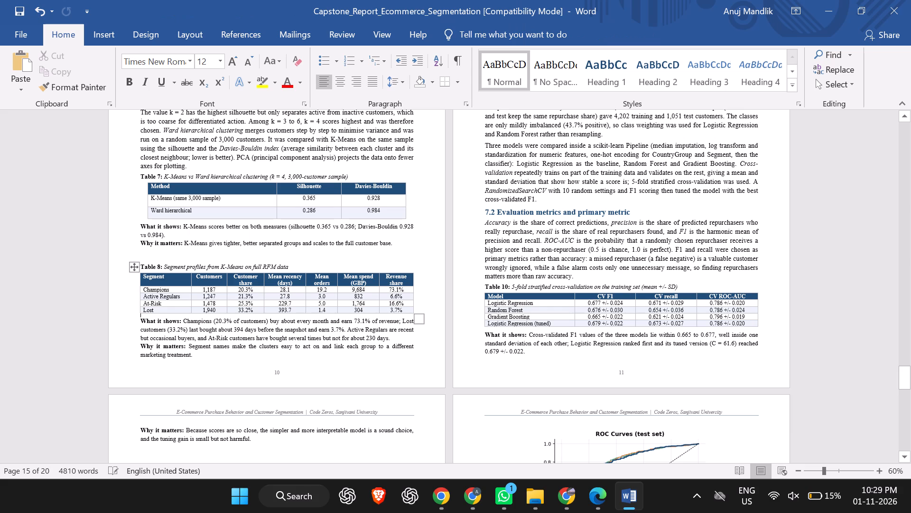
left_click_drag(420, 319, 418, 327)
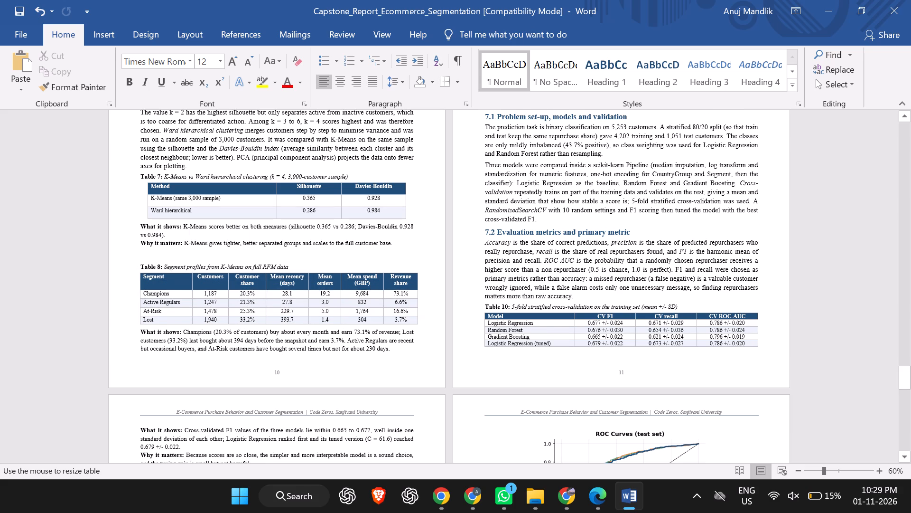
left_click_drag(418, 327, 416, 330)
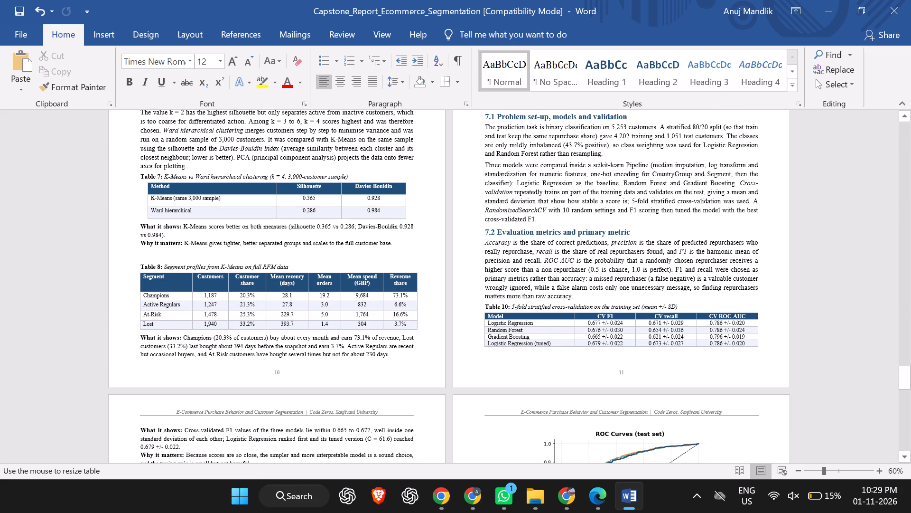
Resize Table 9 to rows about one and a half times as tall and a width of about 90 percent of the text.
scroll(426, 243, "up", 3)
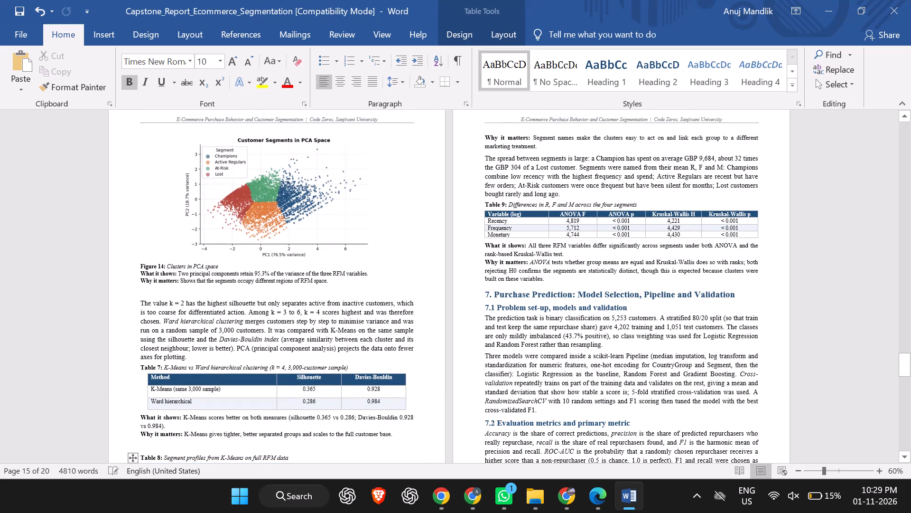
left_click(754, 232)
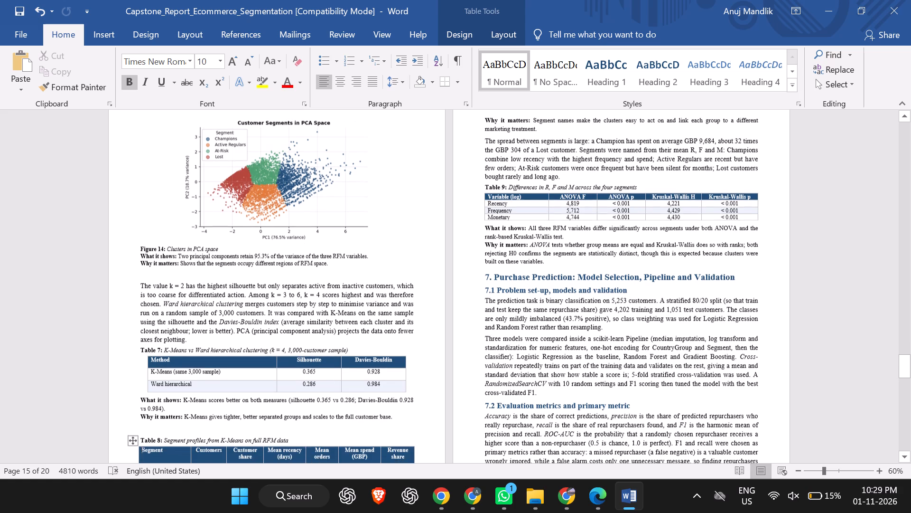
left_click(754, 219)
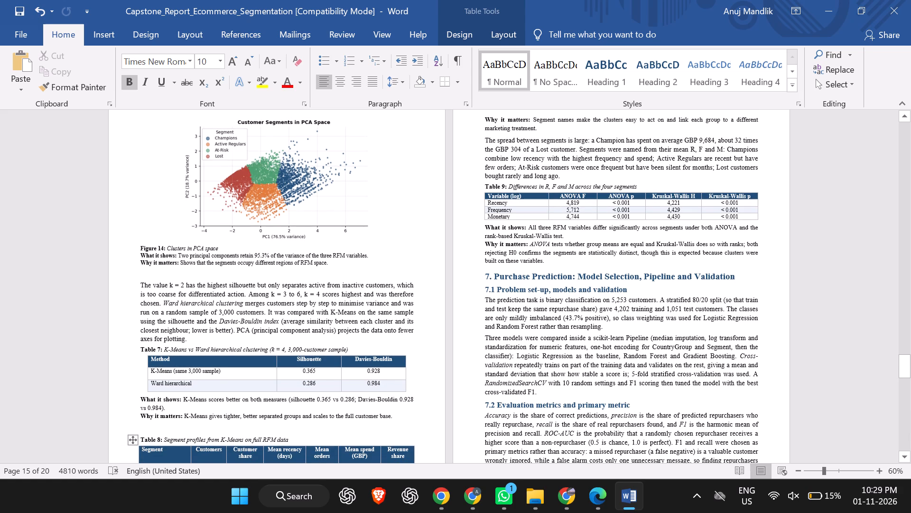
left_click(754, 214)
left_click(754, 216)
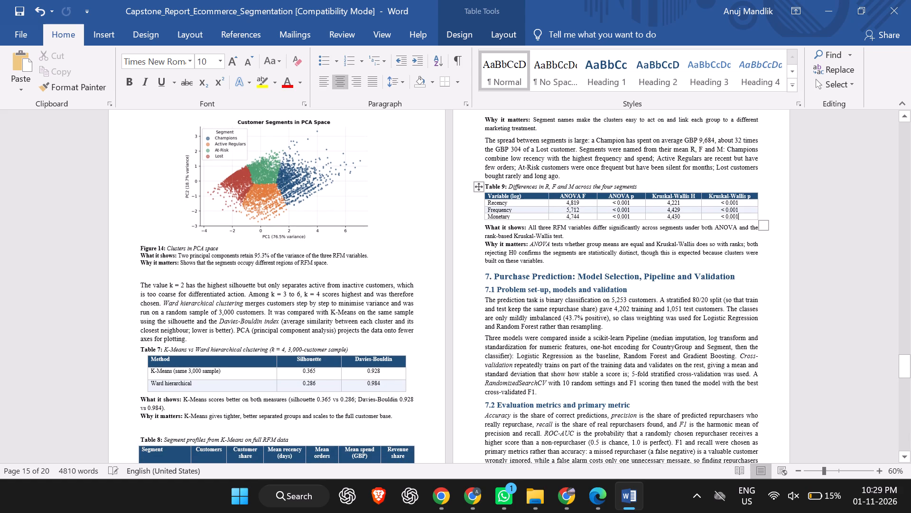
left_click_drag(766, 223, 762, 237)
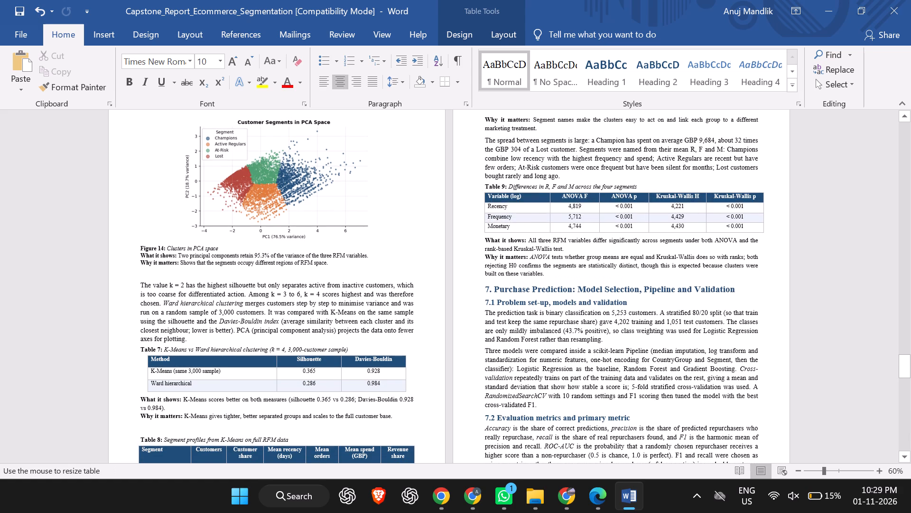
left_click_drag(762, 237, 760, 245)
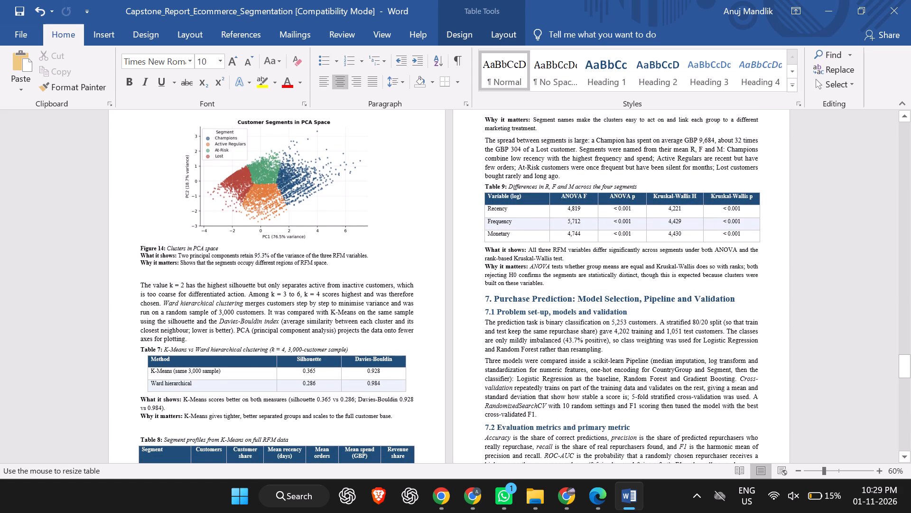
left_click_drag(760, 245, 731, 239)
Insert three line breaks after the section 7.2 paragraph to push Table 10 with its caption onto the next page.
scroll(640, 351, "down", 4)
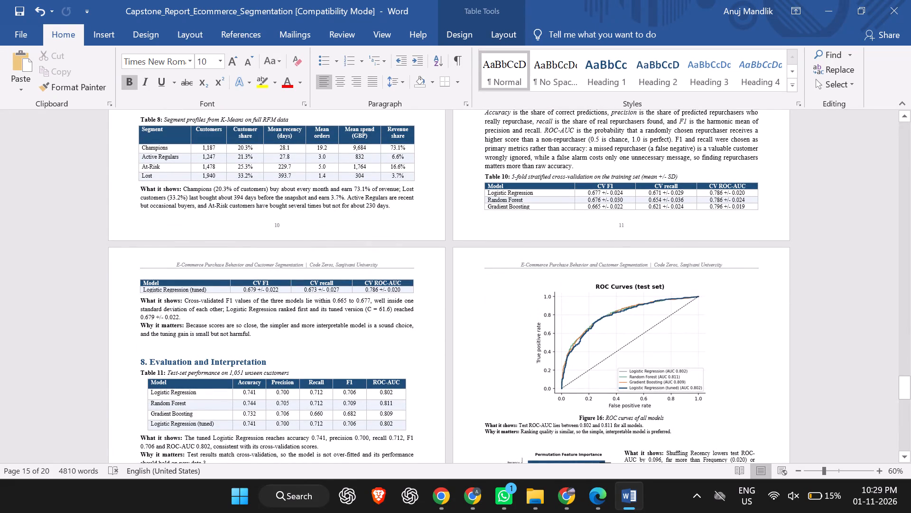
left_click(660, 166)
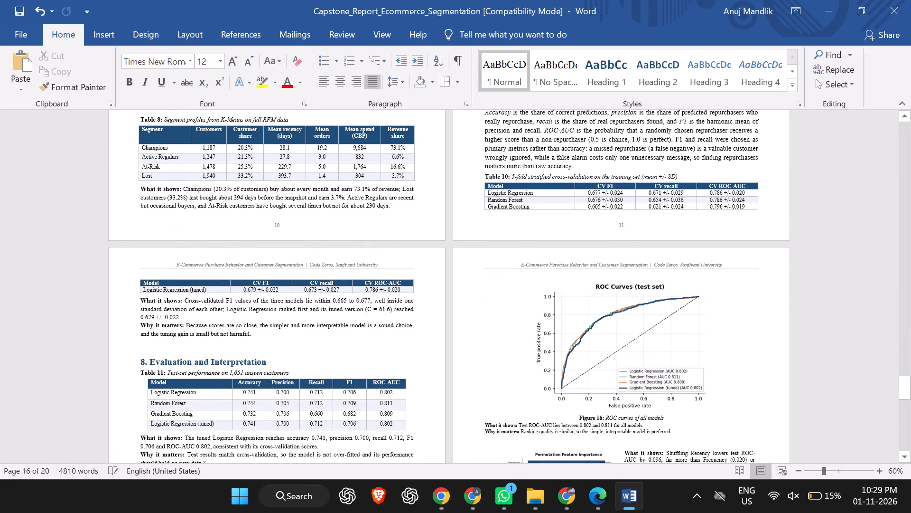
key("Return")
key("Return")
key("Return")
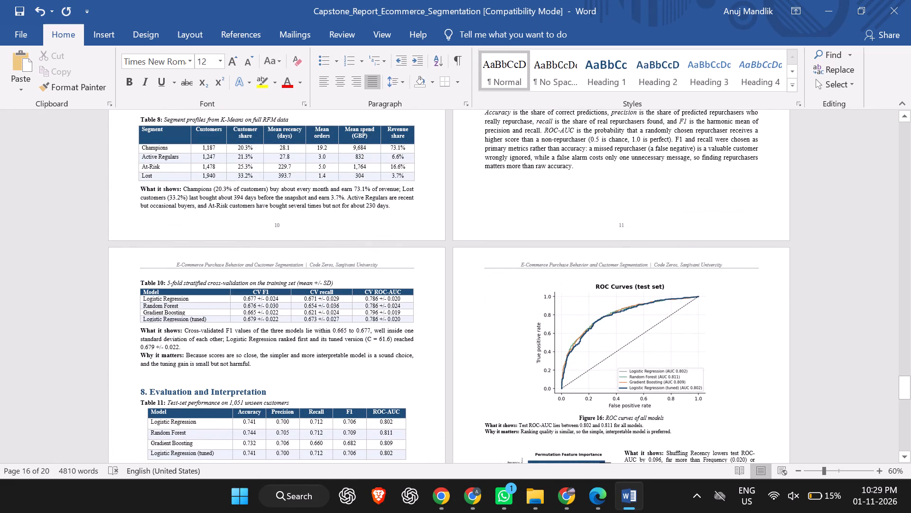
Increase the row heights of Table 10, the cross-validation results, to nearly double, keeping it about as wide as the text.
left_click_drag(418, 325, 418, 351)
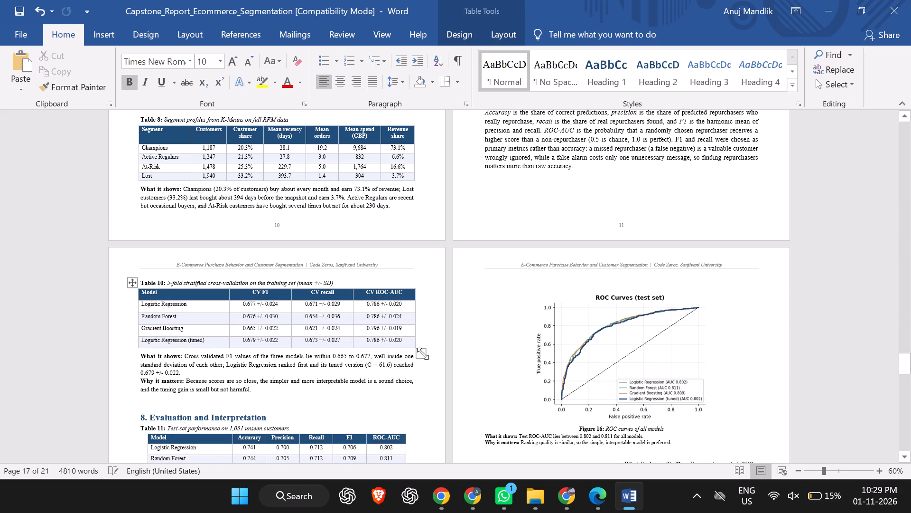
scroll(527, 215, "up", 2)
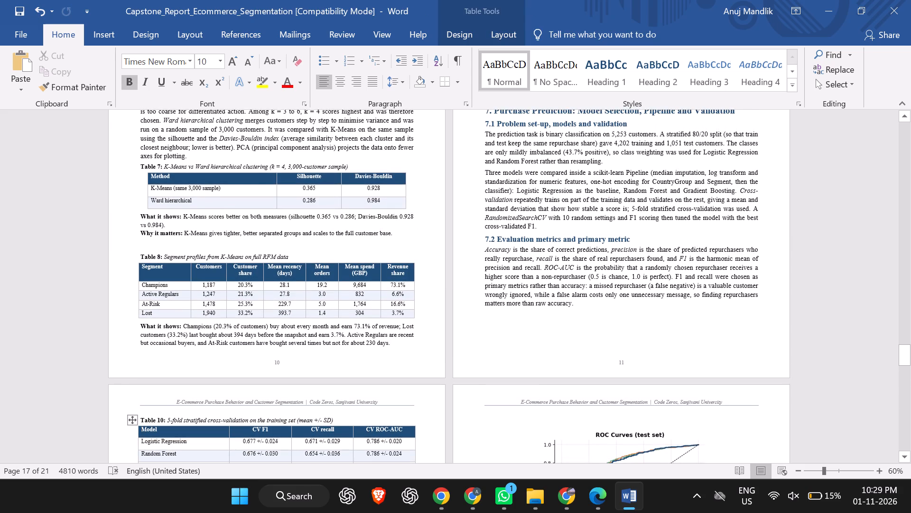
scroll(529, 225, "up", 2)
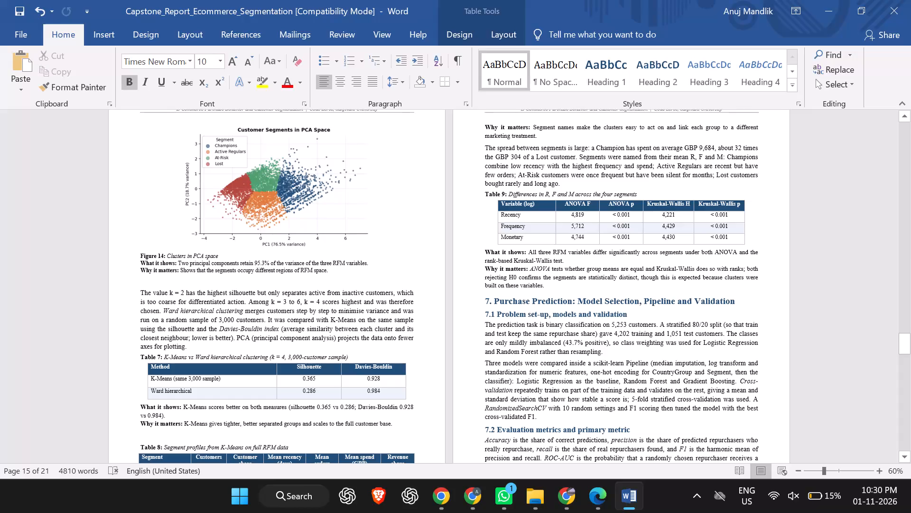
Insert a line break after the segment spread paragraph to separate it from the Table 9 caption.
left_click(587, 183)
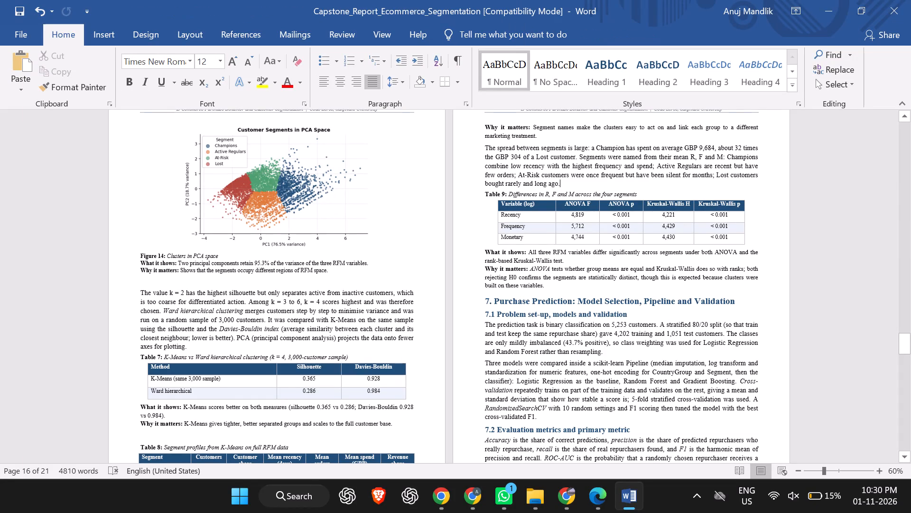
key("Return")
Delete the blank line between the Table 10 notes and the section 8 Evaluation and Interpretation heading.
scroll(484, 285, "down", 4)
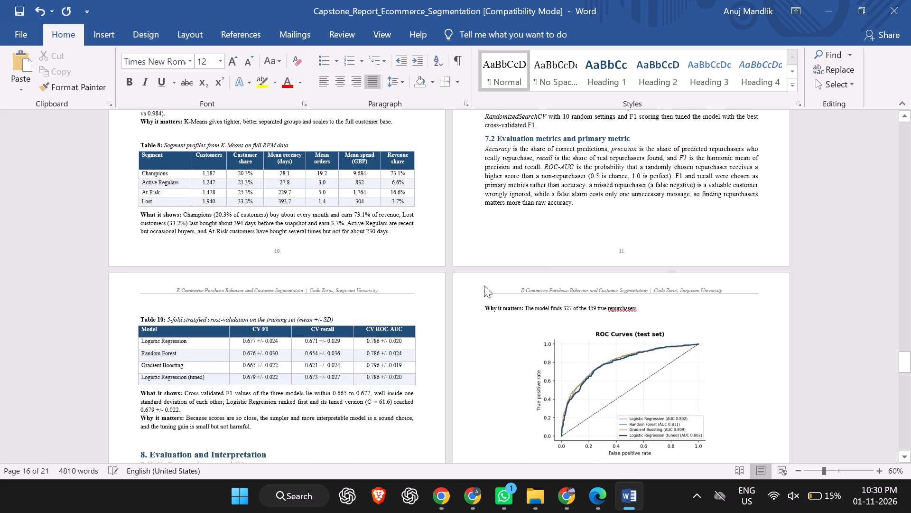
scroll(315, 319, "down", 2)
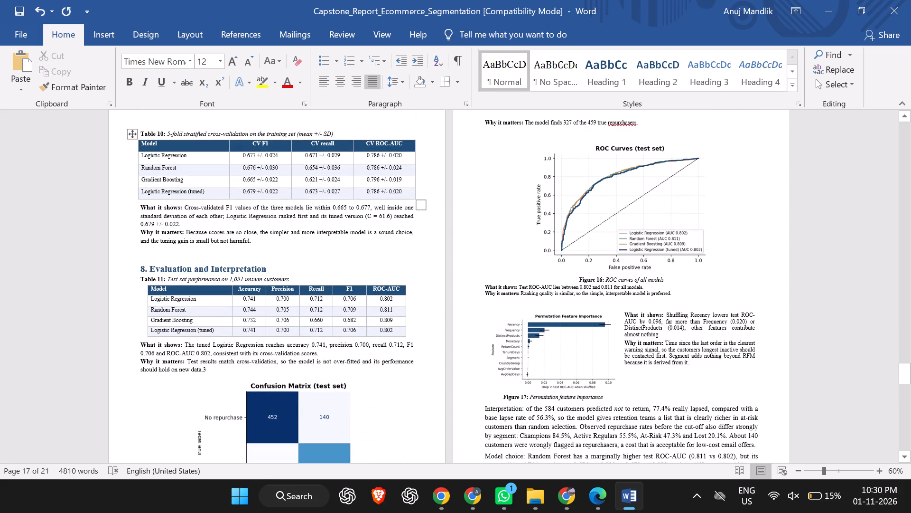
left_click(292, 254)
key("BackSpace")
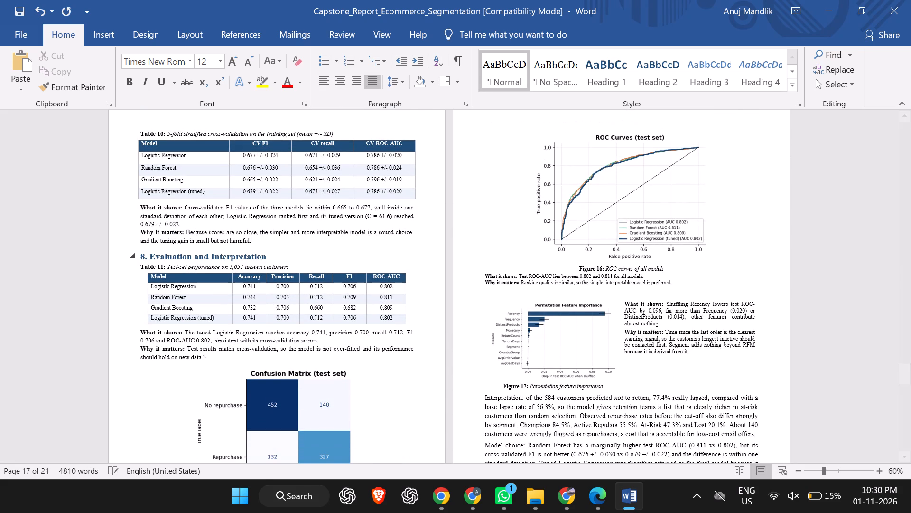
Delete the blank line above the ROC Curves chart at the start of its page.
scroll(284, 342, "down", 1)
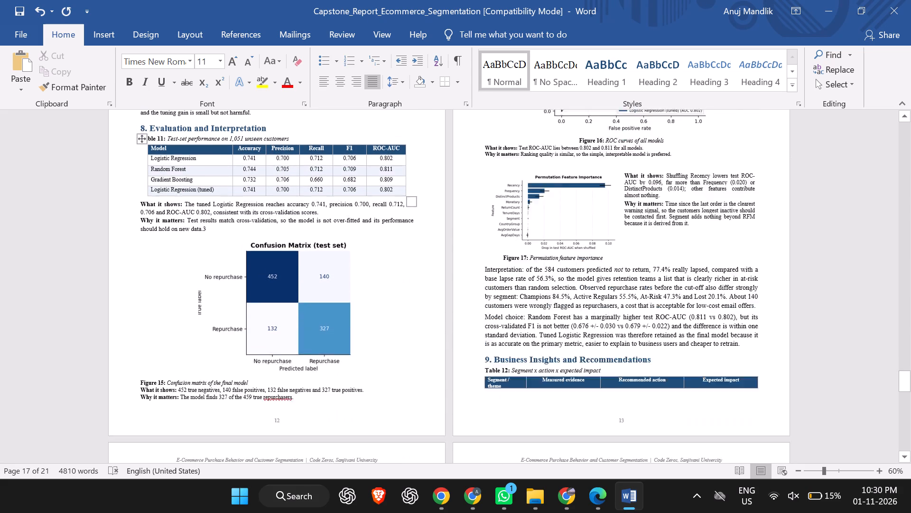
scroll(284, 342, "down", 2)
scroll(353, 217, "up", 4)
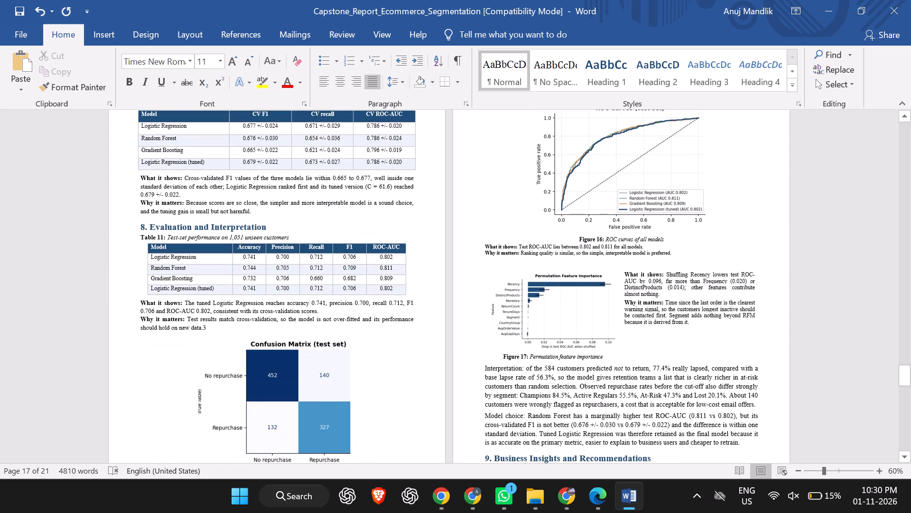
scroll(630, 195, "up", 1)
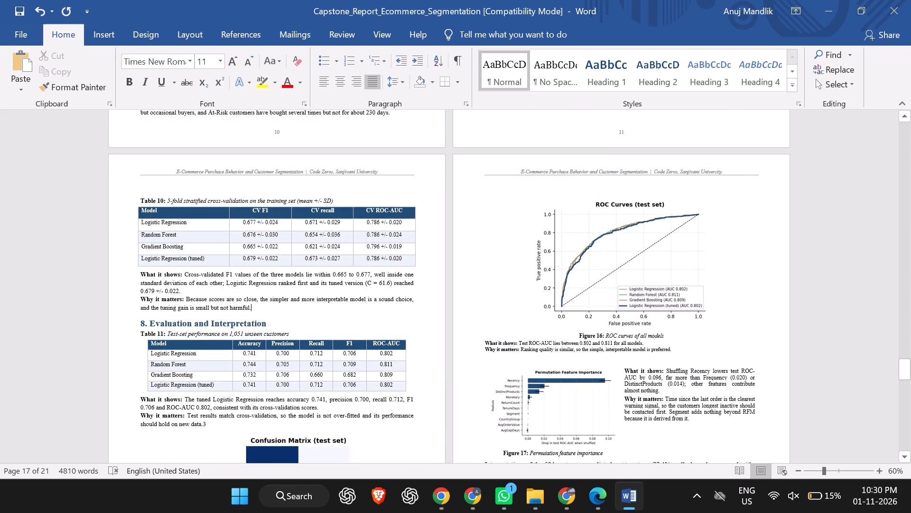
left_click(610, 192)
key("BackSpace")
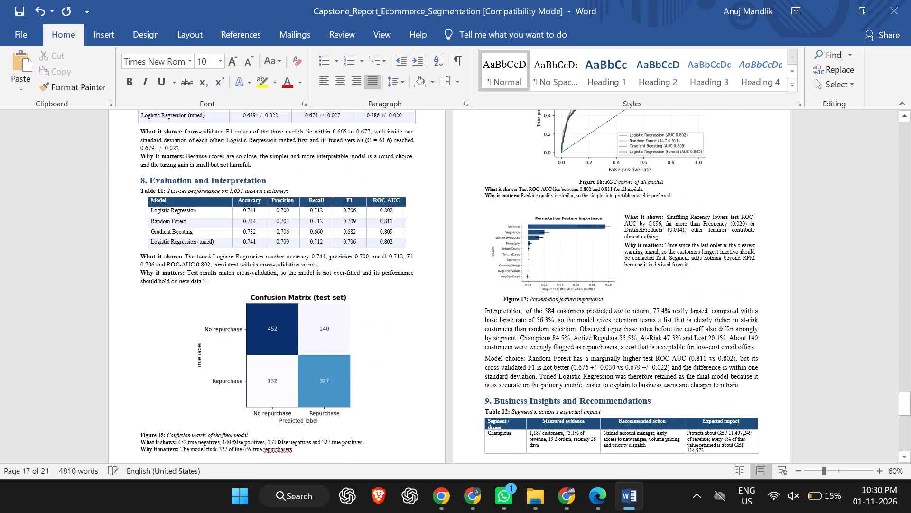
Justify the Figure 16 caption and its two notes, and set their font size to 10.
left_click_drag(675, 194, 578, 180)
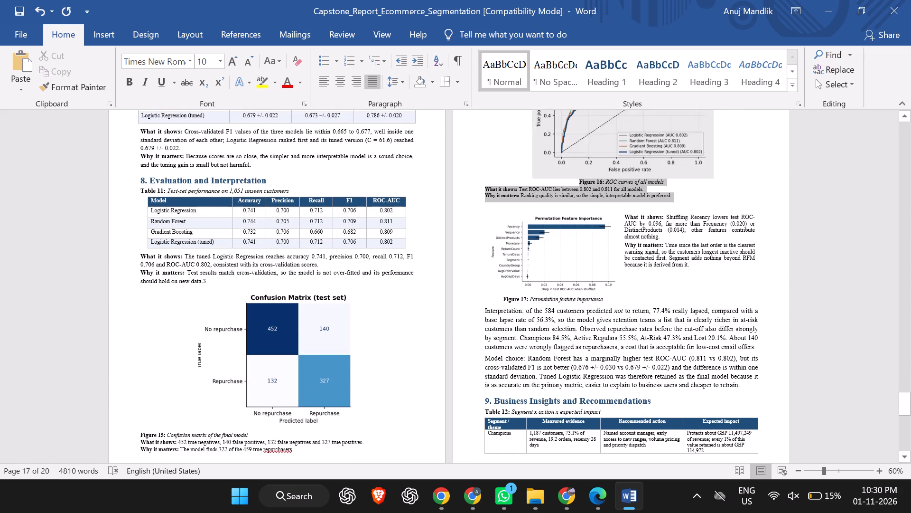
left_click_drag(578, 180, 578, 180)
left_click(364, 79)
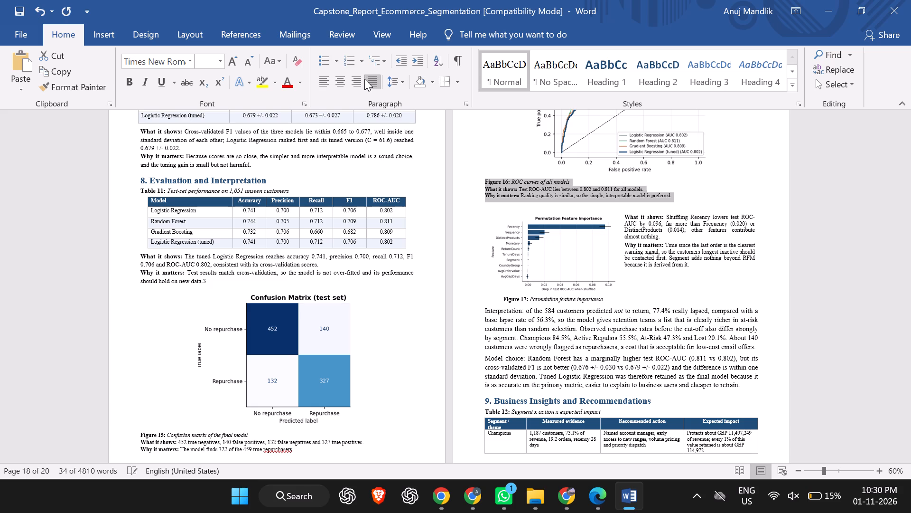
left_click(222, 60)
left_click(207, 104)
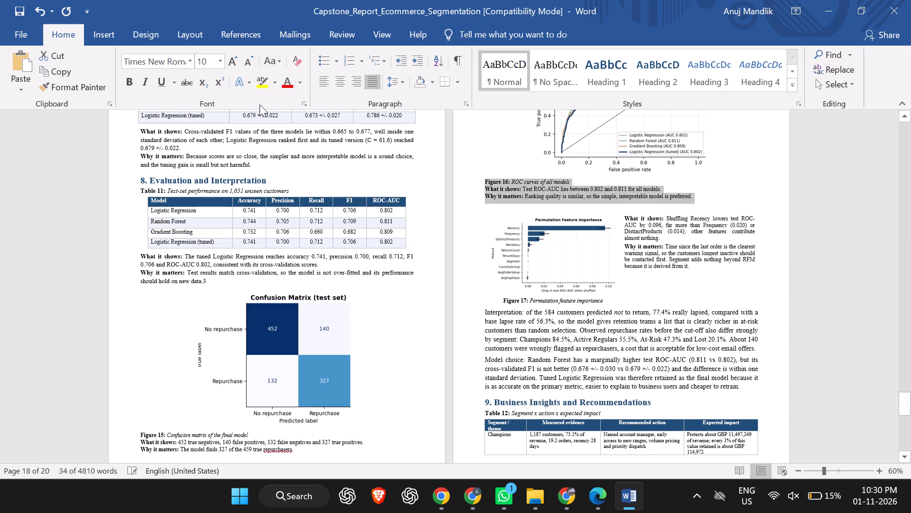
Cut the Figure 17 chart, caption and notes from their table and paste them two line breaks below the Figure 16 notes.
left_click(565, 234)
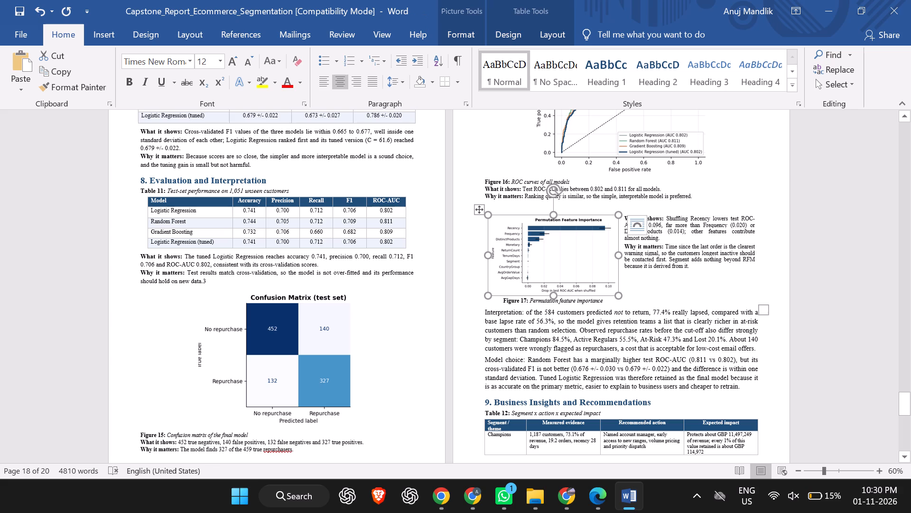
left_click(647, 294)
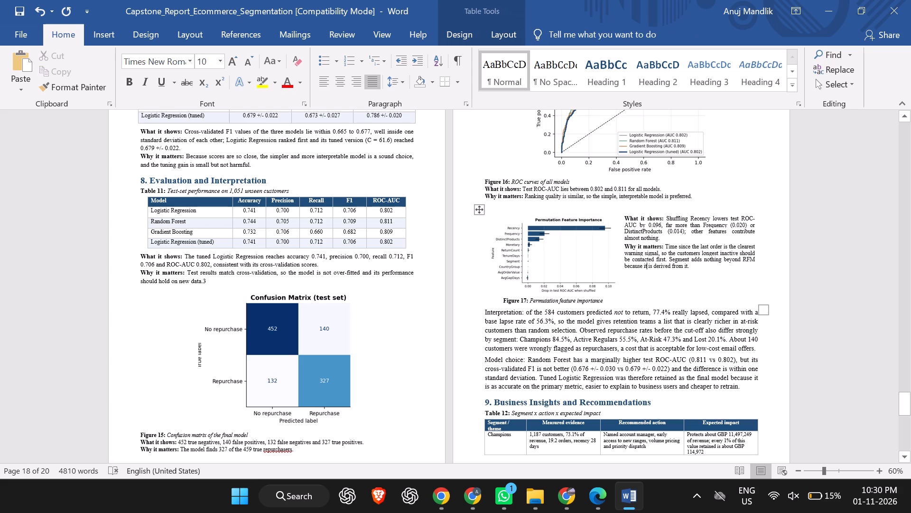
left_click(695, 268)
left_click_drag(695, 268, 550, 222)
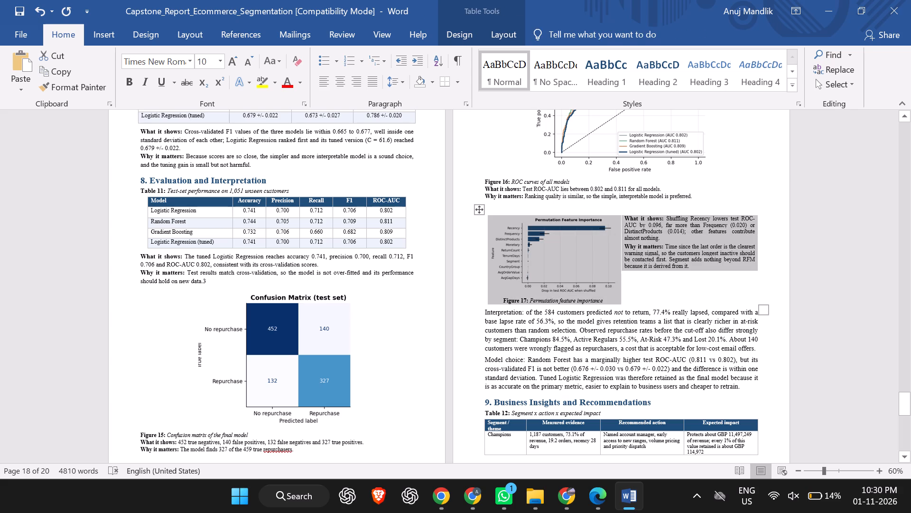
key("ctrl+x")
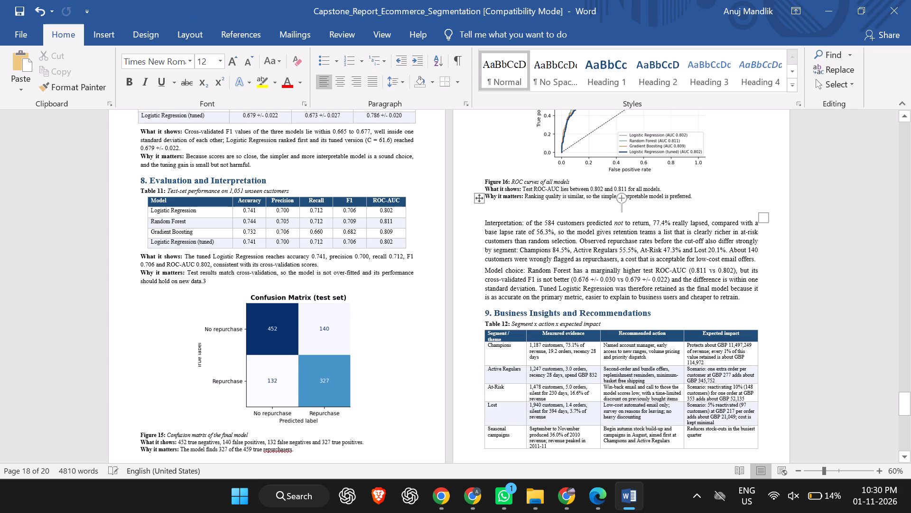
left_click(707, 193)
key("Return")
key("Return")
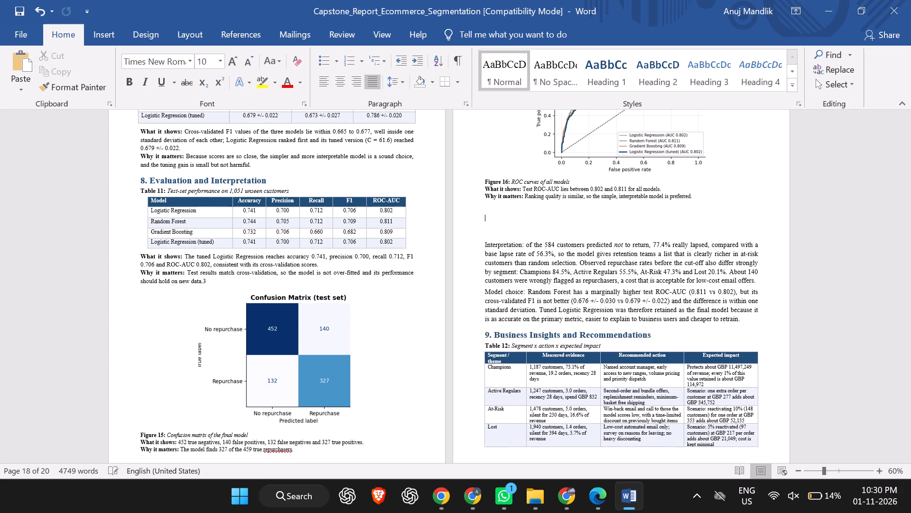
key("ctrl+v")
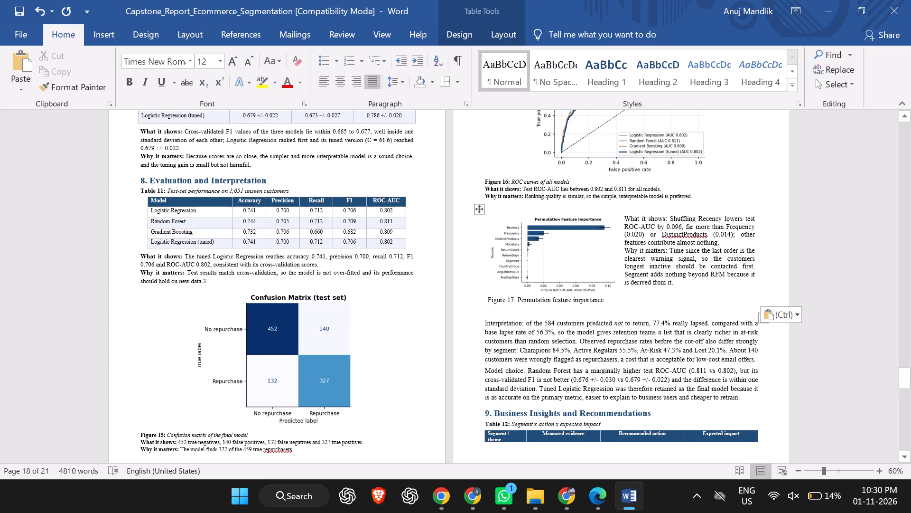
Insert eleven line breaks before the Figure 17 notes in their table cell to lower them beneath the chart's caption.
left_click(625, 217)
key("Return")
key("Return")
key("Return")
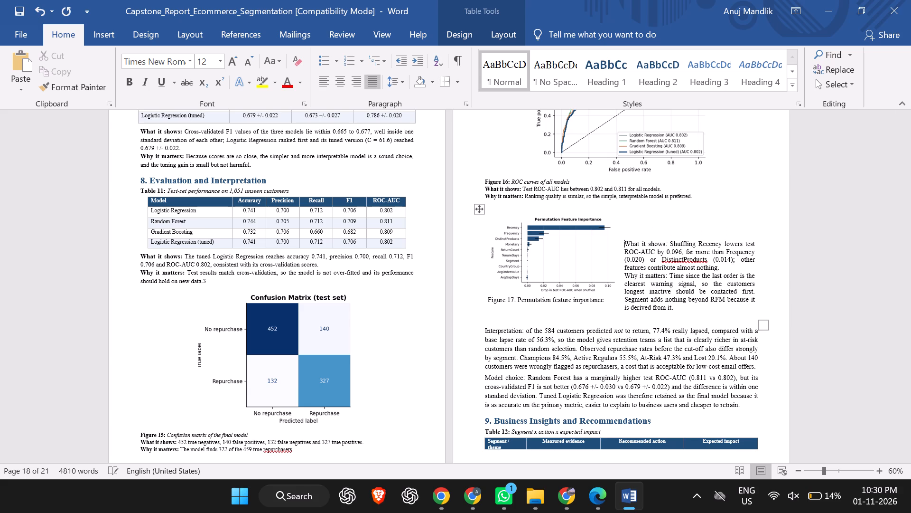
key("Return")
key("Return")
key("Return")
key("Return")
key("Return")
key("Return")
key("Return")
key("Return")
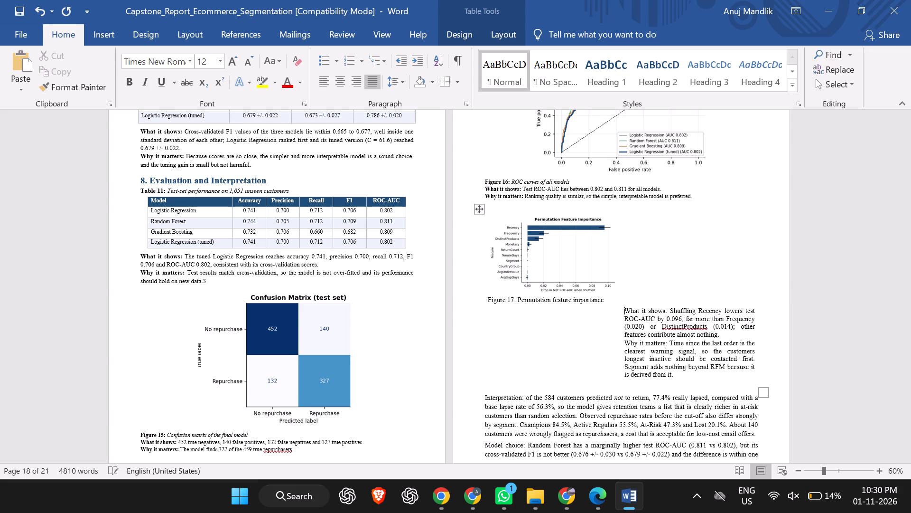
Move the Figure 17 notes out of the table into body text, two line breaks below the Figure 16 notes.
left_click_drag(679, 378, 623, 314)
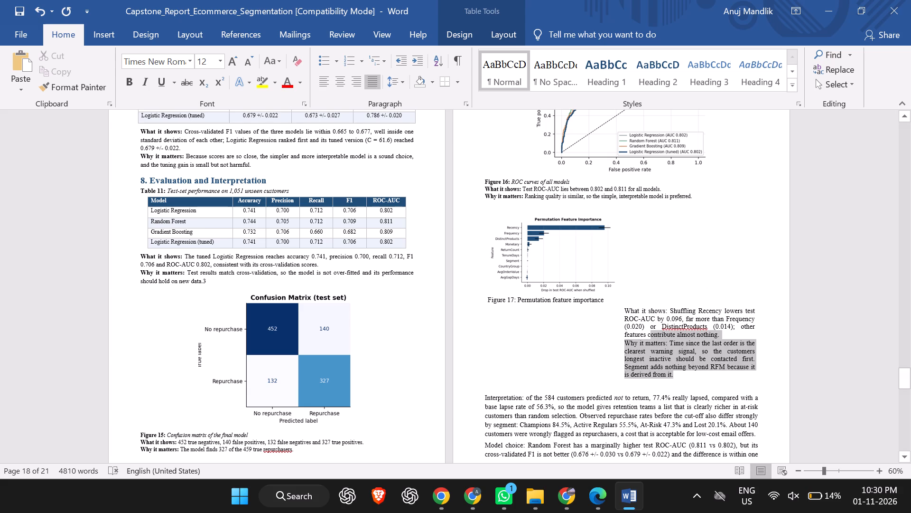
left_click_drag(623, 314, 622, 311)
key("ctrl+x")
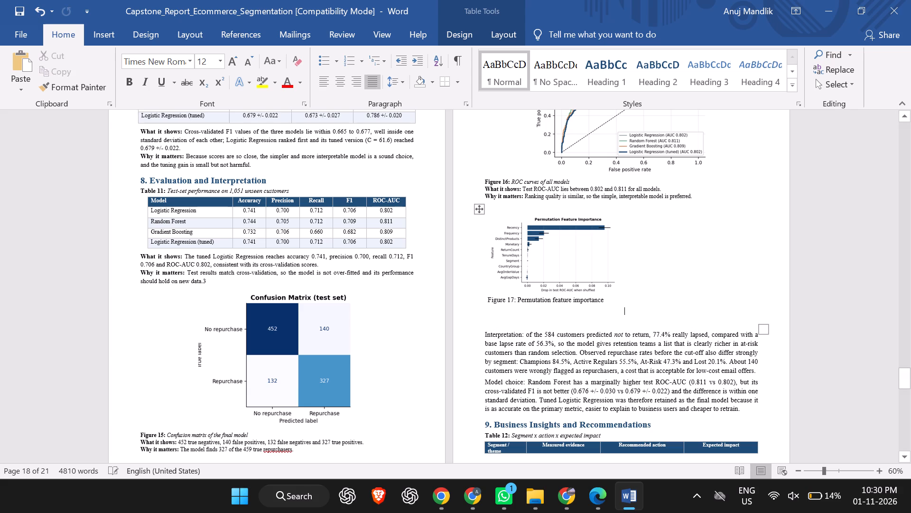
left_click(703, 191)
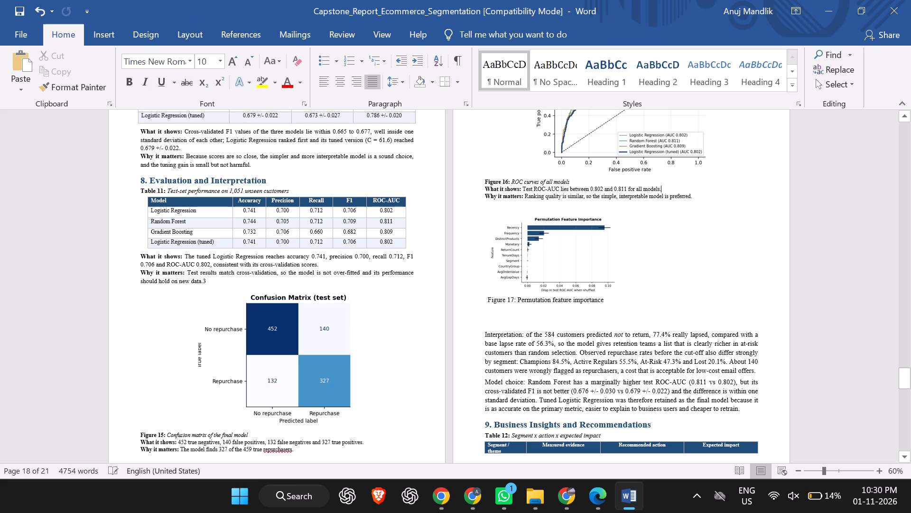
left_click(697, 193)
key("Return")
key("Return")
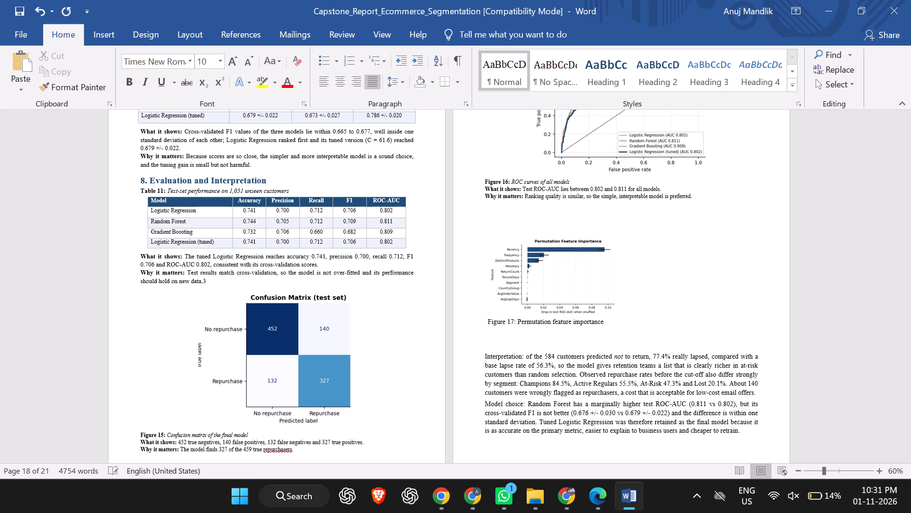
key("ctrl+v")
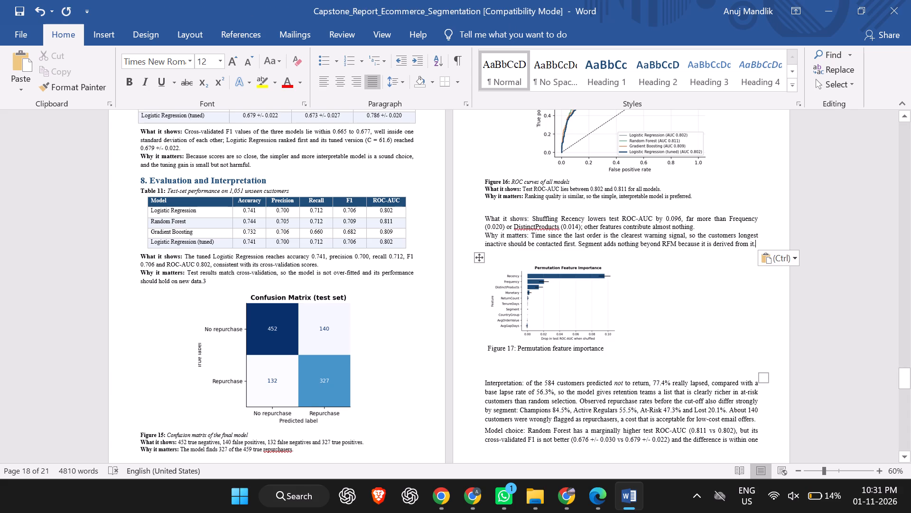
Move the Figure 17 chart and caption out of the table to above its notes, adding two line breaks after the caption.
left_click(608, 344)
left_click(610, 352)
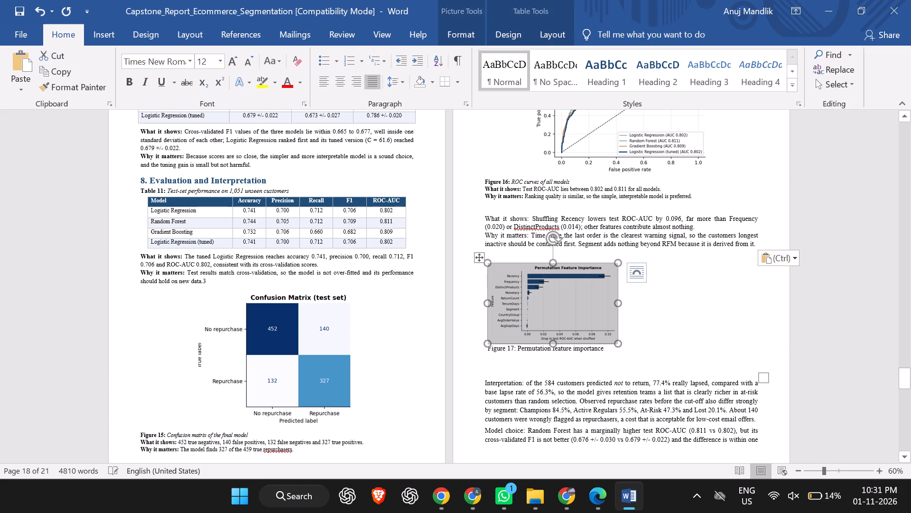
left_click_drag(610, 352, 507, 269)
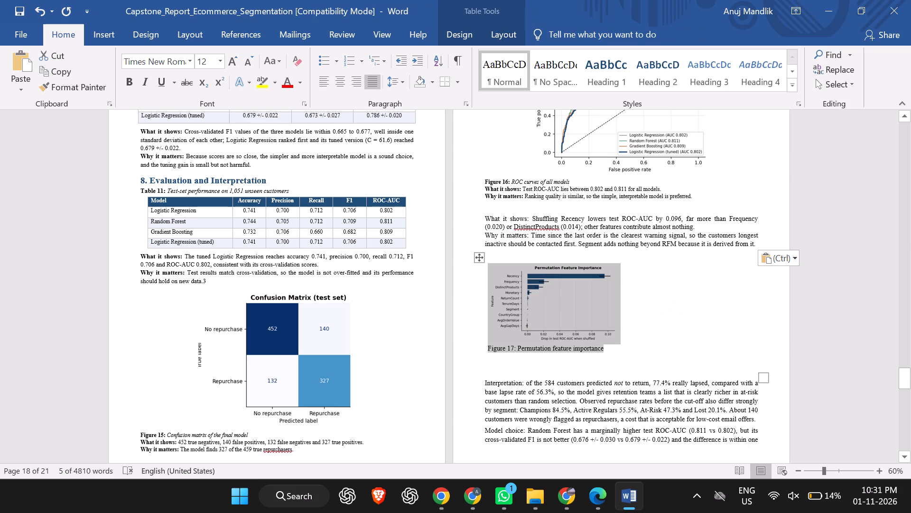
key("ctrl+x")
left_click(486, 215)
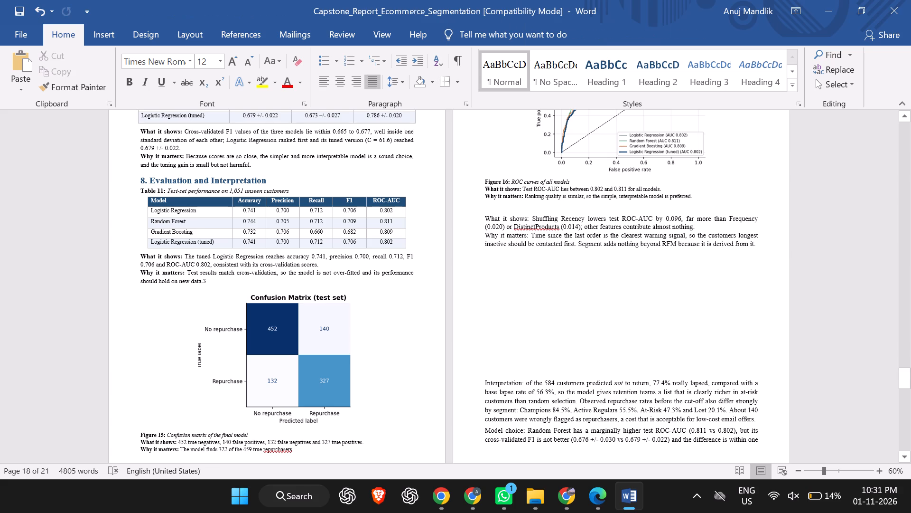
key("ctrl+v")
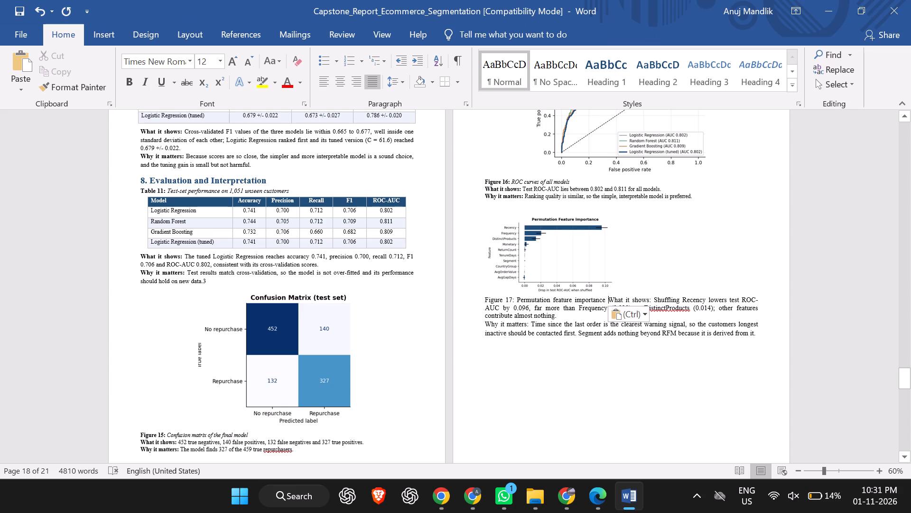
key("Return")
key("Return")
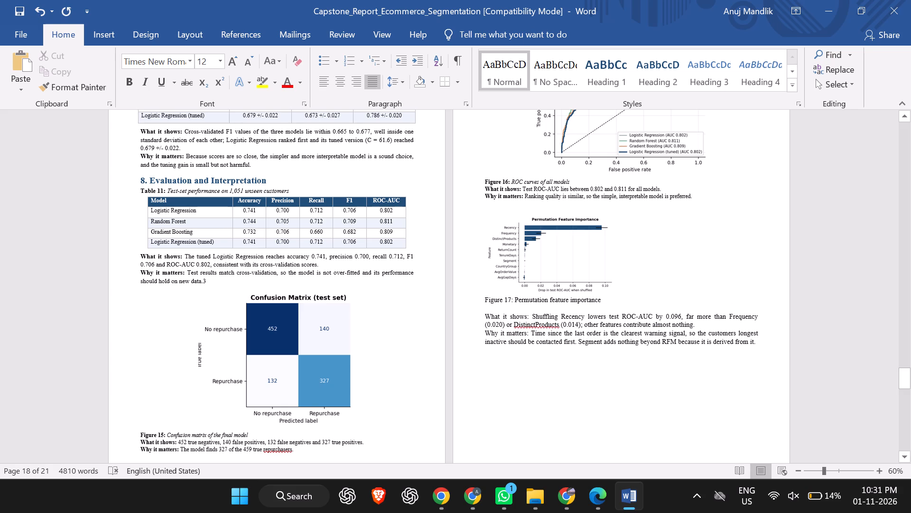
Bold the labels "Figure 17:", "What it shows:" and "Why it matters:" in the Figure 17 caption and notes.
left_click_drag(530, 314, 484, 295)
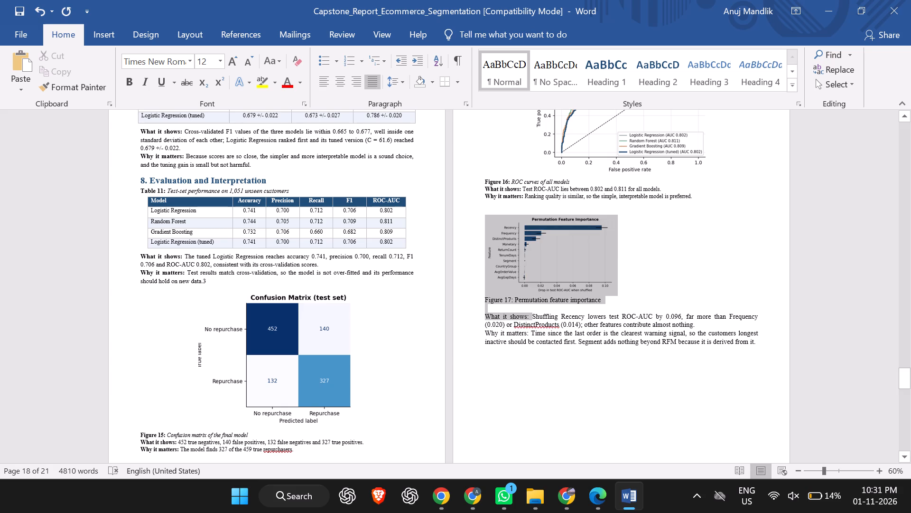
left_click(563, 470)
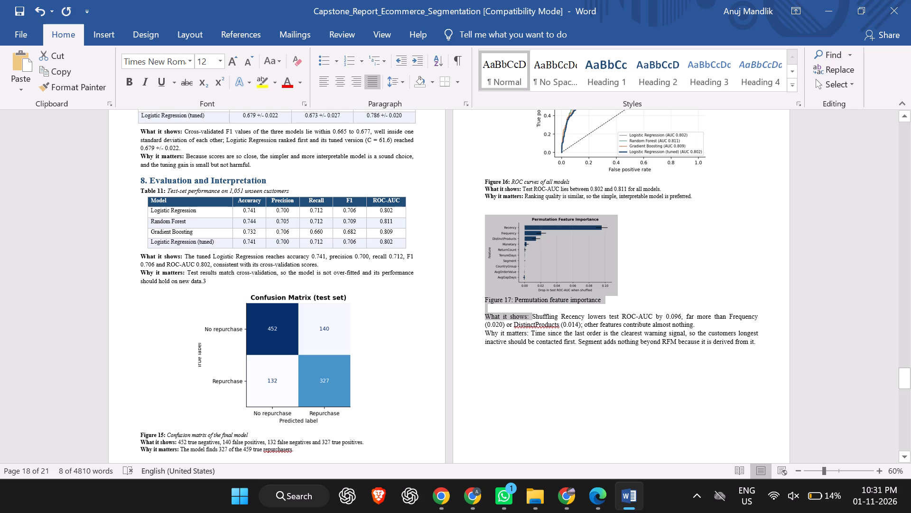
left_click(501, 294)
left_click_drag(513, 301, 504, 299)
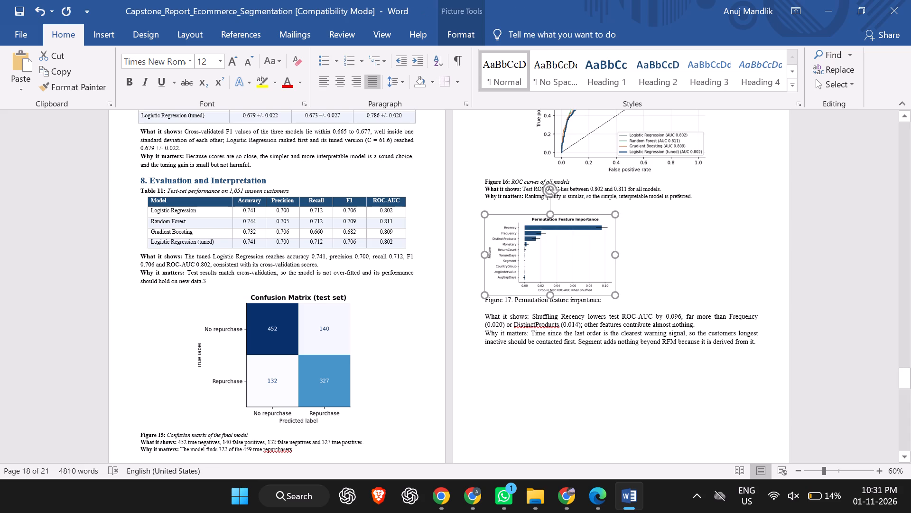
left_click_drag(504, 299, 489, 298)
left_click(495, 278)
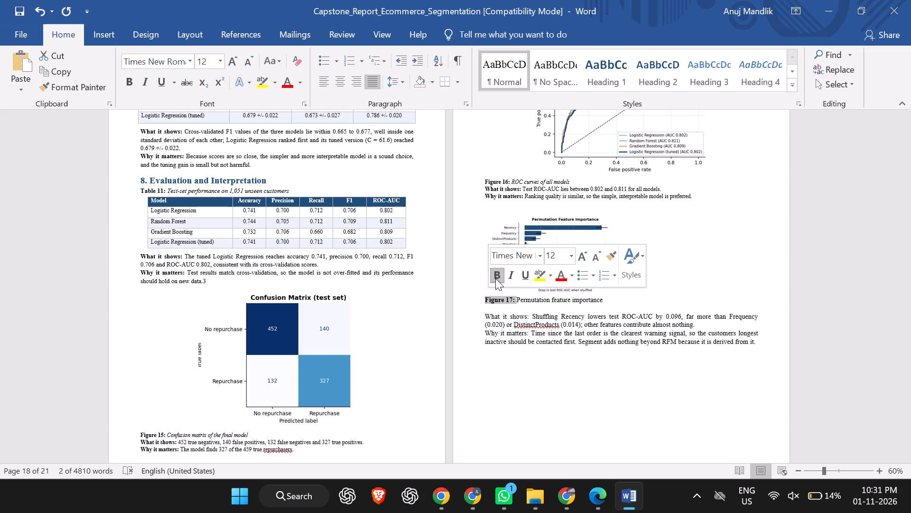
left_click_drag(529, 316, 498, 316)
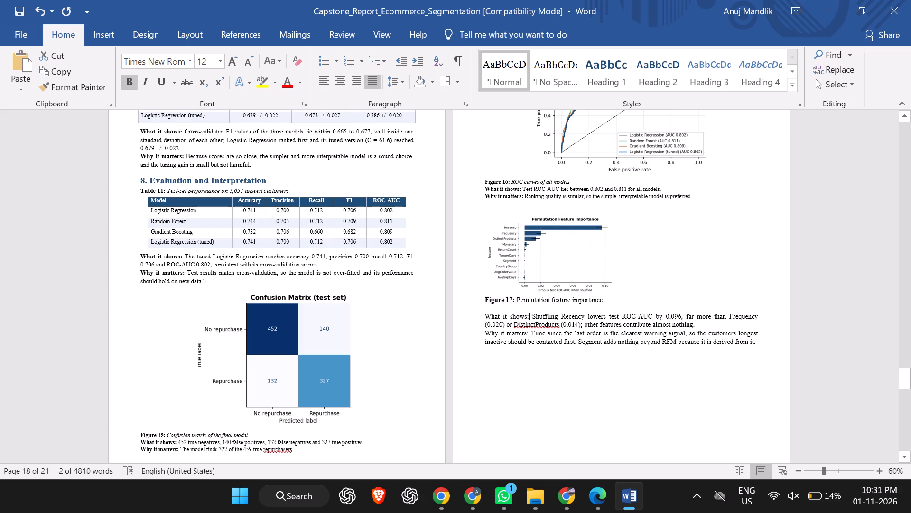
left_click_drag(498, 316, 489, 316)
left_click(497, 301)
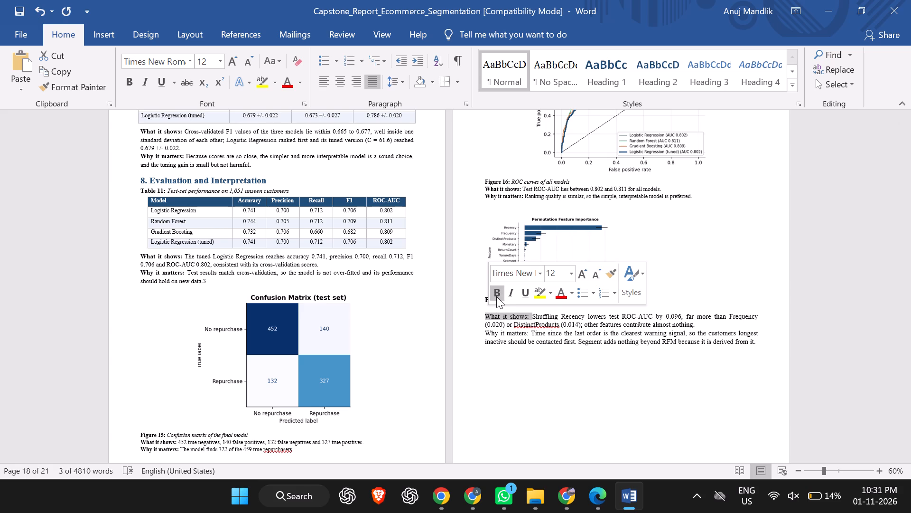
left_click(496, 296)
left_click_drag(530, 334, 475, 330)
left_click(486, 306)
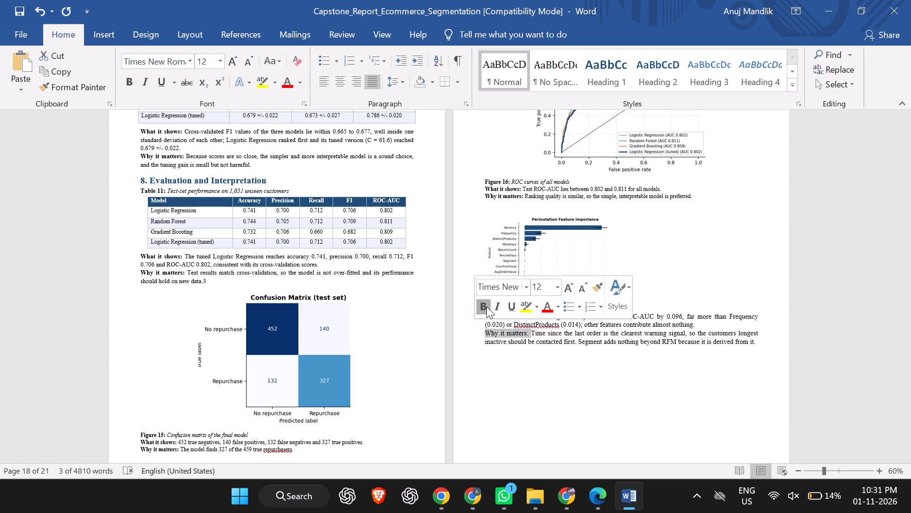
Delete the blank line between the Figure 17 caption and its notes.
left_click_drag(758, 339, 477, 316)
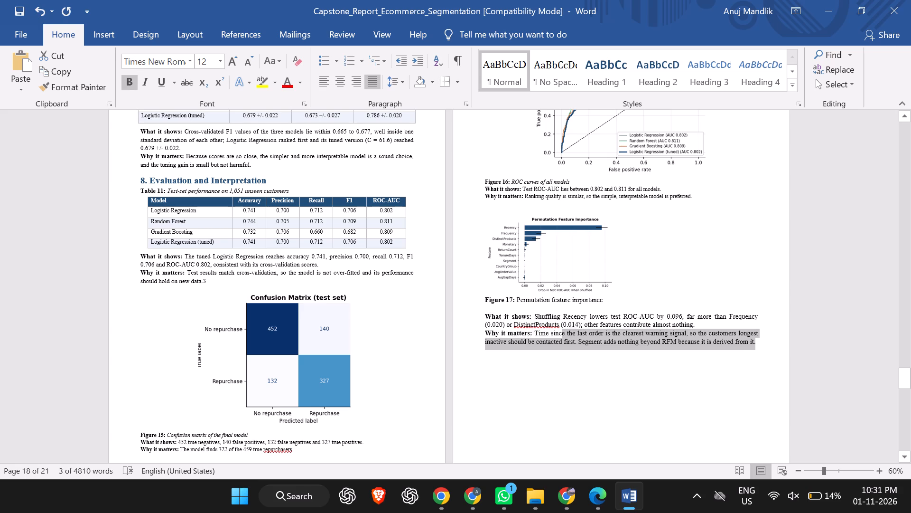
left_click_drag(477, 316, 475, 292)
left_click(493, 307)
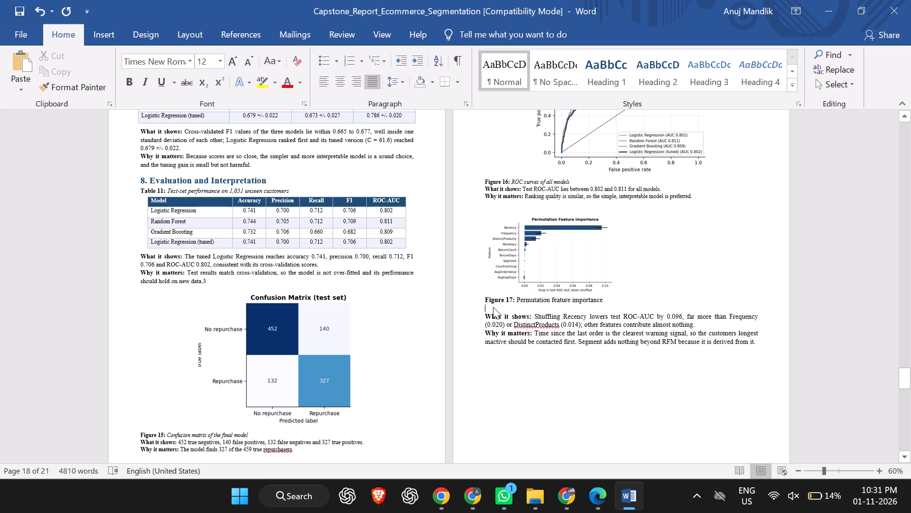
key("BackSpace")
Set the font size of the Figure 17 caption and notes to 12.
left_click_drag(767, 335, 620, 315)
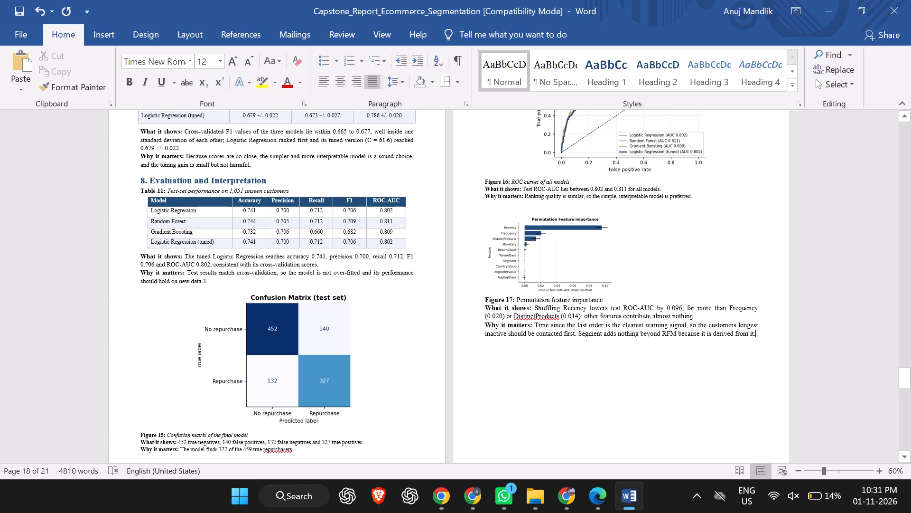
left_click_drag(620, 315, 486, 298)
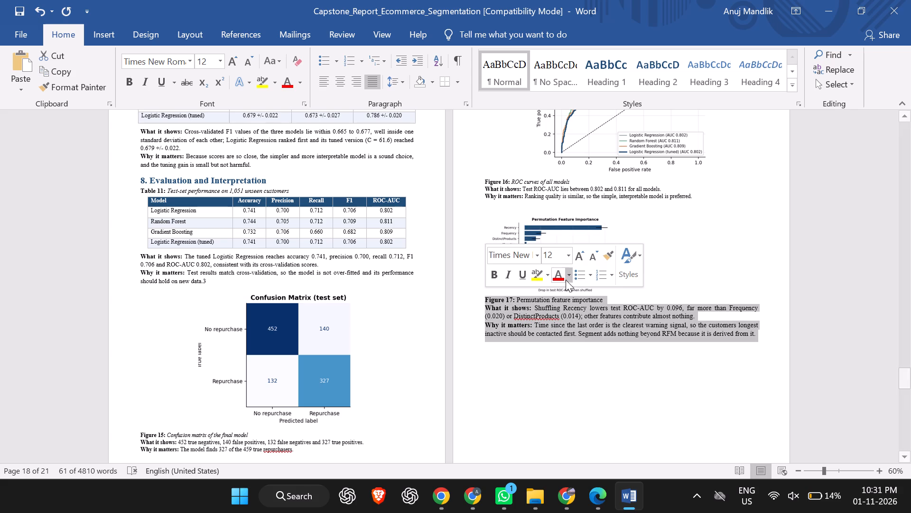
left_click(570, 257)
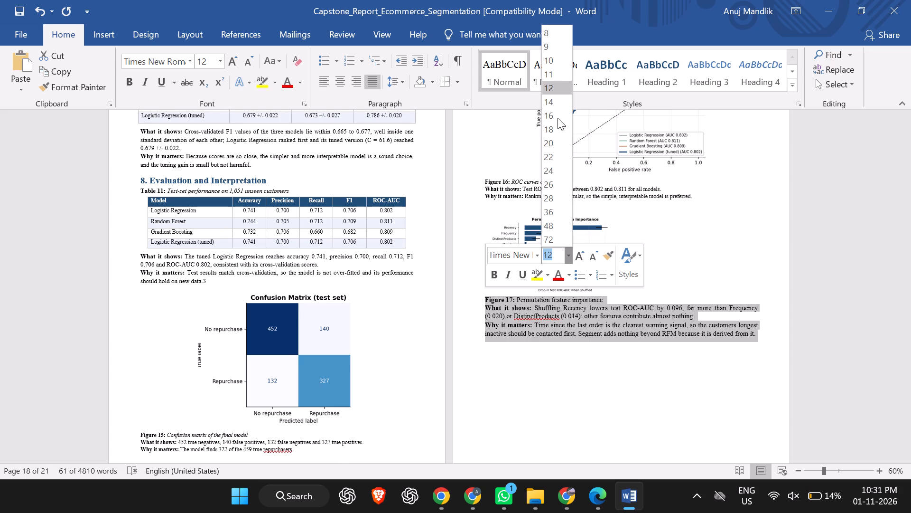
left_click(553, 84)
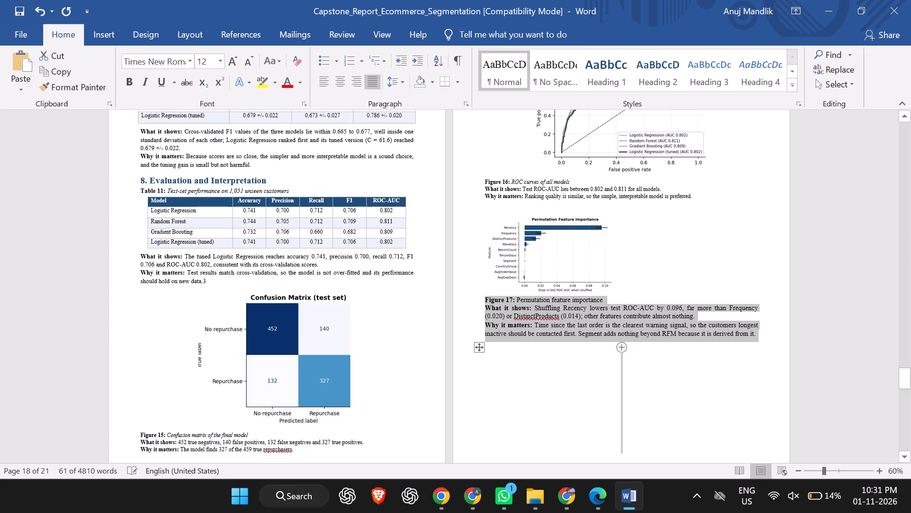
Centre the Figure 17 permutation feature importance chart and enlarge it proportionally to about four-fifths of the text width.
left_click(594, 251)
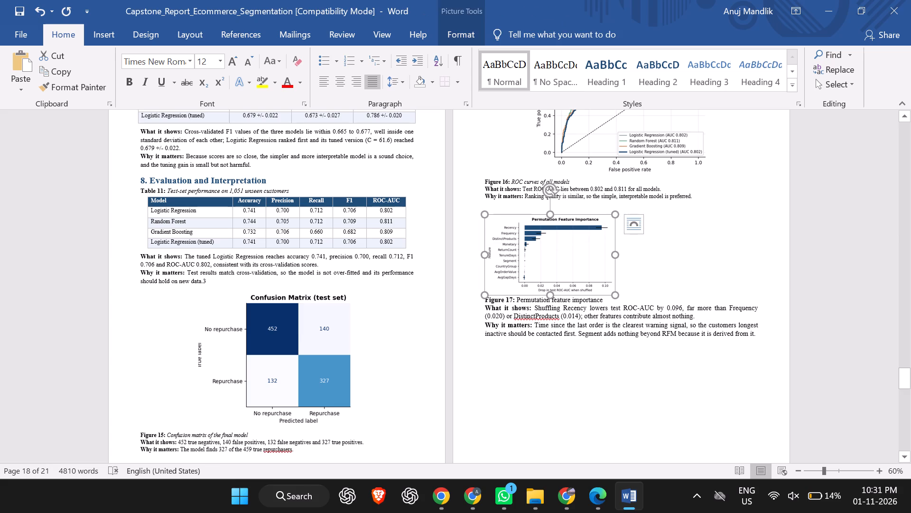
left_click(341, 76)
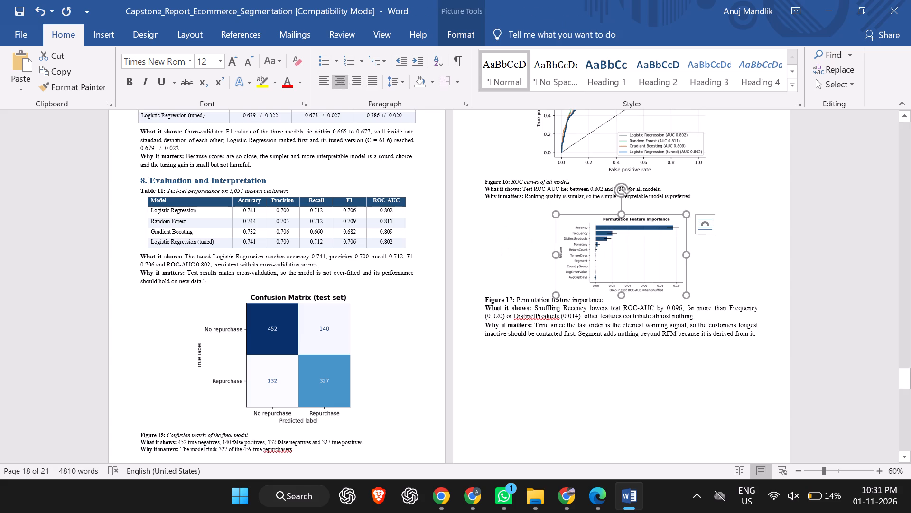
scroll(542, 202, "up", 2)
left_click(607, 259)
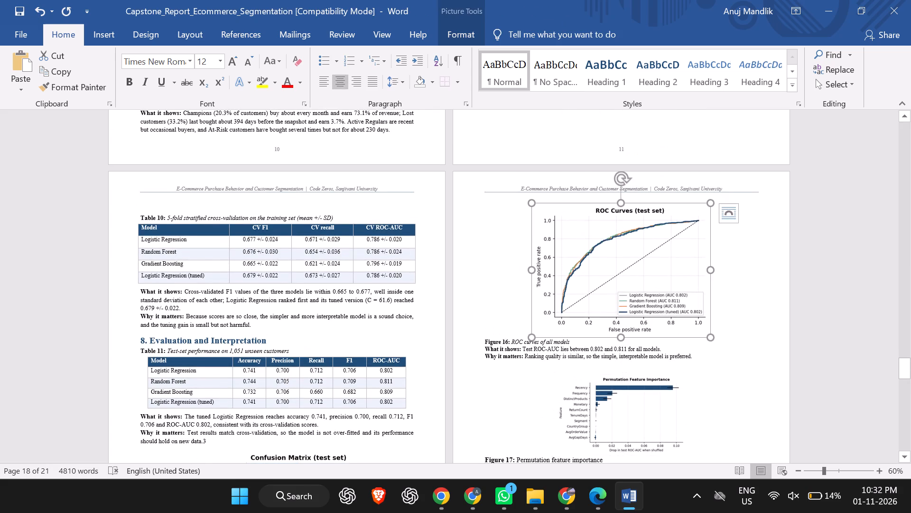
scroll(607, 259, "down", 1)
left_click(635, 279)
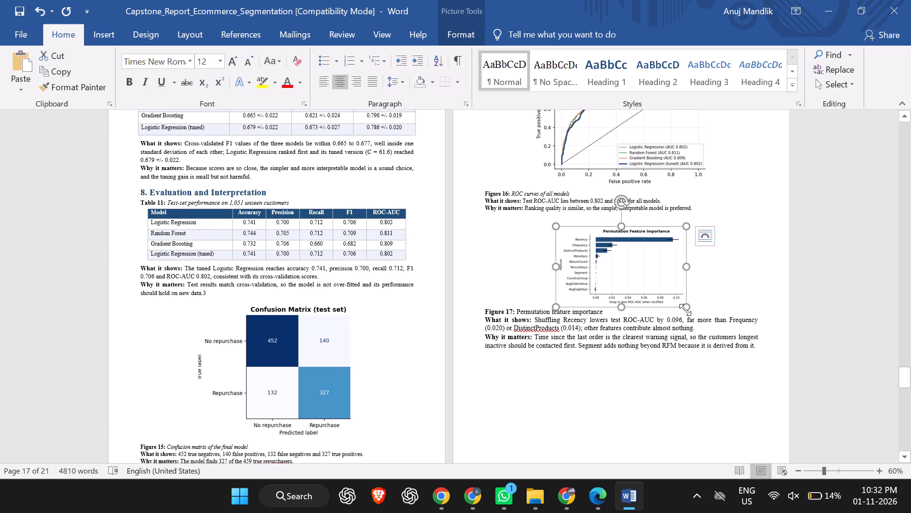
left_click_drag(687, 309, 771, 337)
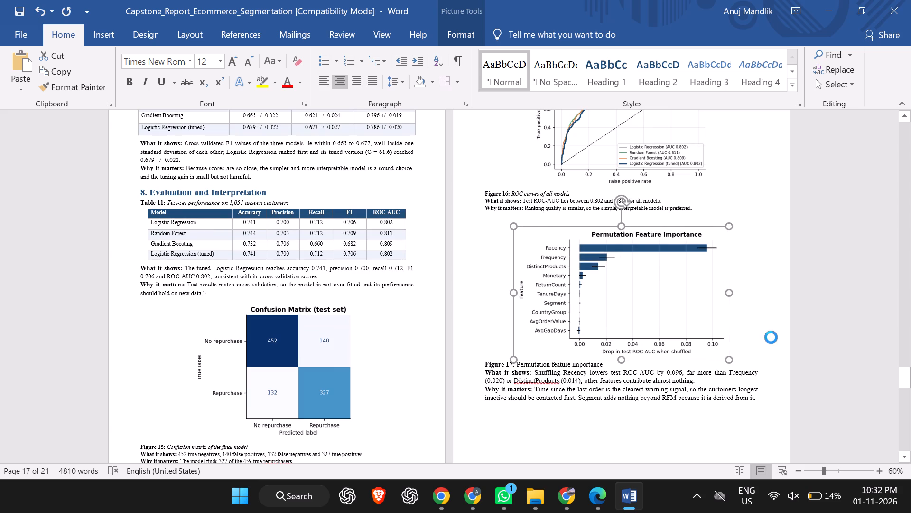
left_click(566, 205)
Reduce the font size of the Figure 17 caption and notes to 10.
scroll(566, 205, "down", 1)
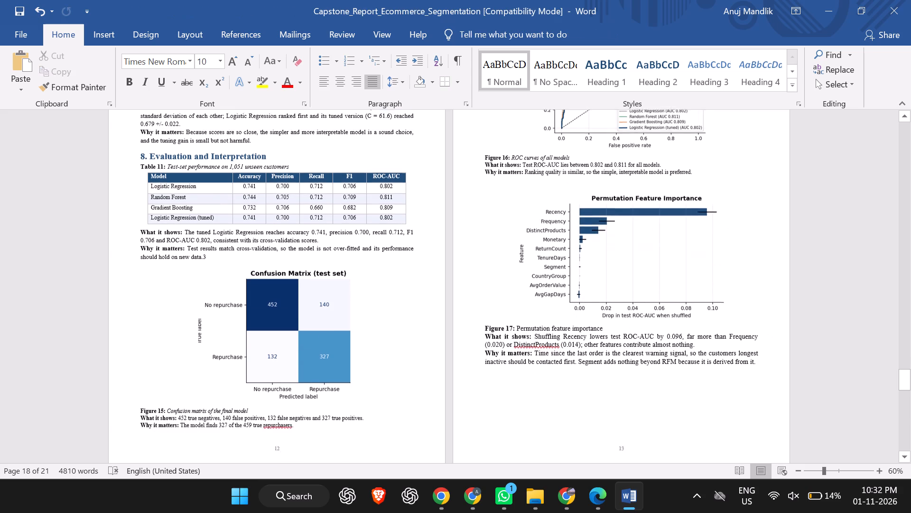
scroll(566, 205, "down", 1)
left_click_drag(758, 326, 479, 285)
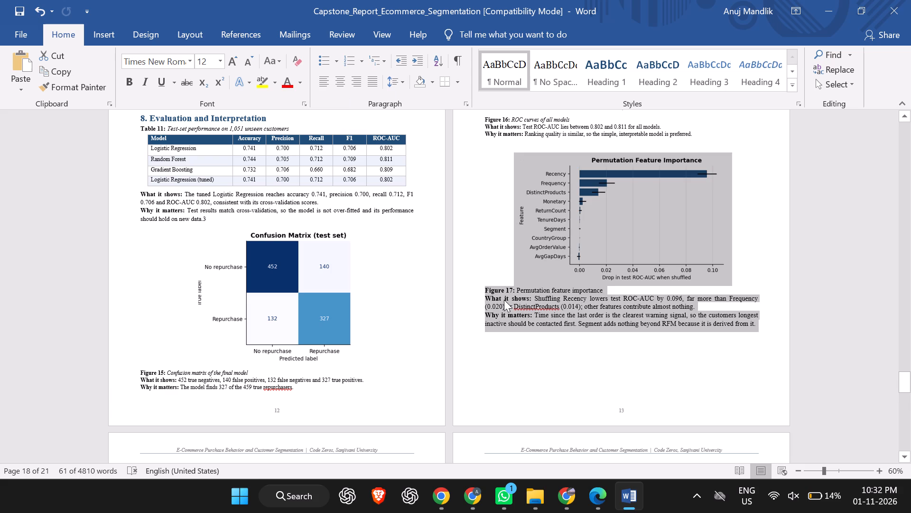
left_click(504, 300)
left_click_drag(759, 337, 497, 293)
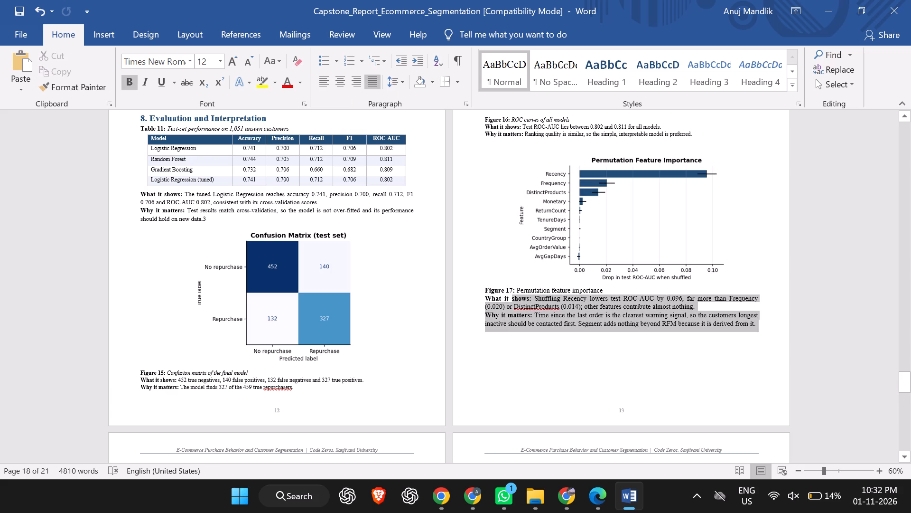
left_click_drag(497, 293, 493, 292)
left_click(596, 248)
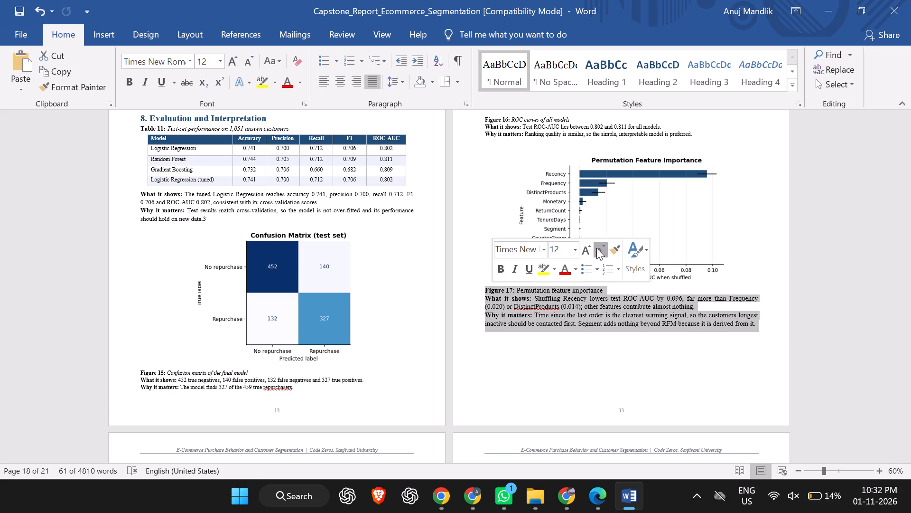
left_click(596, 248)
left_click(618, 369)
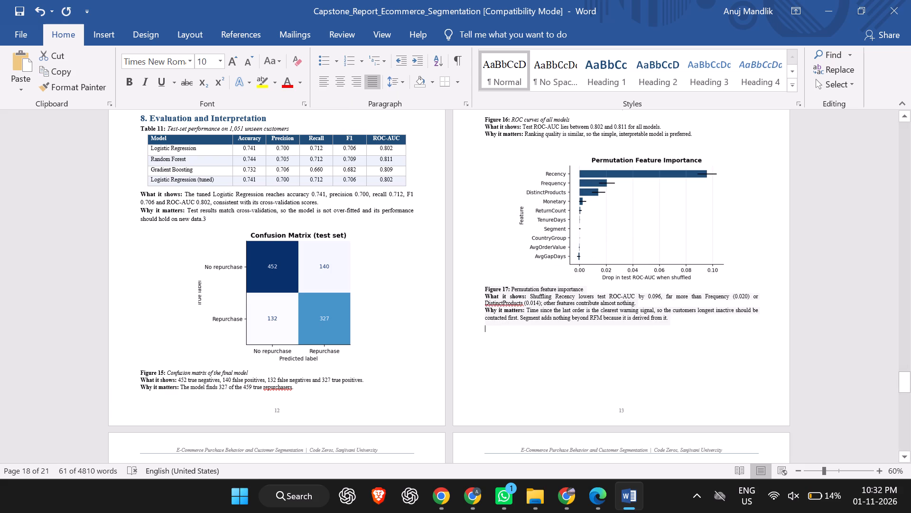
Enlarge the Figure 17 chart slightly more and add one line break between it and its caption.
left_click(611, 236)
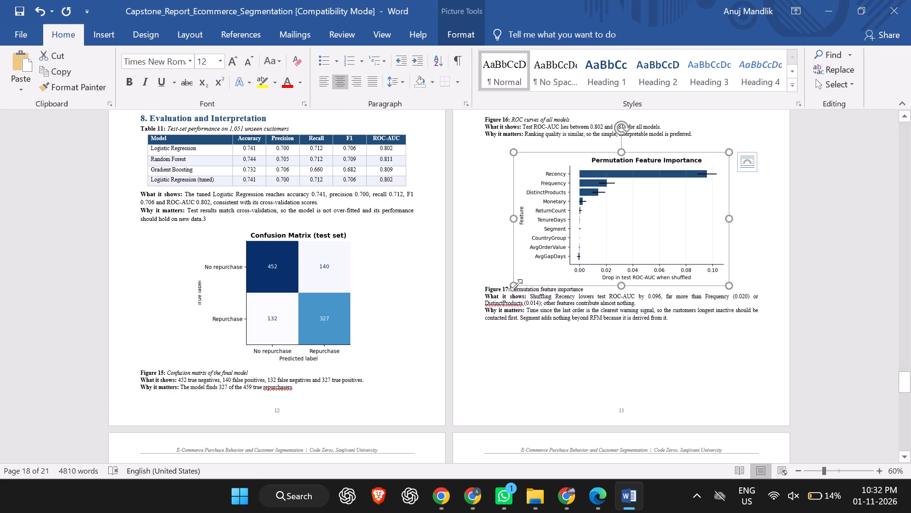
left_click_drag(516, 285, 506, 291)
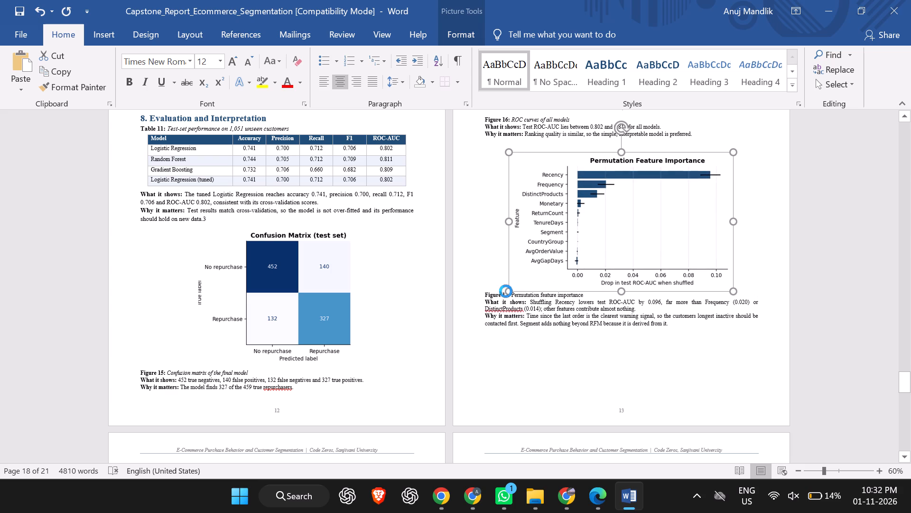
left_click(747, 281)
key("Return")
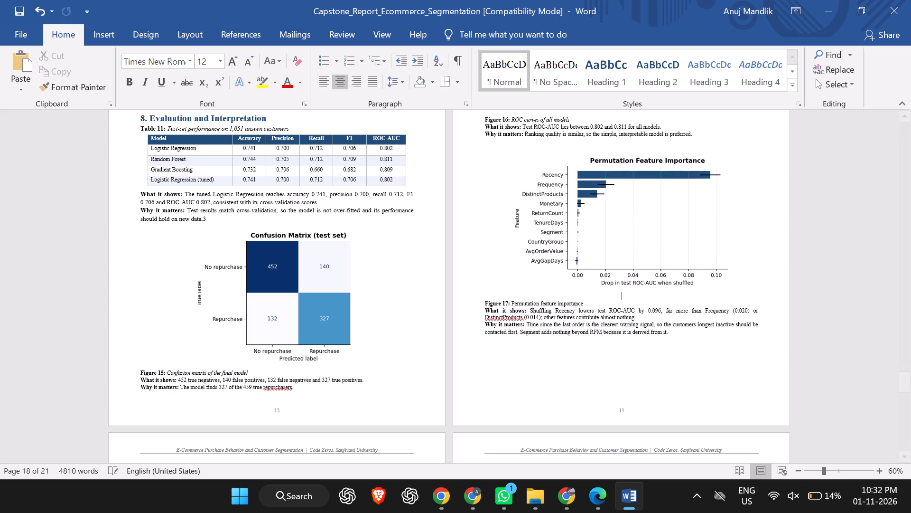
Delete the empty leftover table and the two blank lines between the Figure 17 notes and the Interpretation paragraph.
scroll(567, 300, "down", 3)
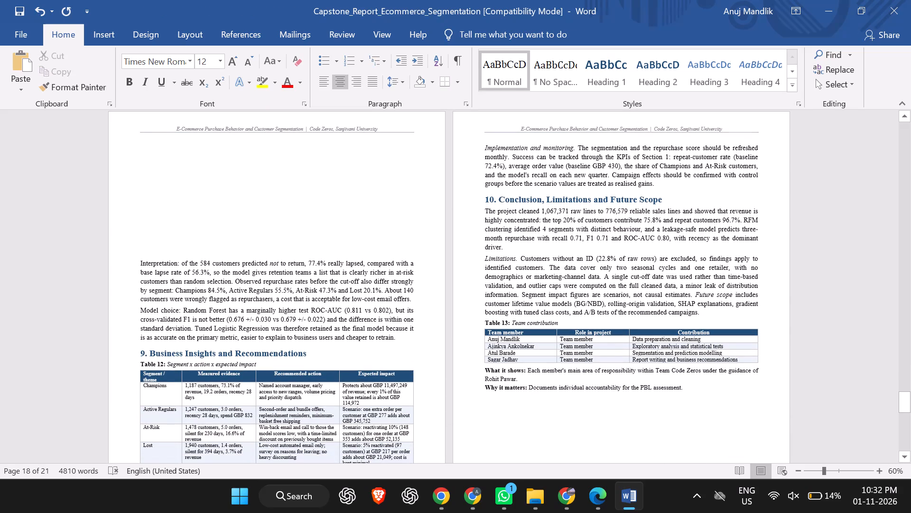
left_click(141, 257)
left_click(131, 139)
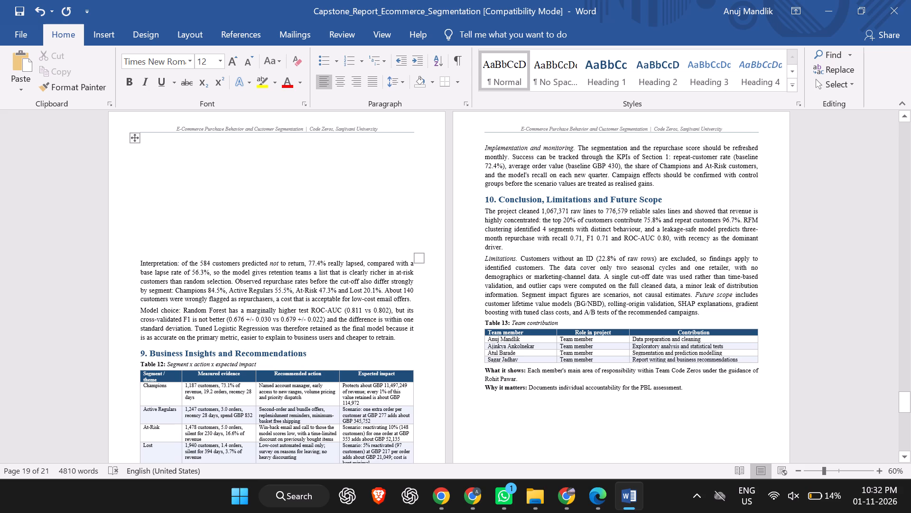
key("BackSpace")
scroll(250, 192, "up", 1)
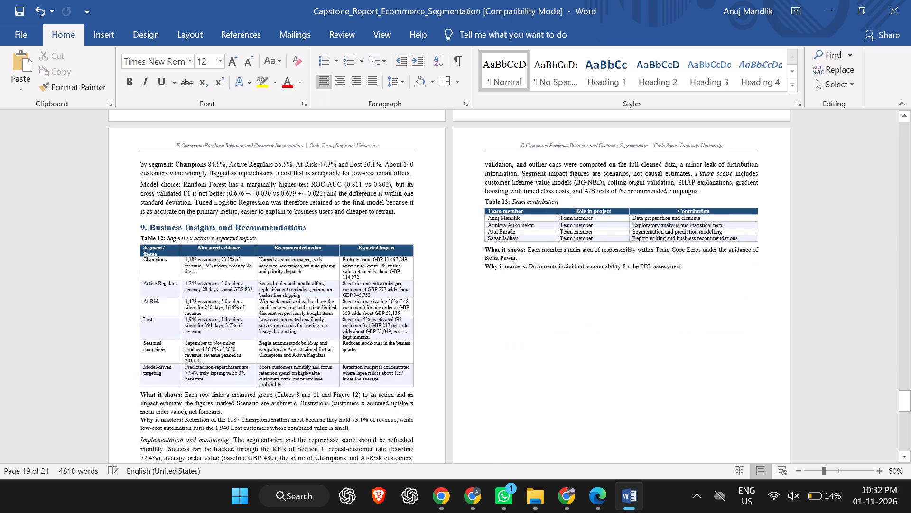
scroll(250, 192, "up", 2)
key("BackSpace")
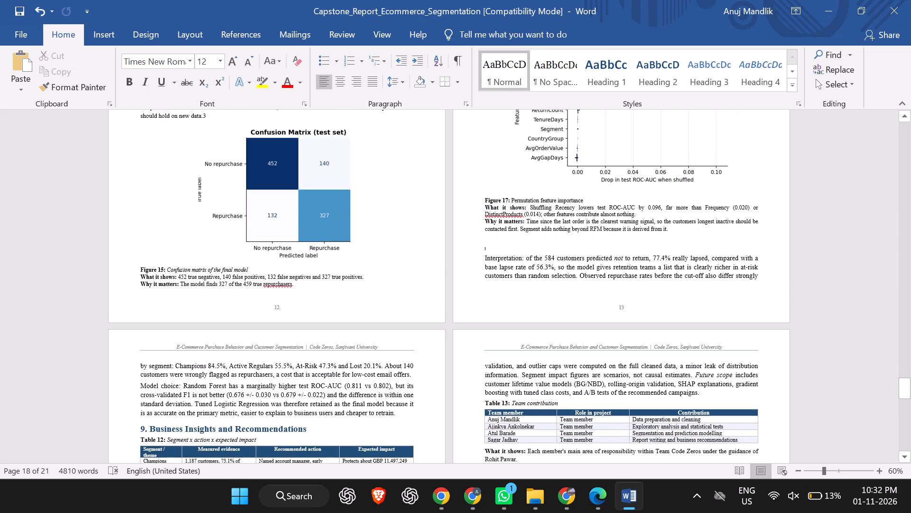
key("BackSpace")
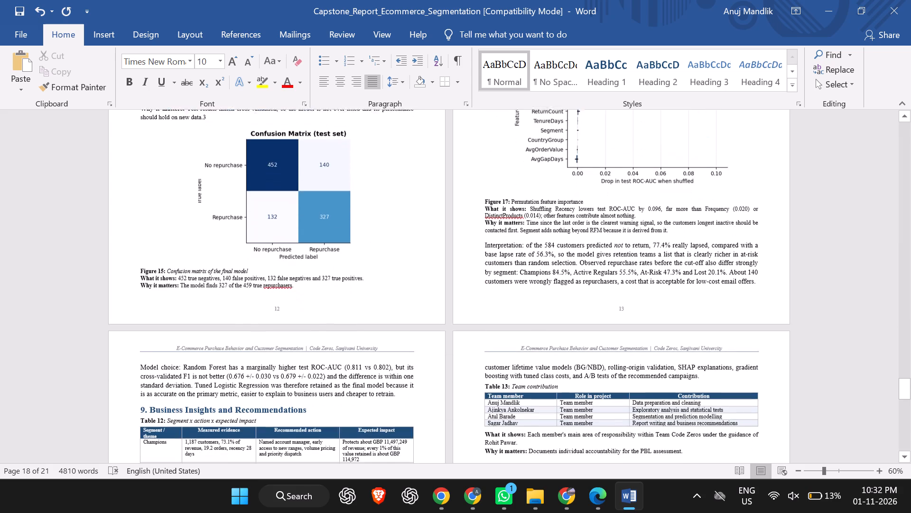
Enlarge Table 12 in section 9 with taller rows at about the text width, and nudge it slightly left.
scroll(288, 357, "down", 1)
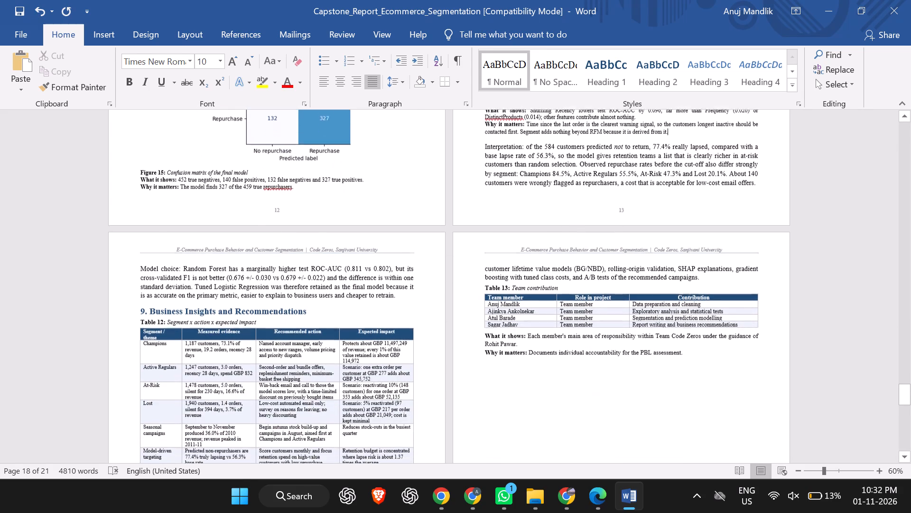
scroll(288, 357, "down", 4)
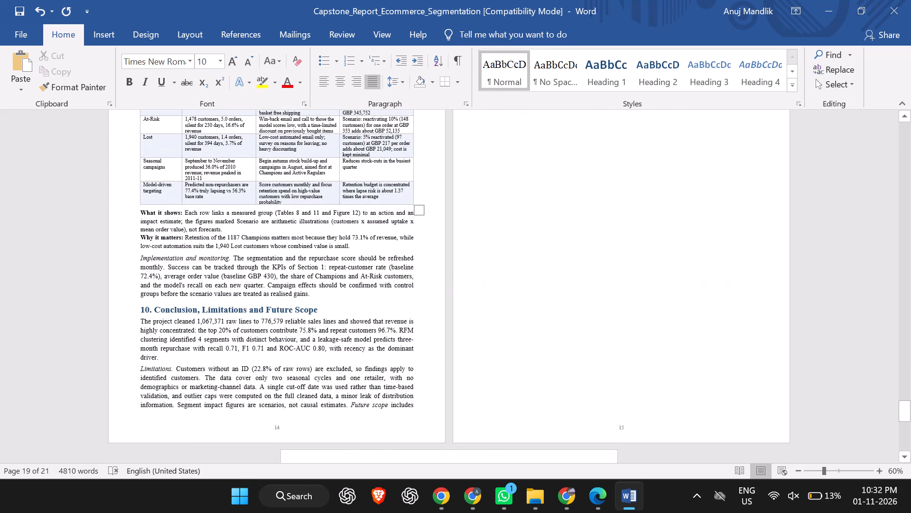
scroll(279, 283, "up", 1)
left_click(420, 304)
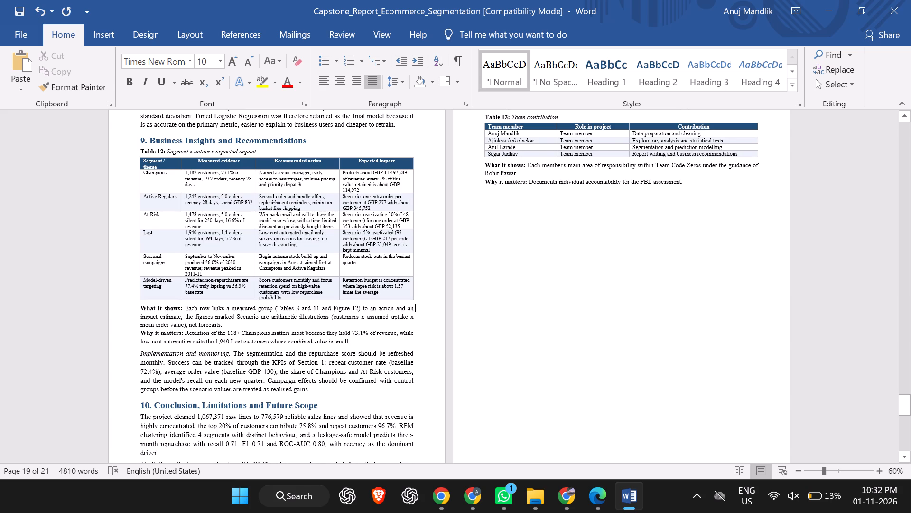
left_click(414, 299)
left_click_drag(421, 303, 427, 324)
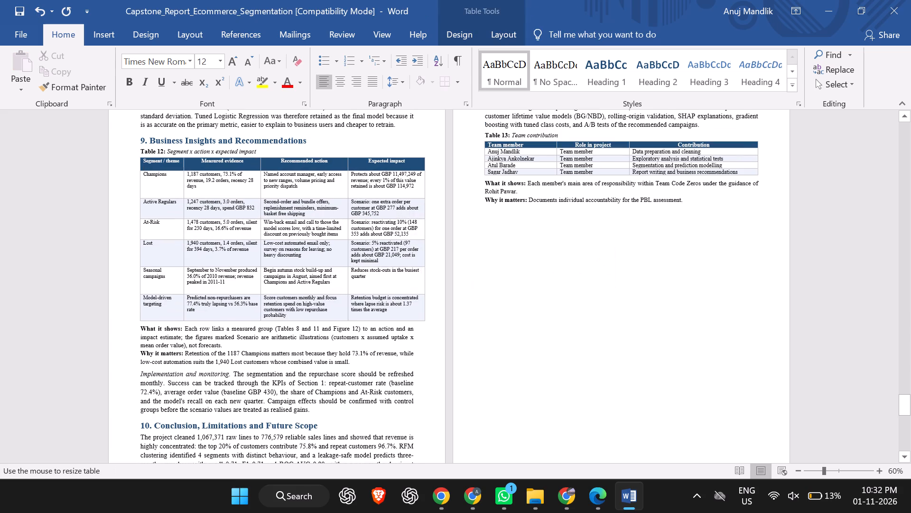
left_click_drag(427, 324, 417, 366)
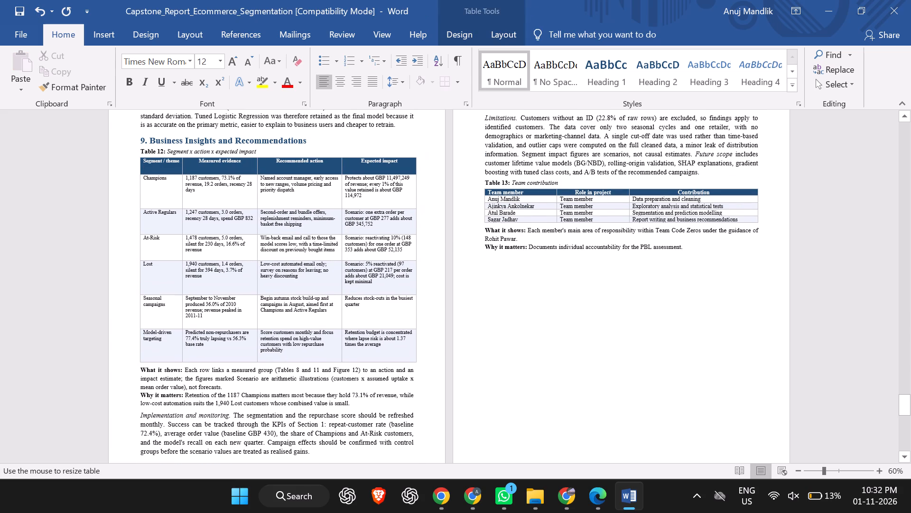
left_click_drag(417, 366, 418, 370)
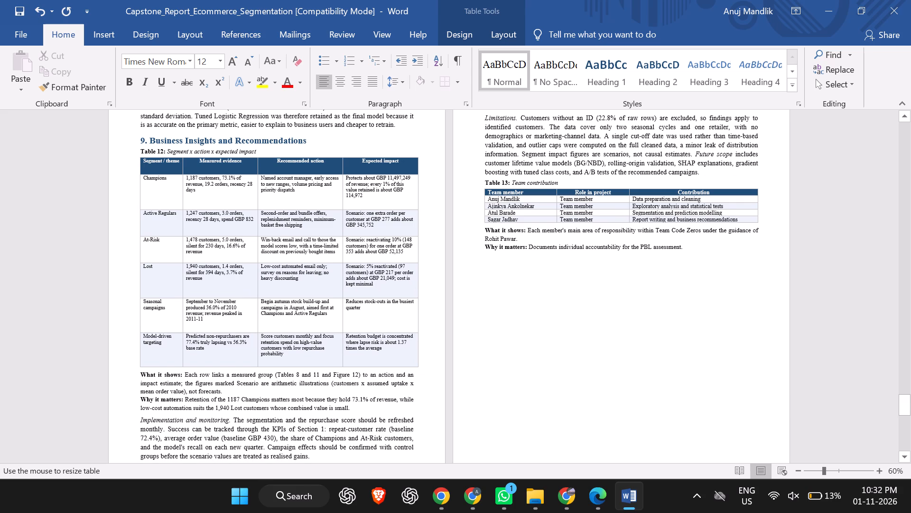
left_click_drag(418, 370, 417, 372)
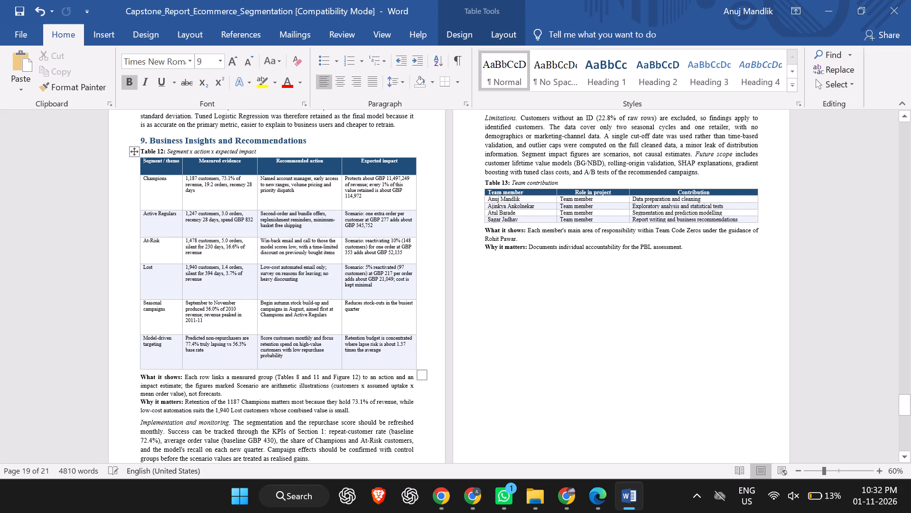
left_click(394, 358)
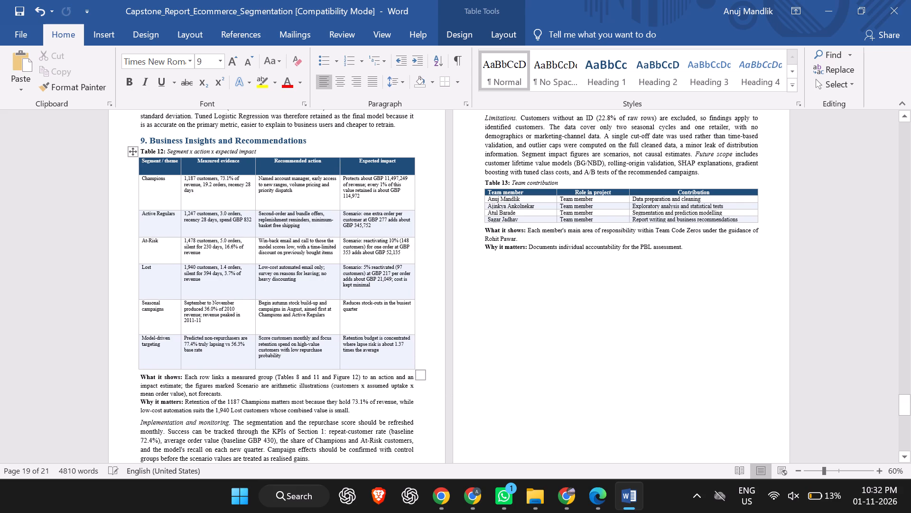
Set the font size of the Table 12 caption and all its cell text to 10.
left_click_drag(416, 368, 138, 155)
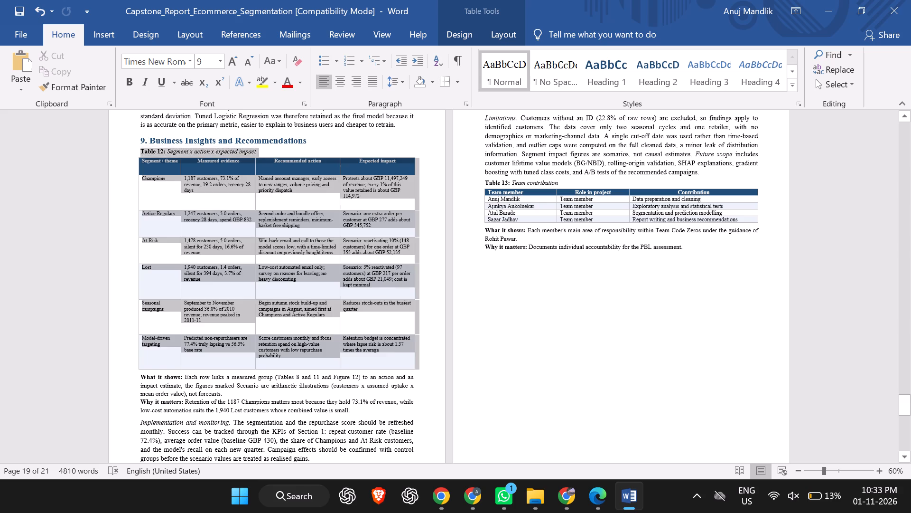
left_click_drag(138, 155, 138, 153)
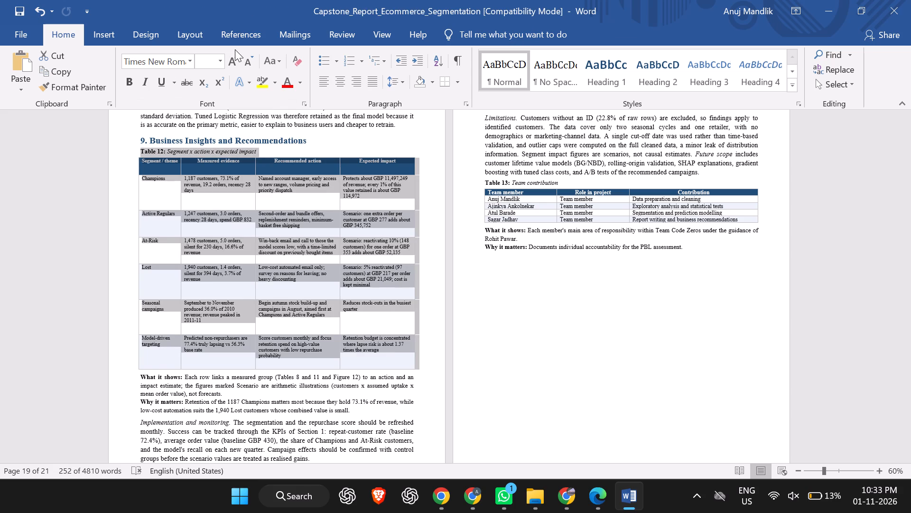
left_click(233, 59)
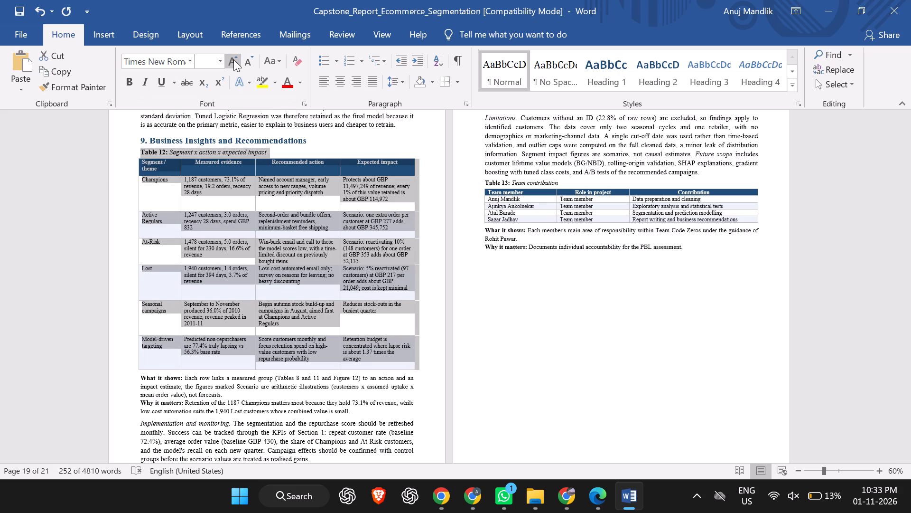
left_click(220, 61)
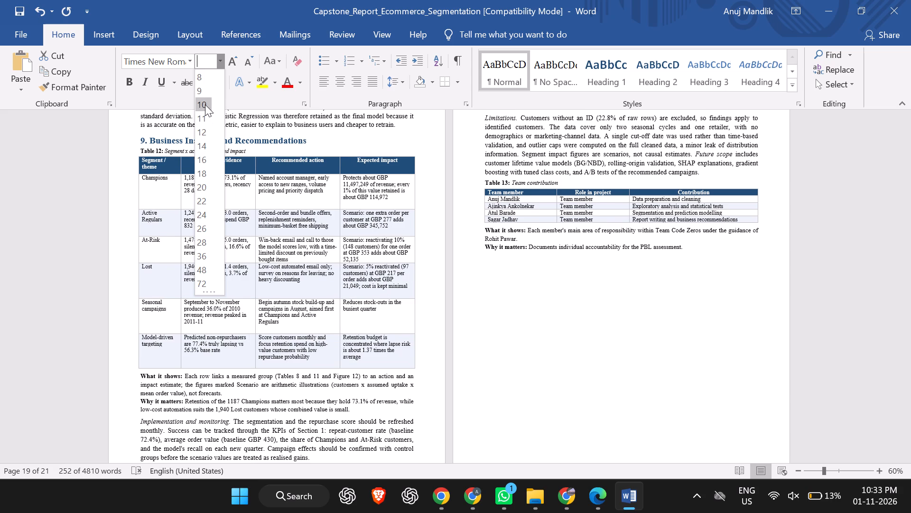
left_click(205, 104)
Enlarge Table 12 further with taller rows and slightly more width, and shift it a little left to centre it on the text.
left_click_drag(422, 370, 422, 383)
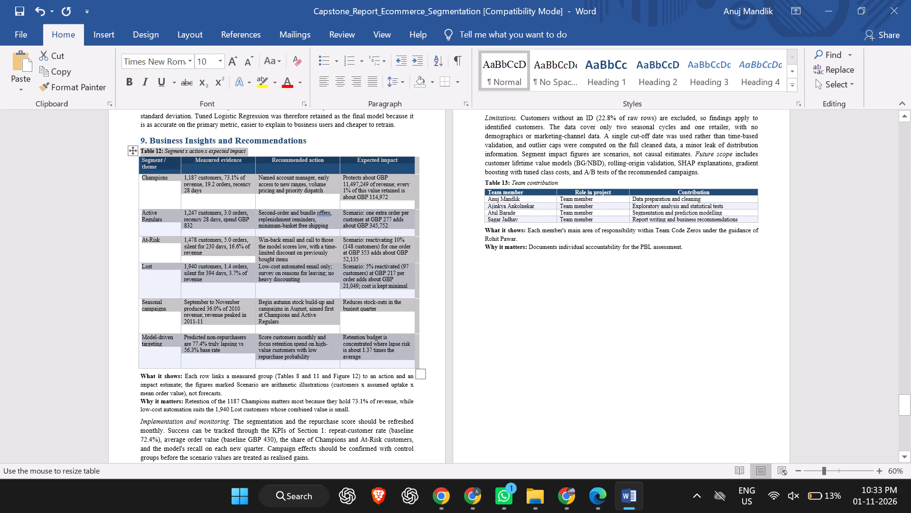
left_click_drag(422, 383, 424, 404)
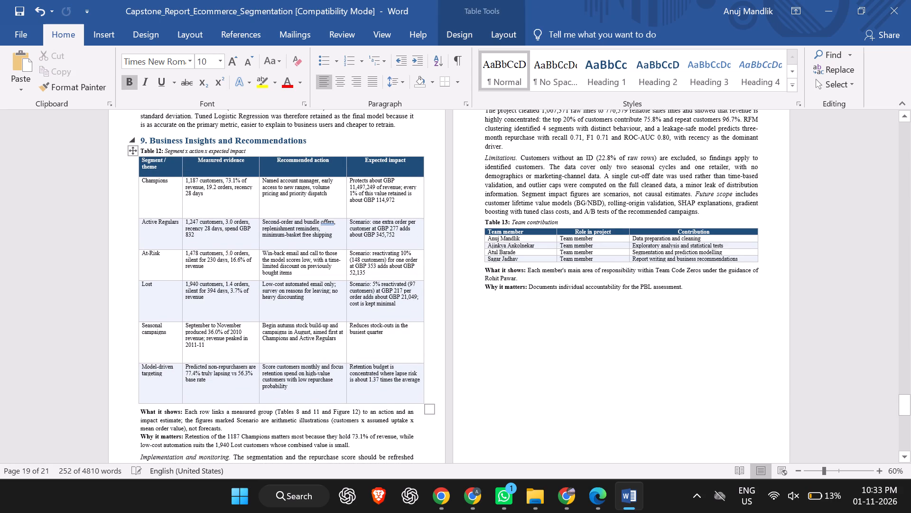
left_click(128, 152)
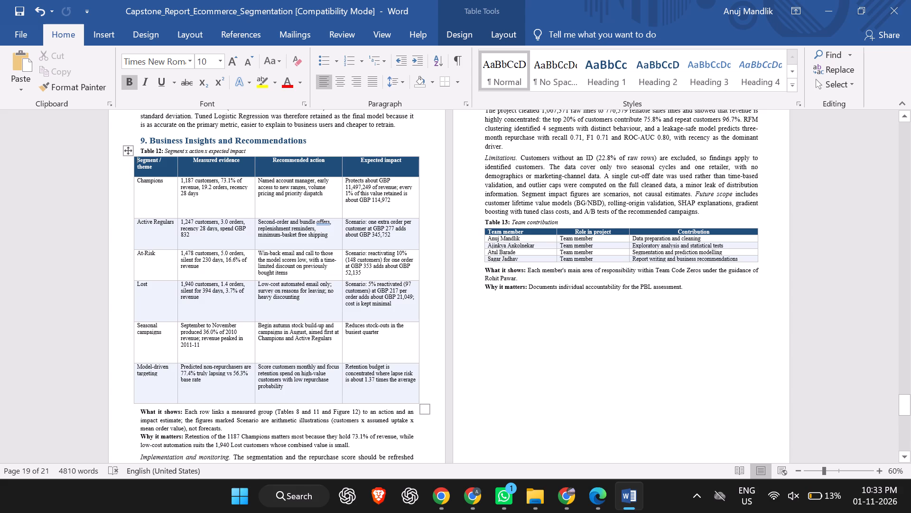
left_click(372, 85)
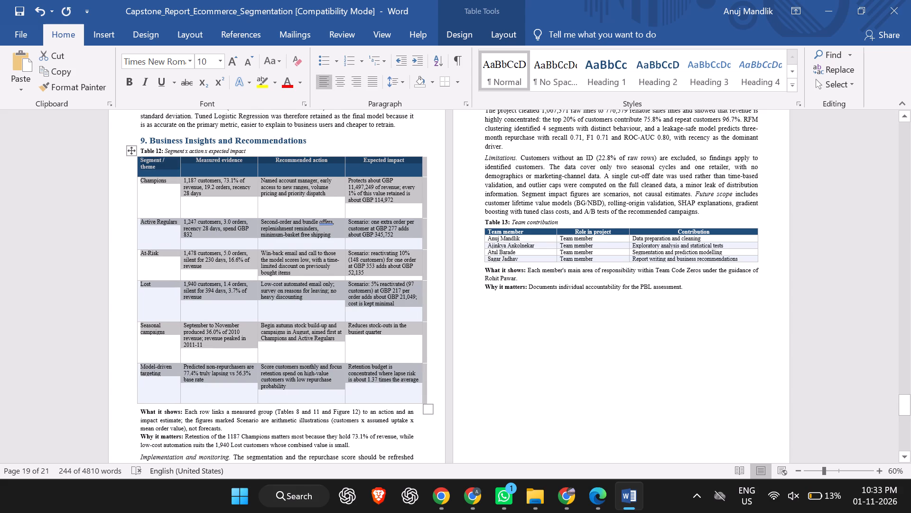
Stretch Table 13, the team contribution table, to taller rows and slightly less width, and nudge it right to centre it on the text.
scroll(435, 411, "down", 3)
scroll(393, 313, "up", 3)
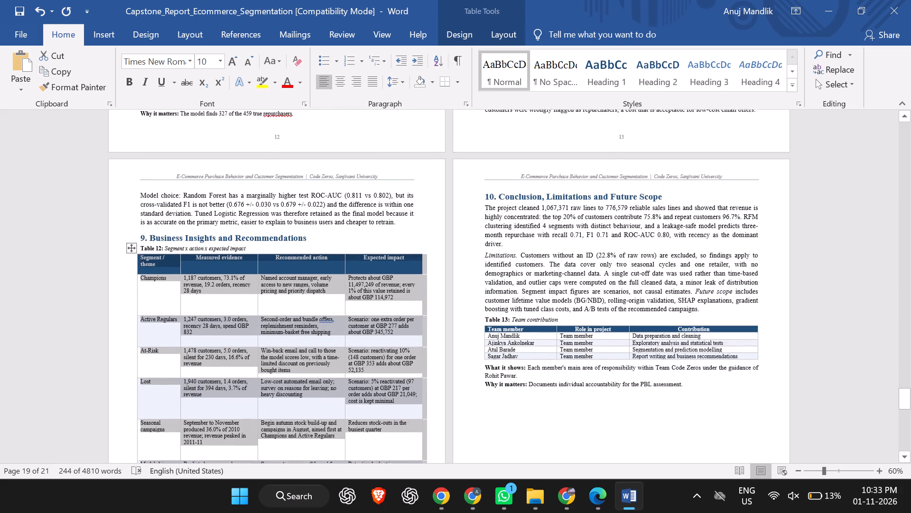
scroll(393, 313, "up", 1)
scroll(581, 379, "down", 1)
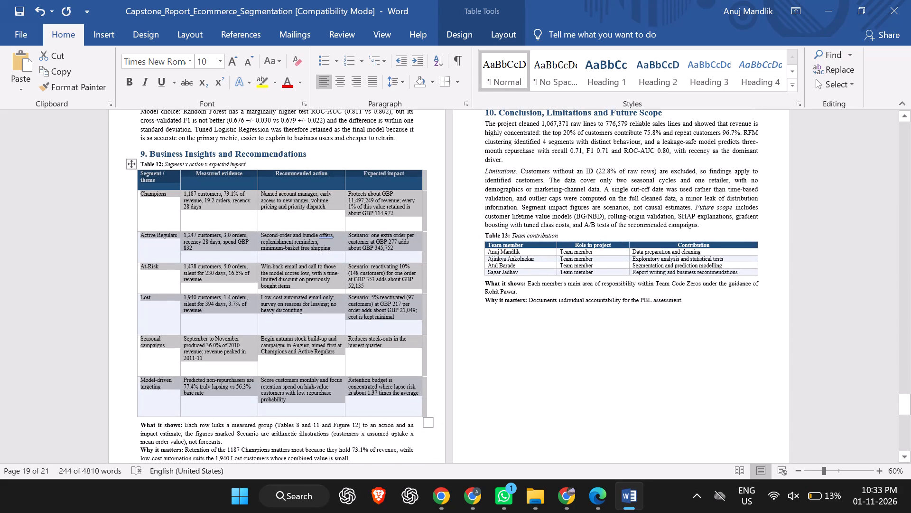
left_click(486, 246)
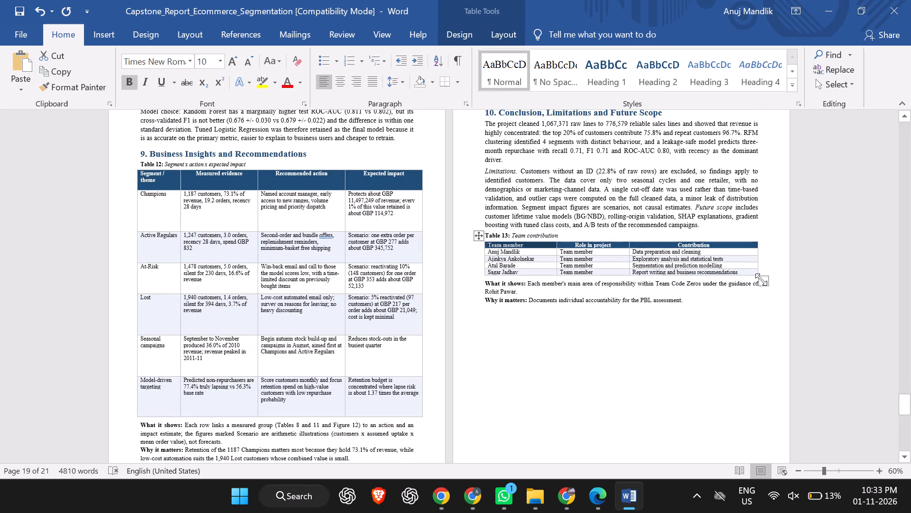
left_click_drag(761, 279, 755, 311)
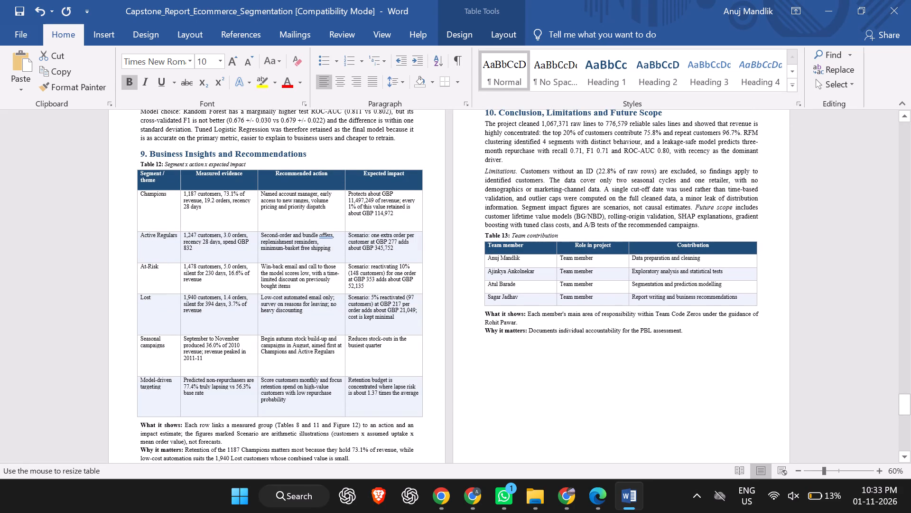
left_click_drag(755, 311, 753, 311)
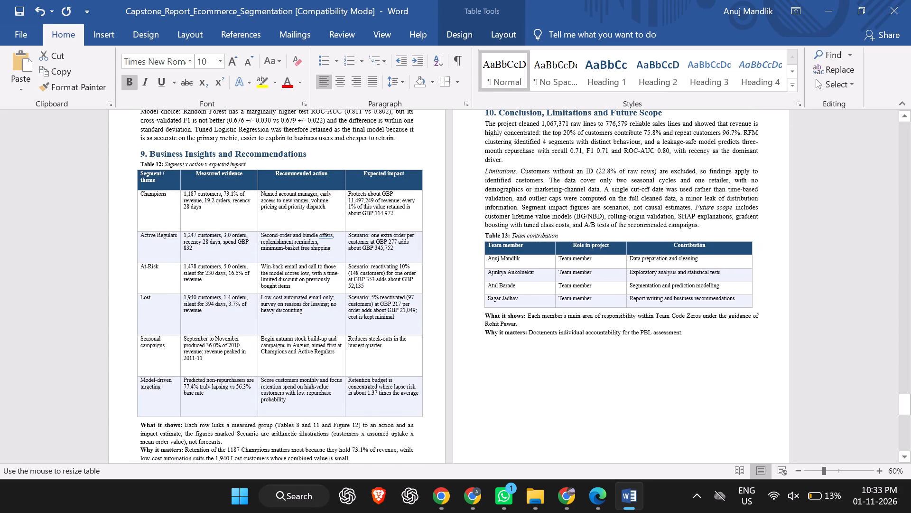
scroll(652, 386, "down", 3)
scroll(536, 227, "up", 1)
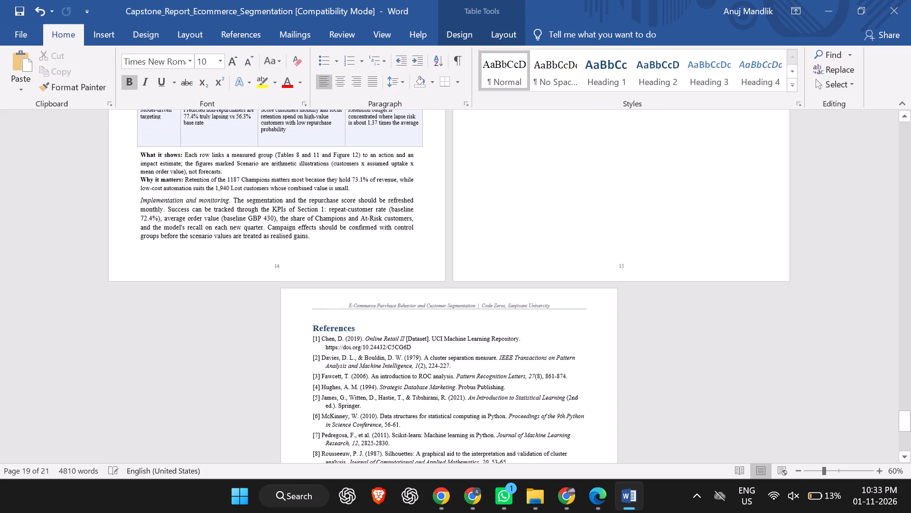
scroll(536, 227, "up", 1)
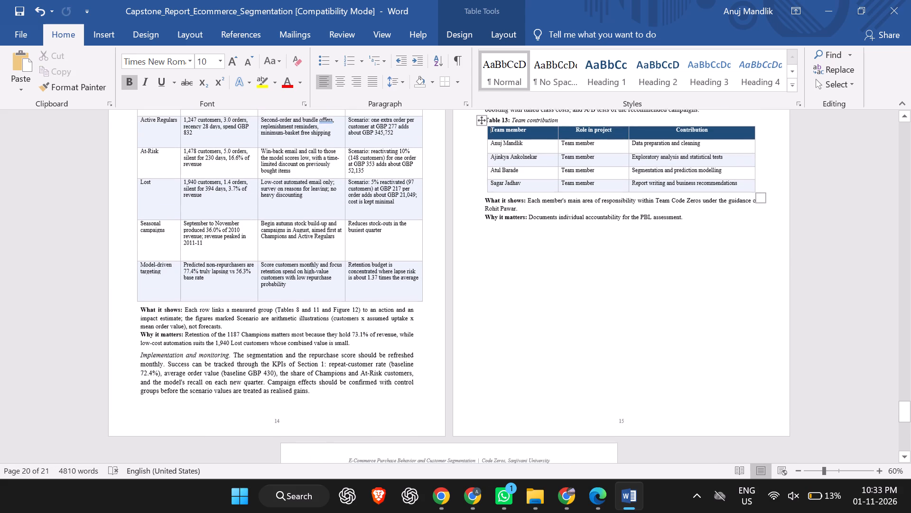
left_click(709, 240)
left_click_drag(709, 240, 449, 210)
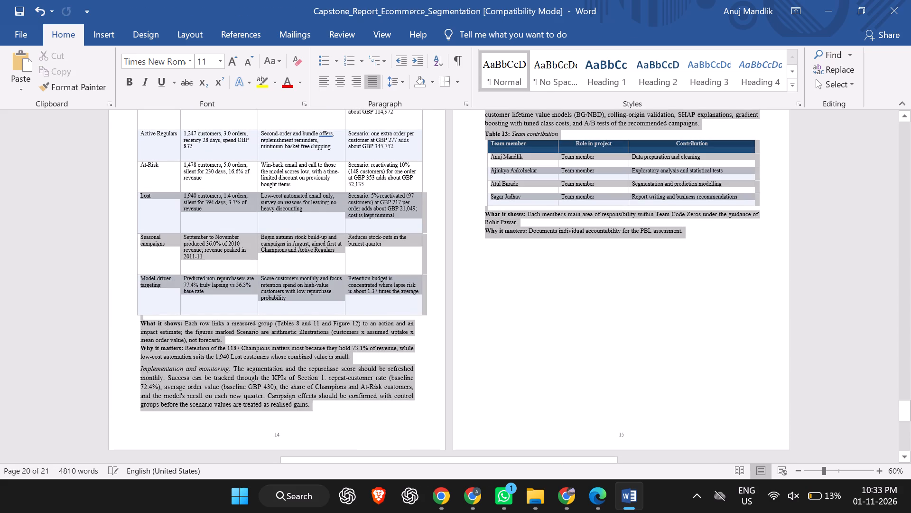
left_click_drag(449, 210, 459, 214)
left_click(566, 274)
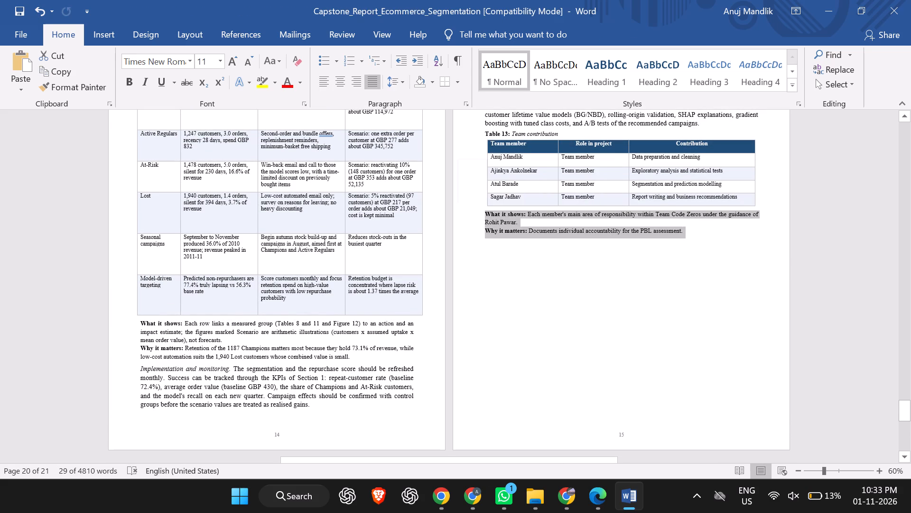
Review the page layout across the whole report, from the References page back to the cover, declaration, abstract and contents pages.
scroll(566, 274, "down", 4)
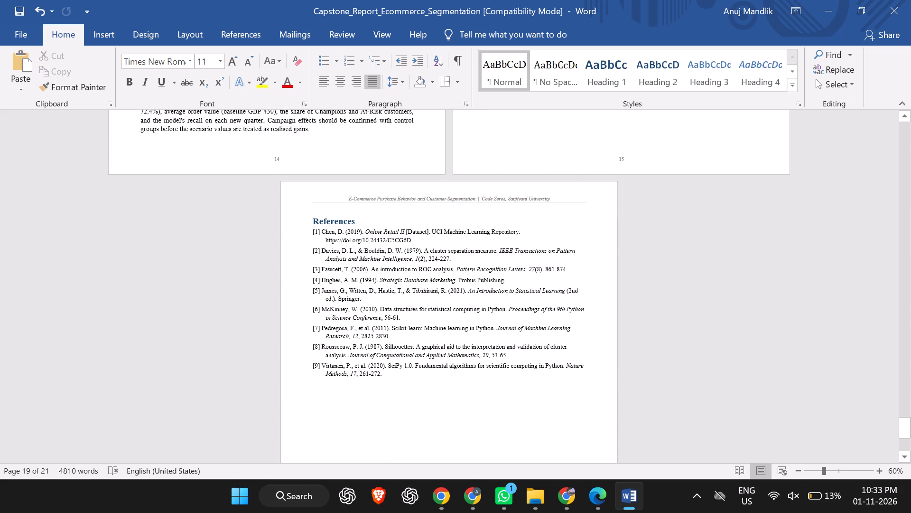
scroll(440, 362, "down", 4, "ctrl")
scroll(418, 281, "up", 4)
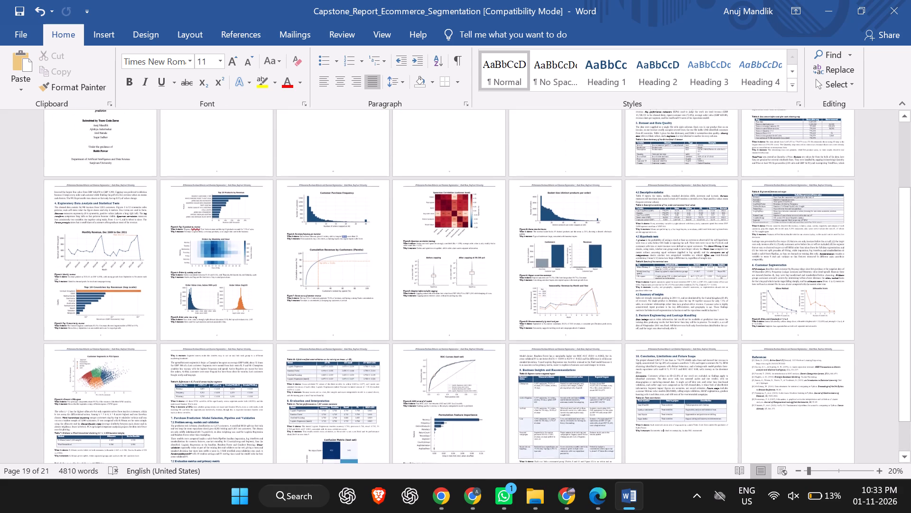
scroll(418, 281, "up", 6)
scroll(323, 231, "up", 2, "ctrl")
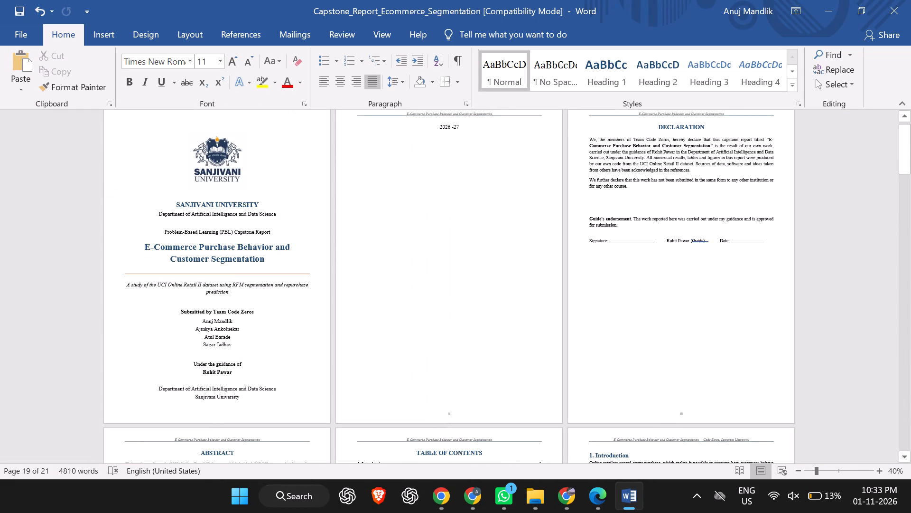
left_click(643, 187)
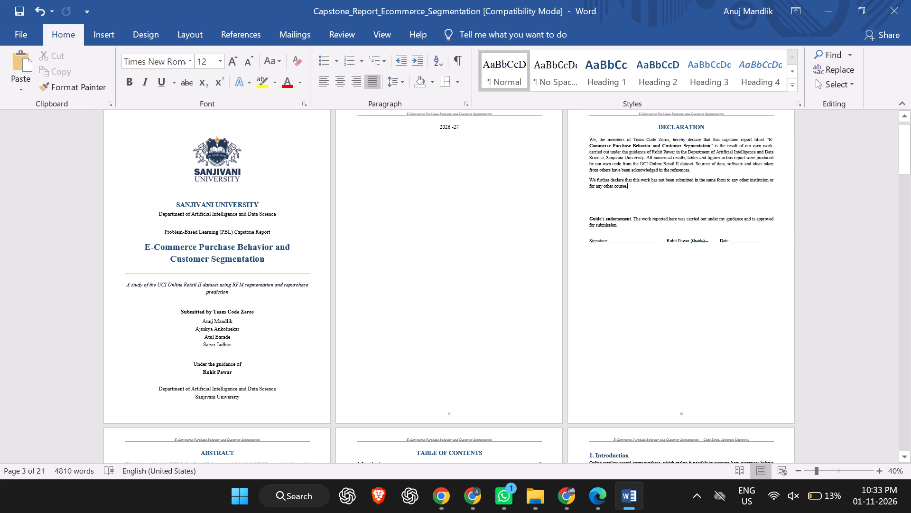
scroll(596, 297, "down", 3)
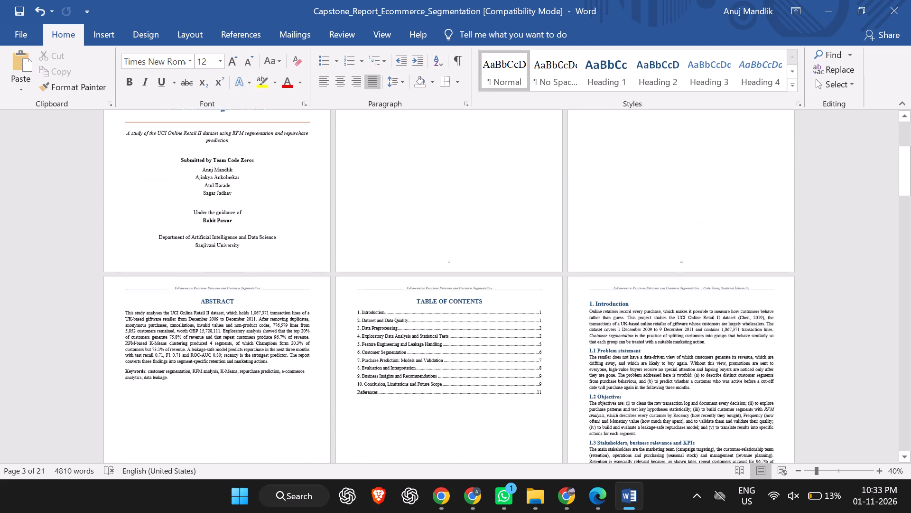
scroll(596, 297, "up", 7)
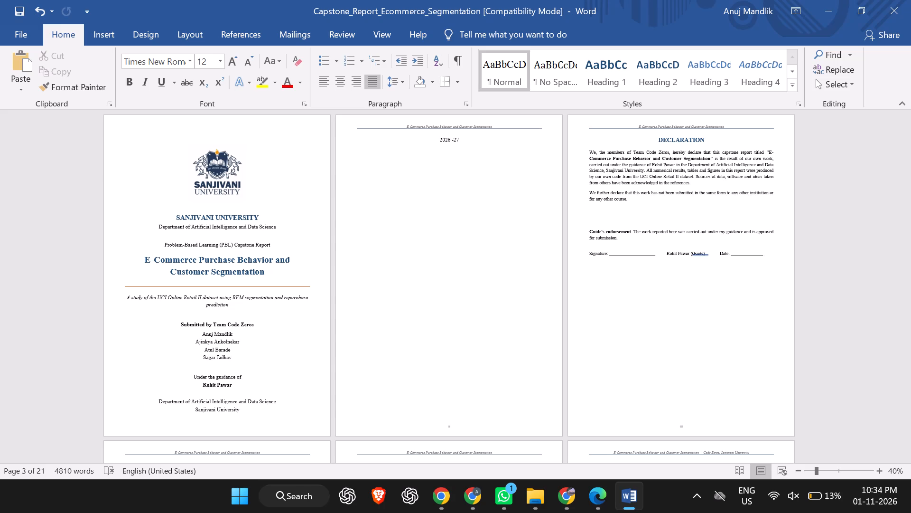
scroll(550, 226, "up", 5, "ctrl")
scroll(550, 226, "down", 3, "ctrl")
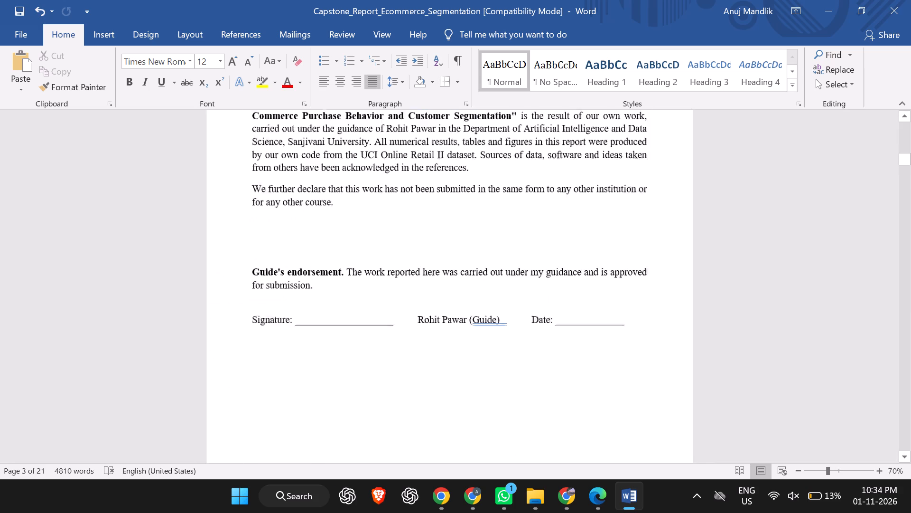
scroll(550, 226, "down", 3, "ctrl")
scroll(550, 226, "up", 2)
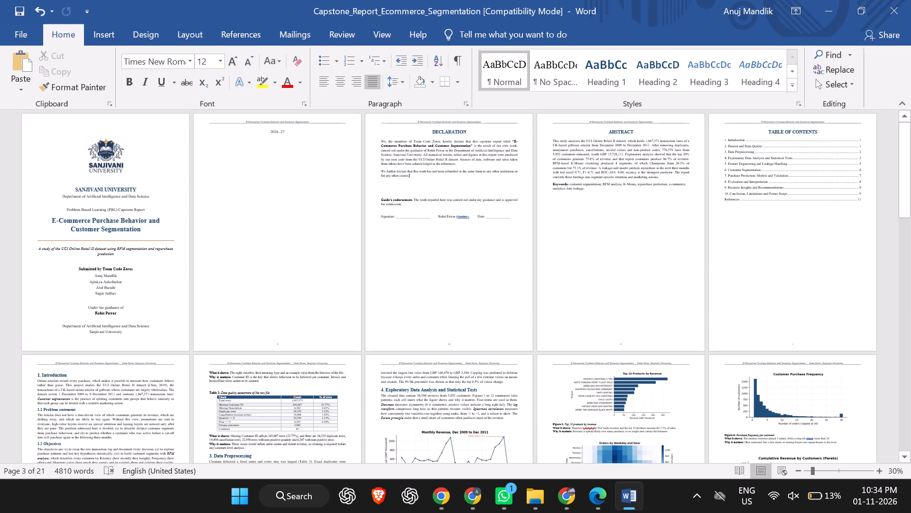
scroll(372, 216, "up", 2, "ctrl")
scroll(372, 216, "right", 1)
scroll(372, 216, "up", 1)
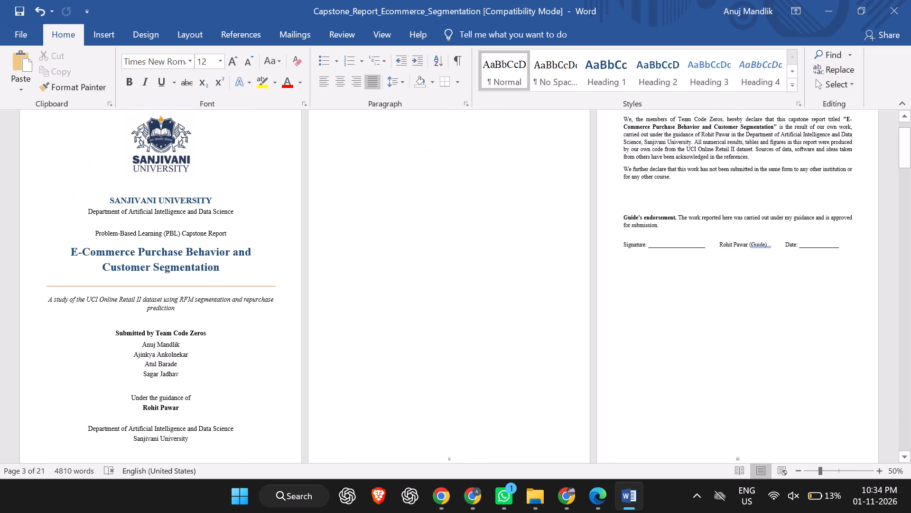
Delete the empty line between the university logo and the SANJIVANI UNIVERSITY heading to pull the year line back onto the cover page.
scroll(372, 216, "up", 1)
scroll(372, 216, "down", 1)
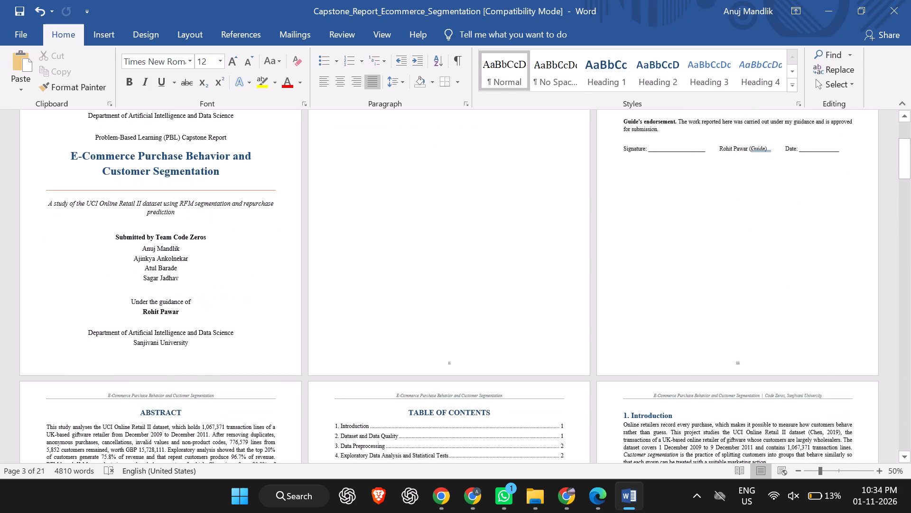
scroll(184, 263, "up", 2)
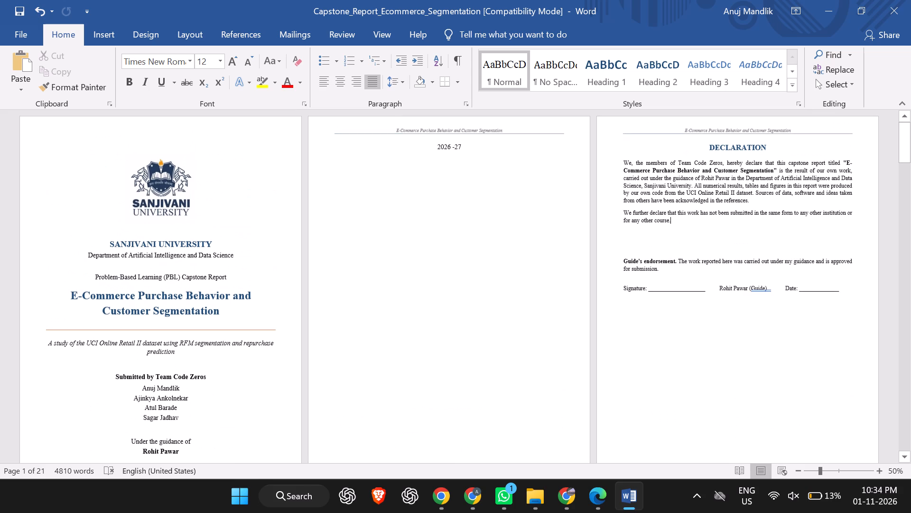
left_click(147, 134)
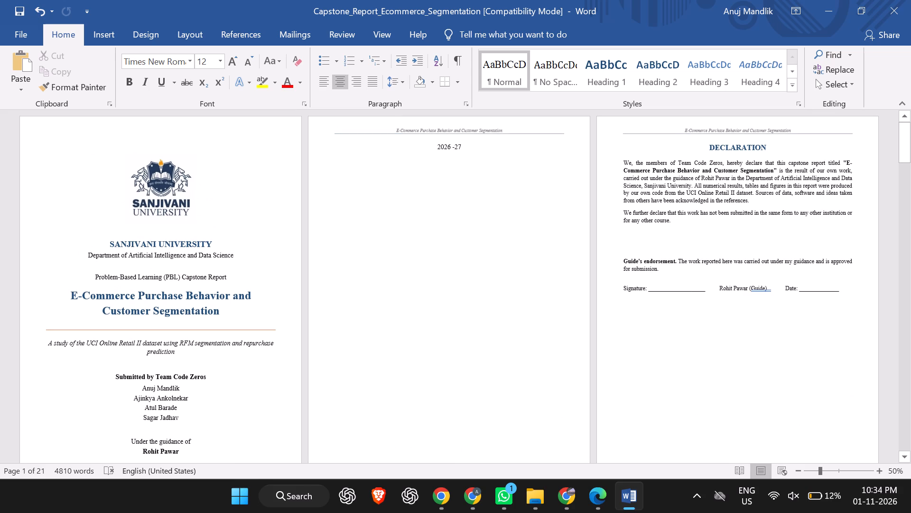
key("BackSpace")
key("BackSpace")
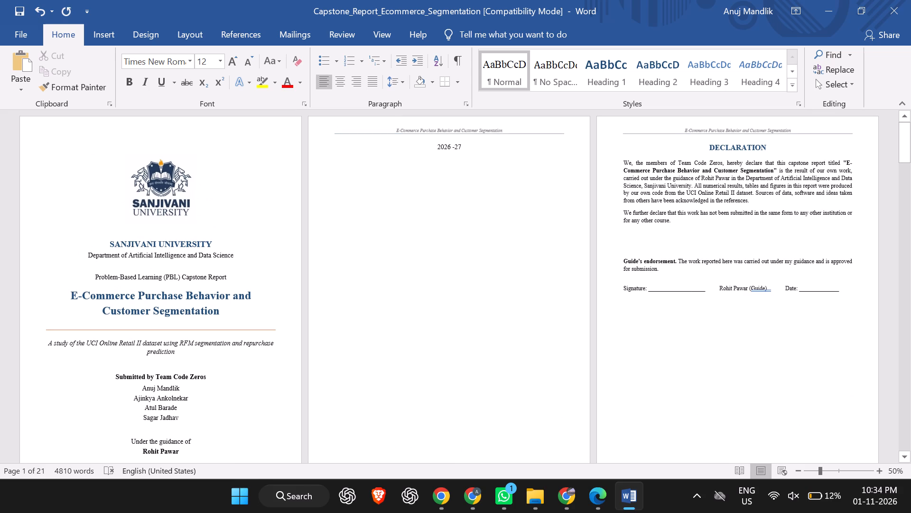
left_click_drag(55, 146, 137, 178)
left_click_drag(137, 178, 110, 212)
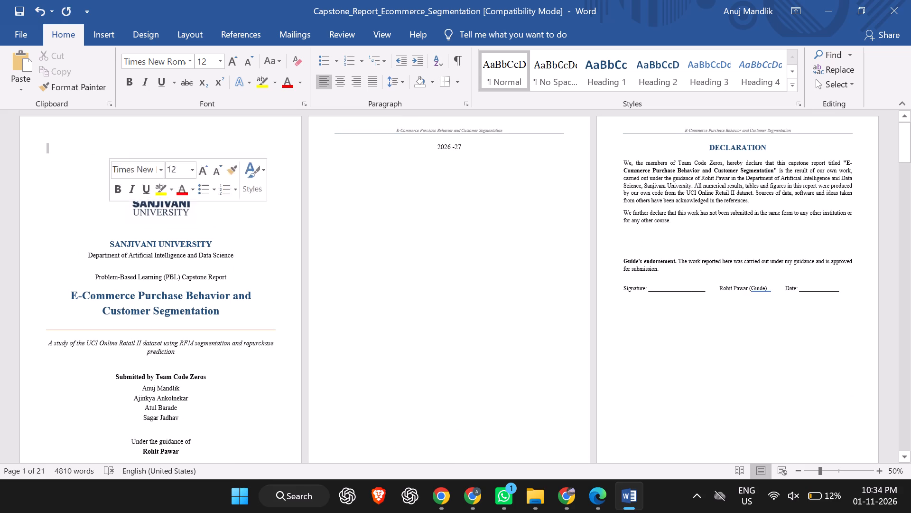
left_click(134, 229)
key("BackSpace")
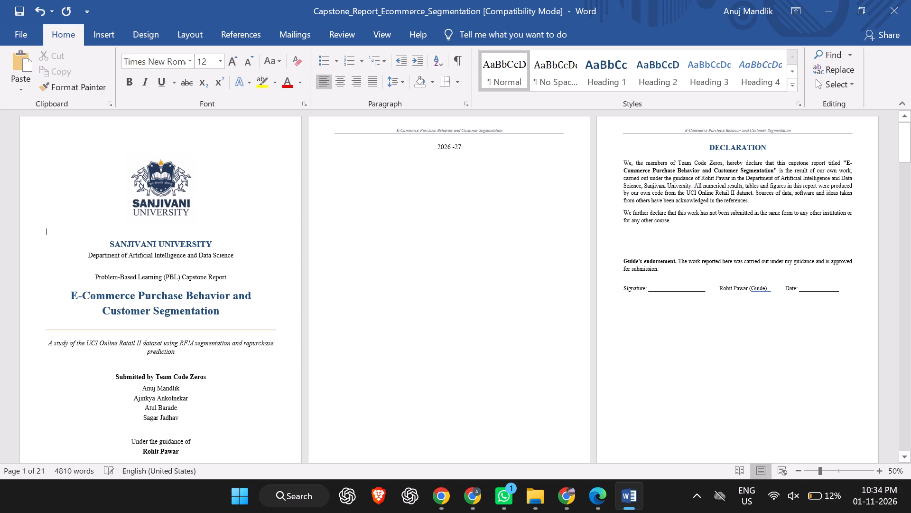
left_click(134, 229)
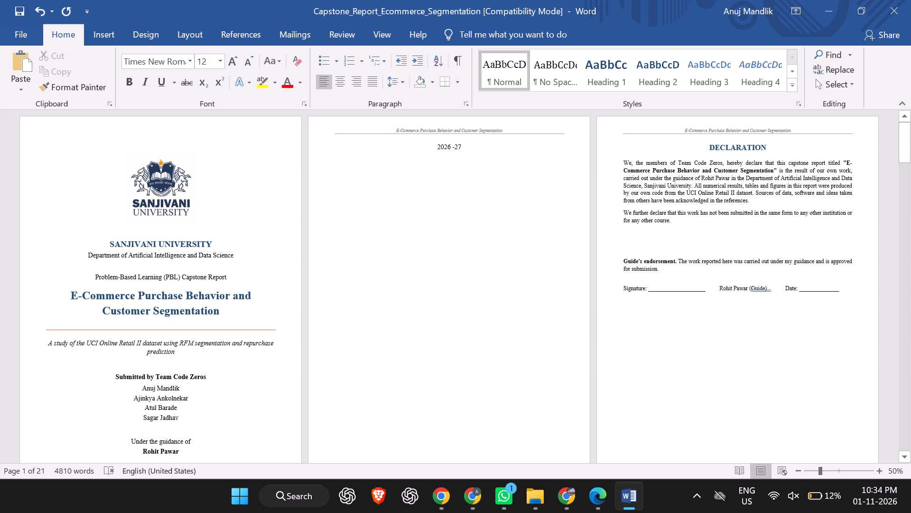
double_click(134, 229)
key("BackSpace")
key("BackSpace")
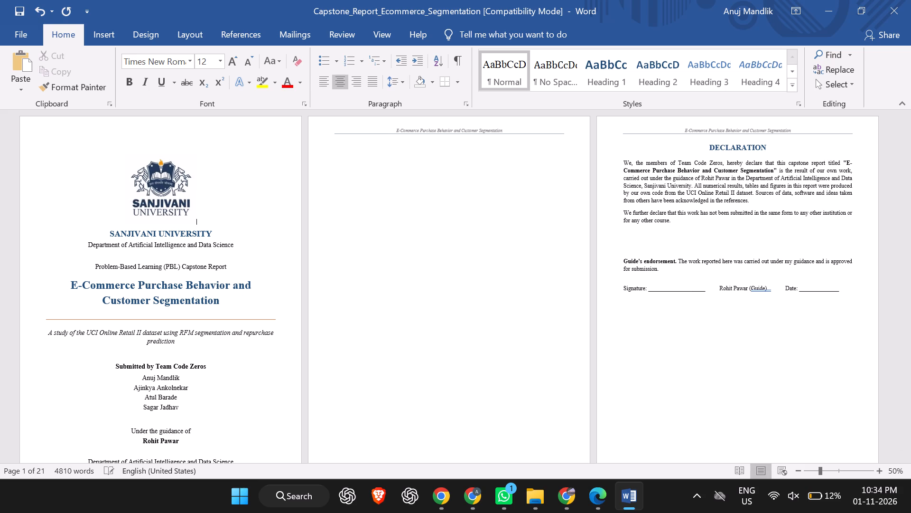
Delete the blank page between the cover and the Declaration page.
scroll(396, 227, "down", 2)
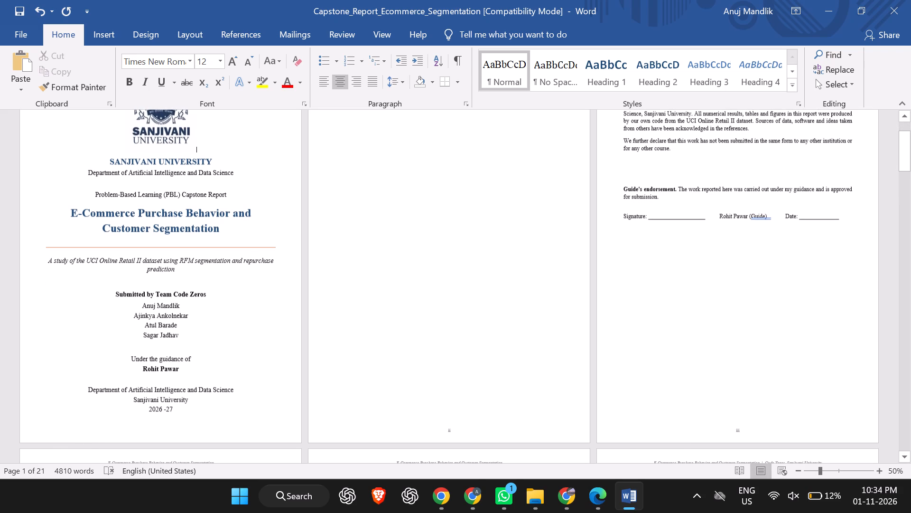
left_click_drag(407, 409, 365, 211)
scroll(365, 211, "up", 1)
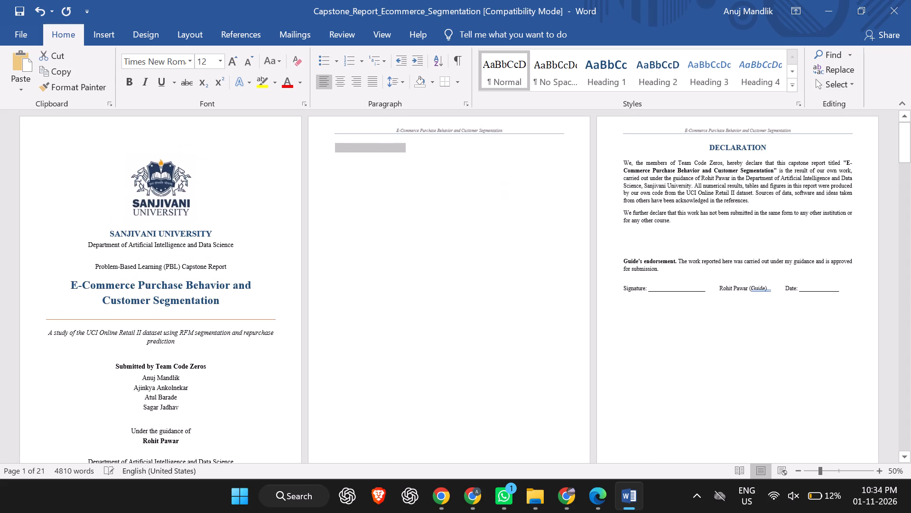
key("BackSpace")
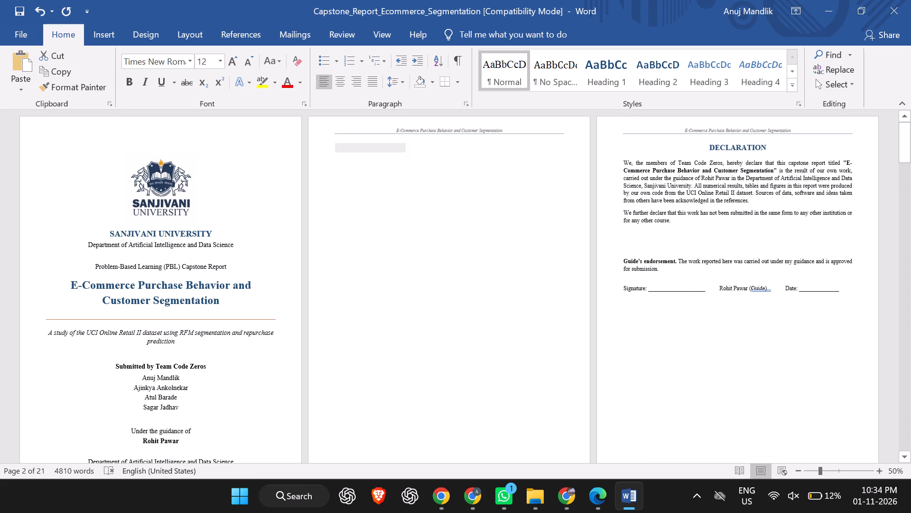
scroll(535, 341, "down", 1, "ctrl")
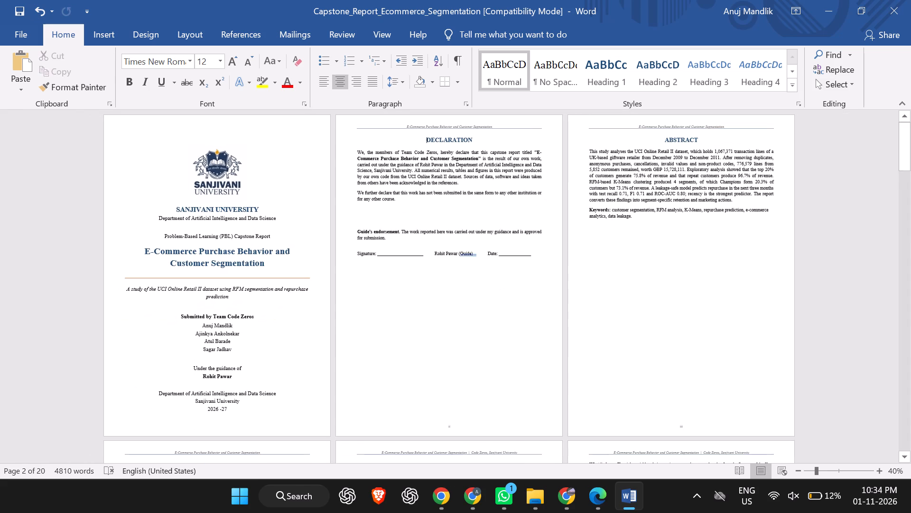
Review the layout of the cover, Declaration, Abstract and Table of Contents pages at a larger zoom.
scroll(535, 341, "up", 3, "ctrl")
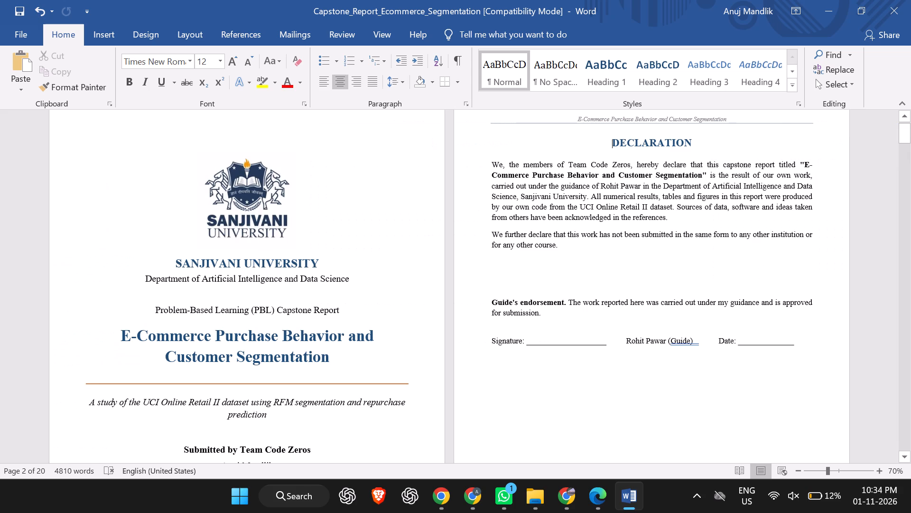
scroll(535, 341, "down", 1)
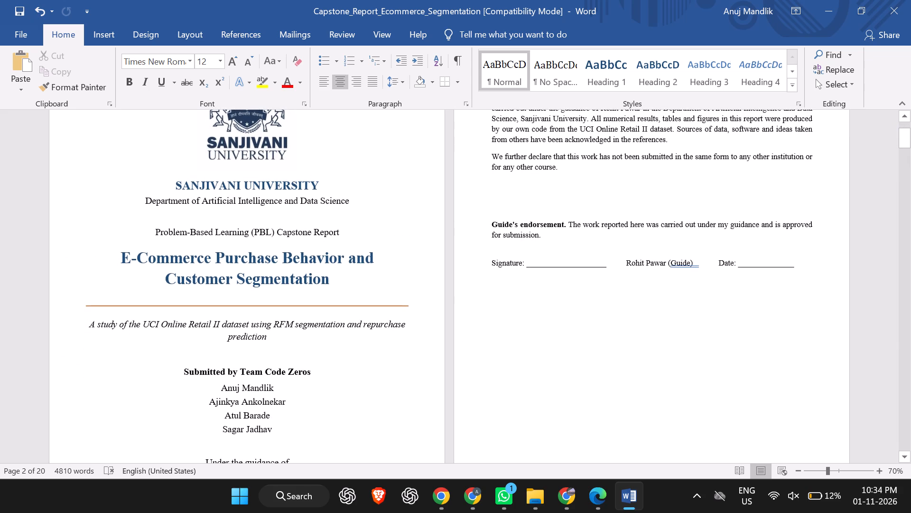
scroll(512, 354, "down", 1)
scroll(544, 256, "down", 1)
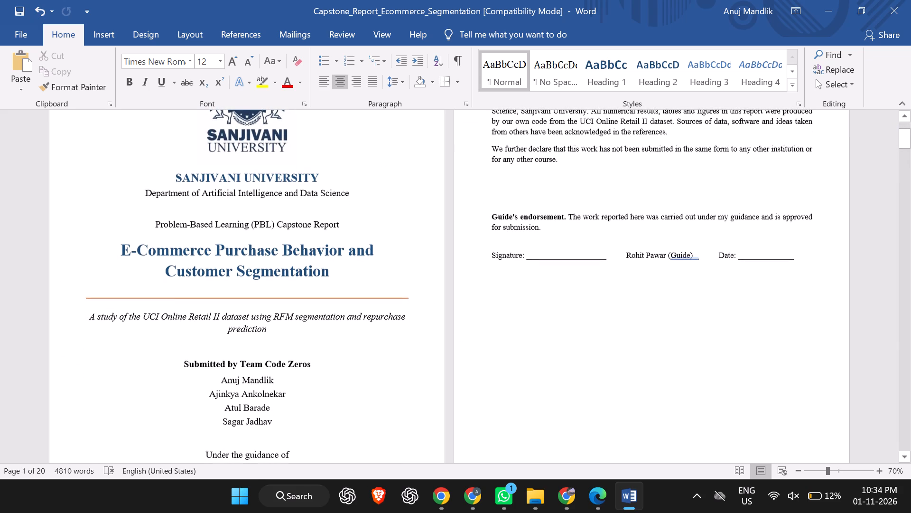
scroll(544, 256, "down", 2)
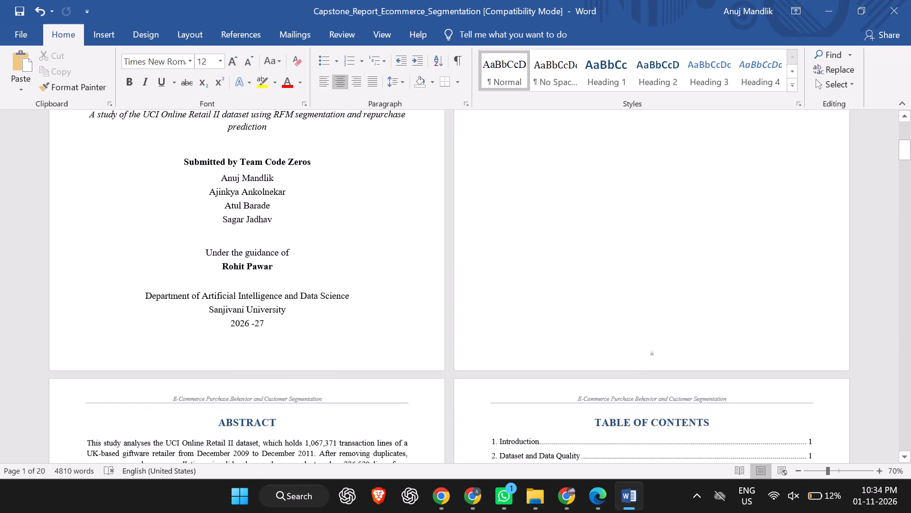
scroll(544, 256, "down", 2)
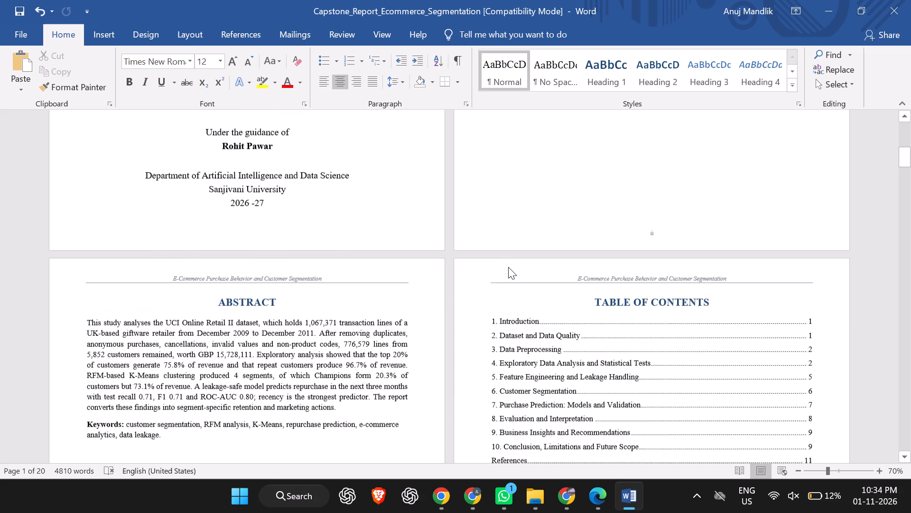
scroll(508, 267, "down", 3)
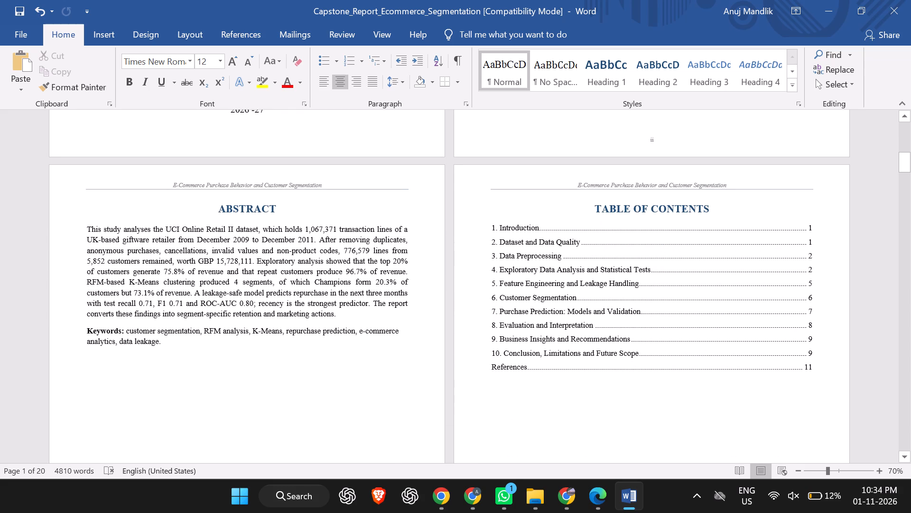
left_click_drag(486, 282, 514, 302)
left_click(520, 315)
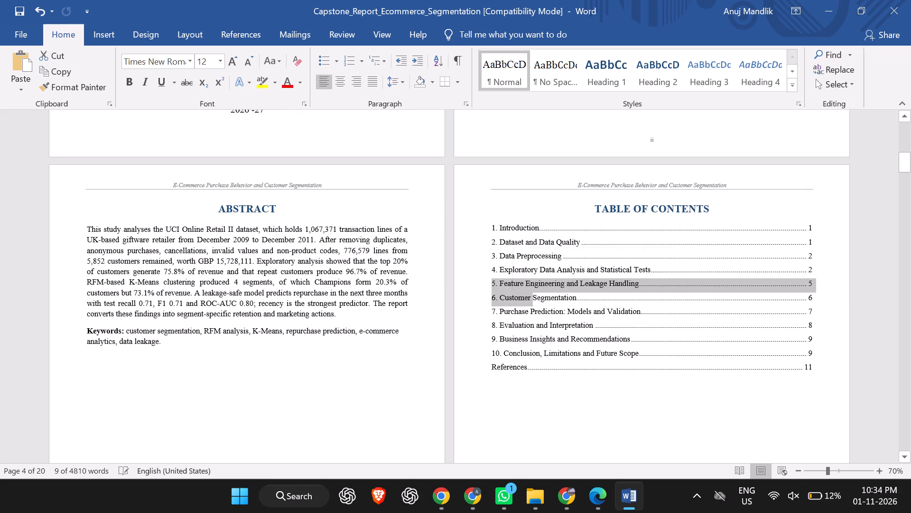
scroll(520, 315, "down", 1)
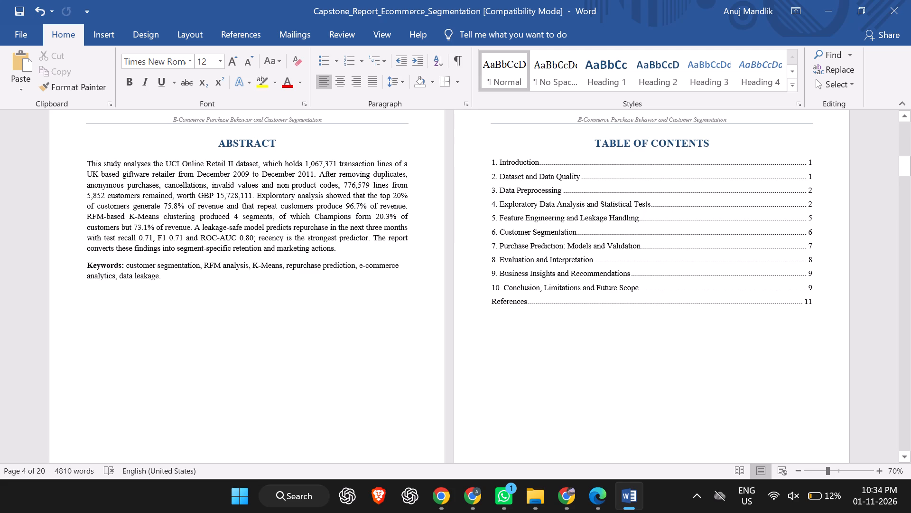
scroll(522, 307, "down", 1)
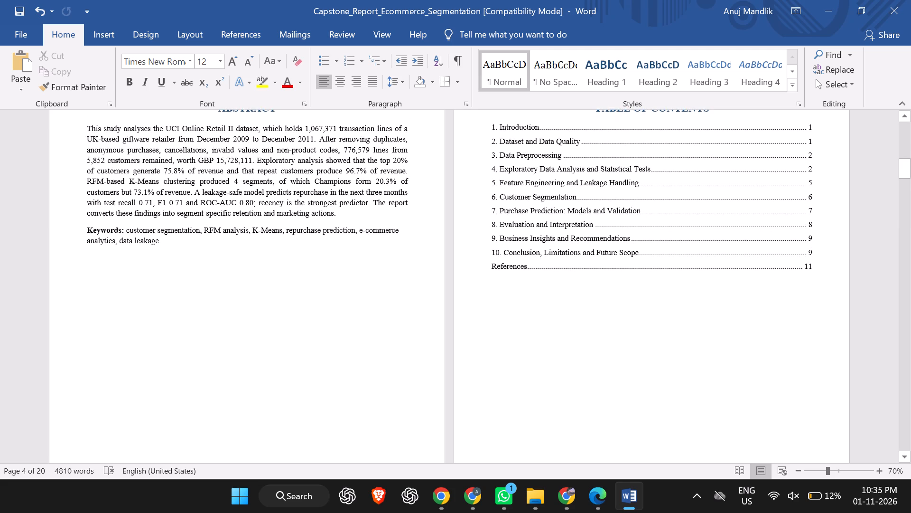
Review the layout of the Introduction, Dataset and Data Quality, and Data Preprocessing sections, including Tables 1 to 3.
scroll(505, 293, "down", 3)
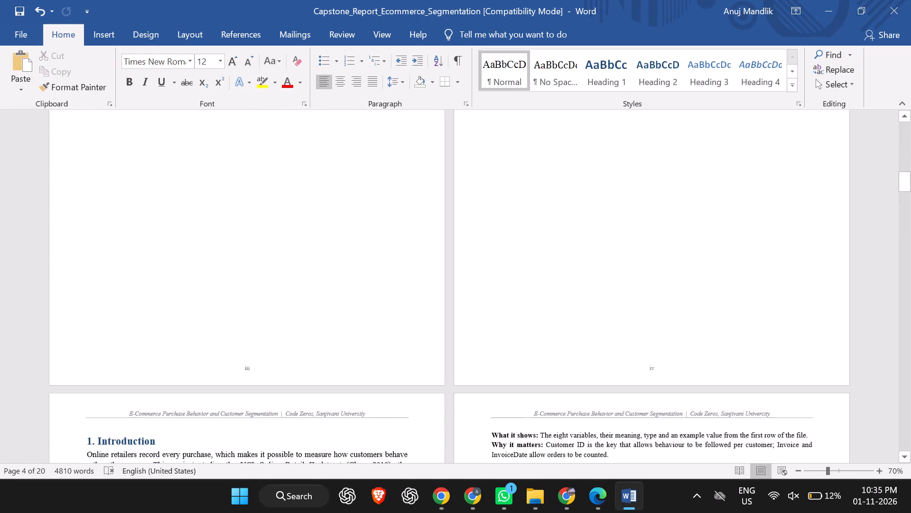
scroll(505, 293, "down", 3)
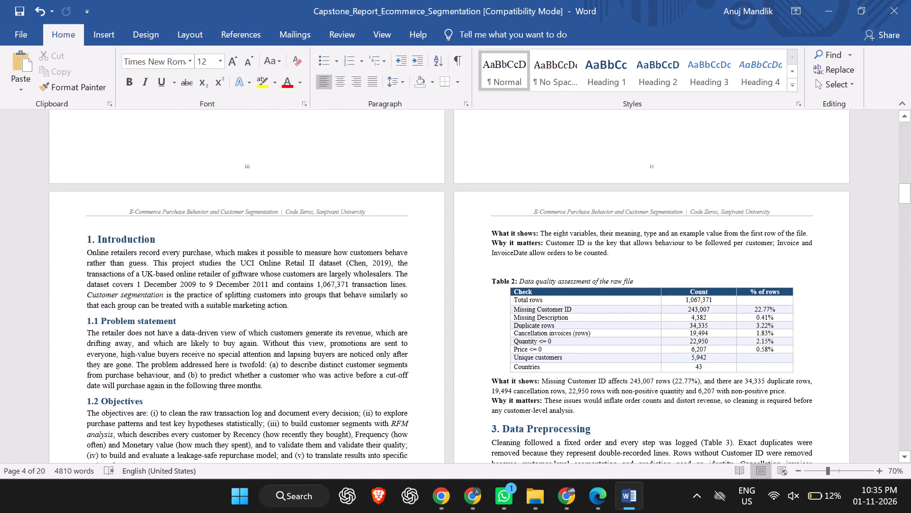
scroll(391, 361, "down", 1)
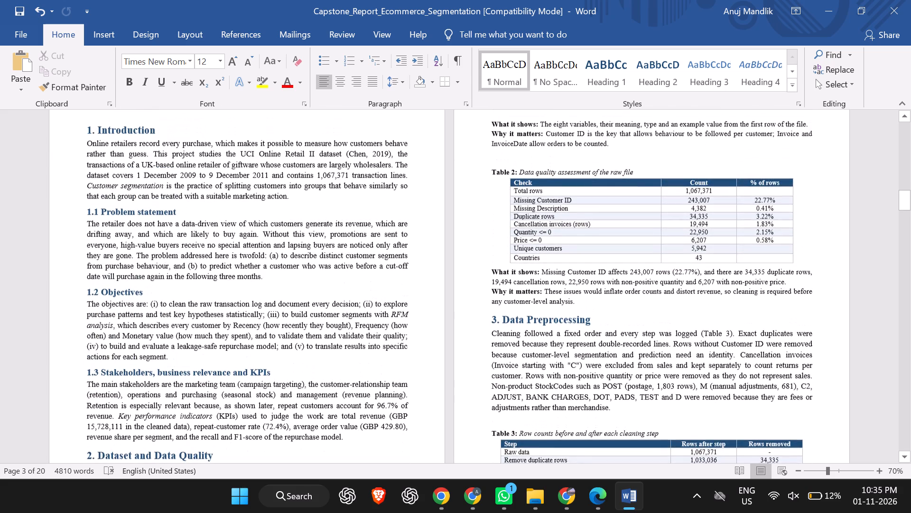
scroll(391, 361, "down", 2)
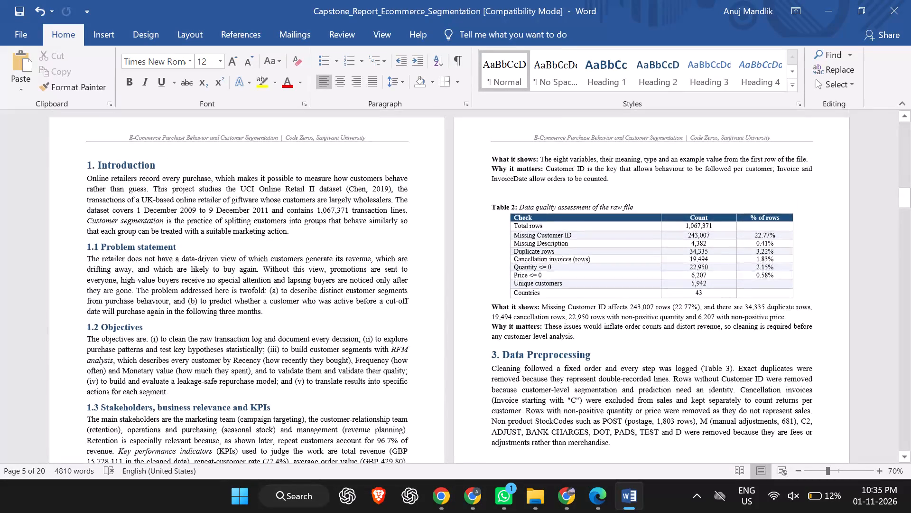
scroll(391, 361, "down", 2)
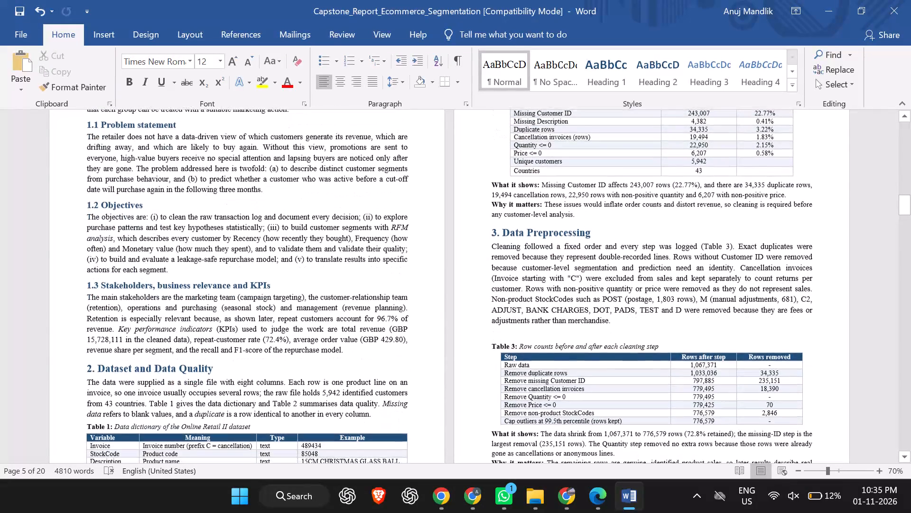
scroll(391, 361, "down", 2)
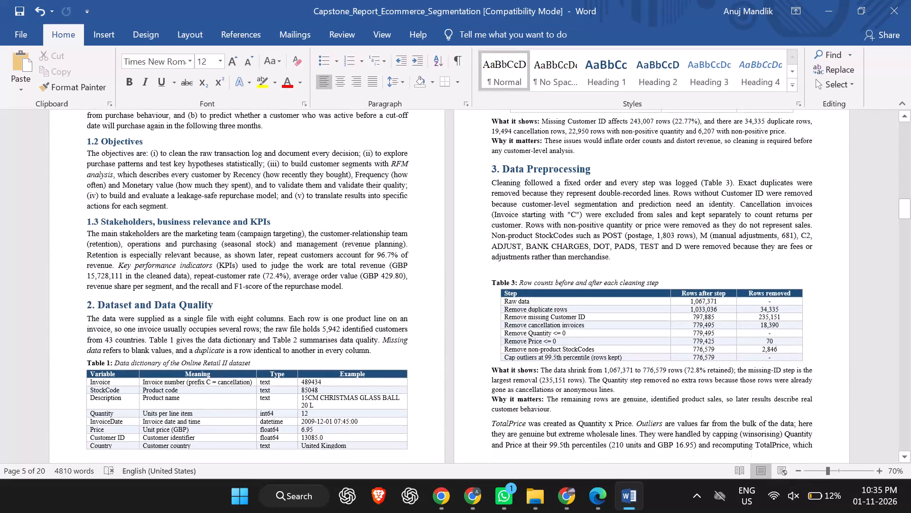
scroll(391, 361, "up", 1)
scroll(392, 349, "down", 1)
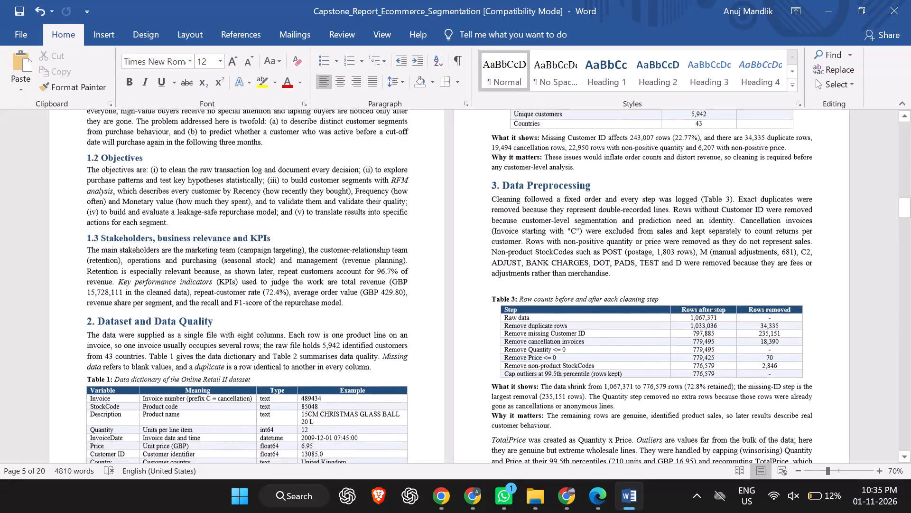
right_click(390, 301)
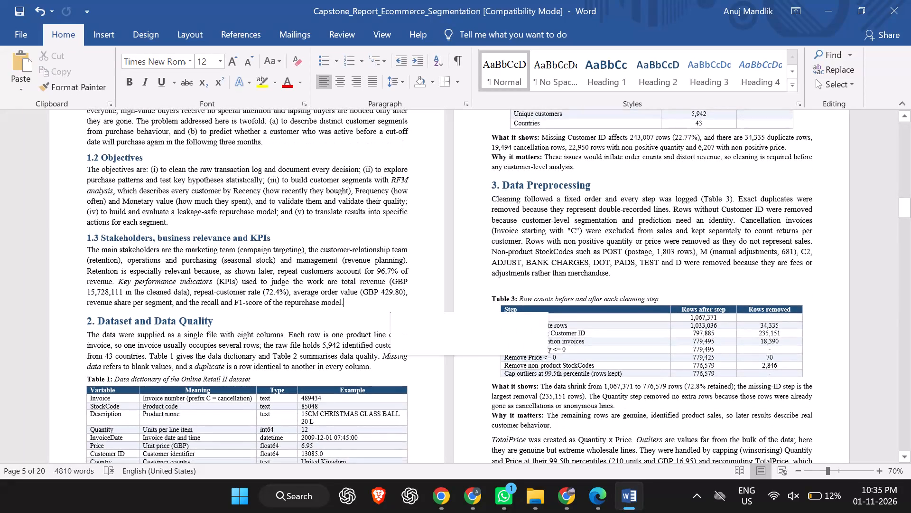
double_click(373, 312)
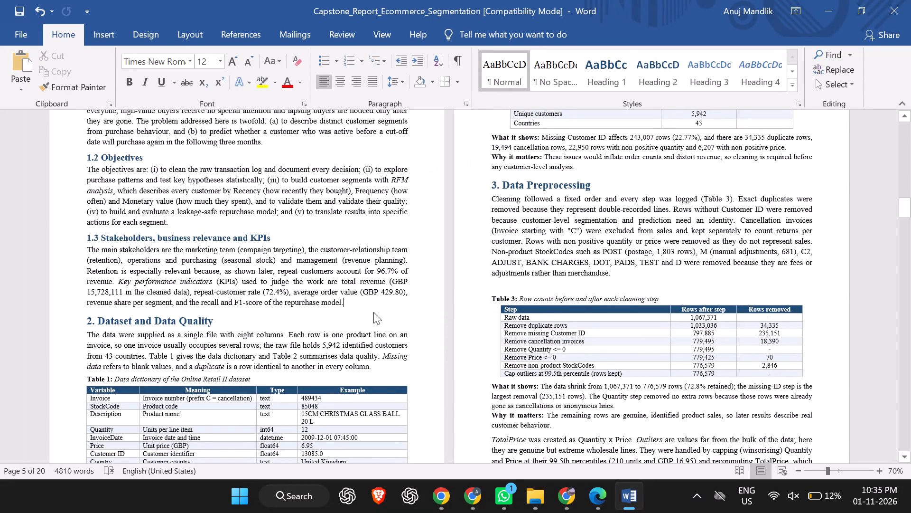
Review the page layout of the Exploratory Data Analysis section, including its figures, captions and the start of Descriptive statistics.
scroll(373, 312, "down", 3)
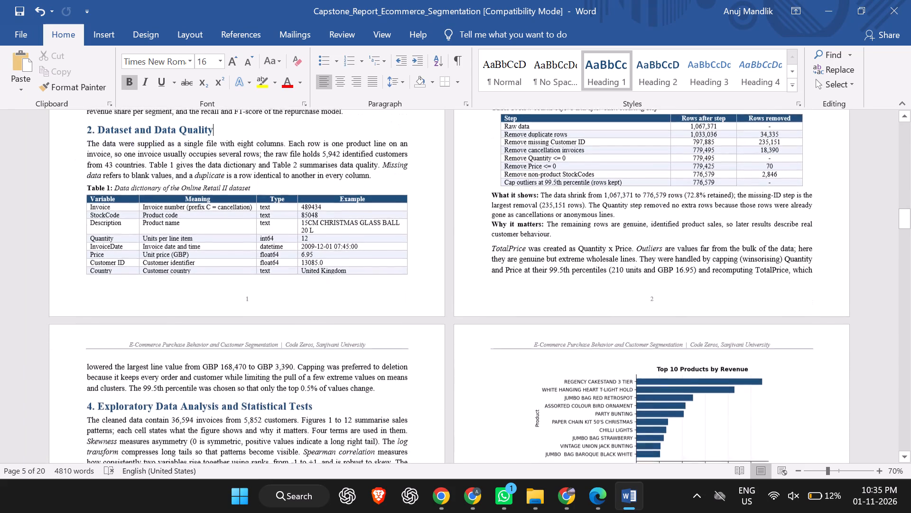
scroll(373, 312, "down", 4)
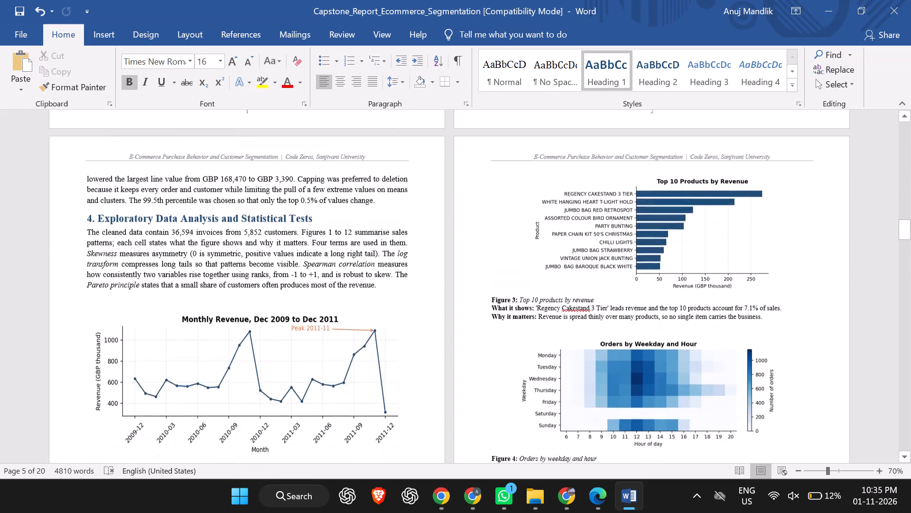
scroll(373, 312, "down", 4)
scroll(396, 249, "down", 1)
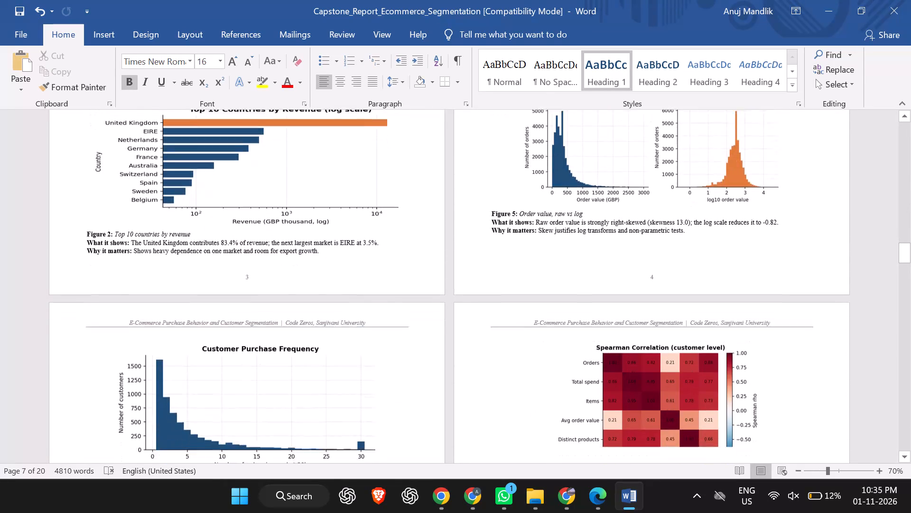
scroll(396, 249, "down", 5)
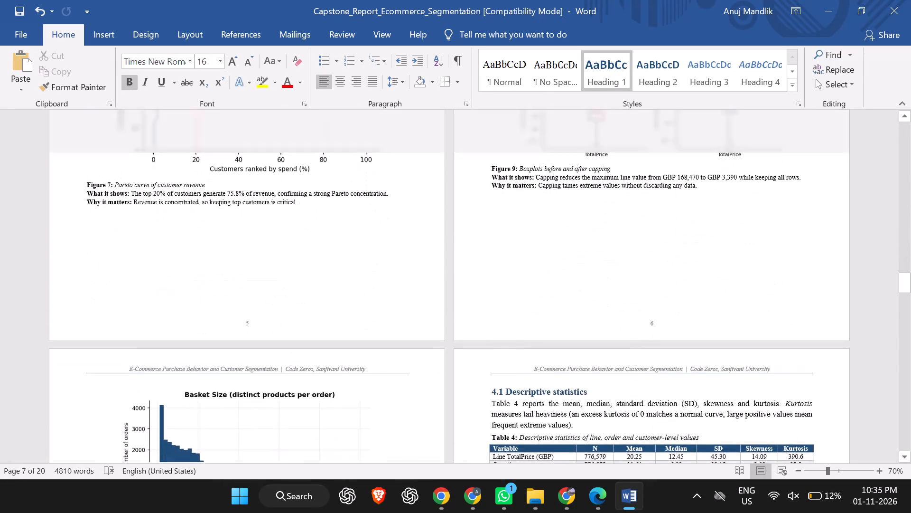
Review the layout from Customer Segmentation through Purchase Prediction, Evaluation, Business Insights and Conclusion to the References page.
scroll(396, 249, "down", 5)
scroll(396, 249, "up", 3)
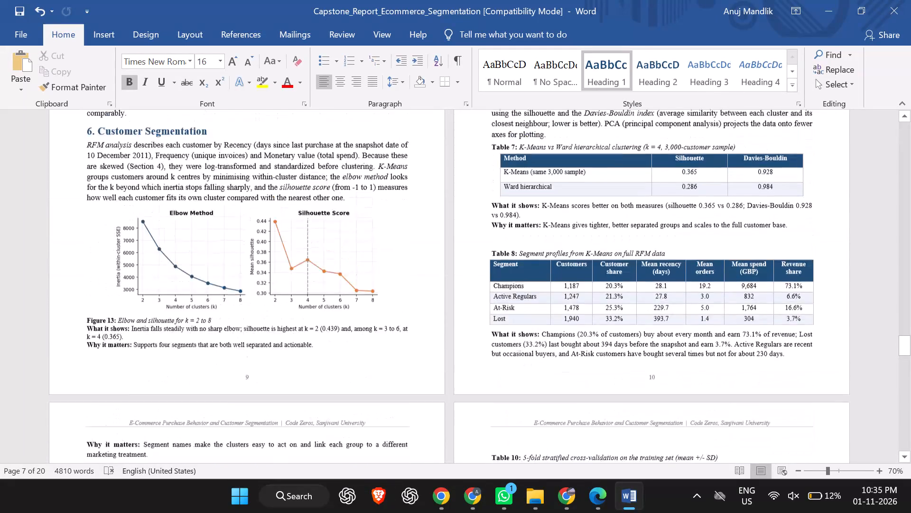
scroll(396, 249, "up", 1)
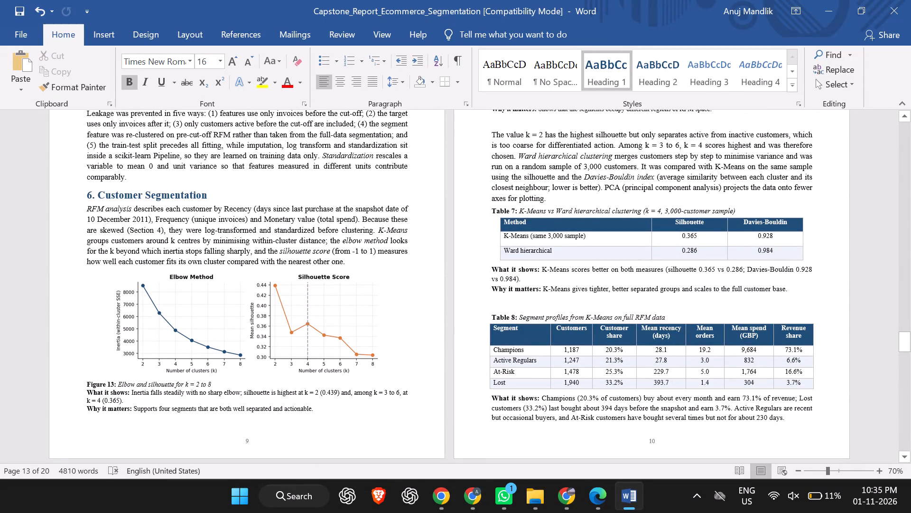
scroll(395, 226, "down", 5)
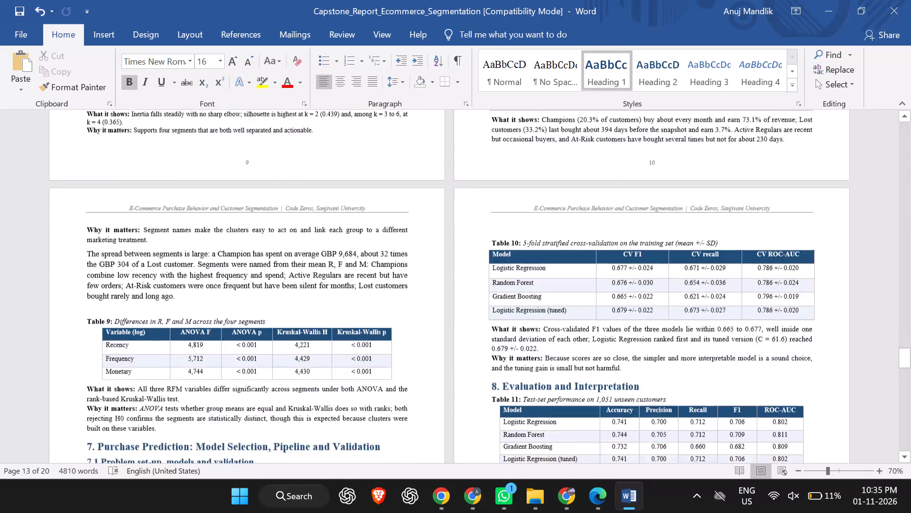
scroll(392, 192, "down", 2)
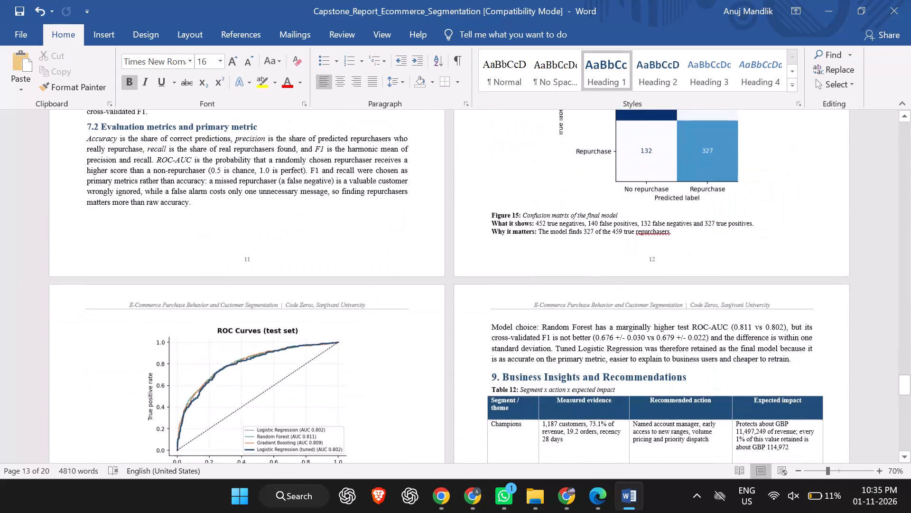
scroll(397, 173, "down", 2)
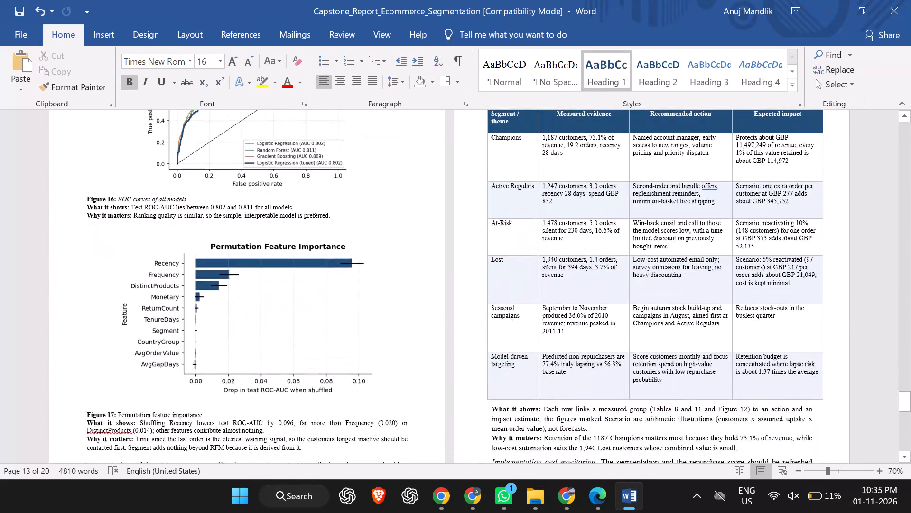
scroll(397, 173, "down", 3)
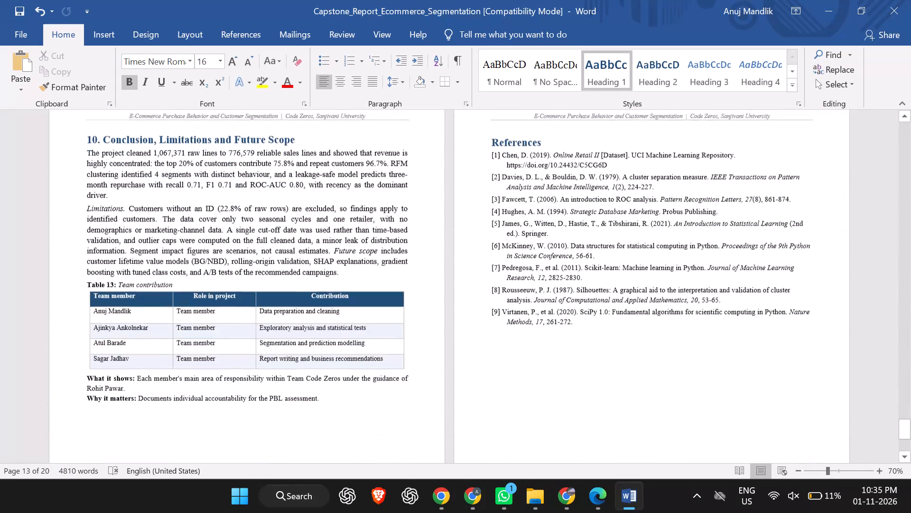
Recheck the Conclusion with Table 13 and the Business Insights section with Table 12 at 80% zoom.
scroll(397, 173, "up", 1)
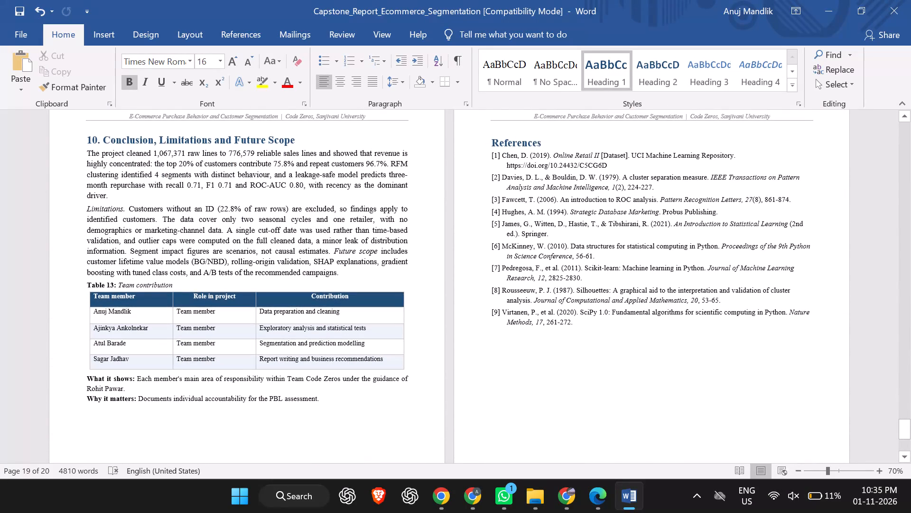
scroll(398, 175, "up", 1)
scroll(323, 205, "up", 1)
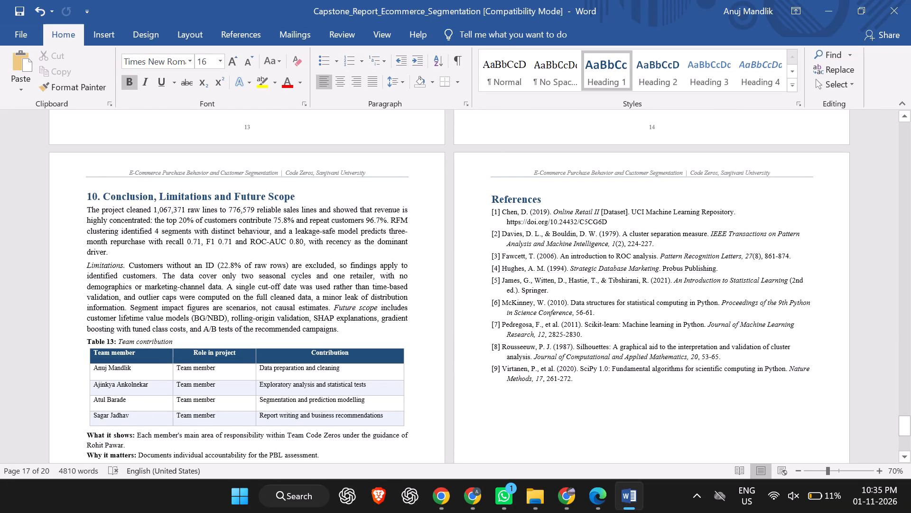
scroll(269, 275, "down", 2)
scroll(269, 275, "up", 1, "ctrl")
scroll(269, 275, "up", 2)
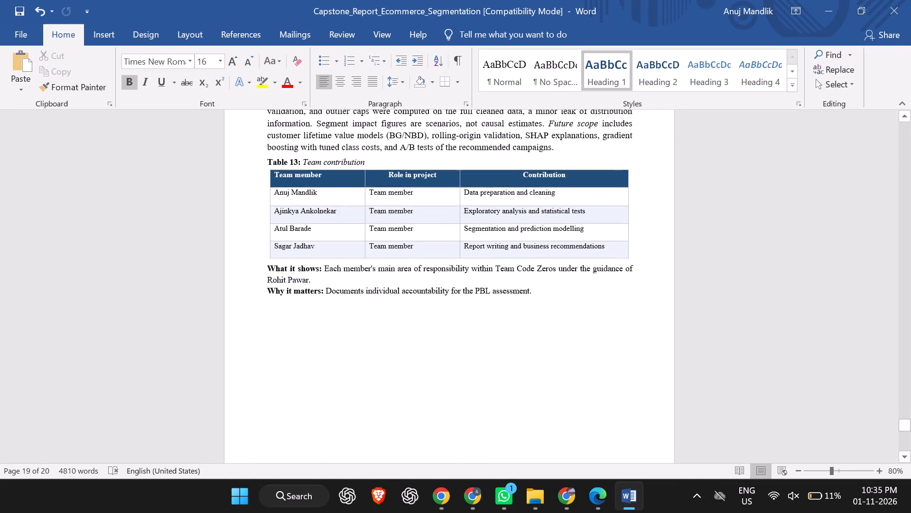
scroll(269, 275, "up", 3)
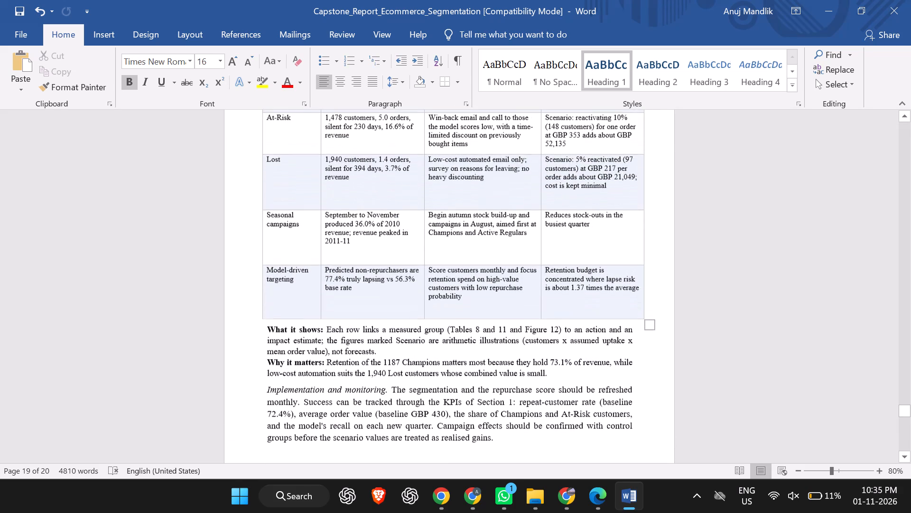
scroll(269, 275, "up", 2)
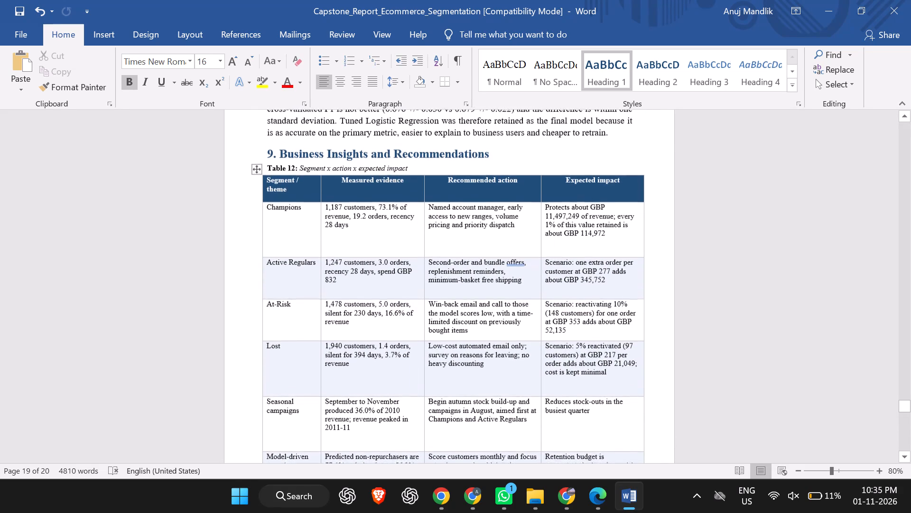
scroll(269, 275, "up", 1)
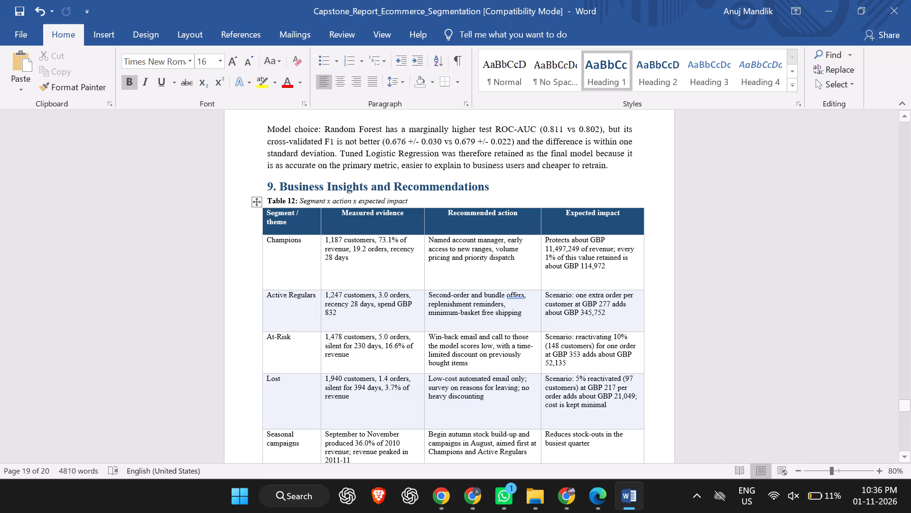
Start exporting the report as a PDF and browse to the Assignment Section(SY & TY) folder in Documents.
left_click(11, 29)
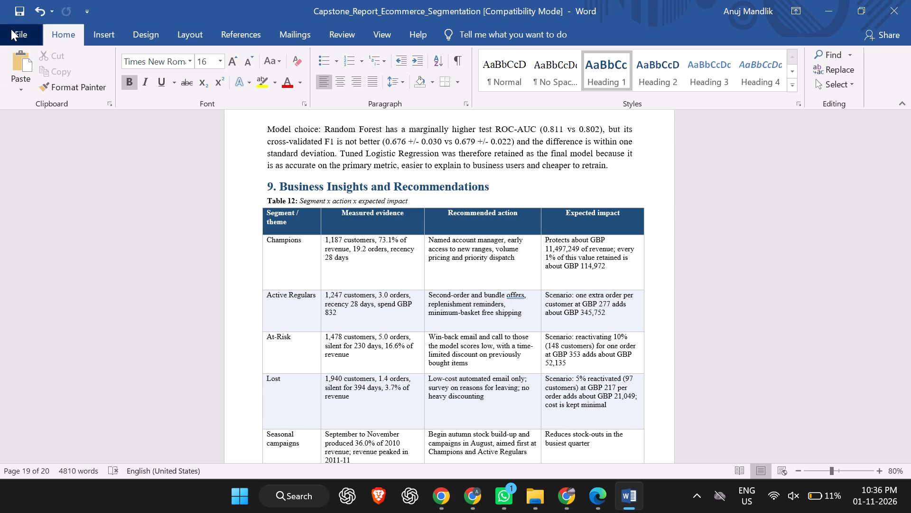
left_click(47, 242)
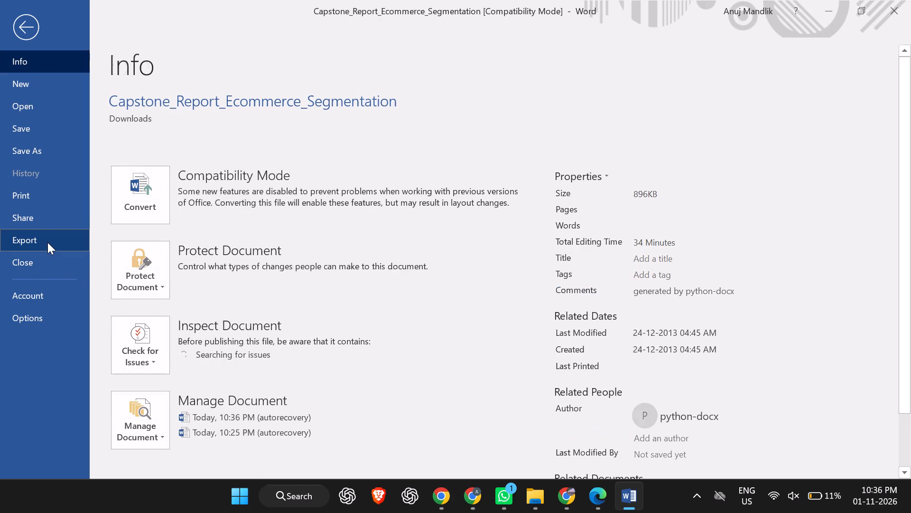
left_click(371, 195)
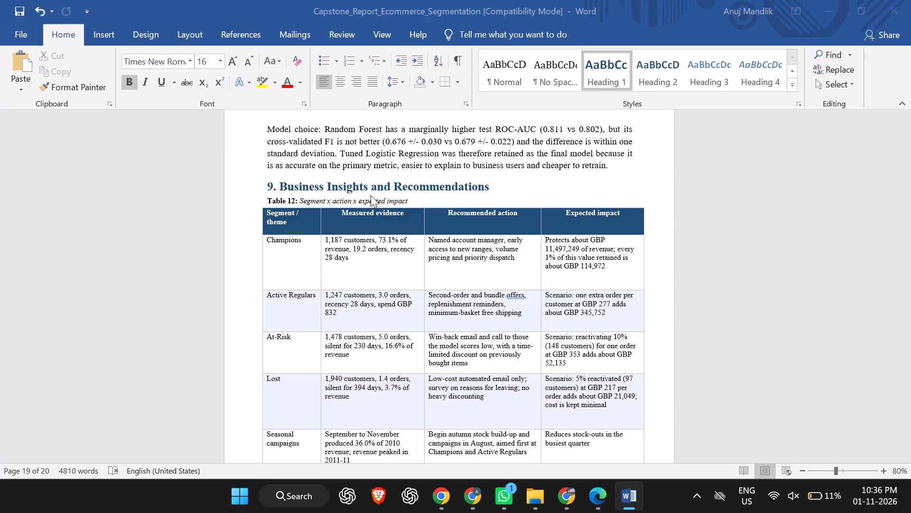
scroll(76, 149, "up", 5)
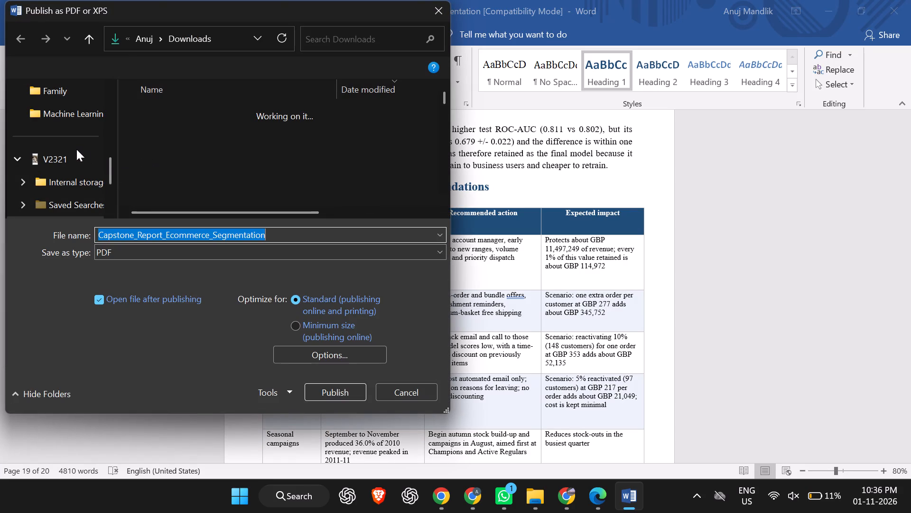
scroll(76, 149, "up", 20)
scroll(76, 149, "up", 7)
left_click(60, 200)
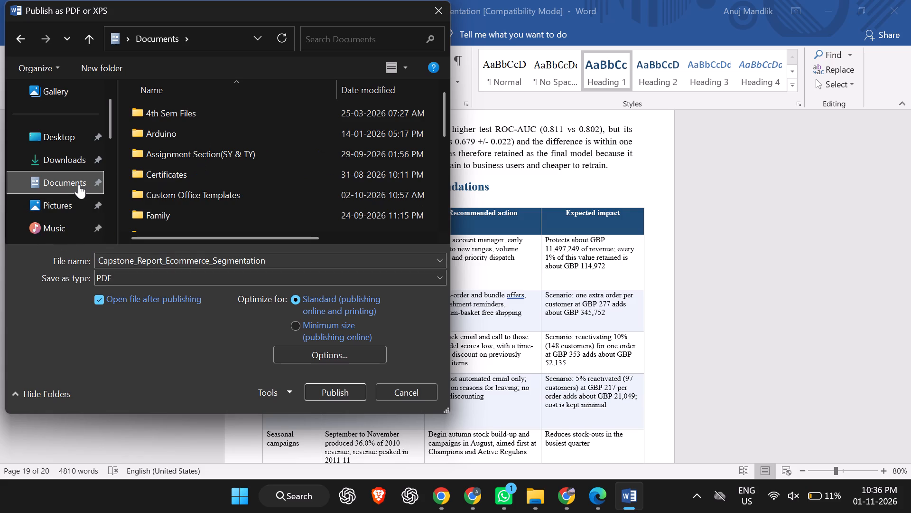
double_click(210, 152)
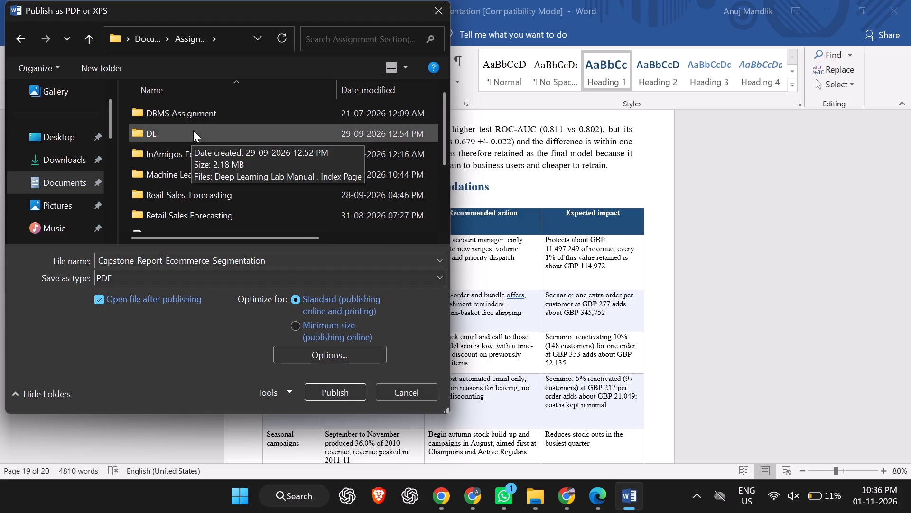
scroll(245, 186, "down", 3)
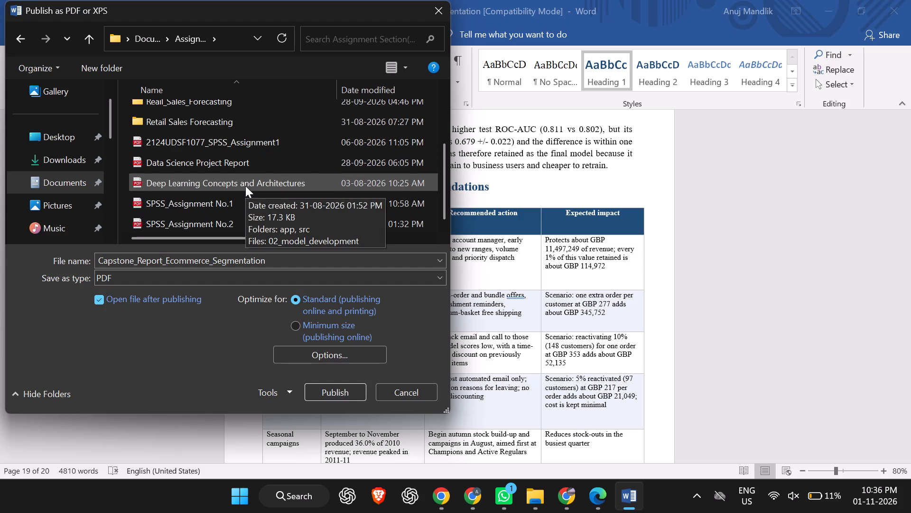
scroll(245, 186, "down", 3)
scroll(214, 197, "up", 3)
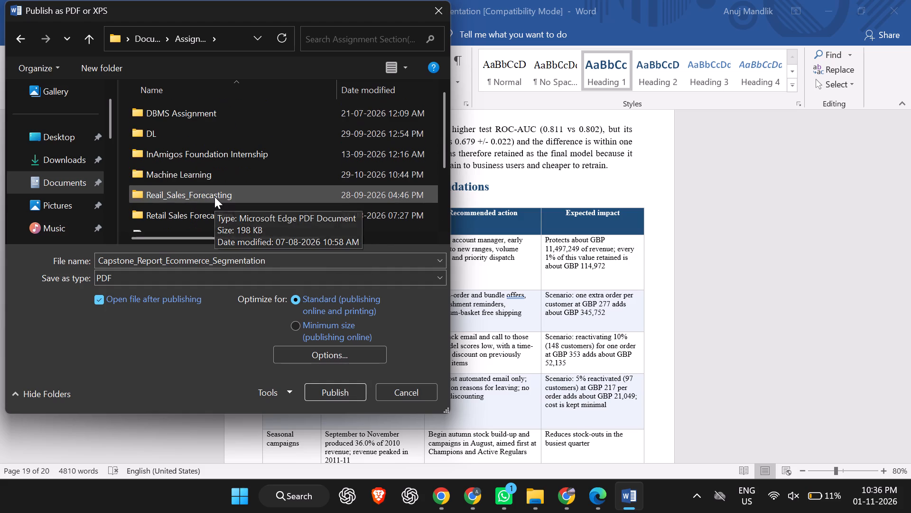
scroll(214, 197, "up", 1)
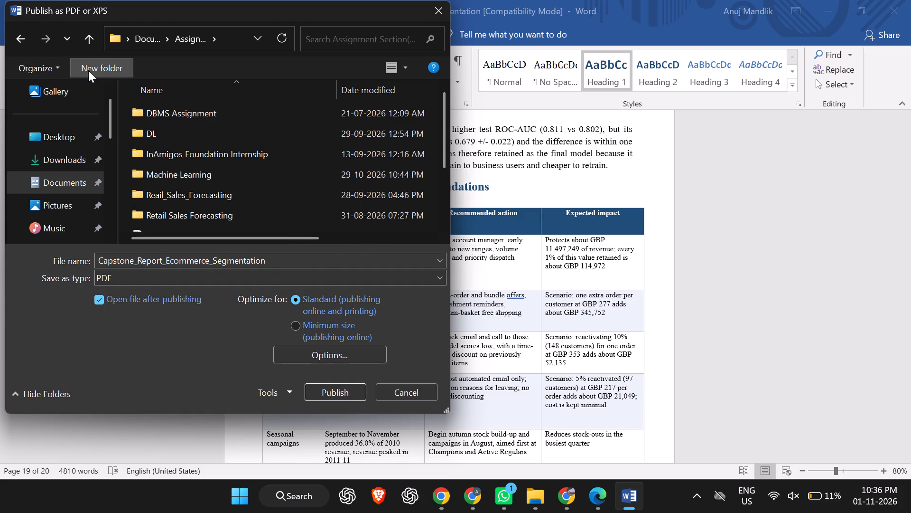
Create a new folder named SPSS_IBM inside Assignment Section(SY & TY), dismiss the low-battery notice and cancel the PDF export.
left_click(88, 70)
key("BackSpace")
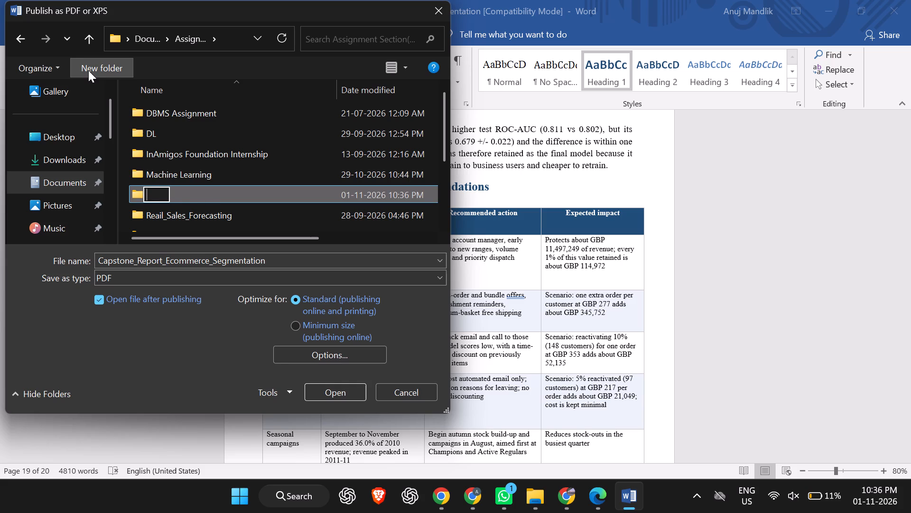
type("SPSS")
key("space")
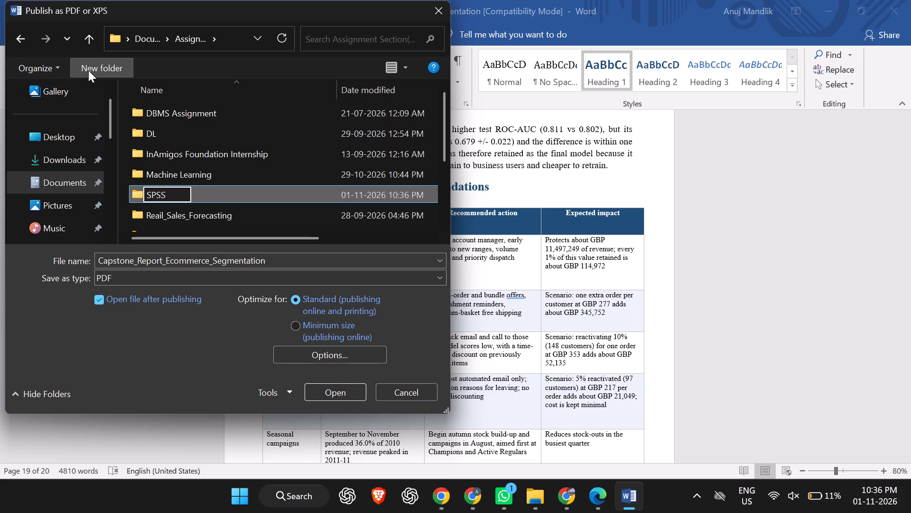
key("BackSpace")
key("shift+underscore")
type("IB")
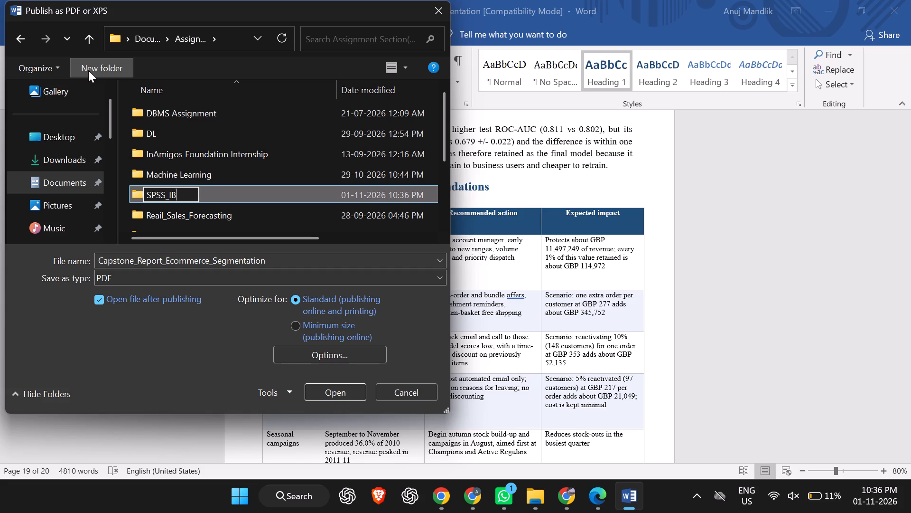
key("shift+m")
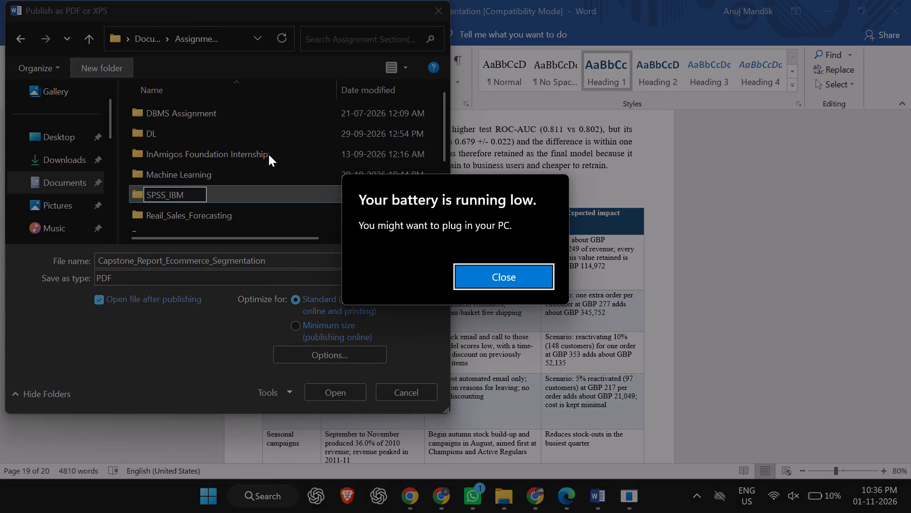
left_click(474, 266)
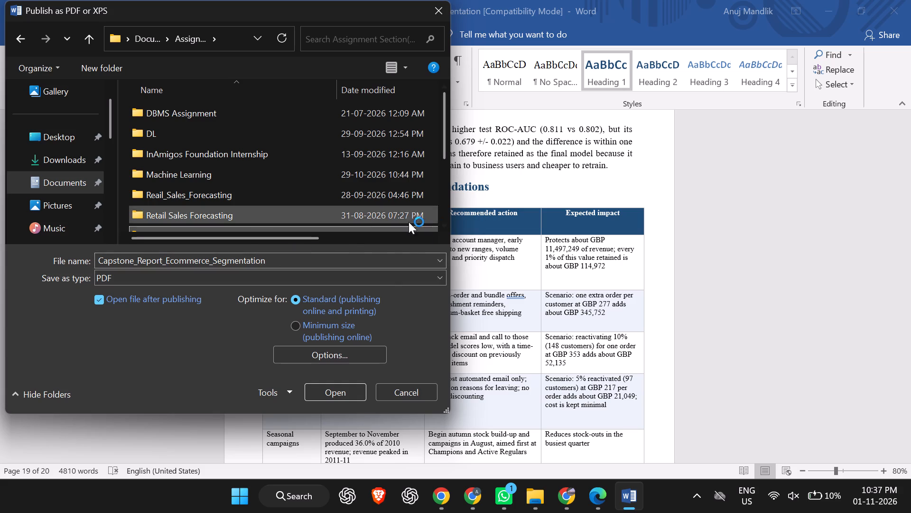
left_click(416, 389)
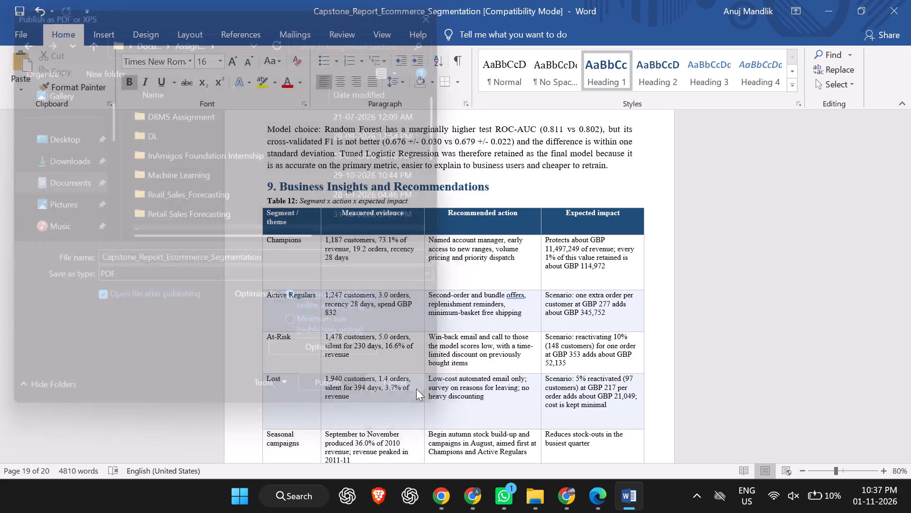
Copy the report title "E-Commerce Purchase Behavior and Customer Segmentation" from the cover page.
scroll(477, 218, "up", 20)
scroll(477, 218, "up", 20)
scroll(477, 218, "up", 20)
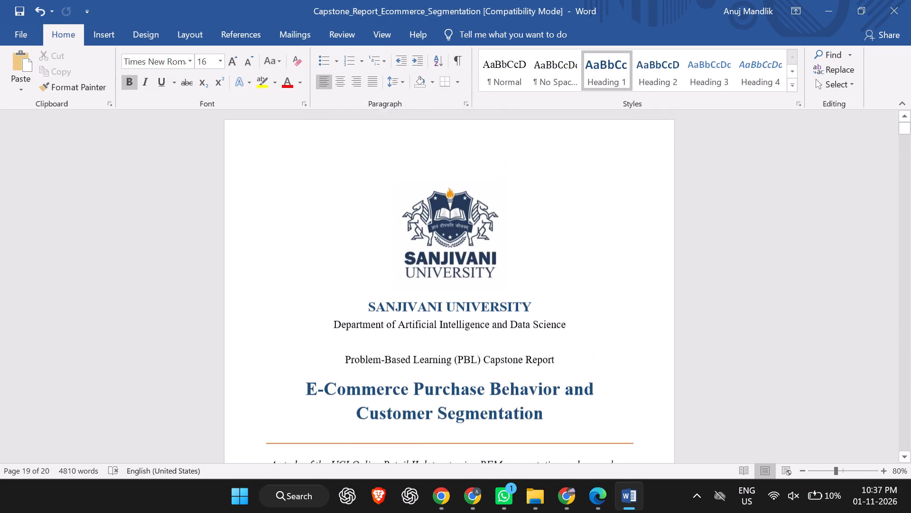
left_click_drag(547, 417, 402, 393)
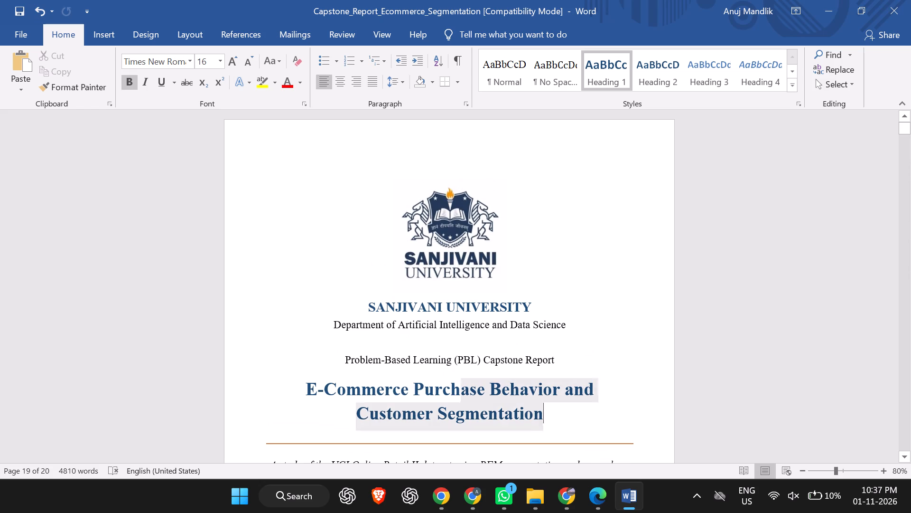
left_click_drag(402, 393, 307, 397)
key("ctrl+c")
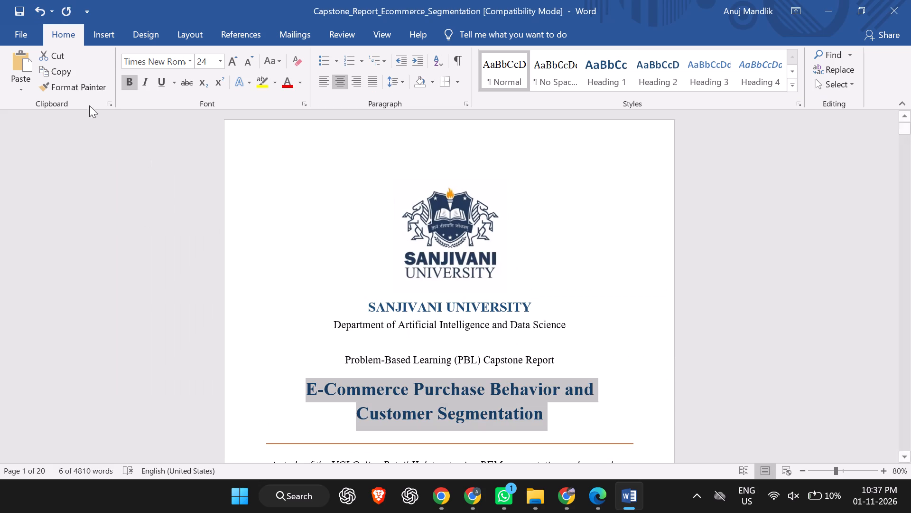
Export the report as a PDF named "E-Commerce Purchase Behavior and Customer Segmentation_Report" into Documents > Assignment Section(SY & TY) > SPSS_IBM.
left_click(30, 31)
left_click(74, 250)
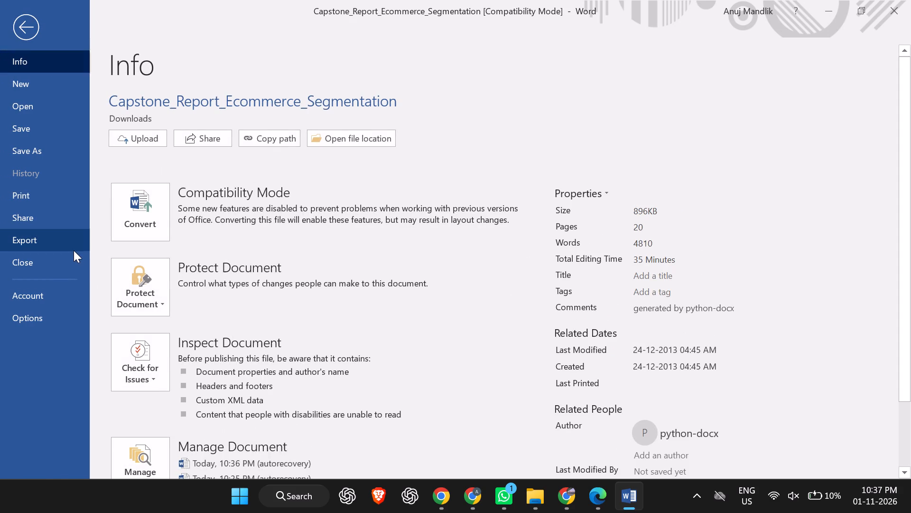
left_click(370, 193)
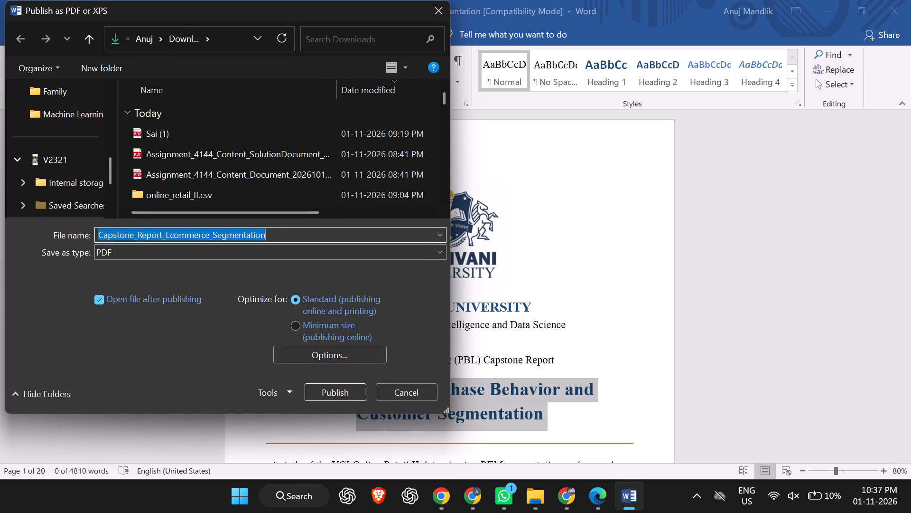
scroll(76, 116, "up", 4)
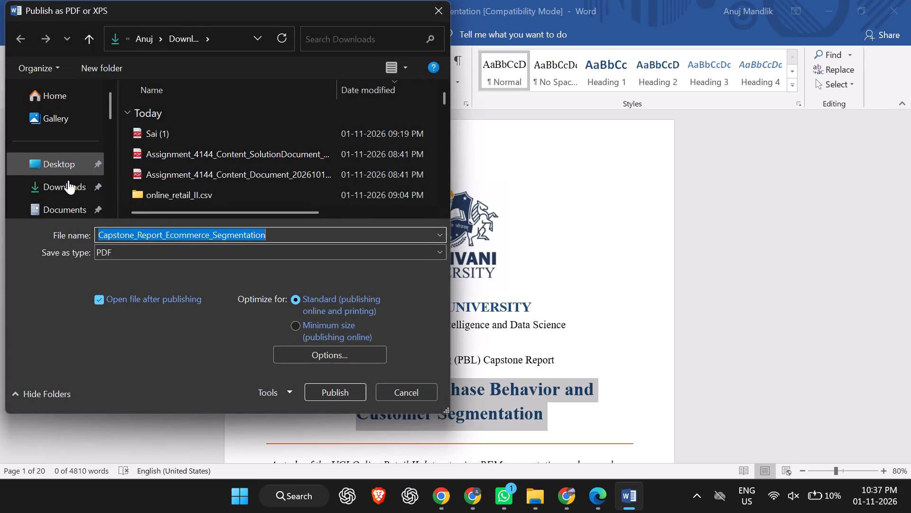
left_click(67, 210)
double_click(215, 152)
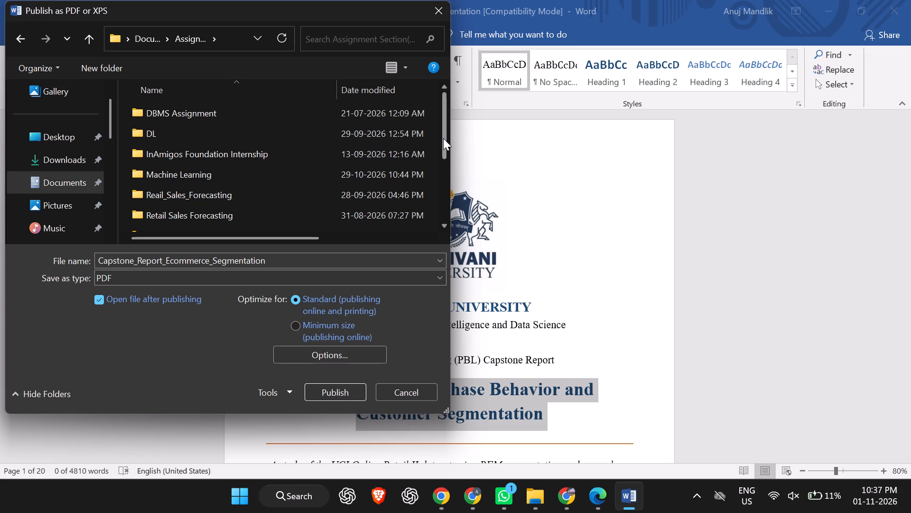
left_click_drag(443, 138, 442, 156)
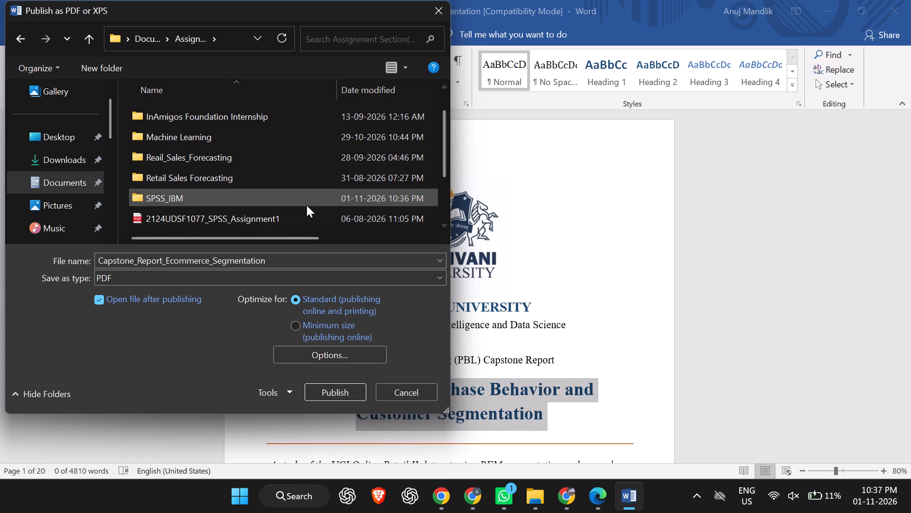
double_click(307, 205)
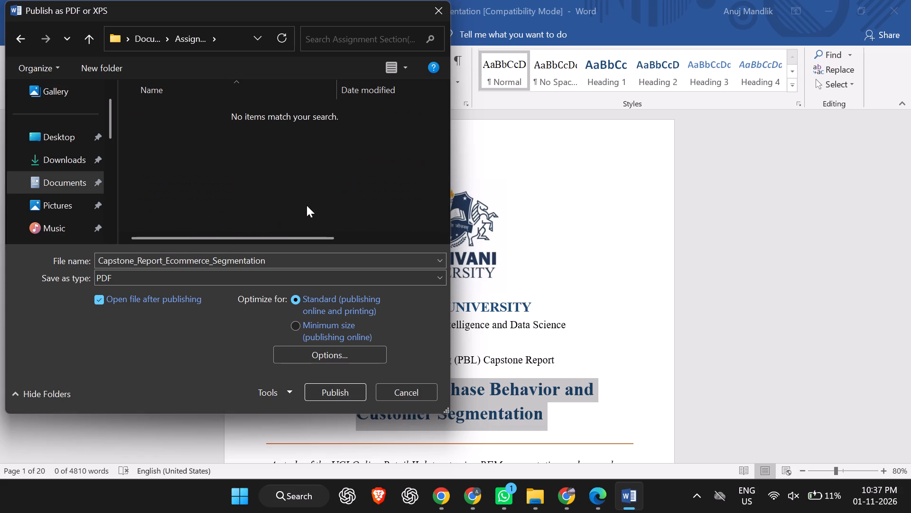
left_click(291, 259)
key("ctrl+v")
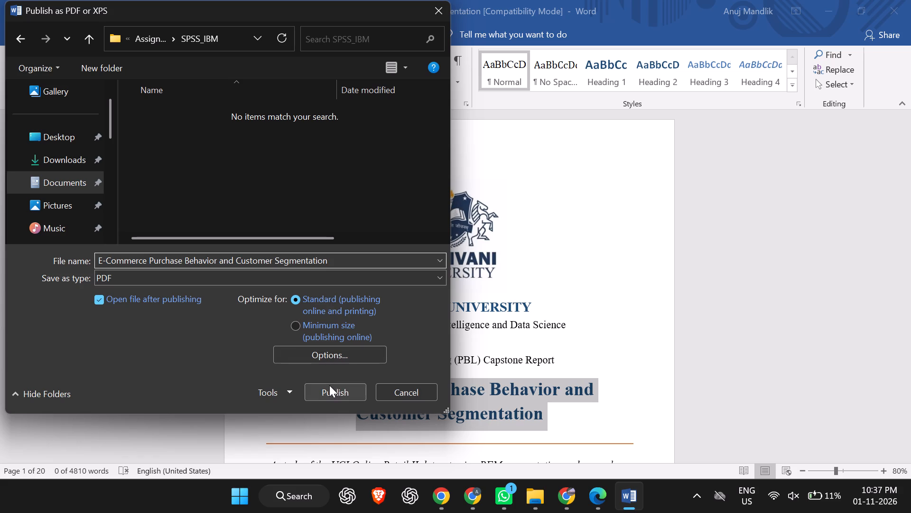
key("shift+underscore")
type("Re")
type("port")
left_click(348, 399)
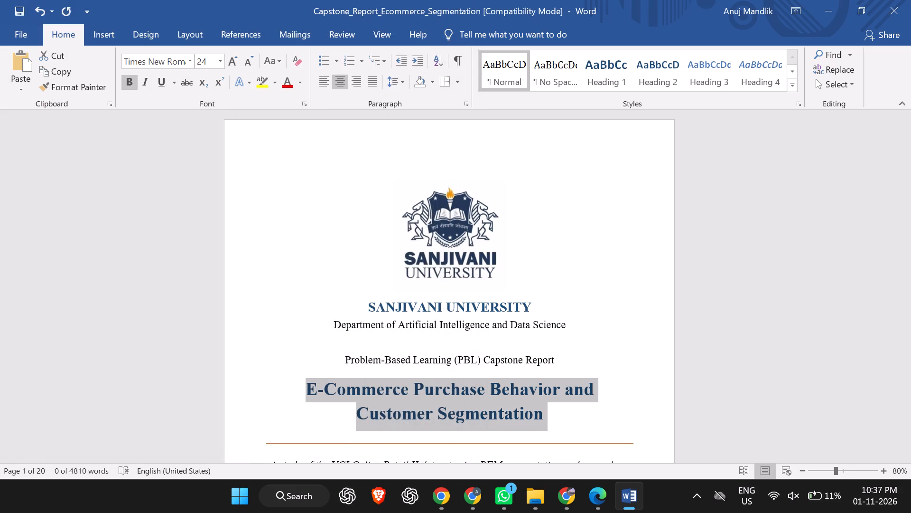
Save a Word copy as Capstone_Report_Ecommerce_Segmentation_Report in Assignment Section(SY & TY) > SPSS_IBM, accepting the upgrade to the newest file format.
left_click(26, 31)
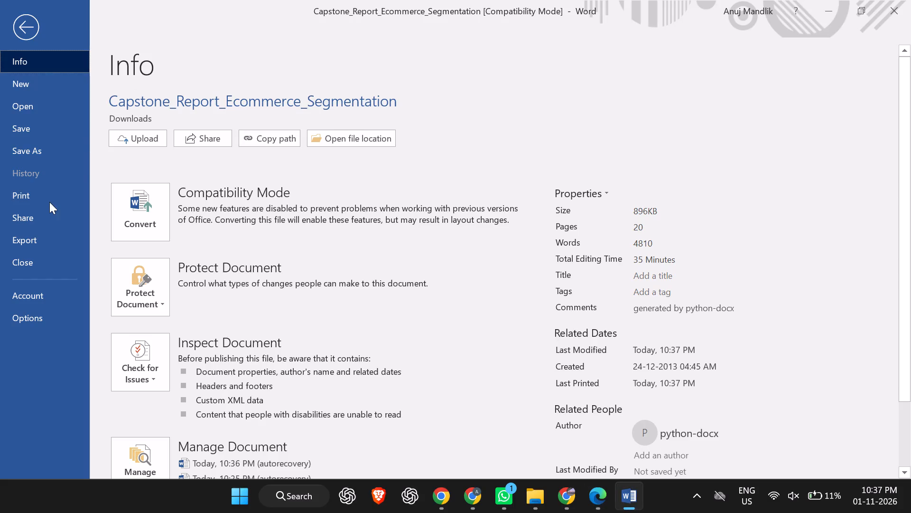
left_click(46, 159)
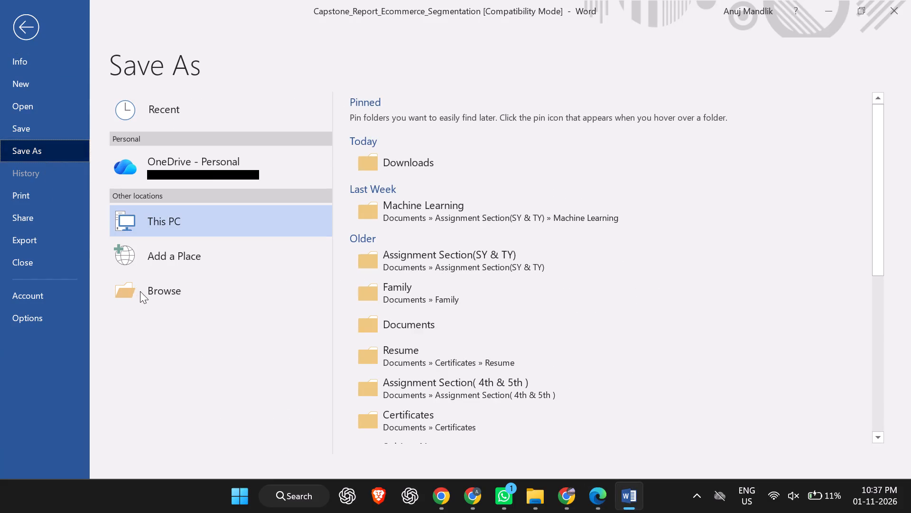
left_click(140, 291)
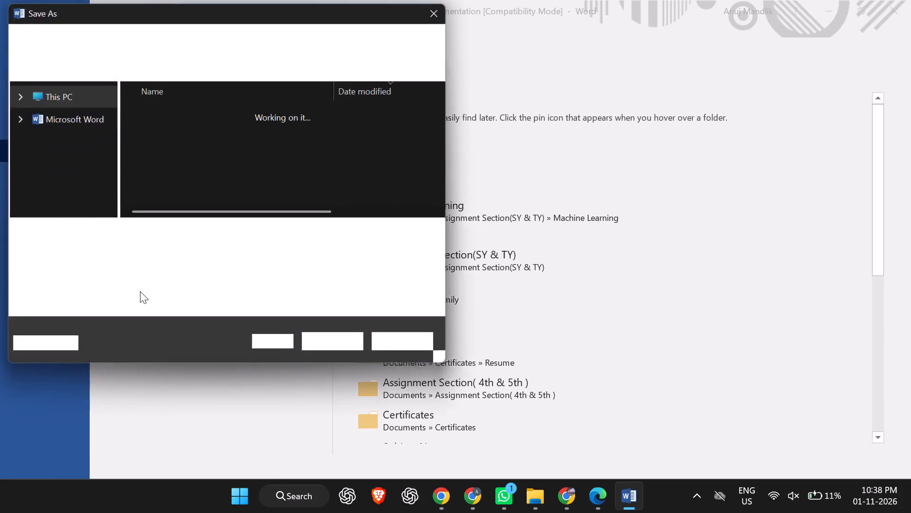
scroll(87, 152, "up", 6)
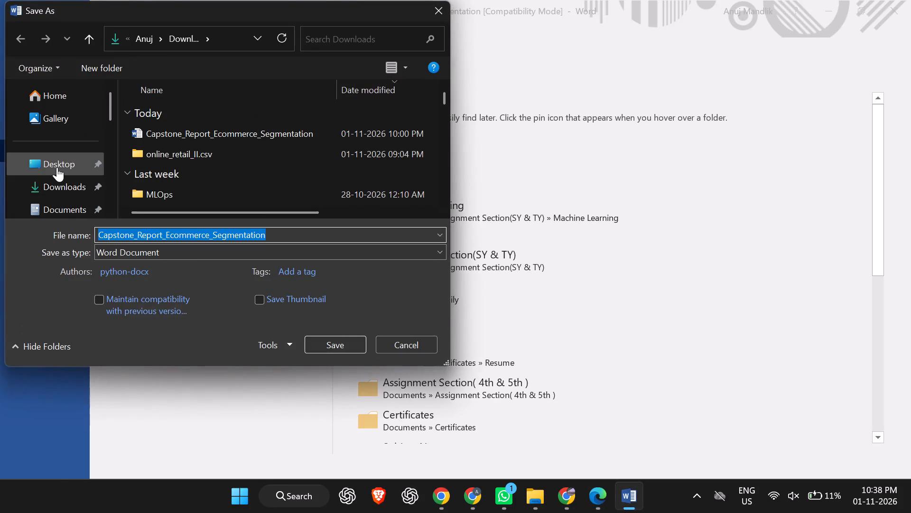
left_click(67, 207)
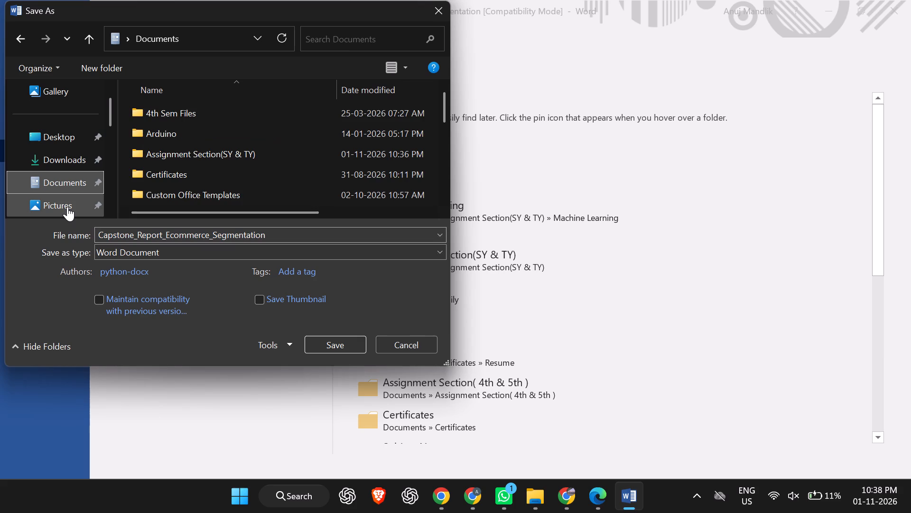
double_click(210, 156)
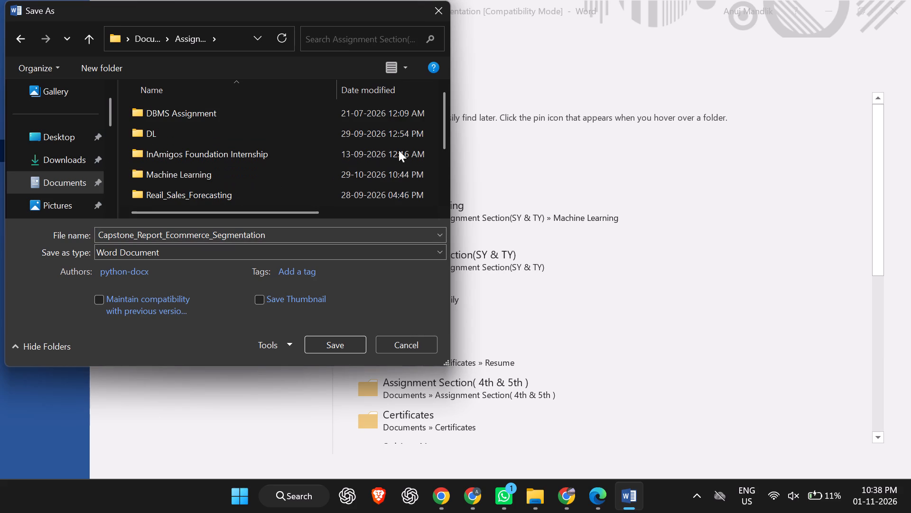
left_click_drag(443, 131, 443, 159)
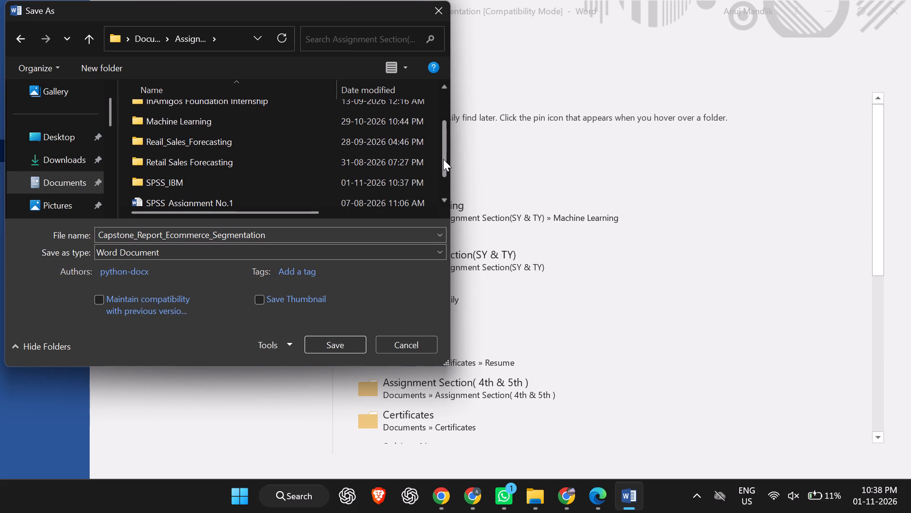
double_click(215, 177)
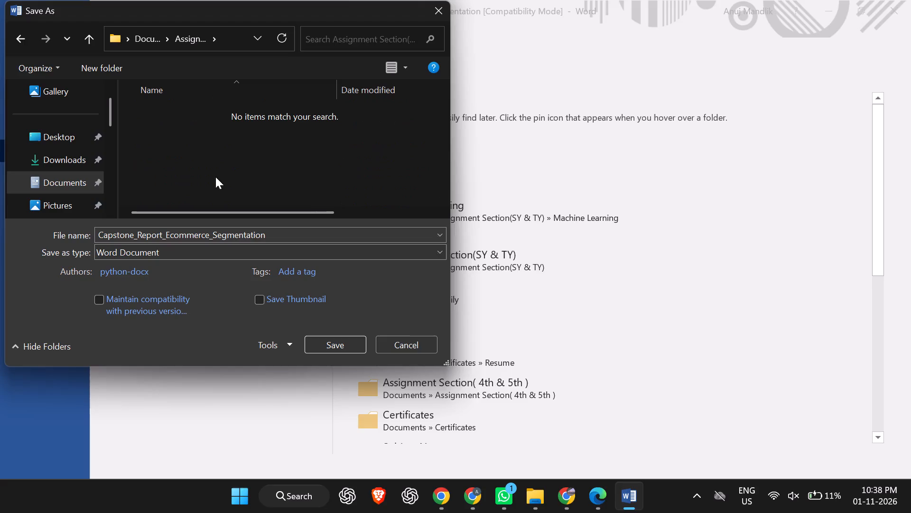
left_click(322, 233)
left_click(322, 233)
key("shift+underscore")
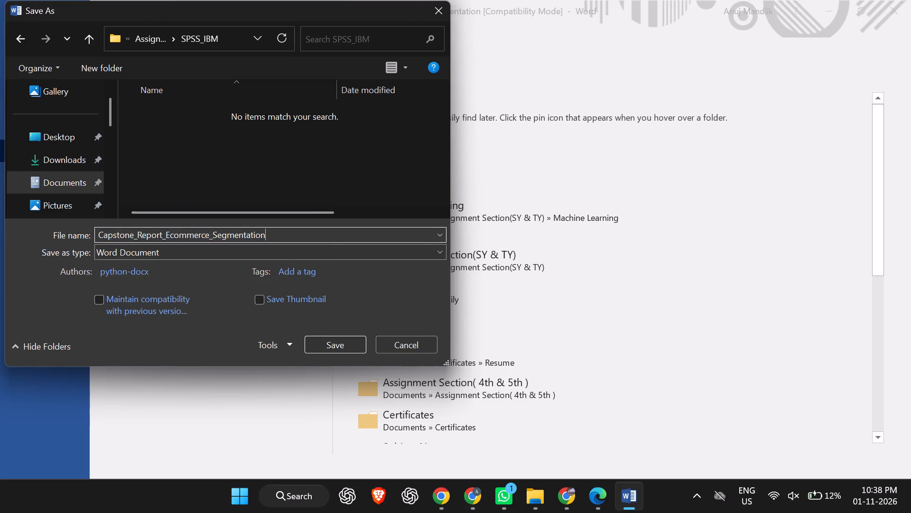
type("Report")
left_click(345, 341)
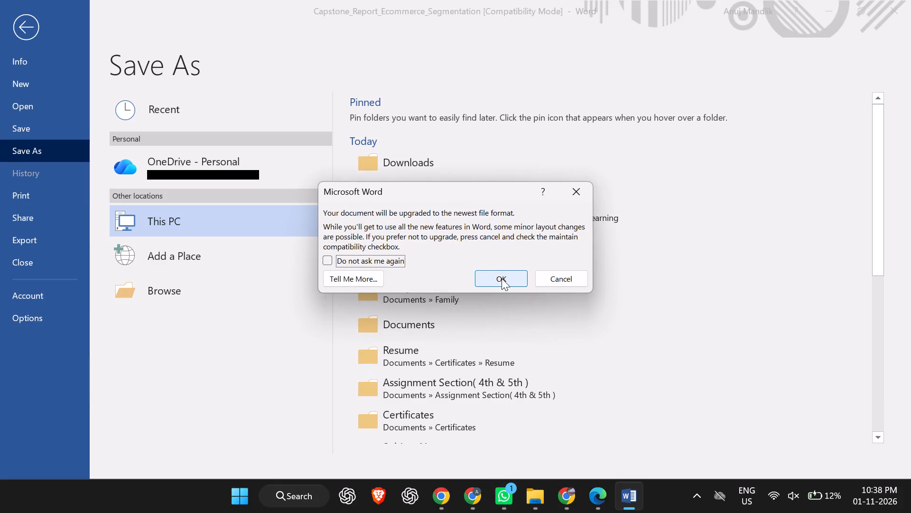
left_click(502, 278)
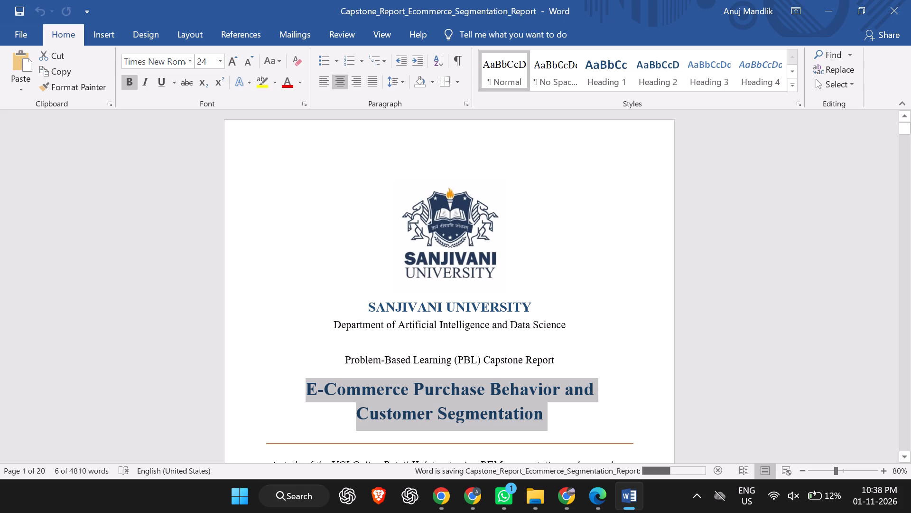
Glance over the cover page of the saved Word copy and close the document.
scroll(574, 355, "down", 1)
left_click(574, 355)
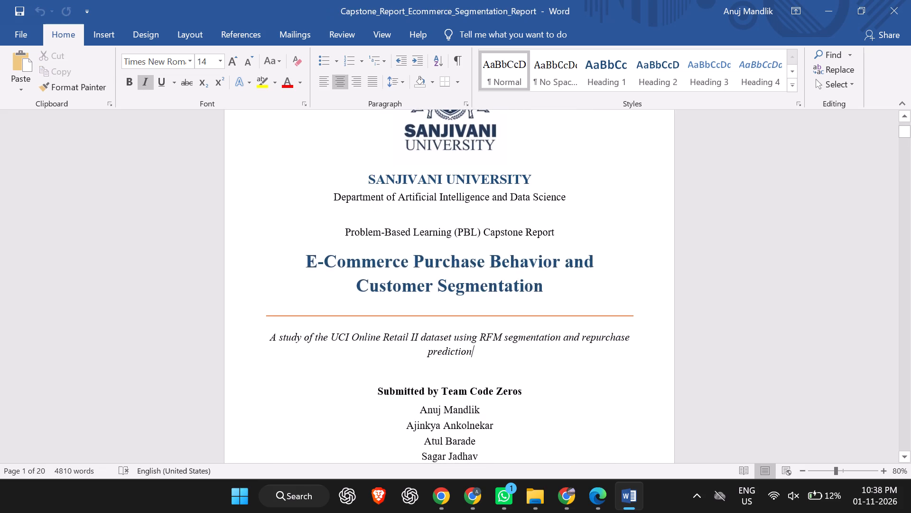
scroll(574, 355, "down", 2)
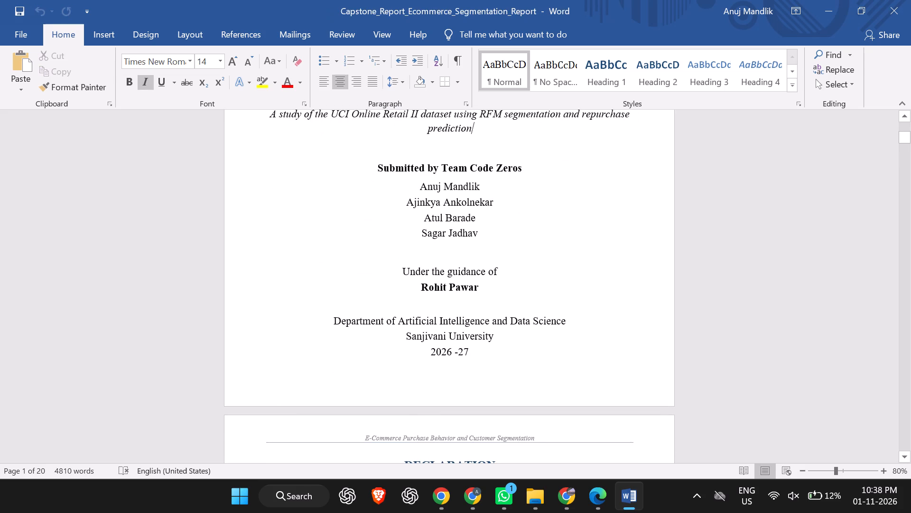
left_click(904, 0)
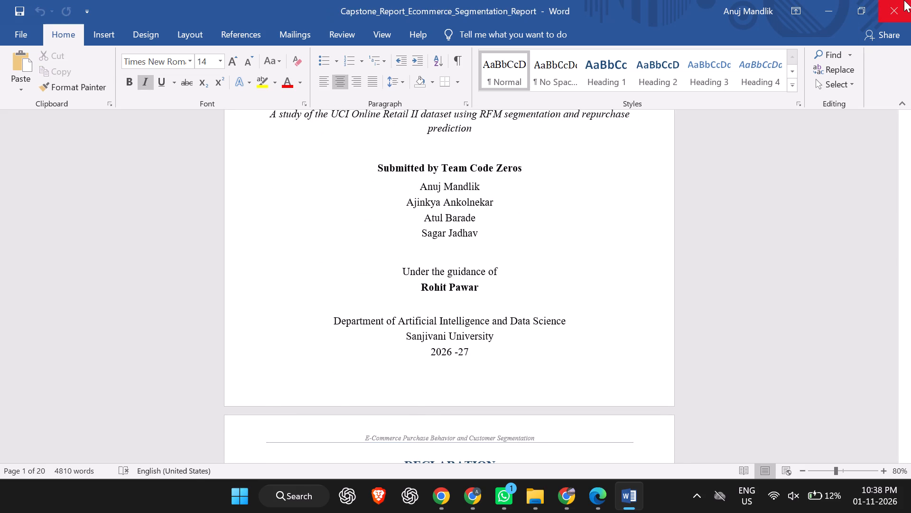
Check the exported PDF in Edge at a reduced zoom, from the cover page through the following pages.
scroll(412, 164, "down", 1)
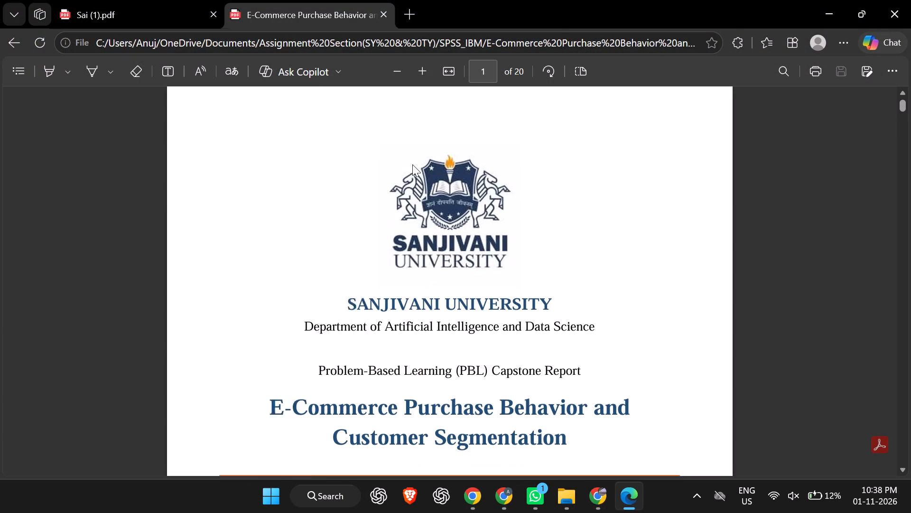
scroll(412, 164, "down", 2)
scroll(479, 340, "up", 5)
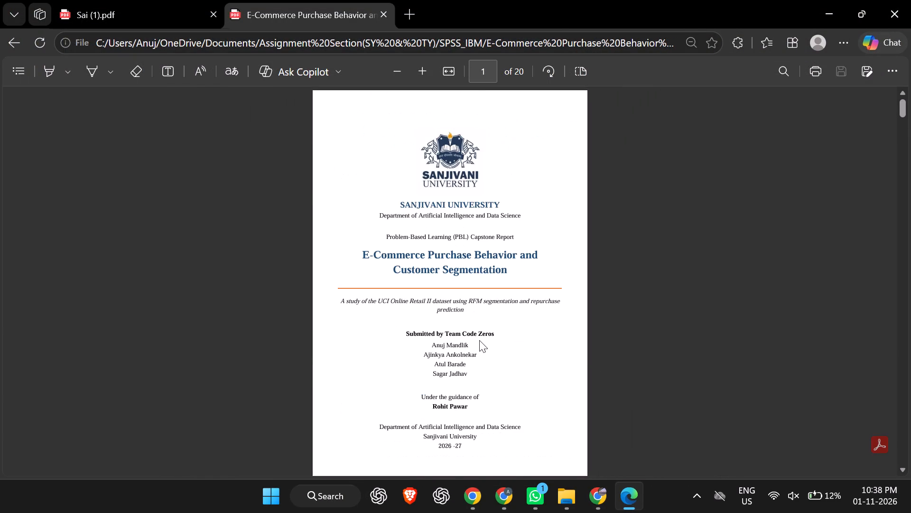
scroll(479, 340, "down", 20)
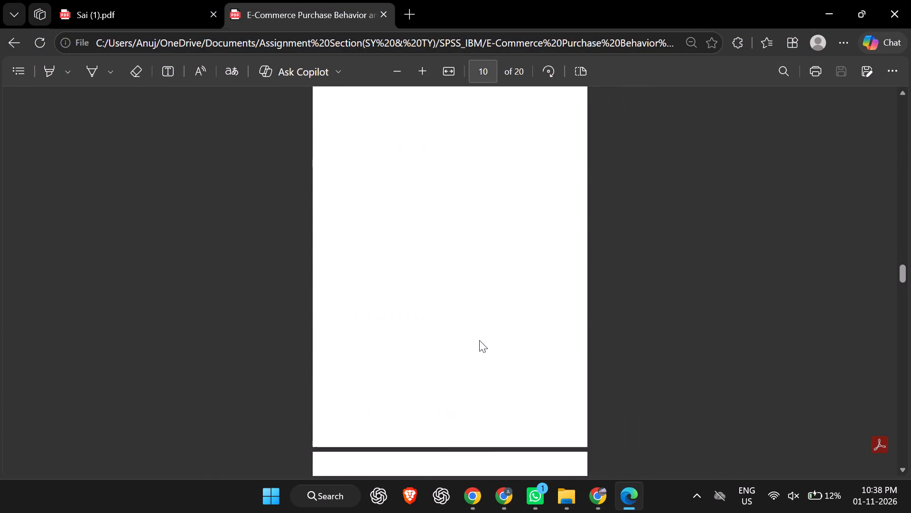
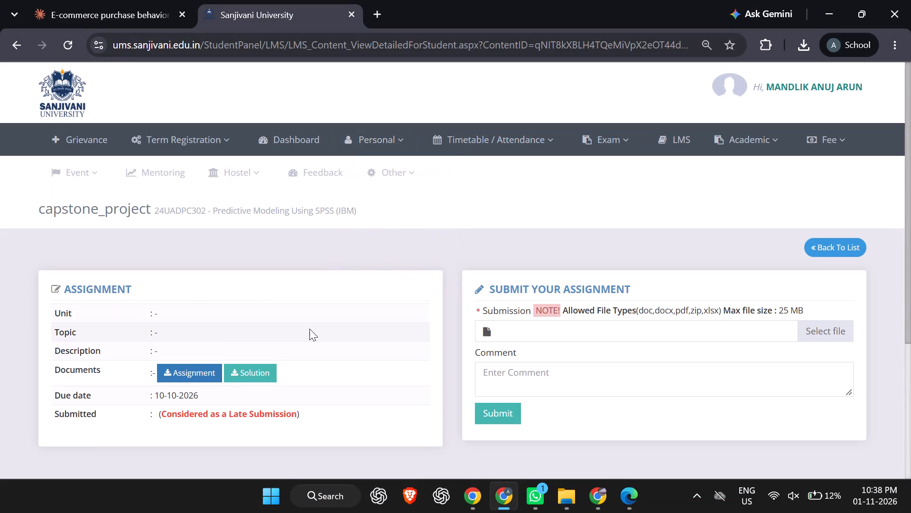
Attach E-Commerce Purchase Behavior and Customer Segmentation_Report.pdf from Documents > Assignment Section(SY & TY) > SPSS_IBM to the capstone_project submission.
left_click(510, 329)
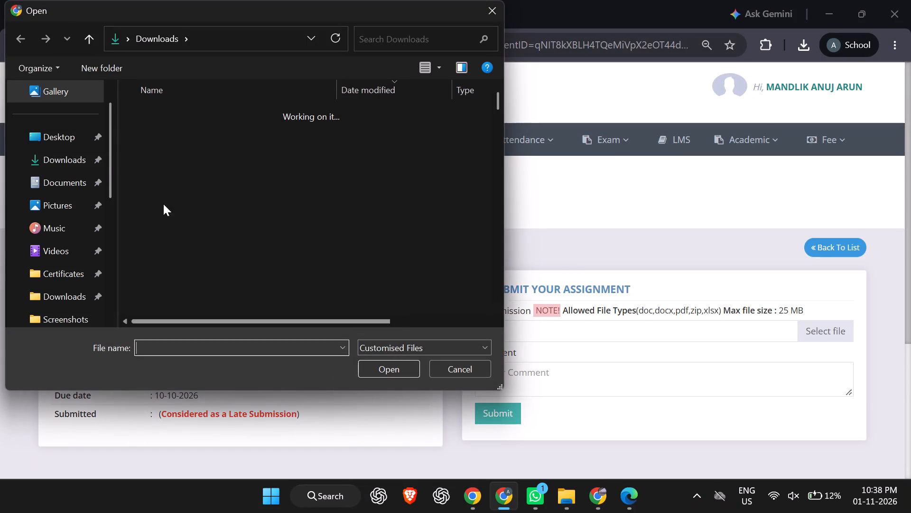
left_click(65, 186)
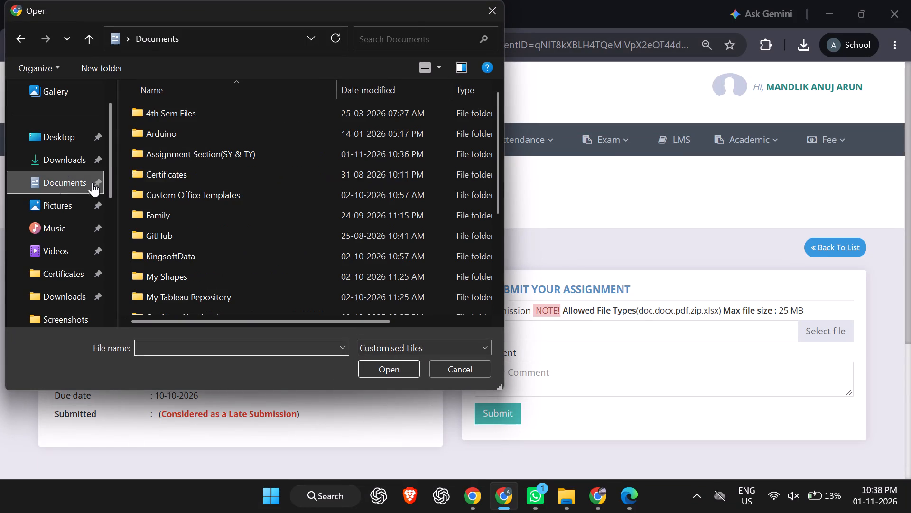
double_click(223, 159)
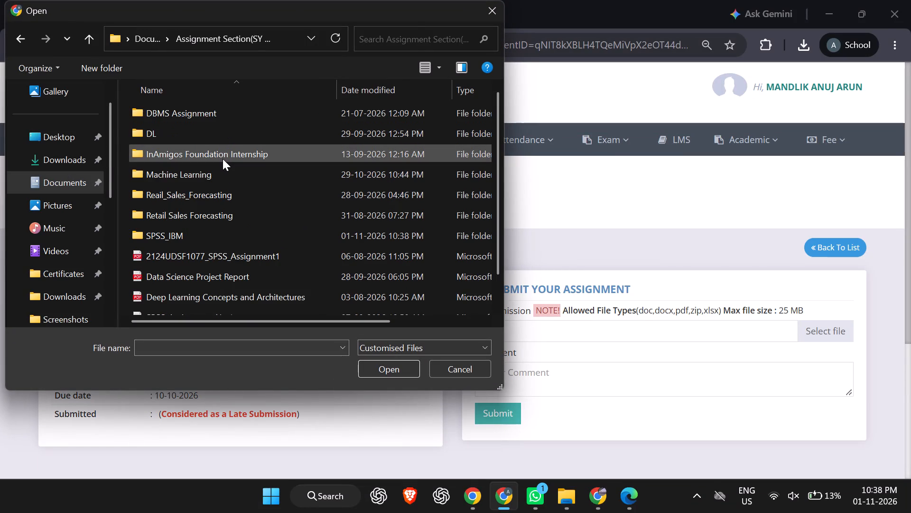
double_click(263, 228)
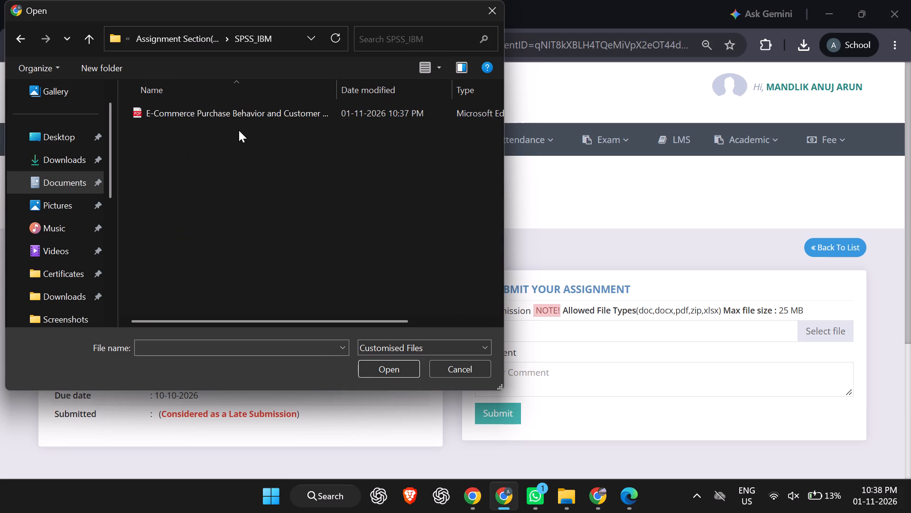
left_click(241, 119)
left_click(385, 368)
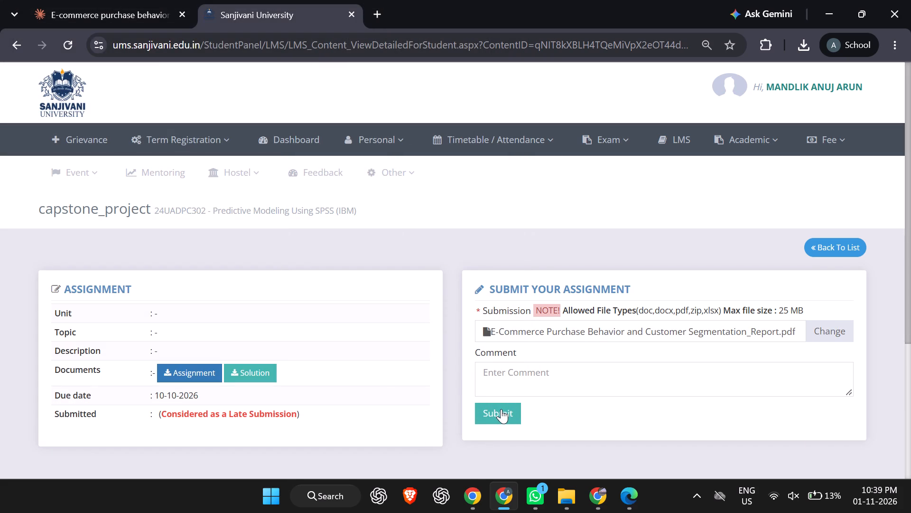
Submit the capstone_project assignment with the attached report.
left_click(501, 409)
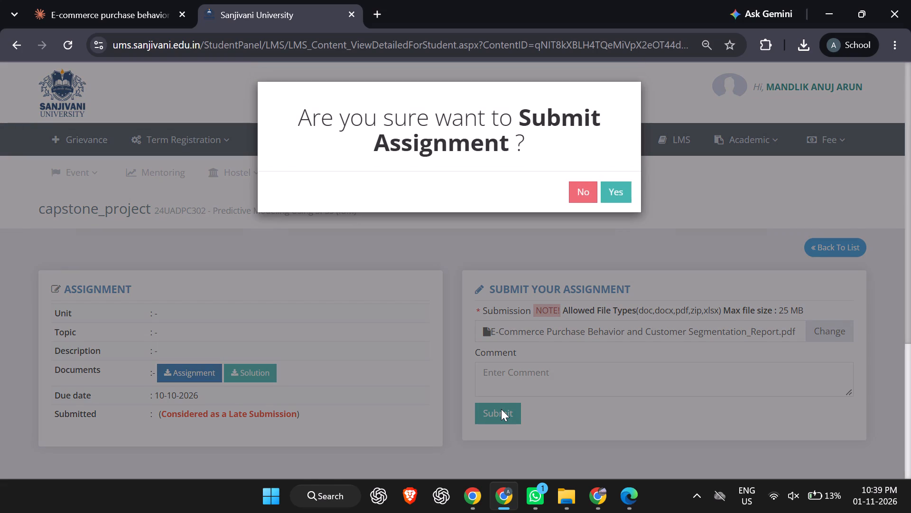
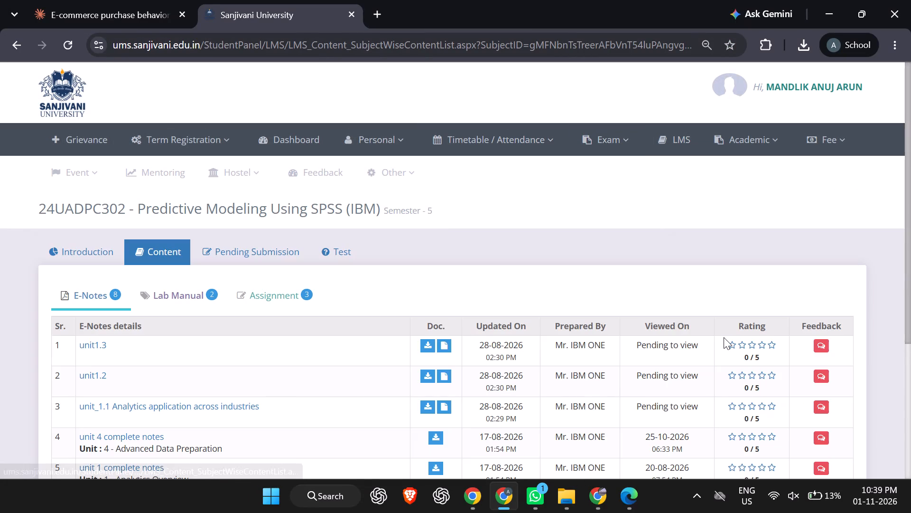
Open the capstone_project upload page from the assignment list and attach E-Commerce Purchase Behavior and Customer Segmentation_Report.pdf from the SPSS_IBM folder.
left_click(283, 293, "shift")
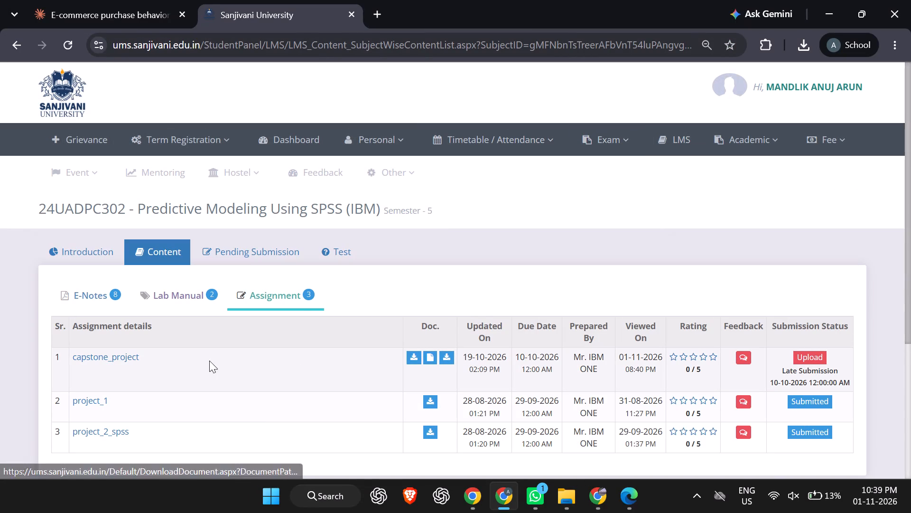
left_click(812, 361, "shift")
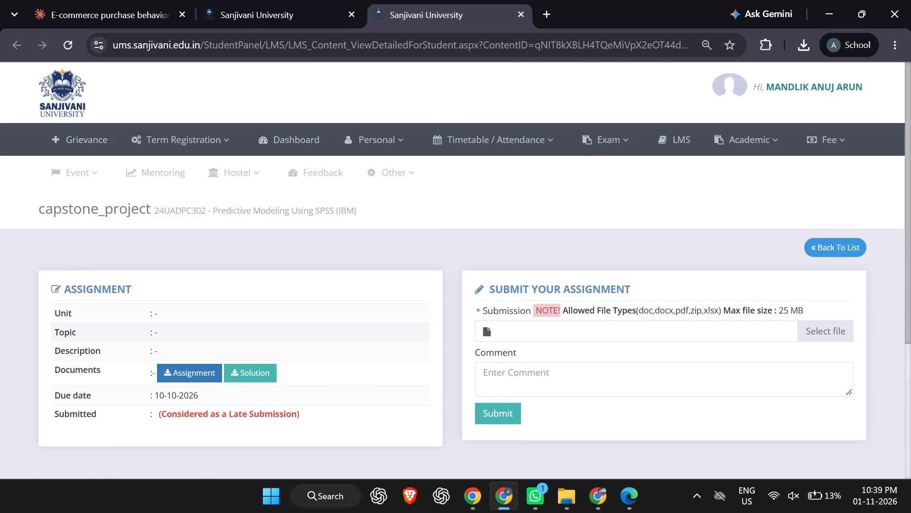
left_click(532, 328, "shift")
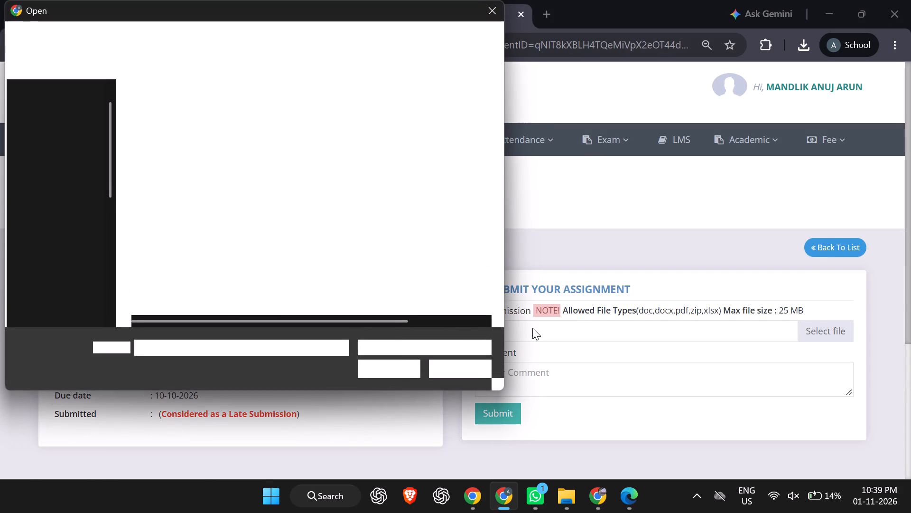
left_click(182, 112, "shift")
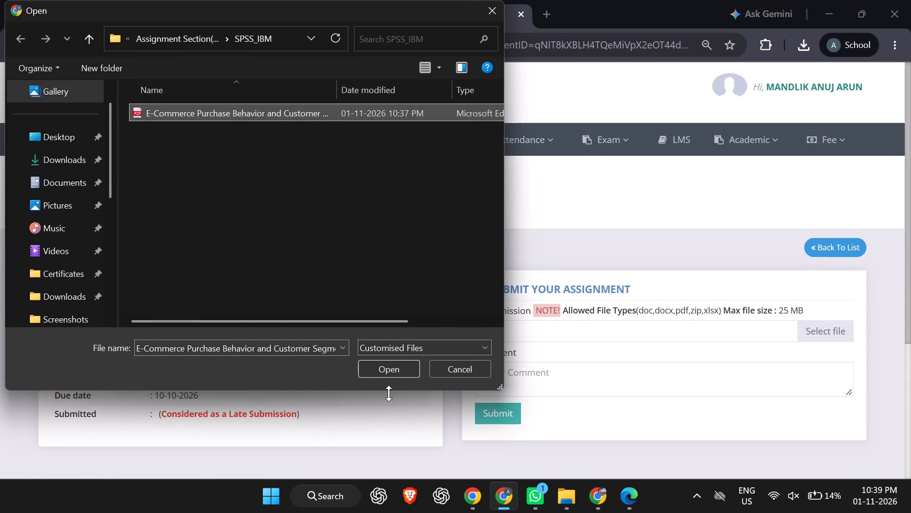
left_click(381, 370, "shift")
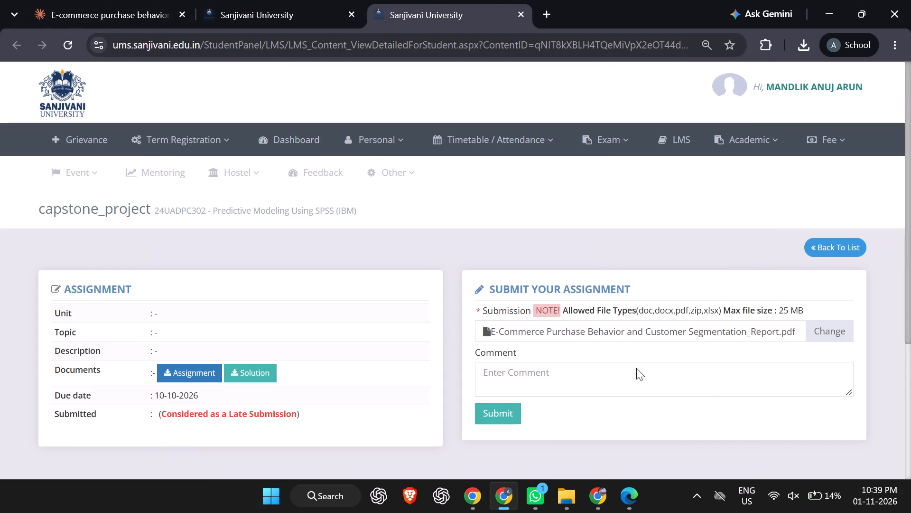
Submit the capstone_project assignment with the attached report.
left_click(504, 416)
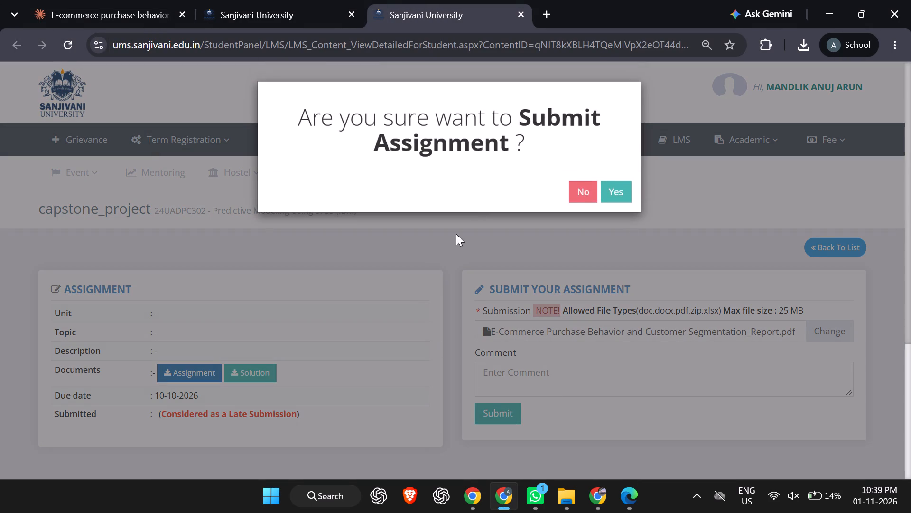
left_click(615, 191)
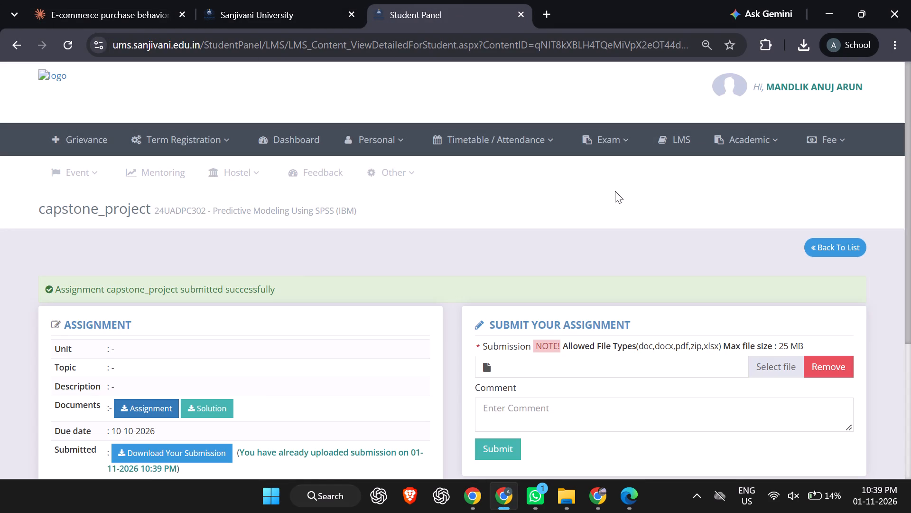
Capture a screenshot of the page area covering the submission message, the assignment details and the submission form.
key("shift+super+s")
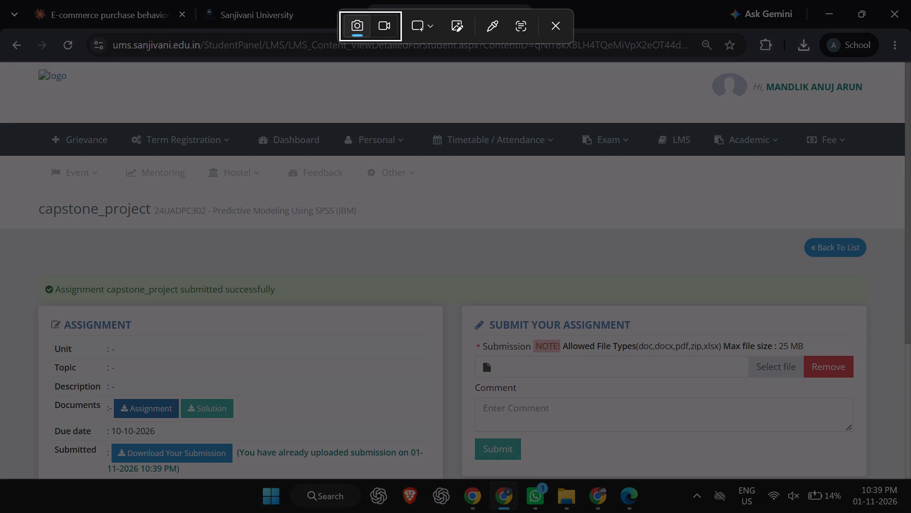
left_click_drag(18, 265, 181, 279)
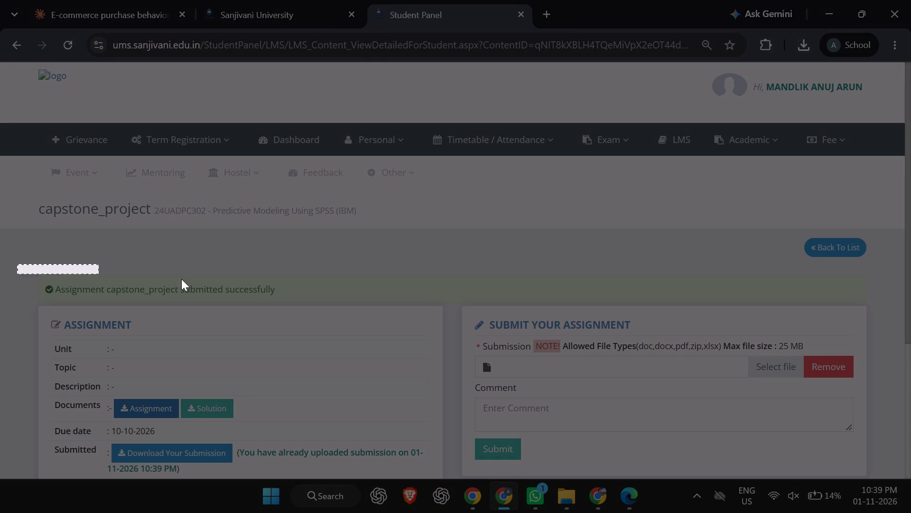
left_click_drag(181, 279, 685, 503)
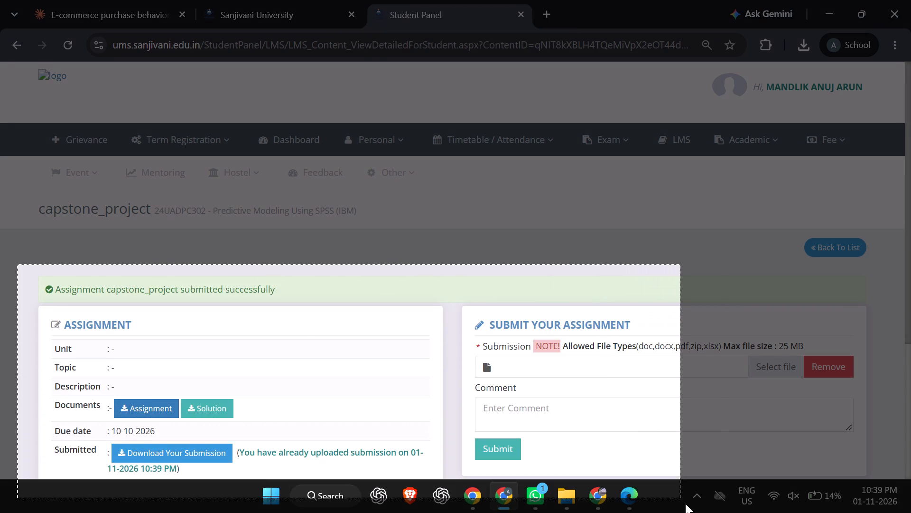
left_click_drag(685, 503, 877, 484)
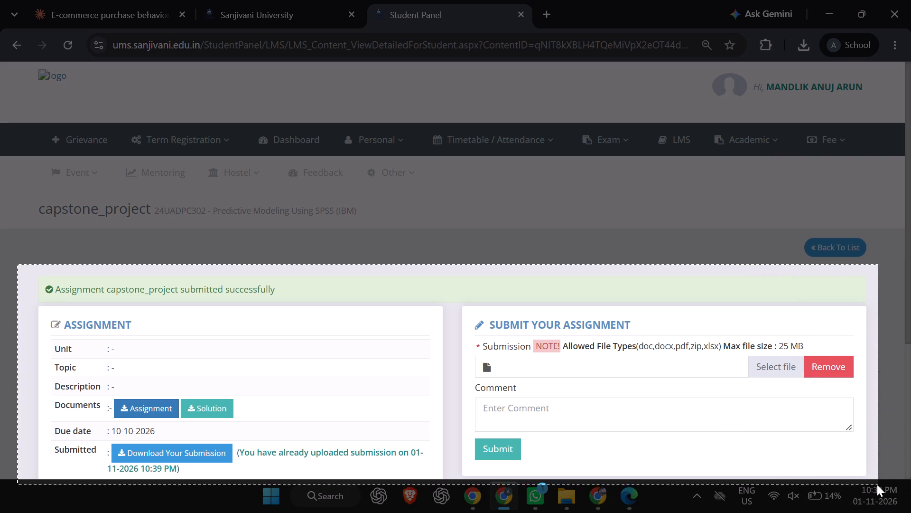
left_click_drag(877, 484, 874, 478)
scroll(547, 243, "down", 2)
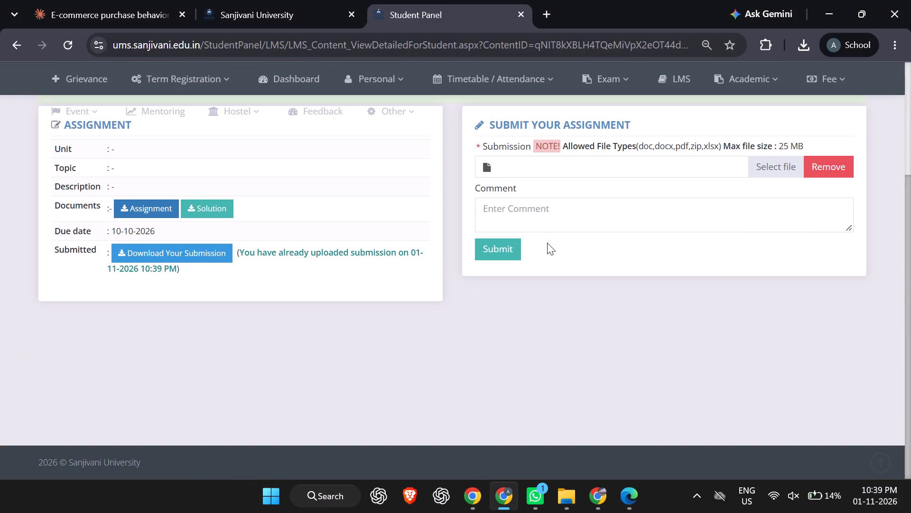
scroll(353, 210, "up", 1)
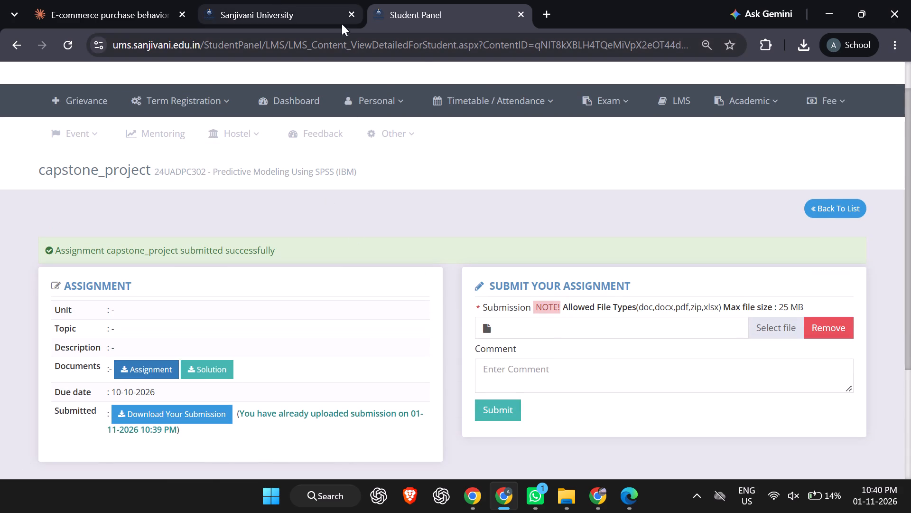
Switch to the File Explorer window showing the Pictures folder.
left_click(554, 485)
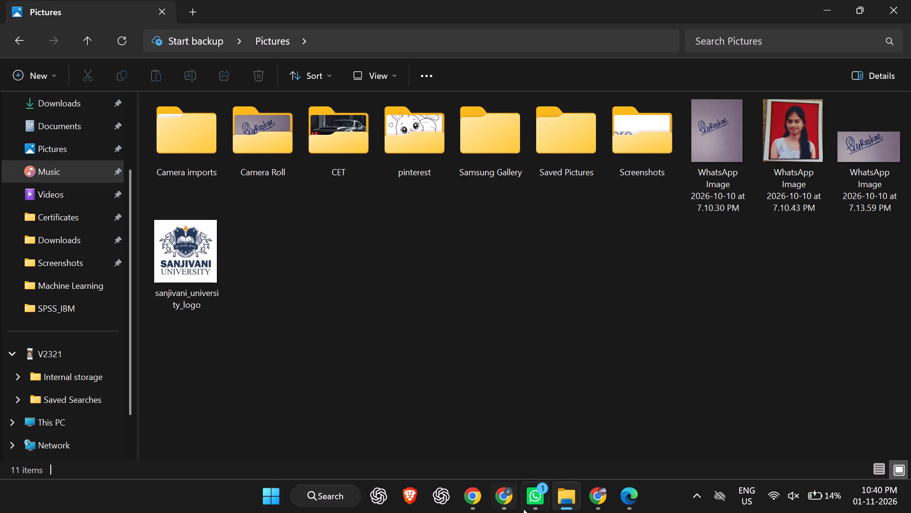
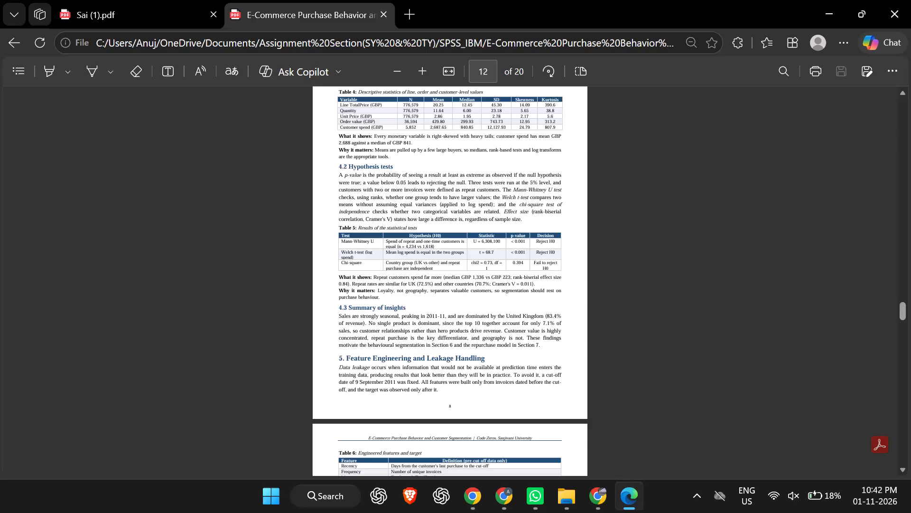
Review the E-Commerce Purchase Behavior report PDF from the feature engineering section to the References, and back through the figures to the Spearman correlation heatmap.
scroll(462, 333, "down", 2)
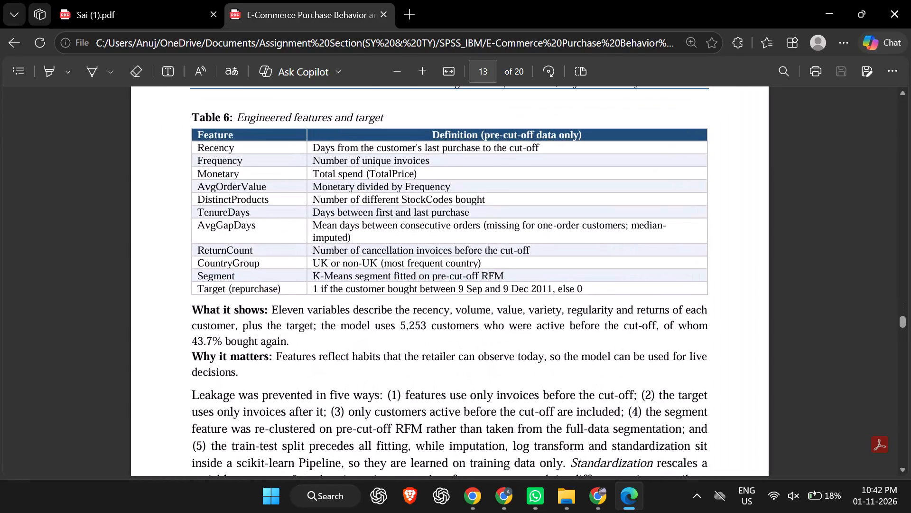
scroll(462, 333, "down", 16)
scroll(462, 333, "up", 11)
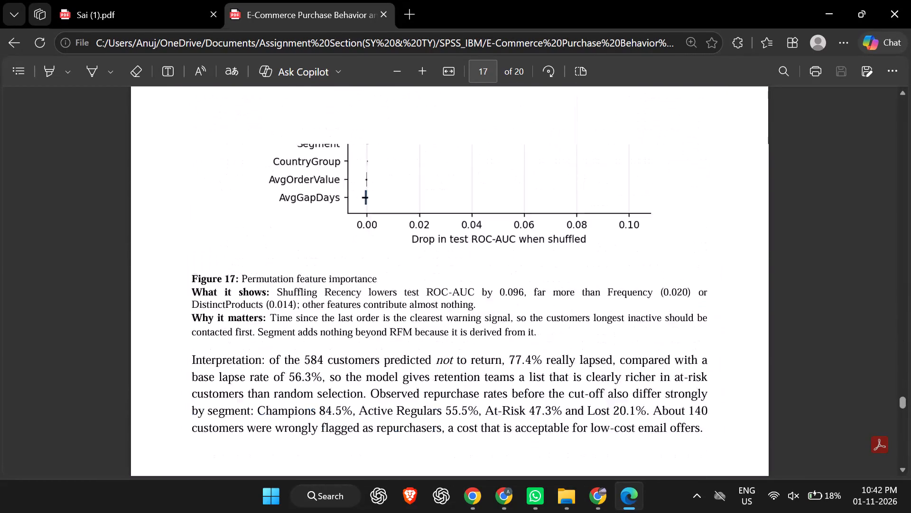
scroll(462, 333, "down", 20)
scroll(462, 333, "down", 10)
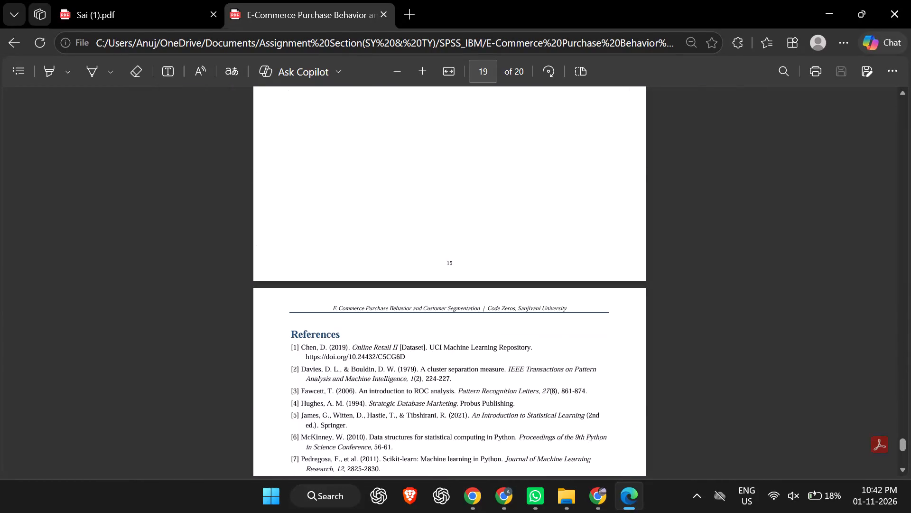
scroll(462, 333, "up", 15)
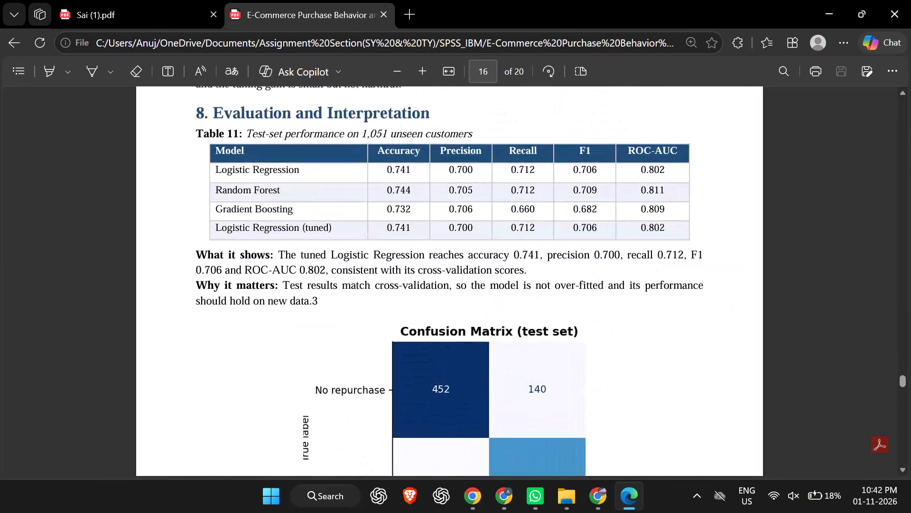
scroll(462, 333, "up", 14)
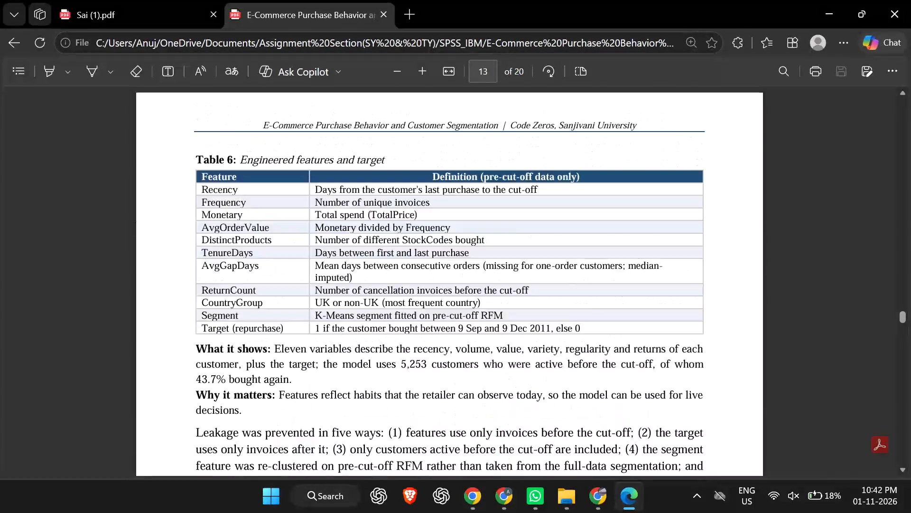
scroll(462, 333, "up", 5)
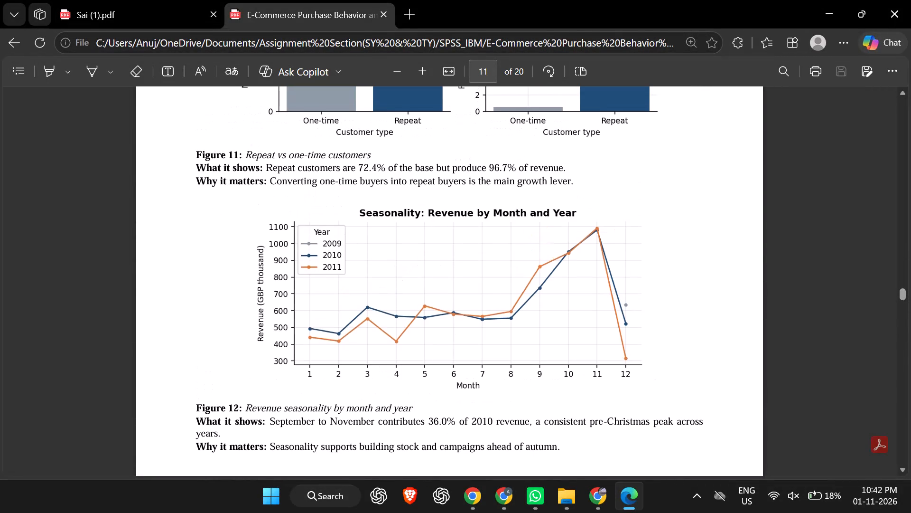
scroll(462, 333, "up", 3)
scroll(462, 333, "down", 1)
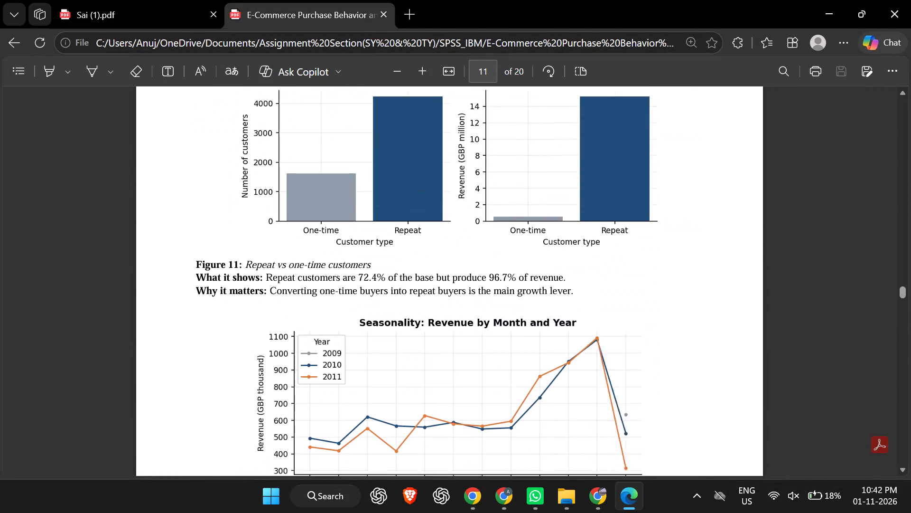
scroll(462, 333, "down", 1)
scroll(462, 333, "up", 1)
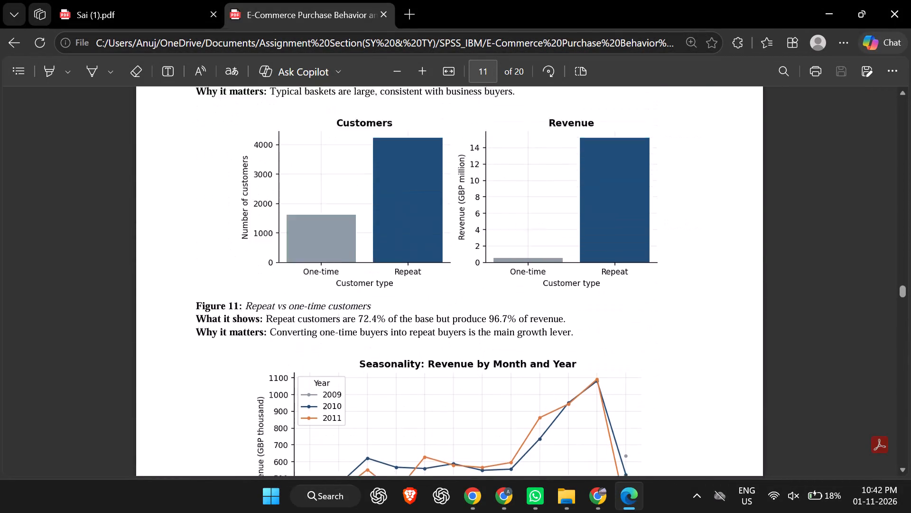
scroll(462, 333, "up", 1)
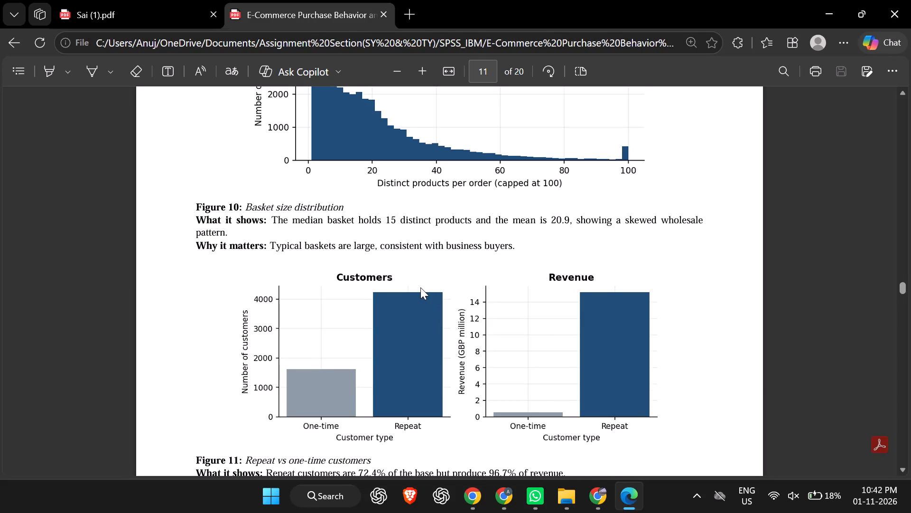
scroll(420, 287, "up", 7)
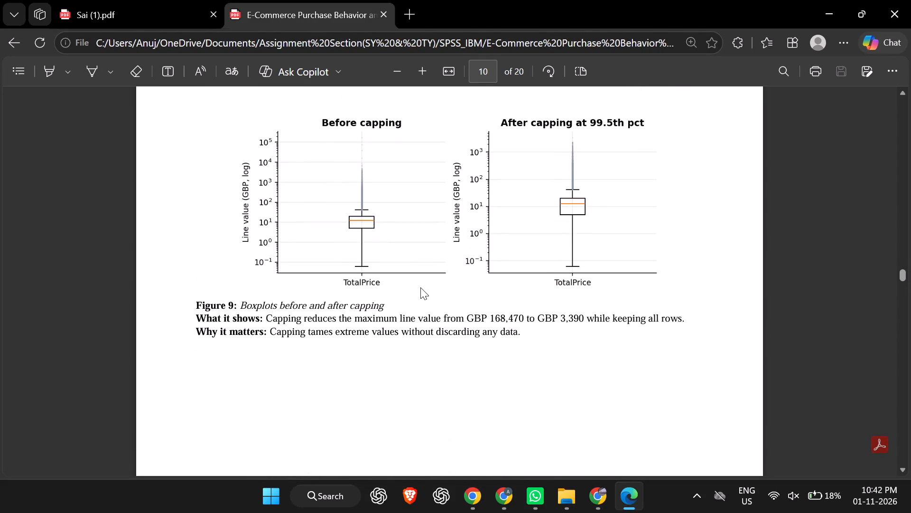
scroll(420, 287, "up", 4)
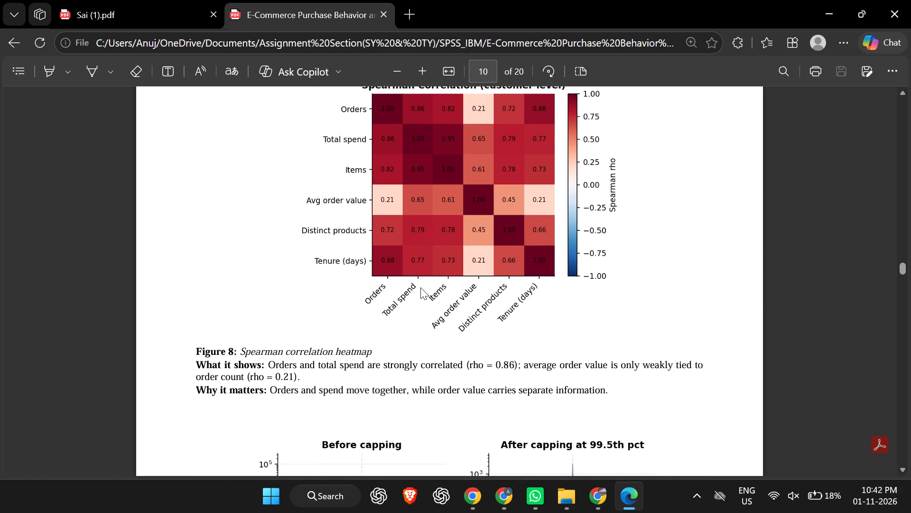
scroll(420, 287, "up", 3)
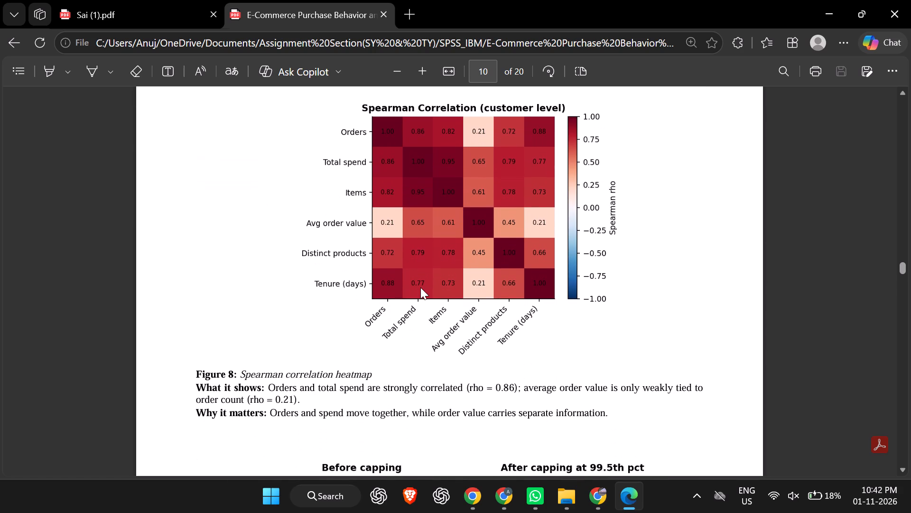
left_click(420, 287)
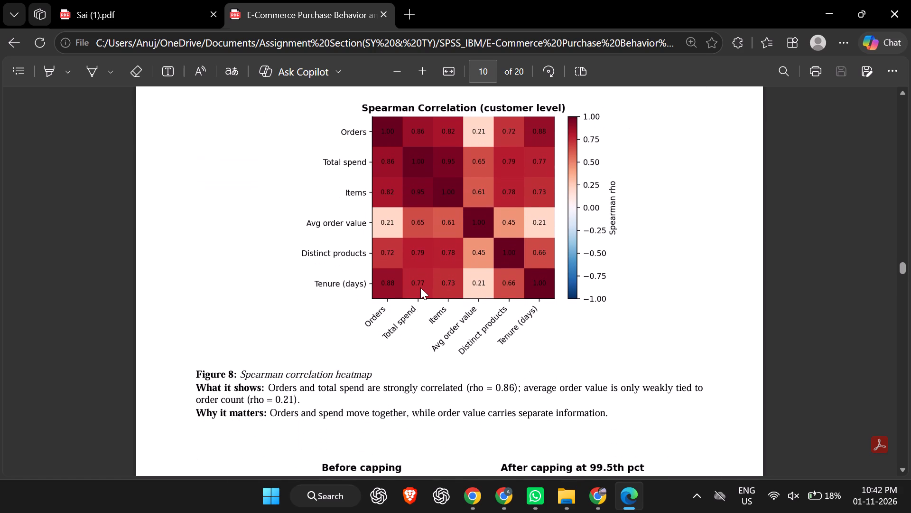